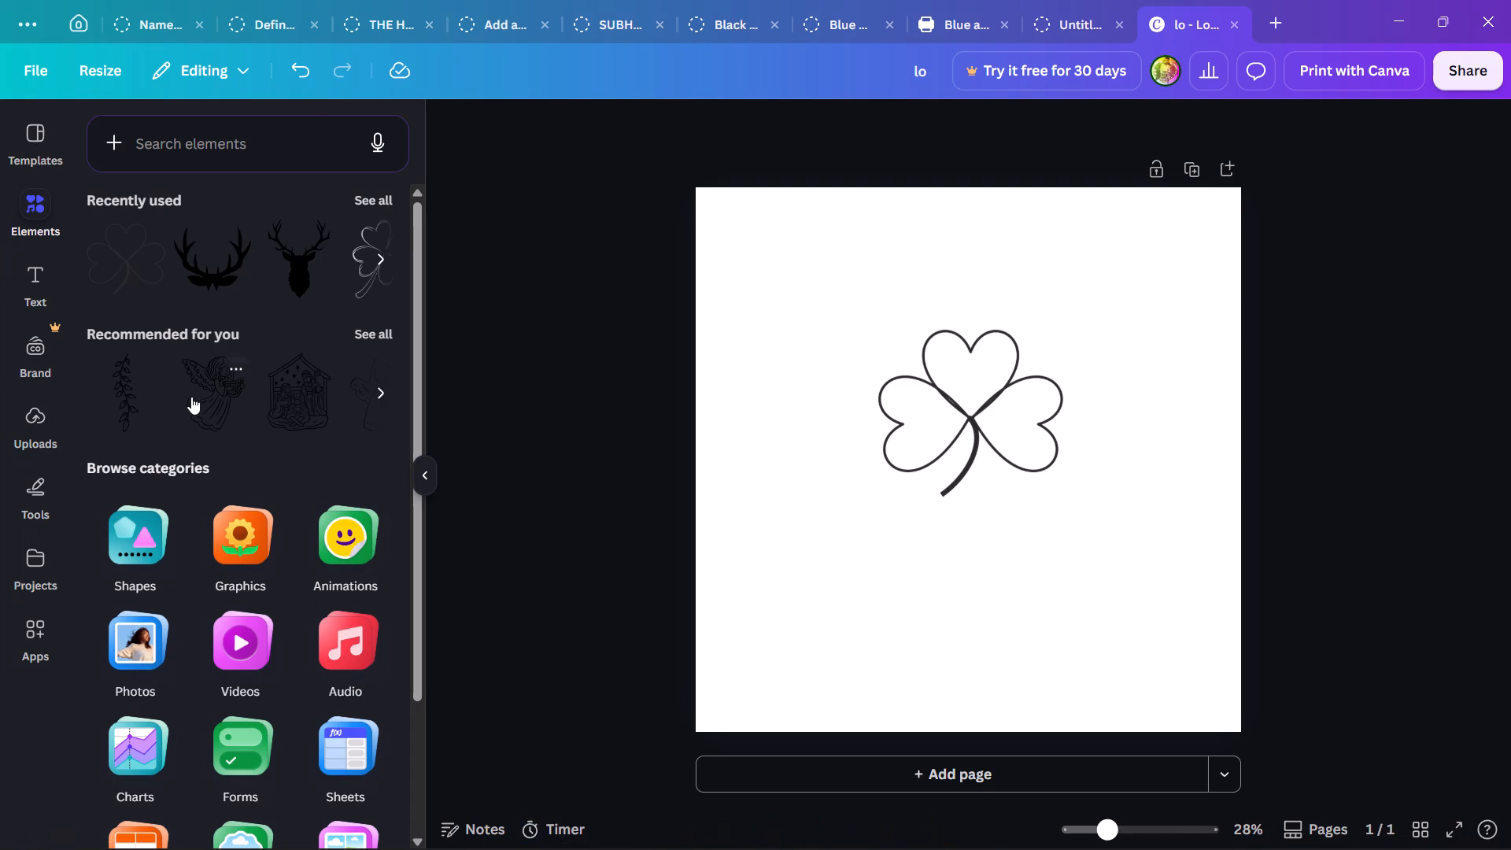
# Add the hand-drawn double-line circle from the recently used elements to the page with the clover.
pyautogui.click(386, 260)
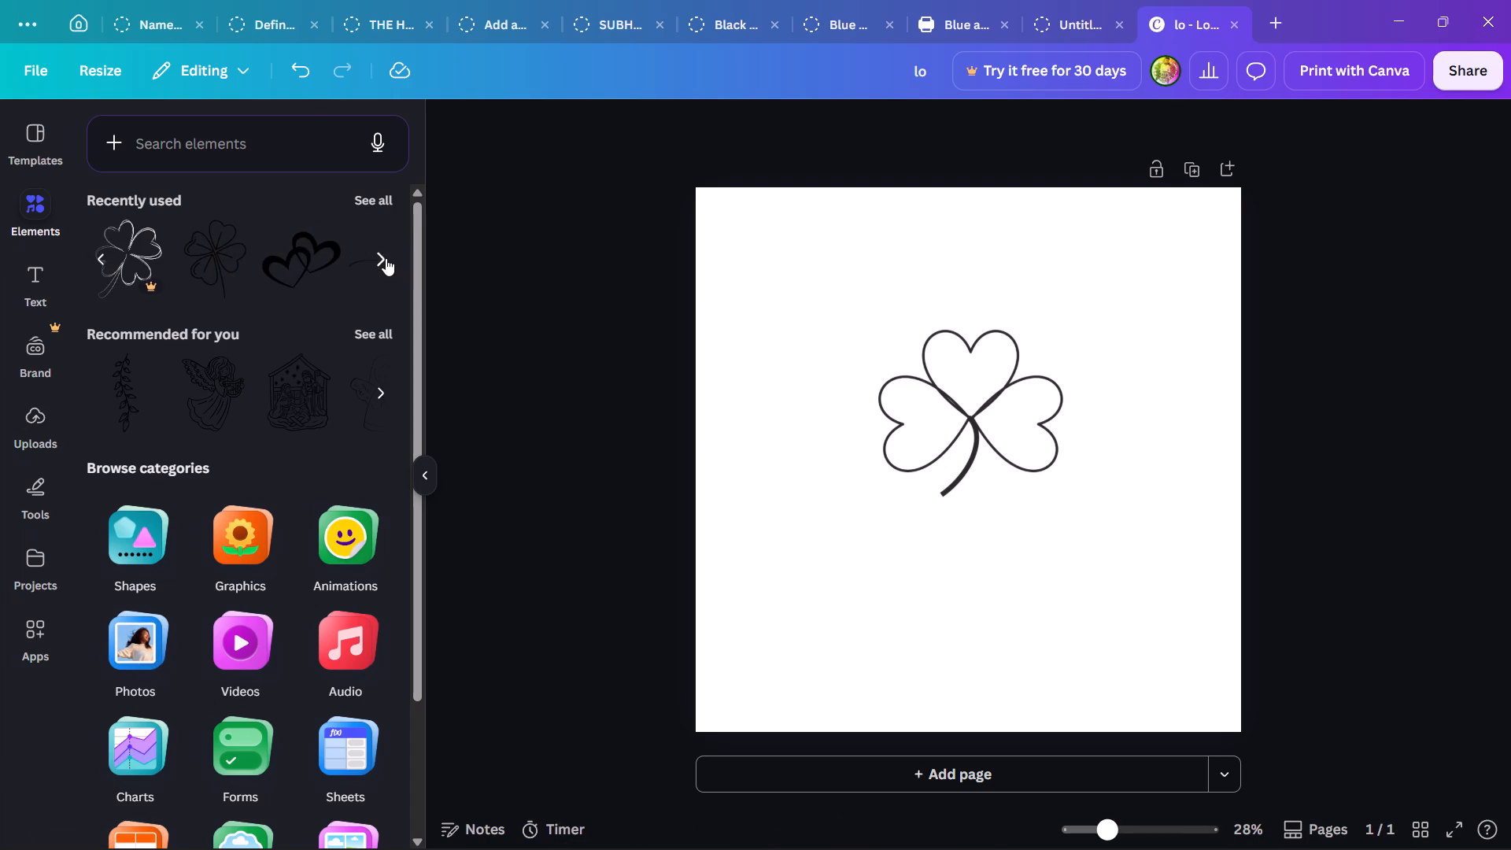
pyautogui.click(386, 258)
pyautogui.click(386, 258)
pyautogui.click(386, 258)
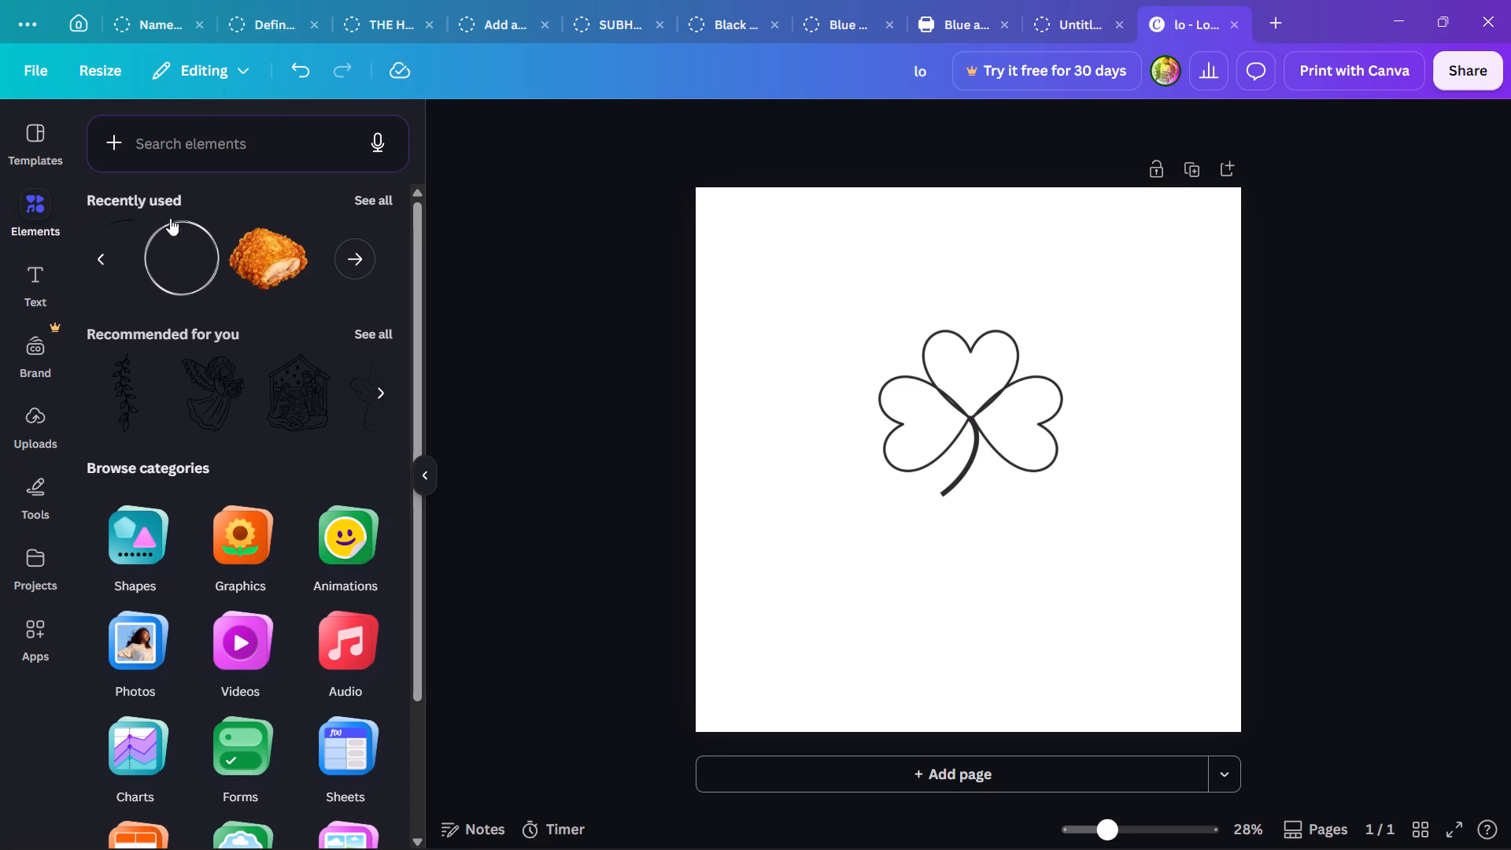
pyautogui.click(201, 252)
pyautogui.moveTo(201, 252); pyautogui.dragTo(1510, 507)
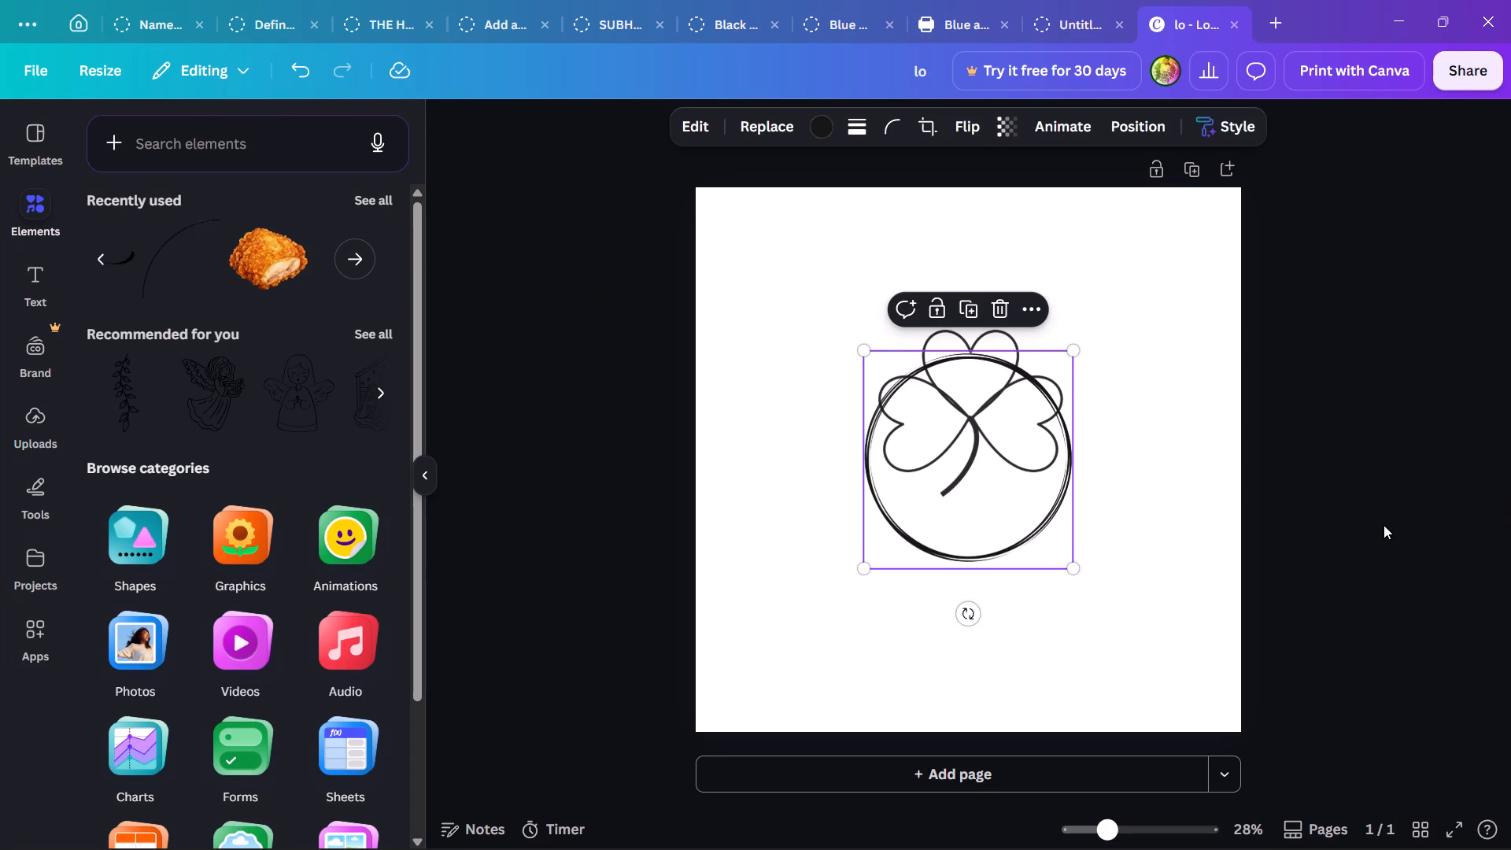
# Enlarge the hand-drawn circle and centre it so that it surrounds the whole clover outline.
pyautogui.moveTo(1077, 350); pyautogui.dragTo(1081, 241)
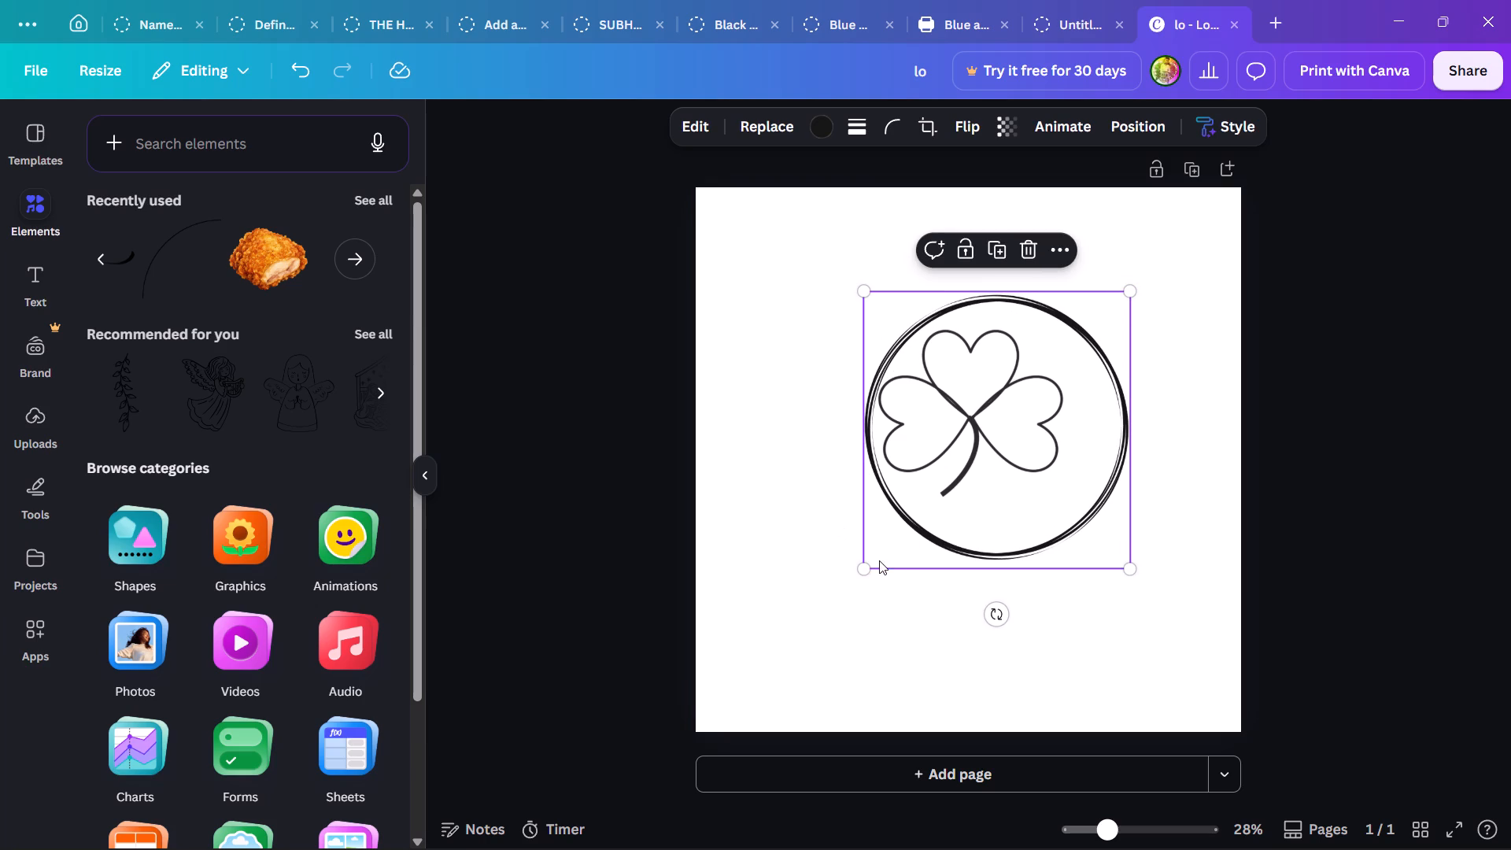
pyautogui.moveTo(866, 562); pyautogui.dragTo(806, 571)
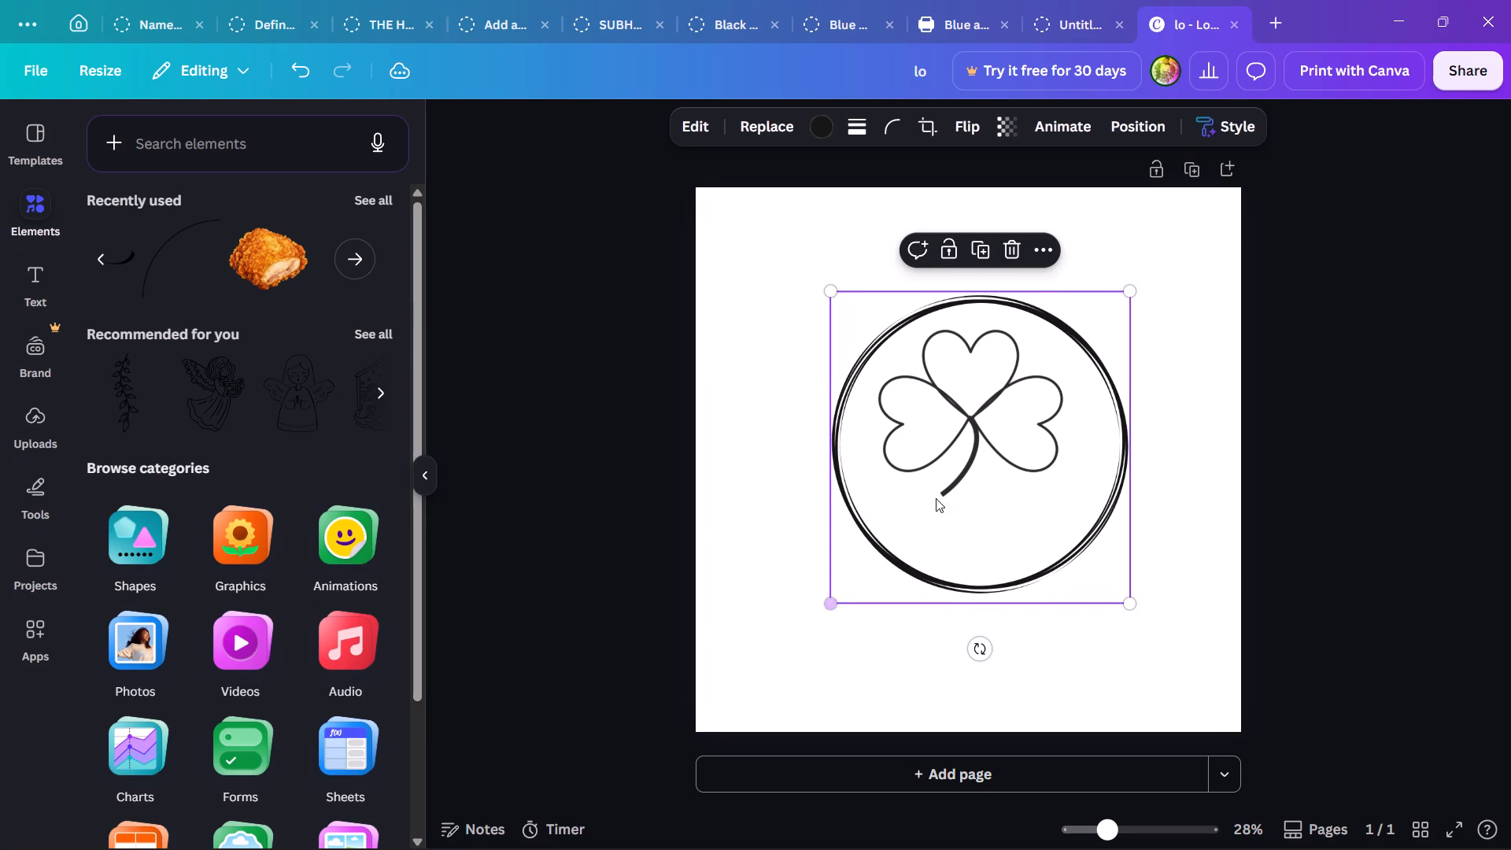
pyautogui.moveTo(999, 586); pyautogui.dragTo(999, 556)
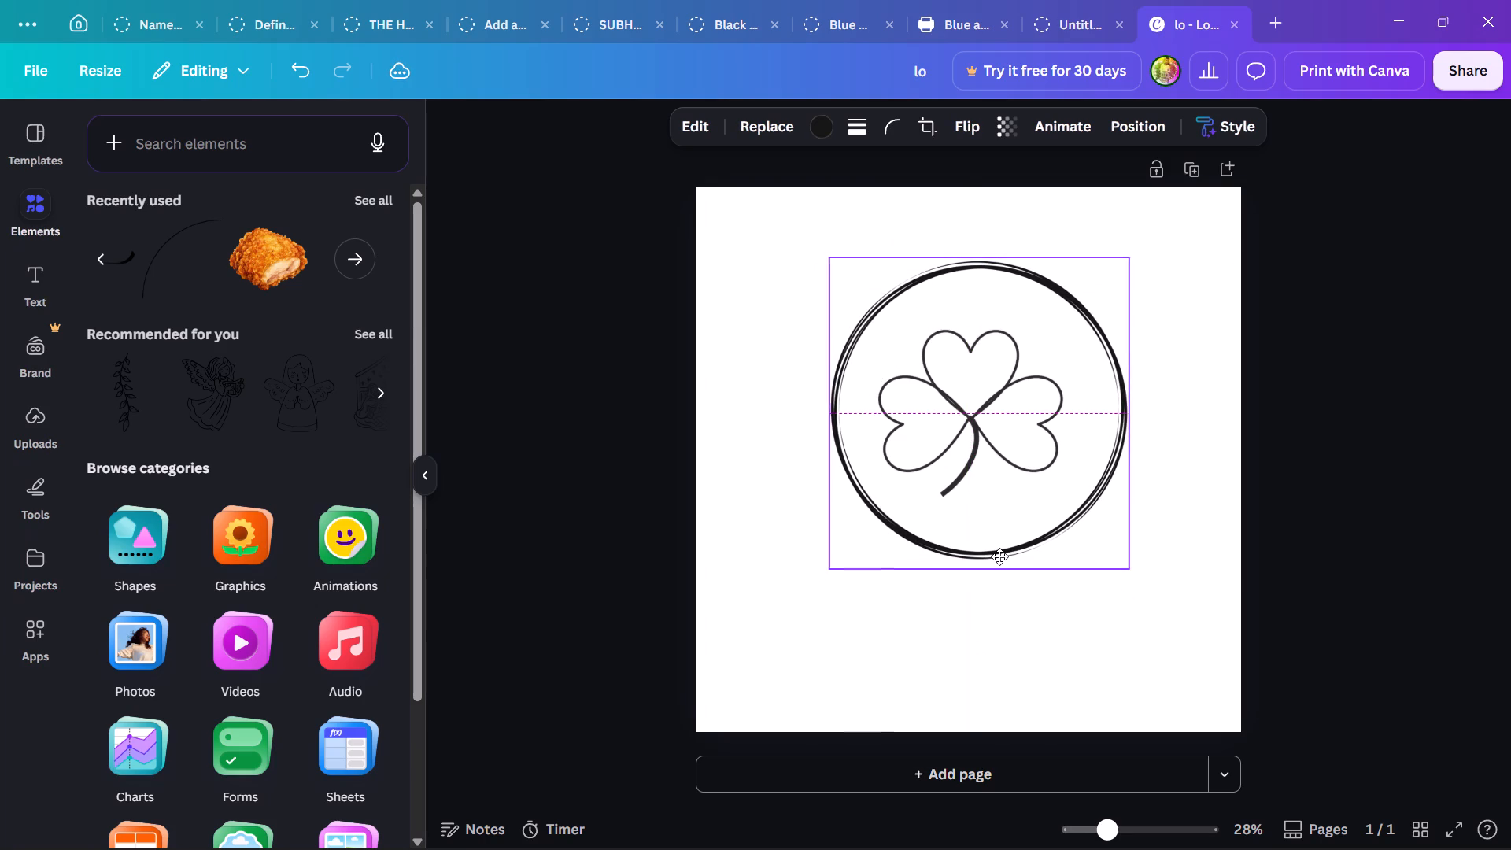
pyautogui.moveTo(999, 556); pyautogui.dragTo(994, 569)
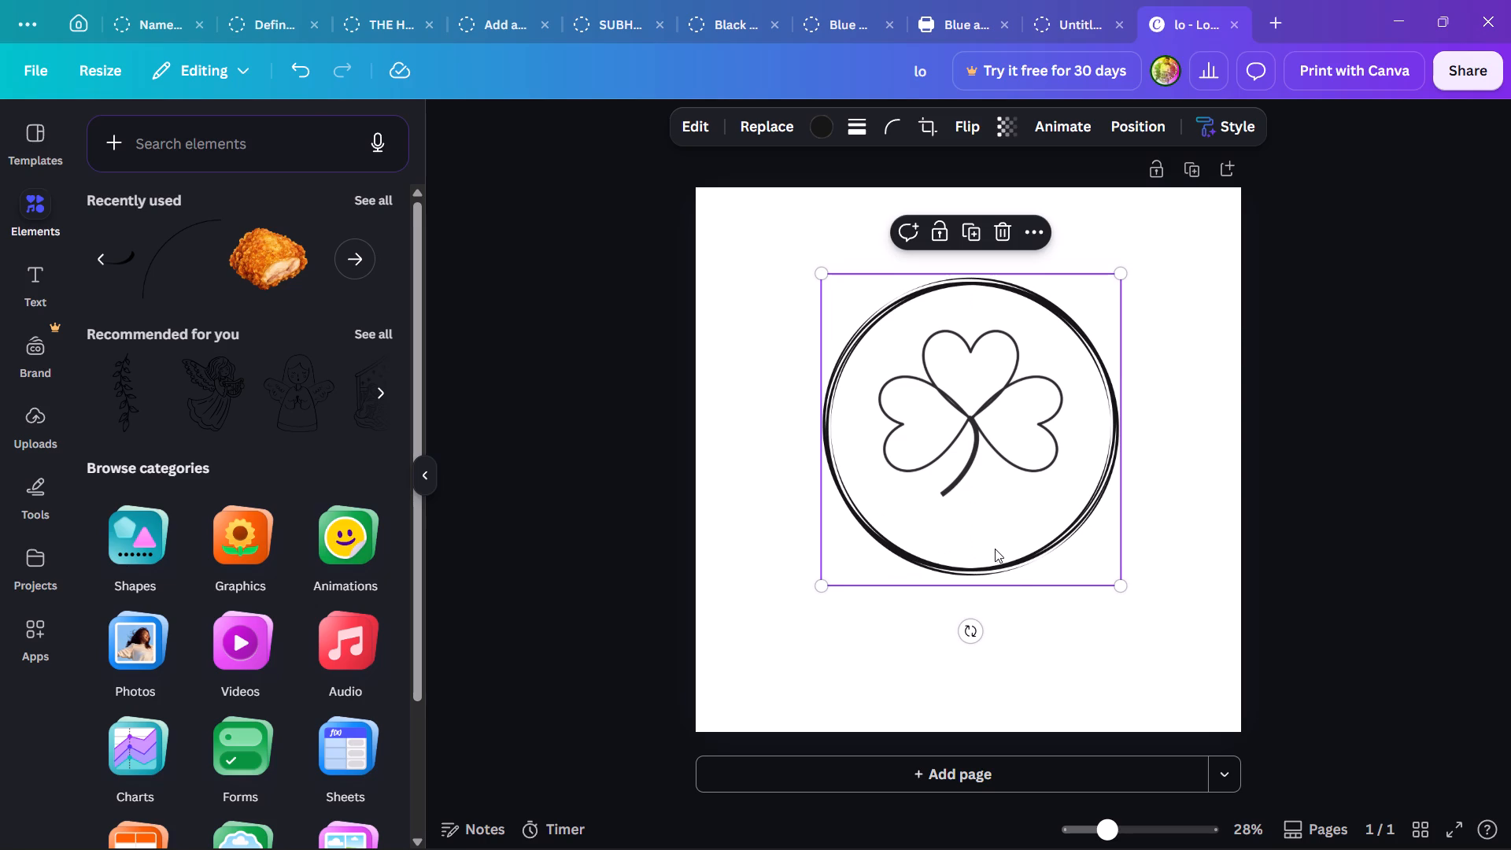
pyautogui.click(988, 427)
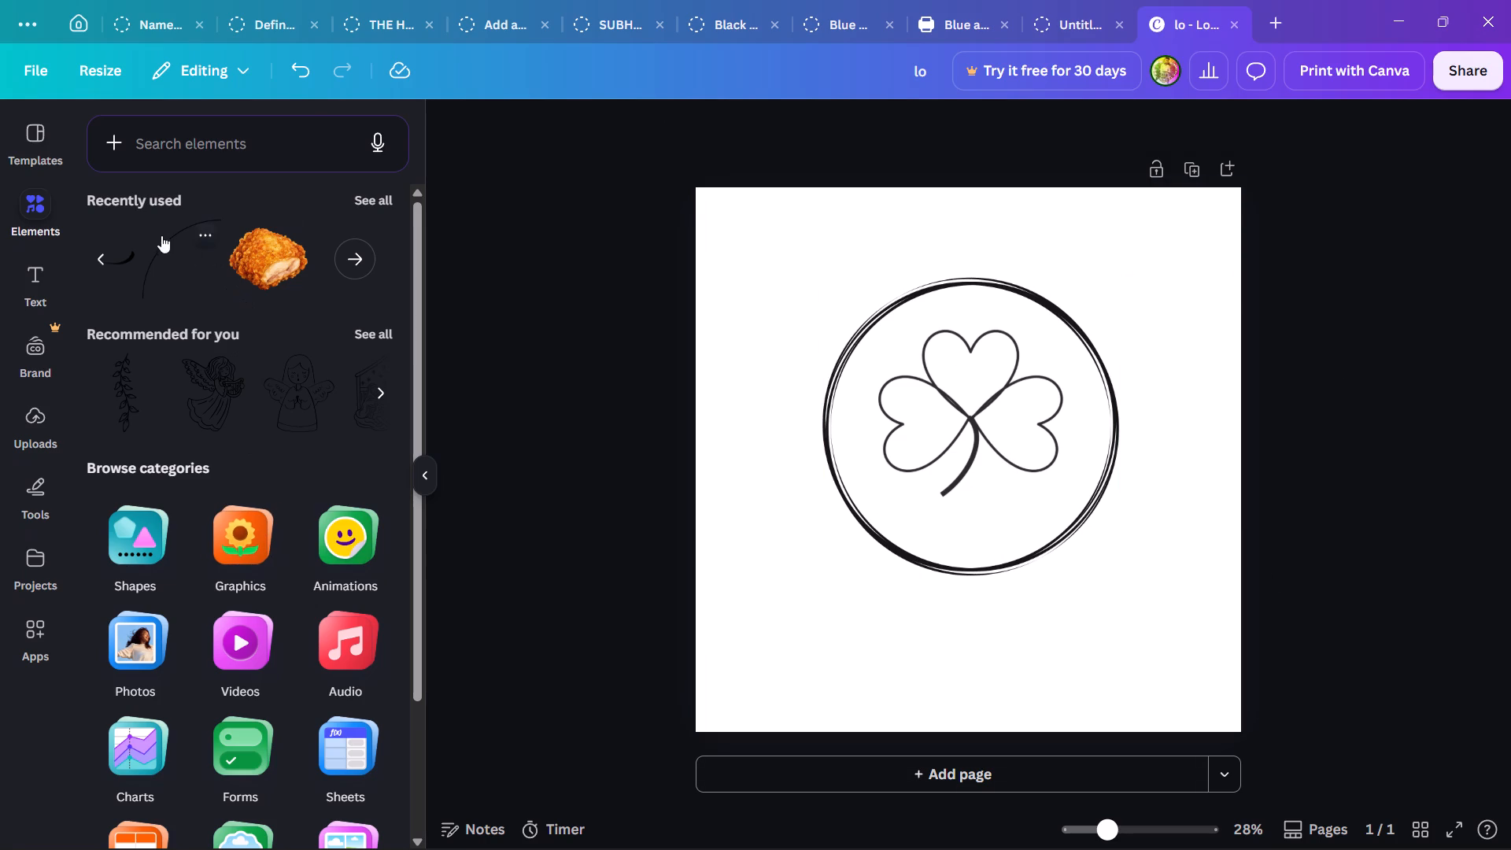
# Add the recently used black curved swoosh line just below the circle and enlarge it to nearly the circle's width.
pyautogui.click(96, 252)
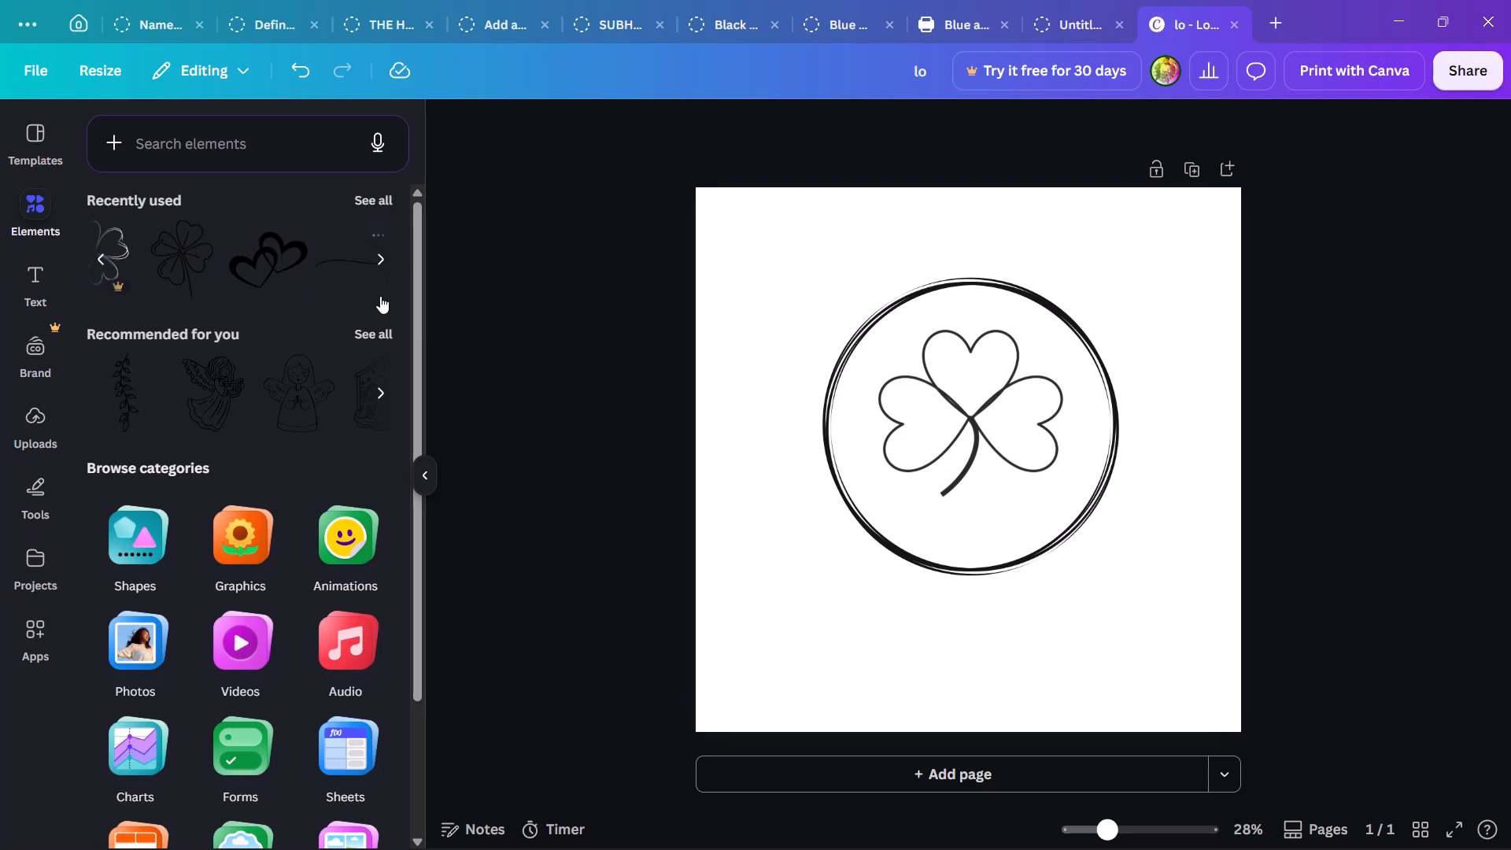
pyautogui.moveTo(340, 261); pyautogui.dragTo(426, 364)
pyautogui.moveTo(426, 364); pyautogui.dragTo(896, 629)
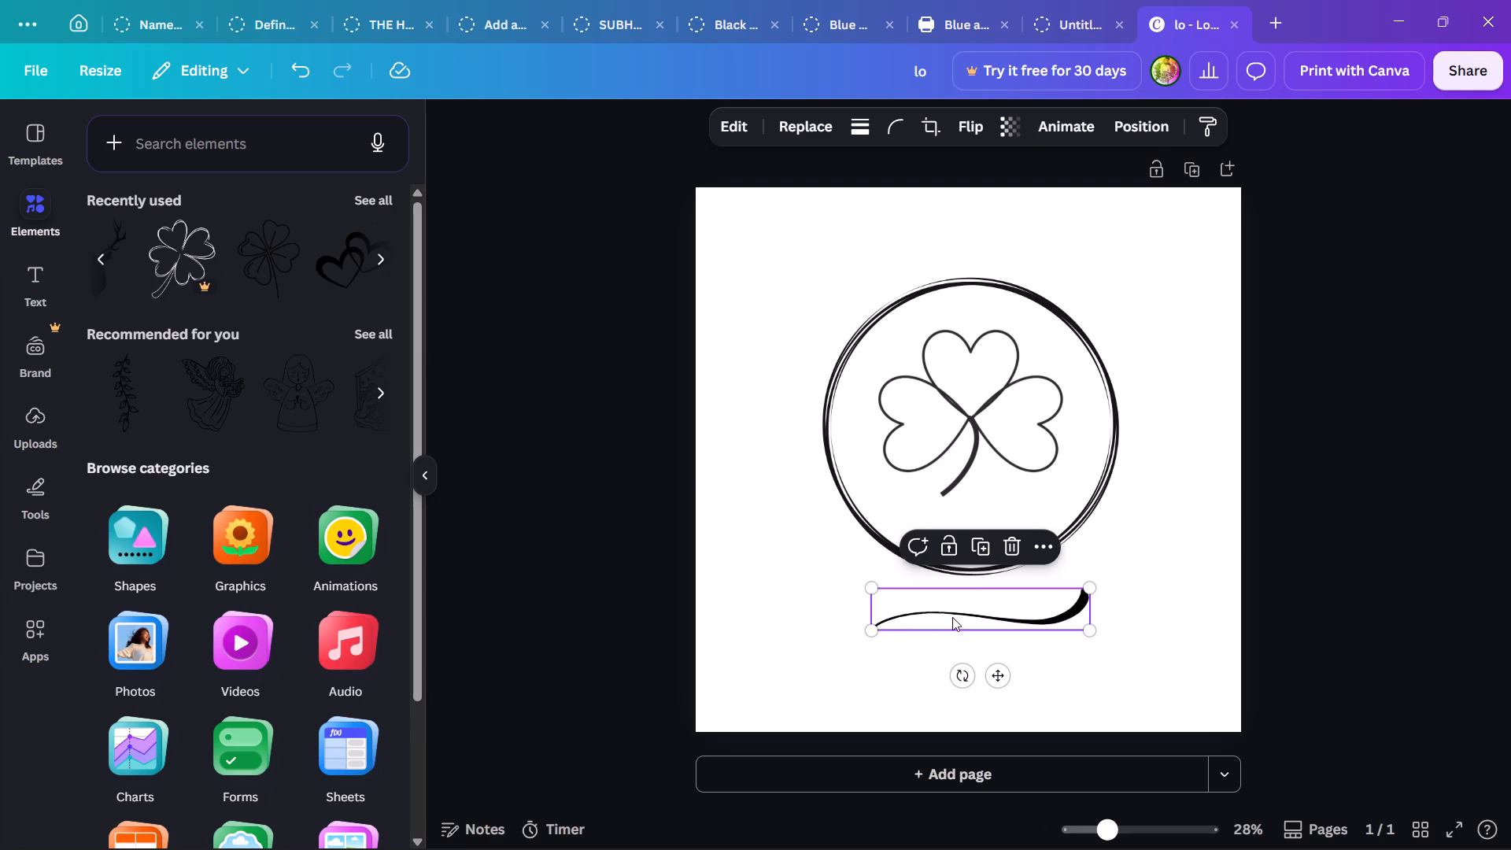
pyautogui.moveTo(869, 632); pyautogui.dragTo(837, 652)
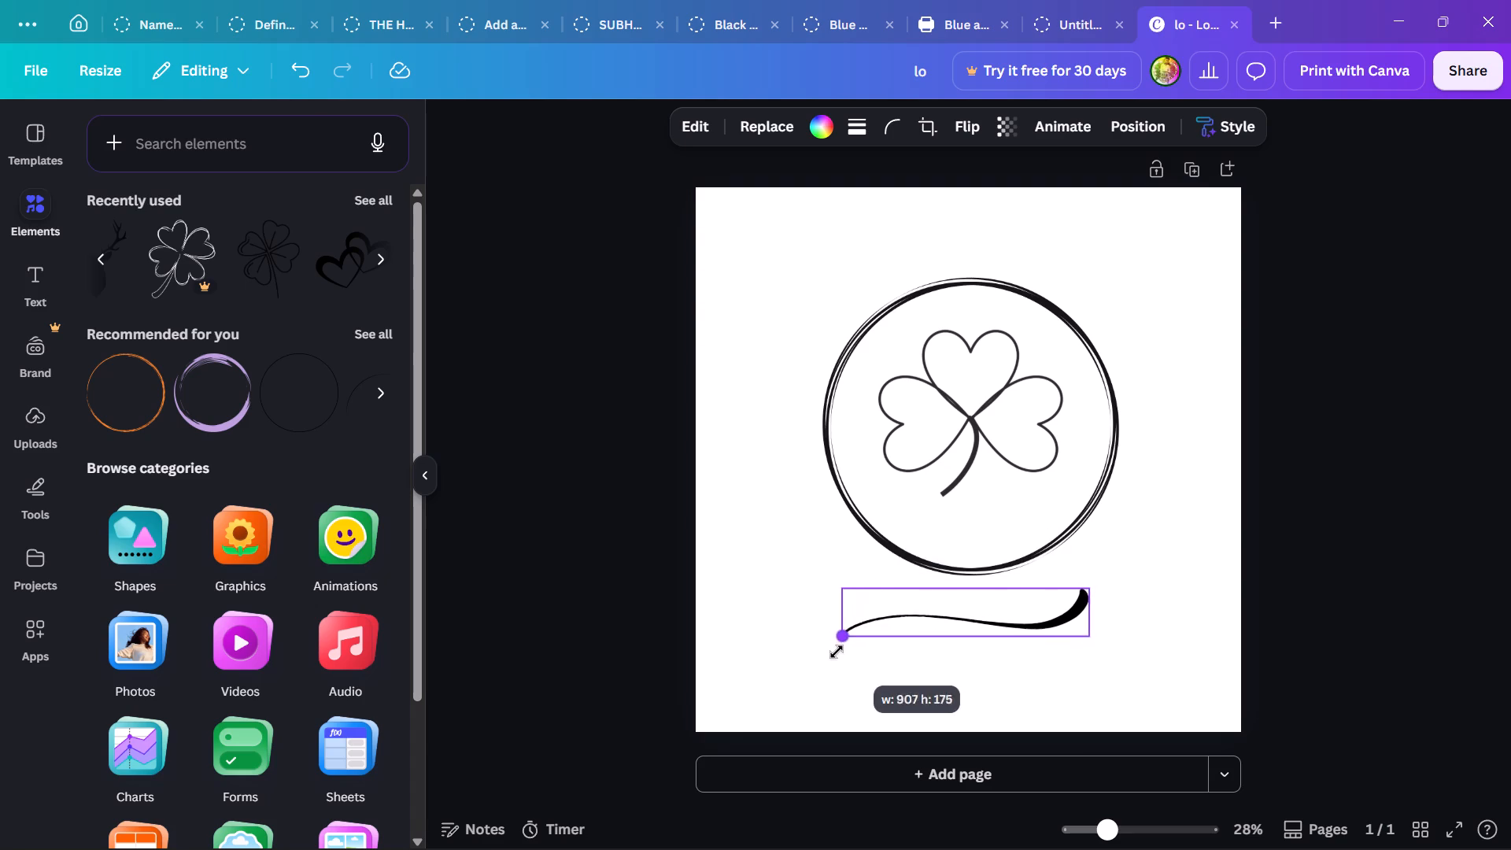
pyautogui.moveTo(837, 652); pyautogui.dragTo(827, 652)
pyautogui.moveTo(925, 630); pyautogui.dragTo(951, 623)
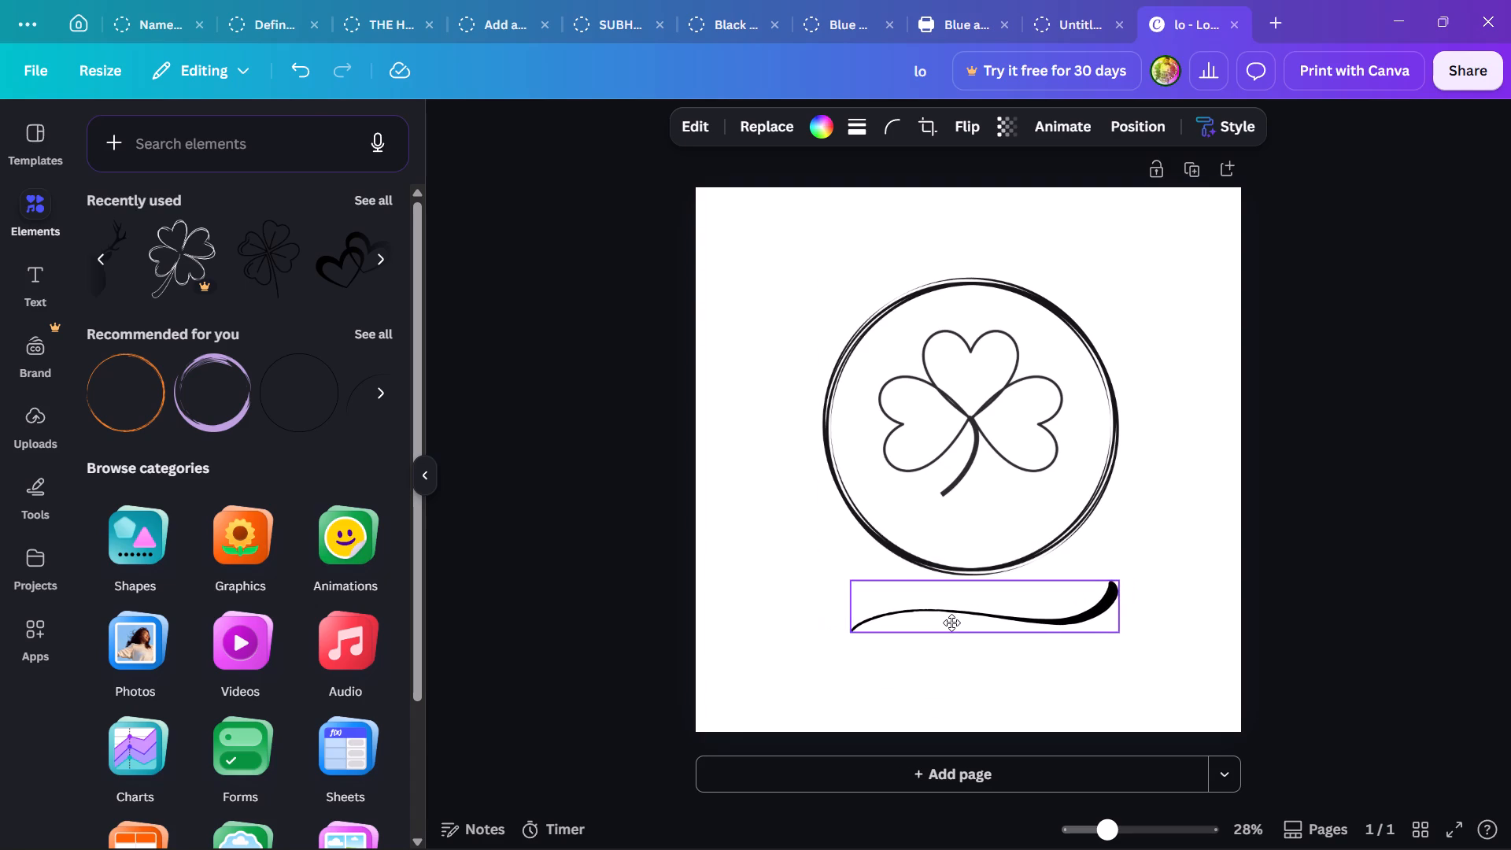
pyautogui.moveTo(951, 623); pyautogui.dragTo(953, 623)
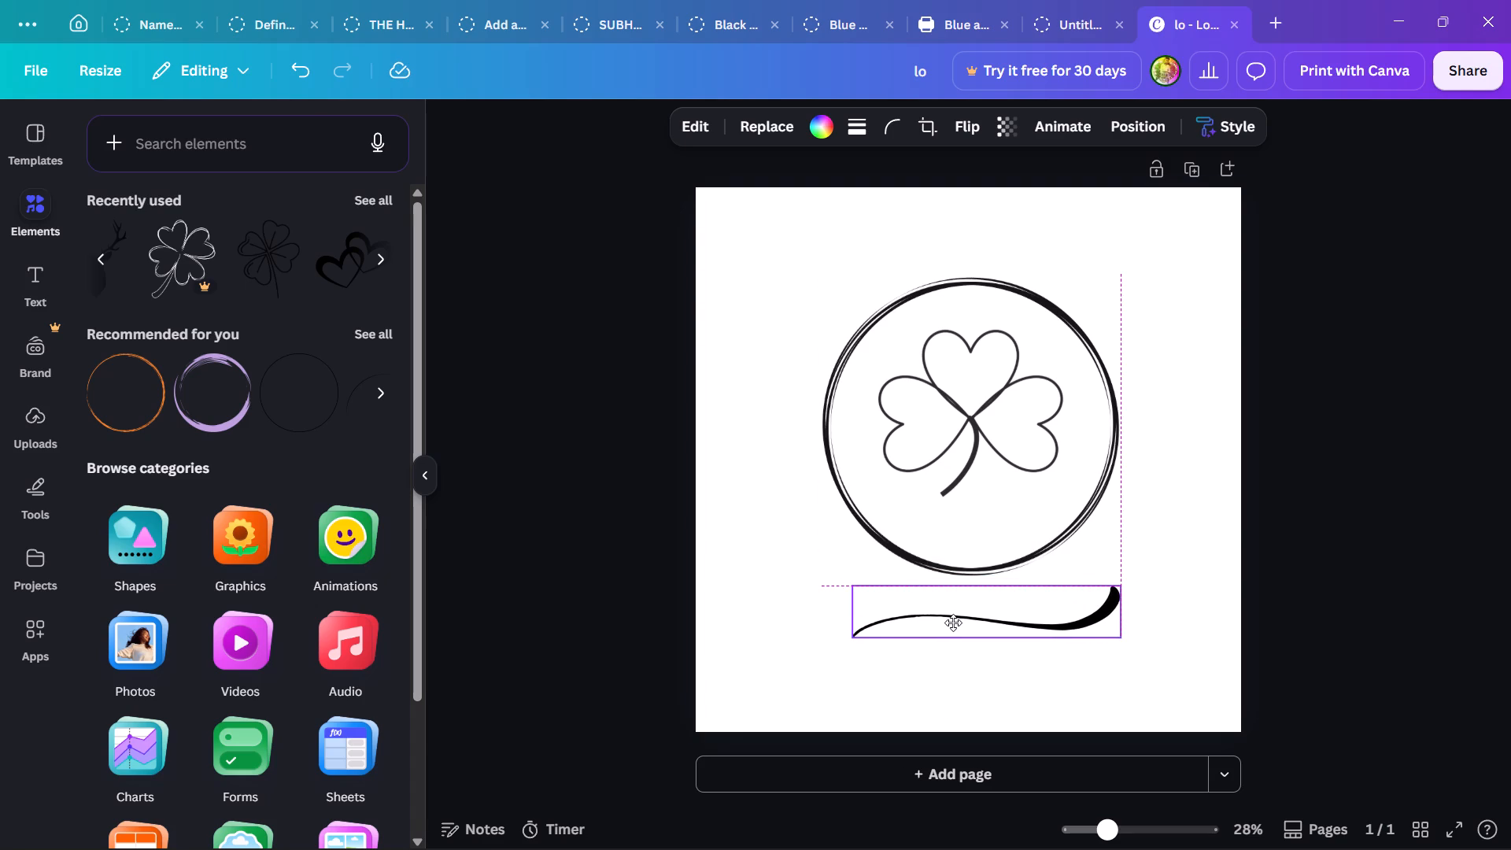
pyautogui.moveTo(953, 623); pyautogui.dragTo(949, 623)
pyautogui.click(1456, 757)
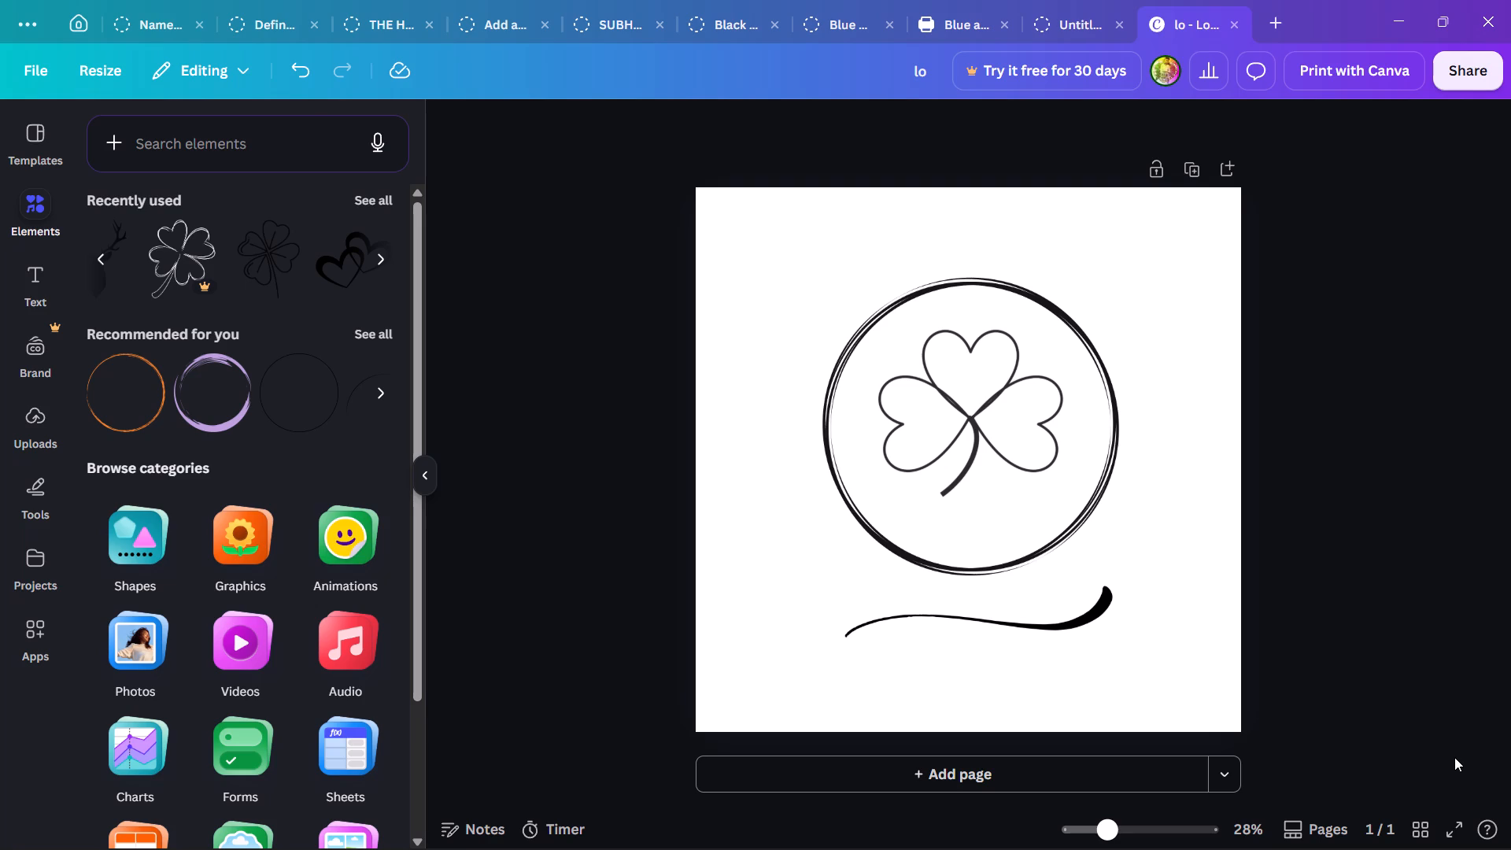
# Move the swoosh line inside the circle so that it crosses the middle of the clover.
pyautogui.moveTo(979, 612); pyautogui.dragTo(981, 355)
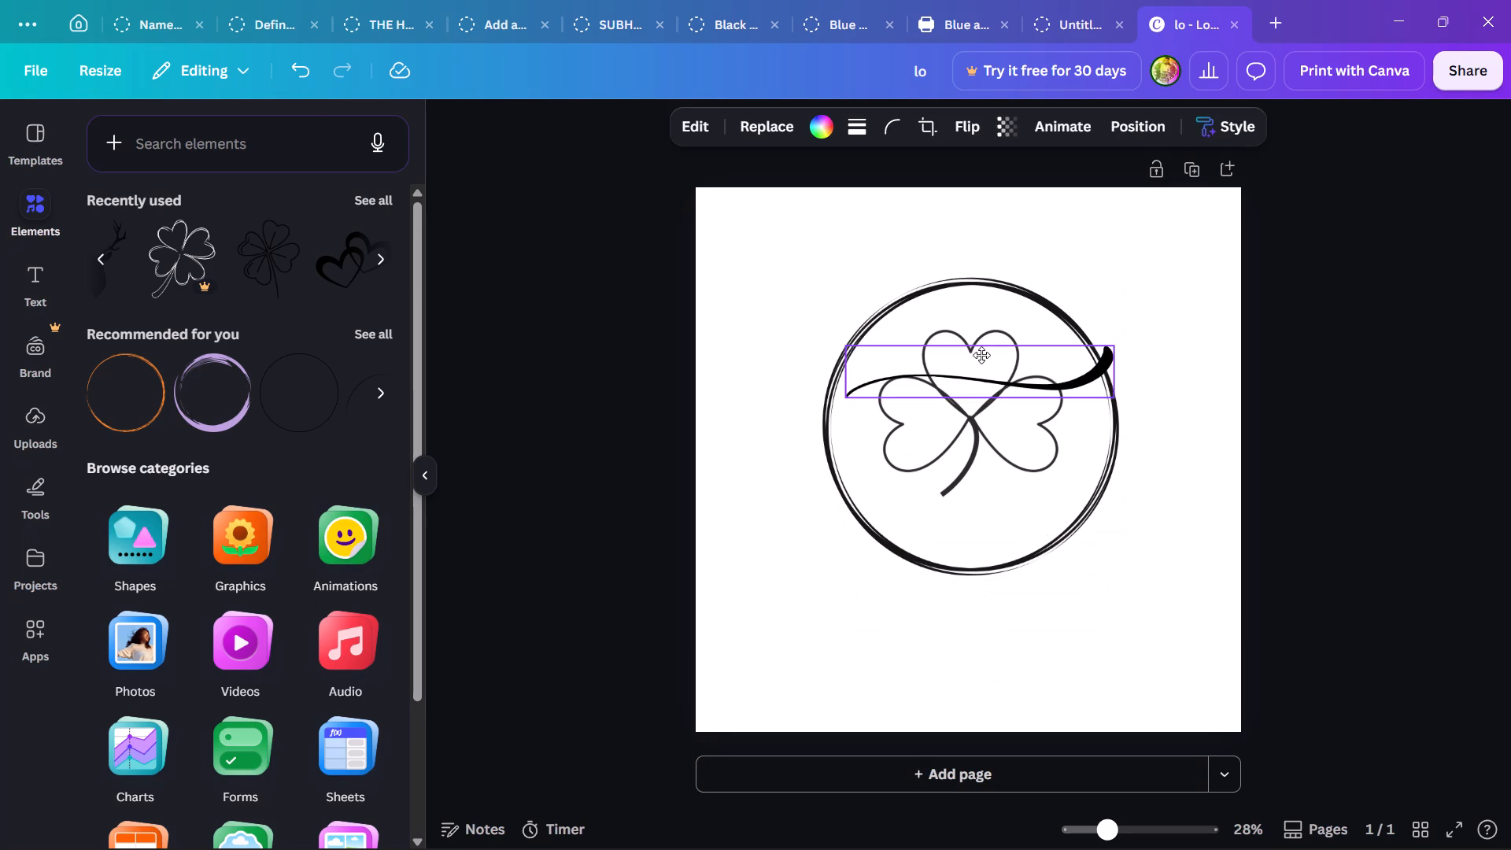
pyautogui.moveTo(981, 355); pyautogui.dragTo(939, 422)
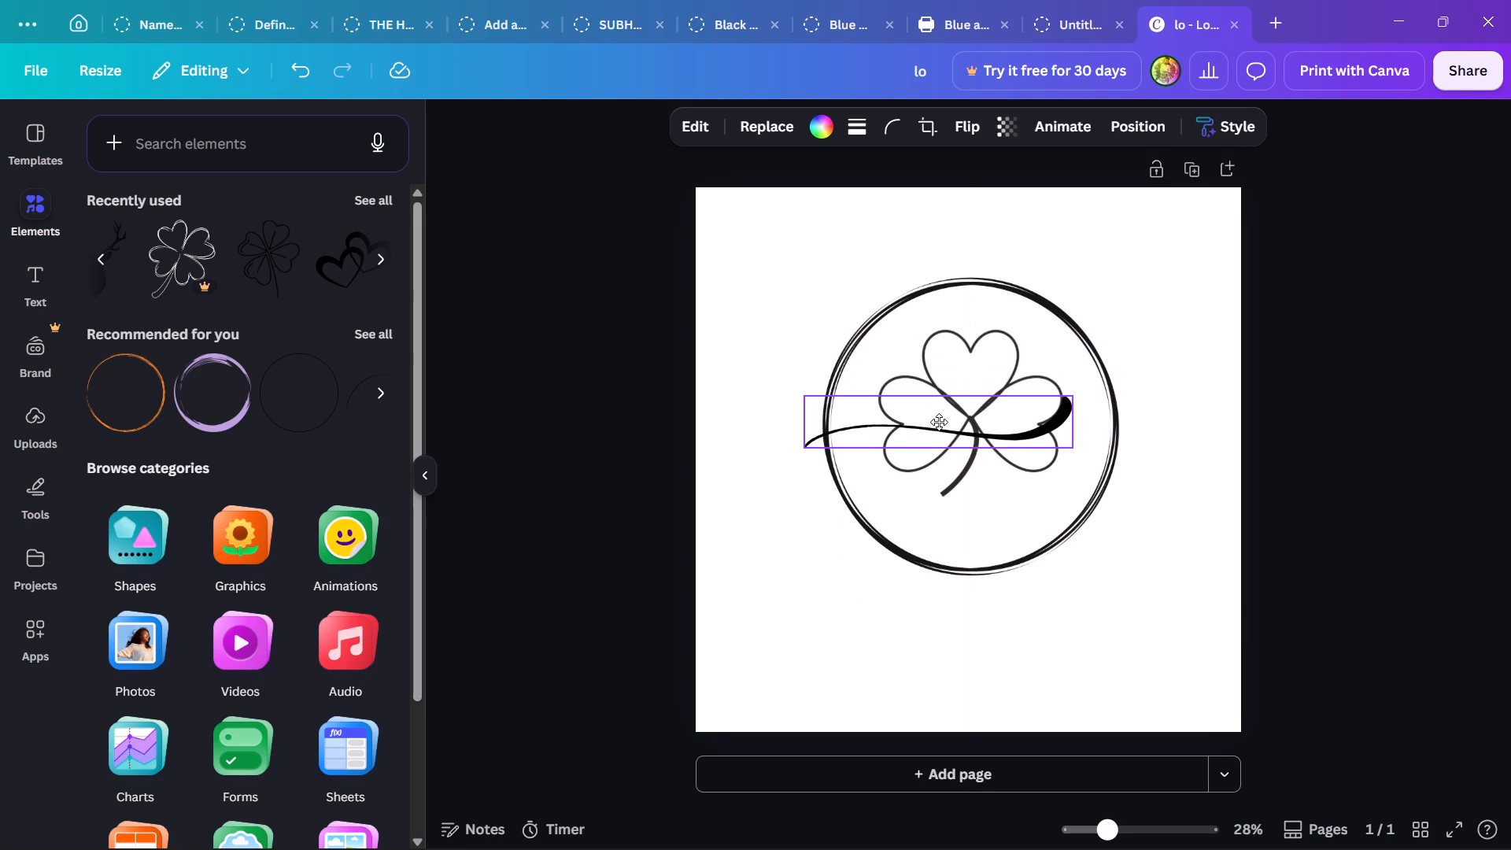
pyautogui.moveTo(939, 422); pyautogui.dragTo(963, 418)
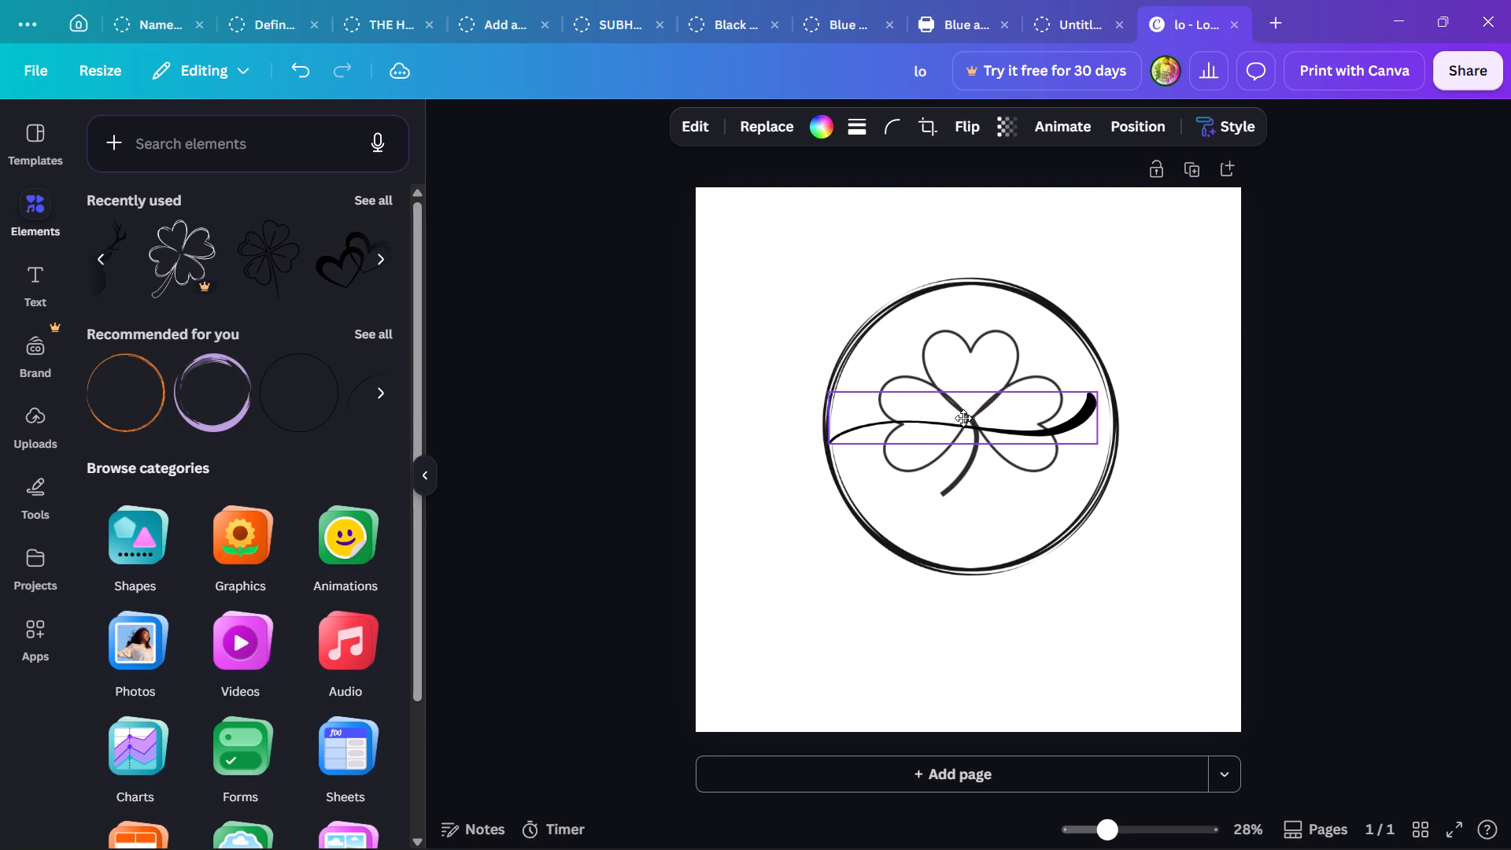
pyautogui.moveTo(963, 418); pyautogui.dragTo(970, 420)
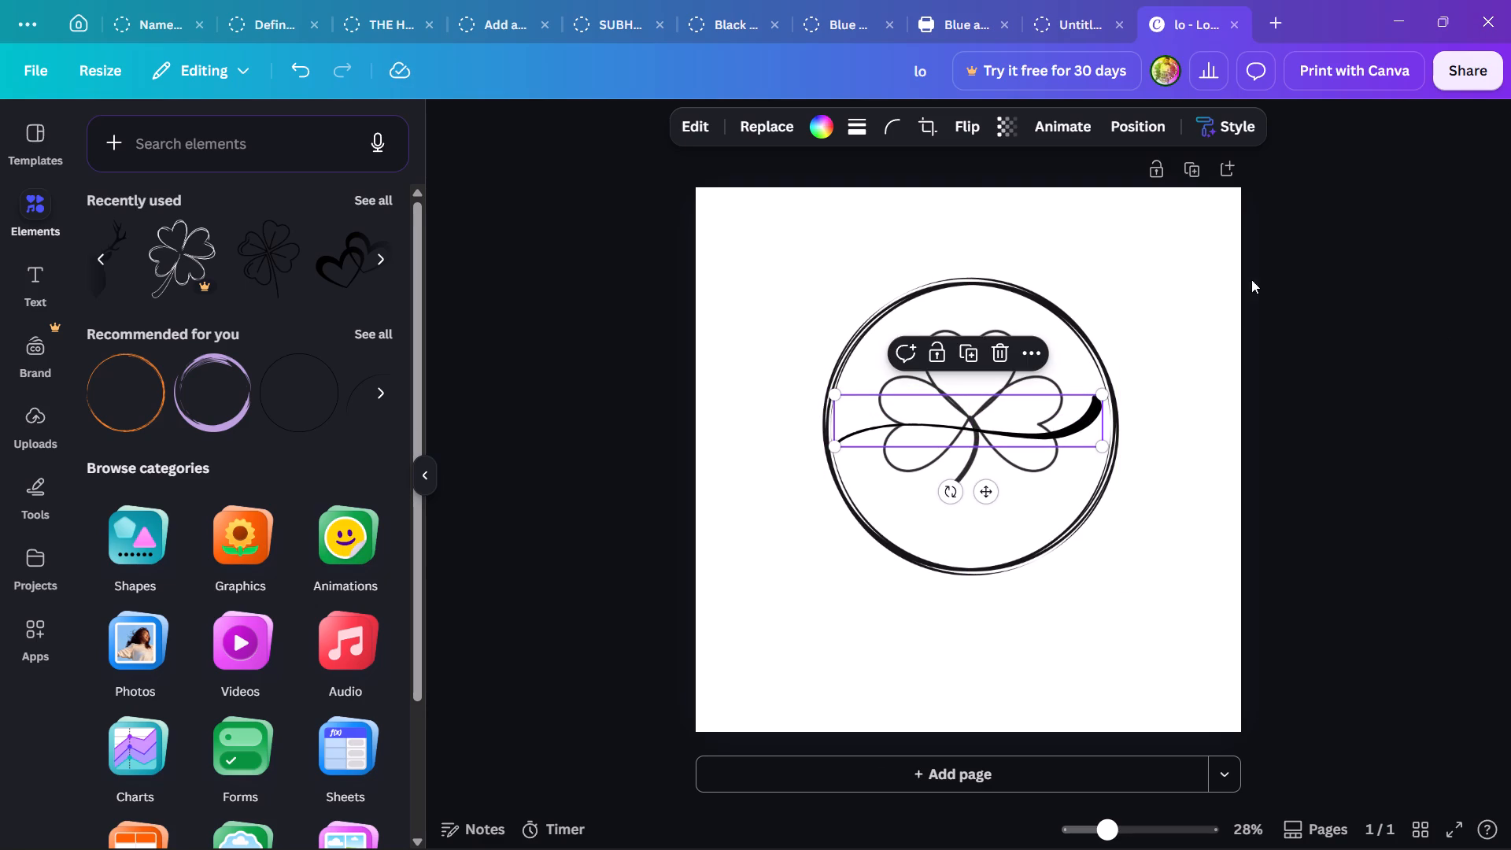
pyautogui.click(1332, 326)
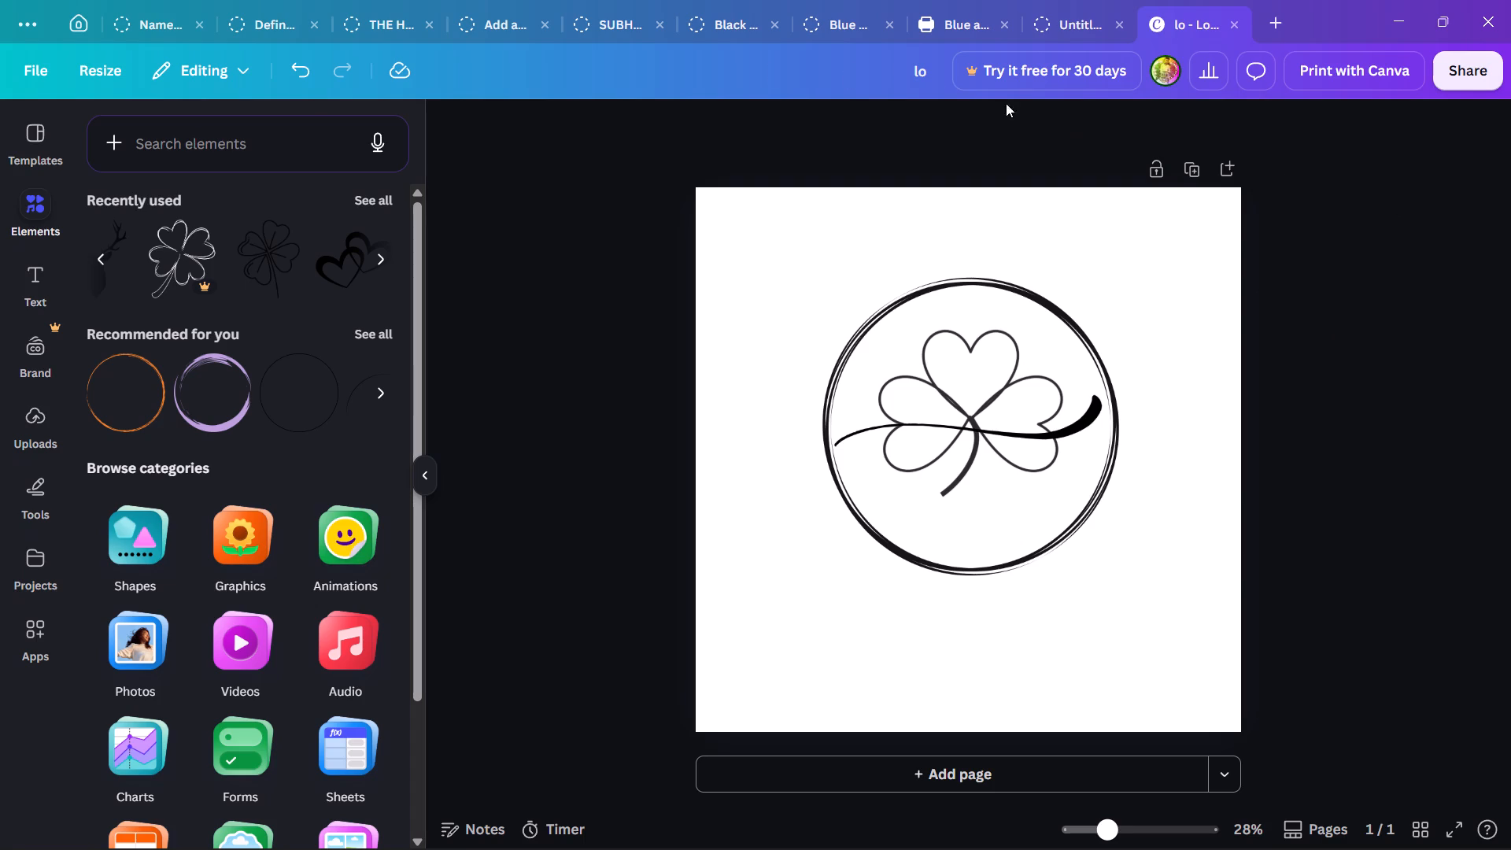
# Search the elements library for "clover".
pyautogui.click(242, 160)
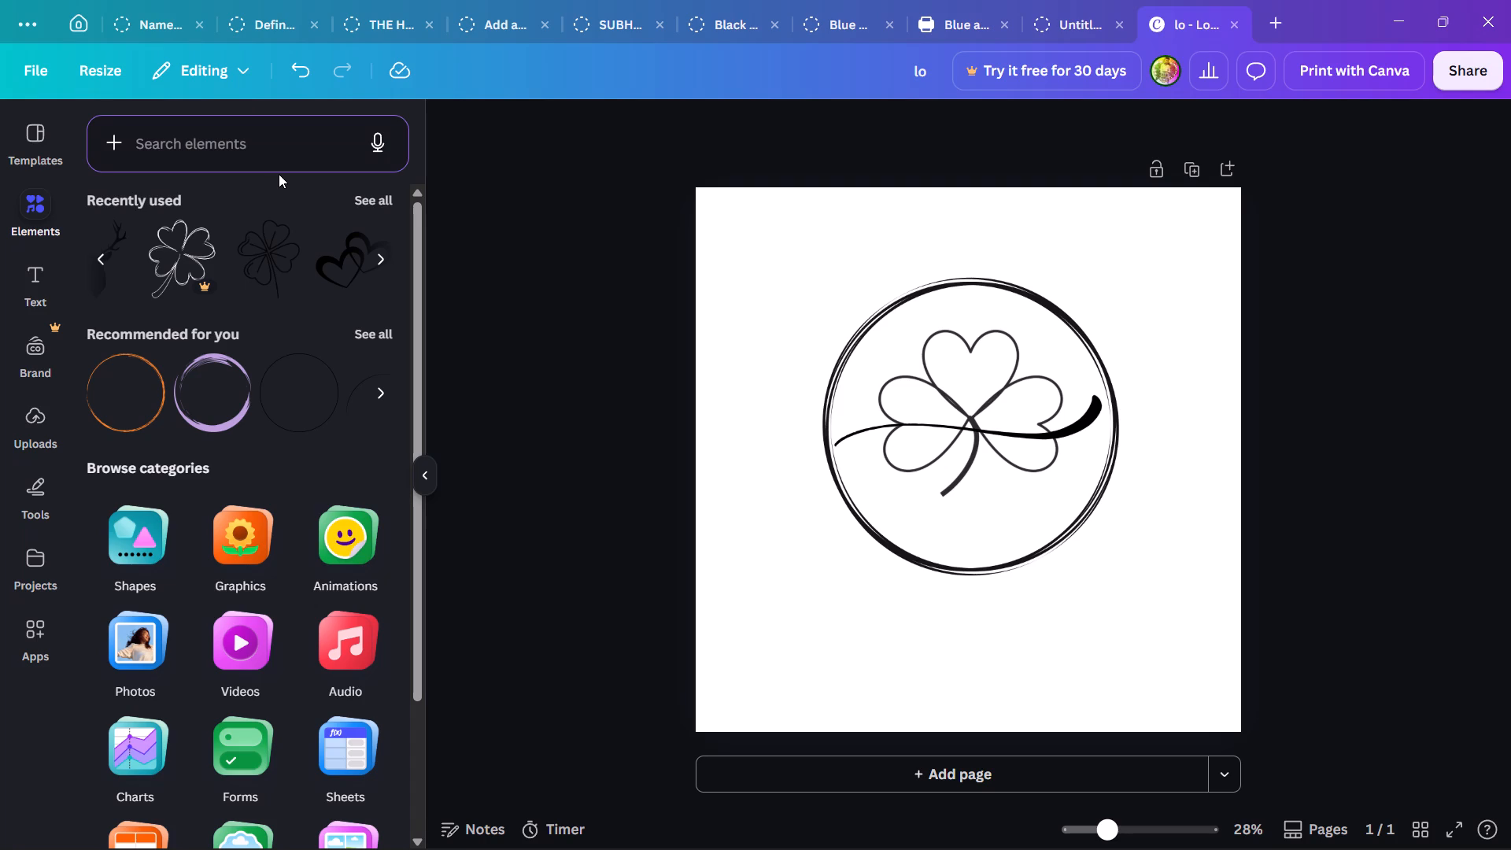
pyautogui.click(222, 139)
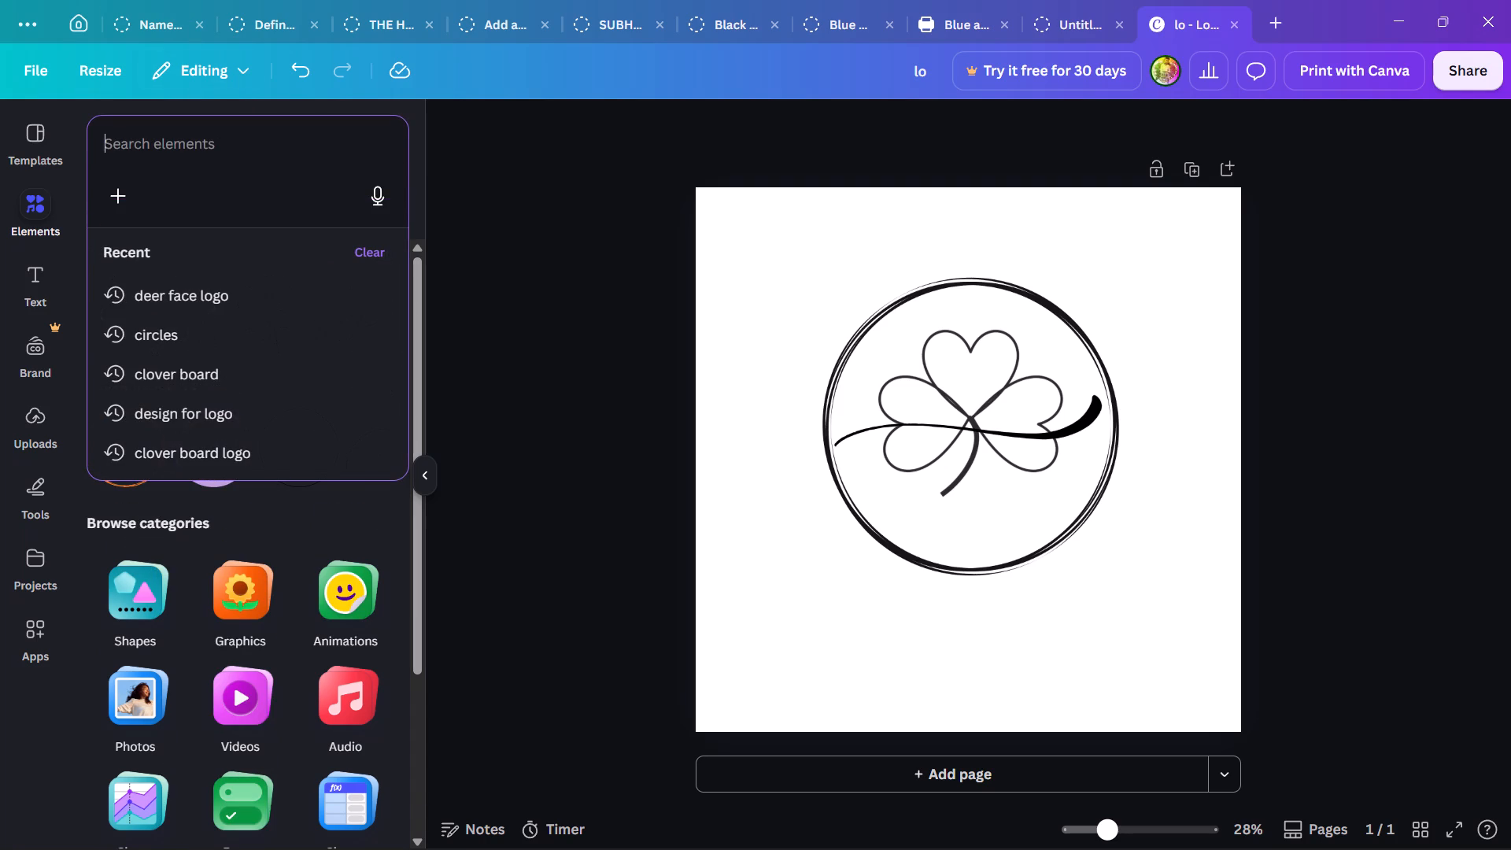
pyautogui.click(242, 150)
pyautogui.write('ci')
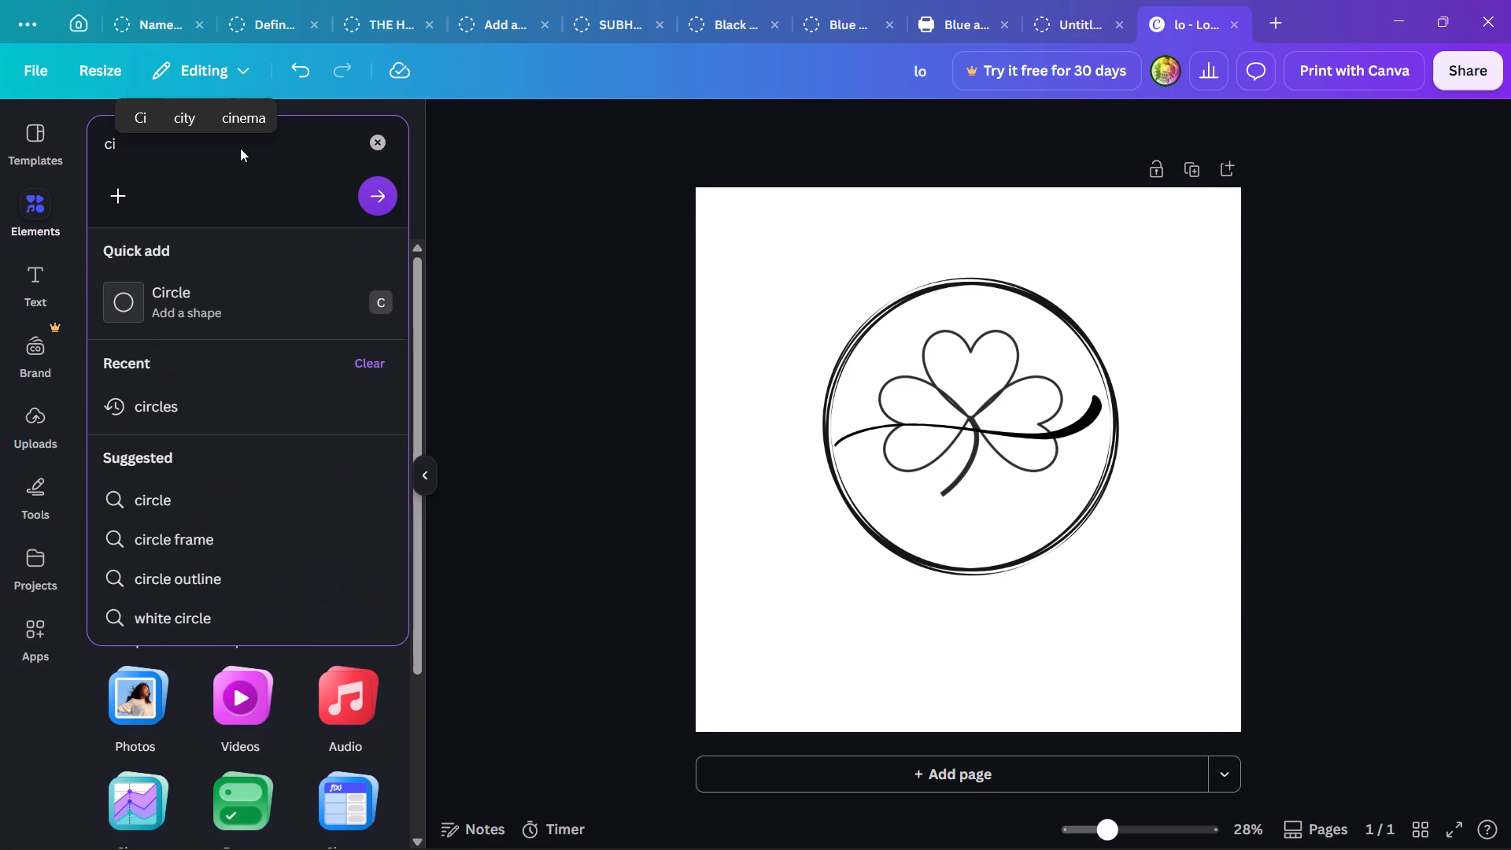
pyautogui.press('o')
pyautogui.press('v')
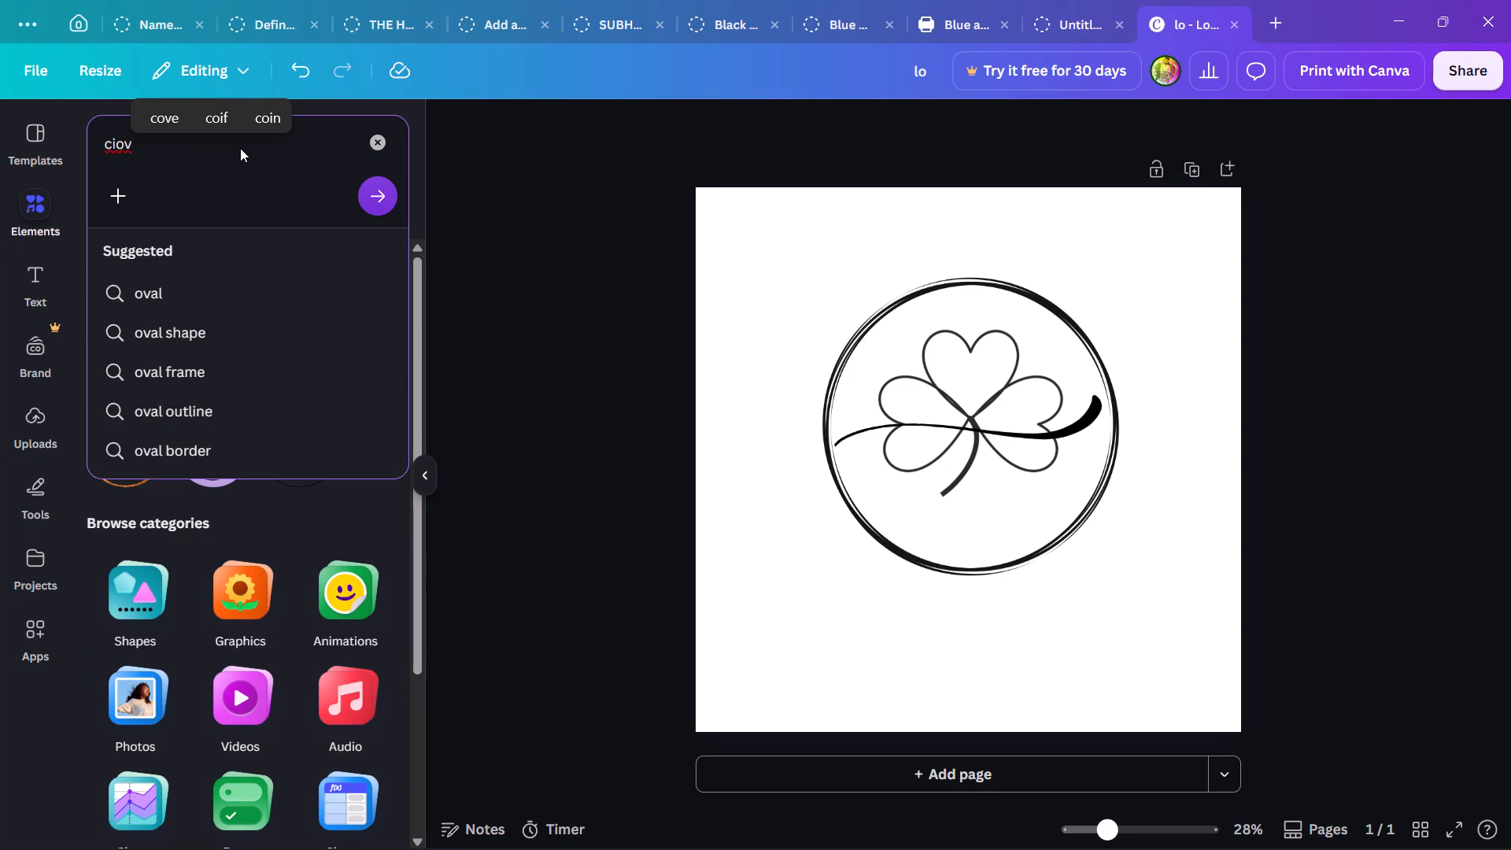
pyautogui.press('BackSpace')
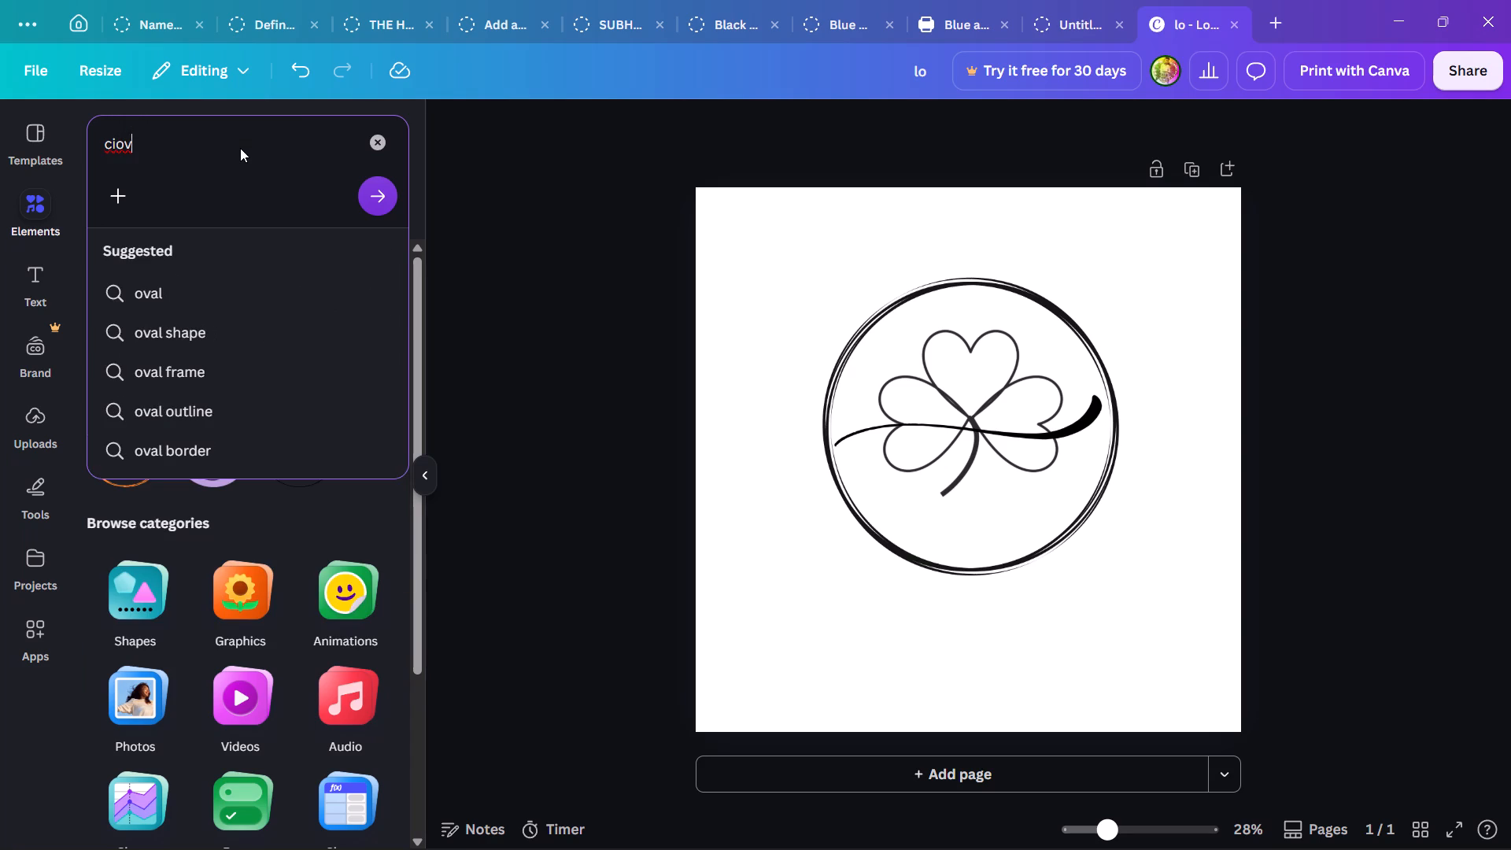
pyautogui.press('BackSpace')
pyautogui.press('BackSpace')
pyautogui.press('BackSpace')
pyautogui.press('c')
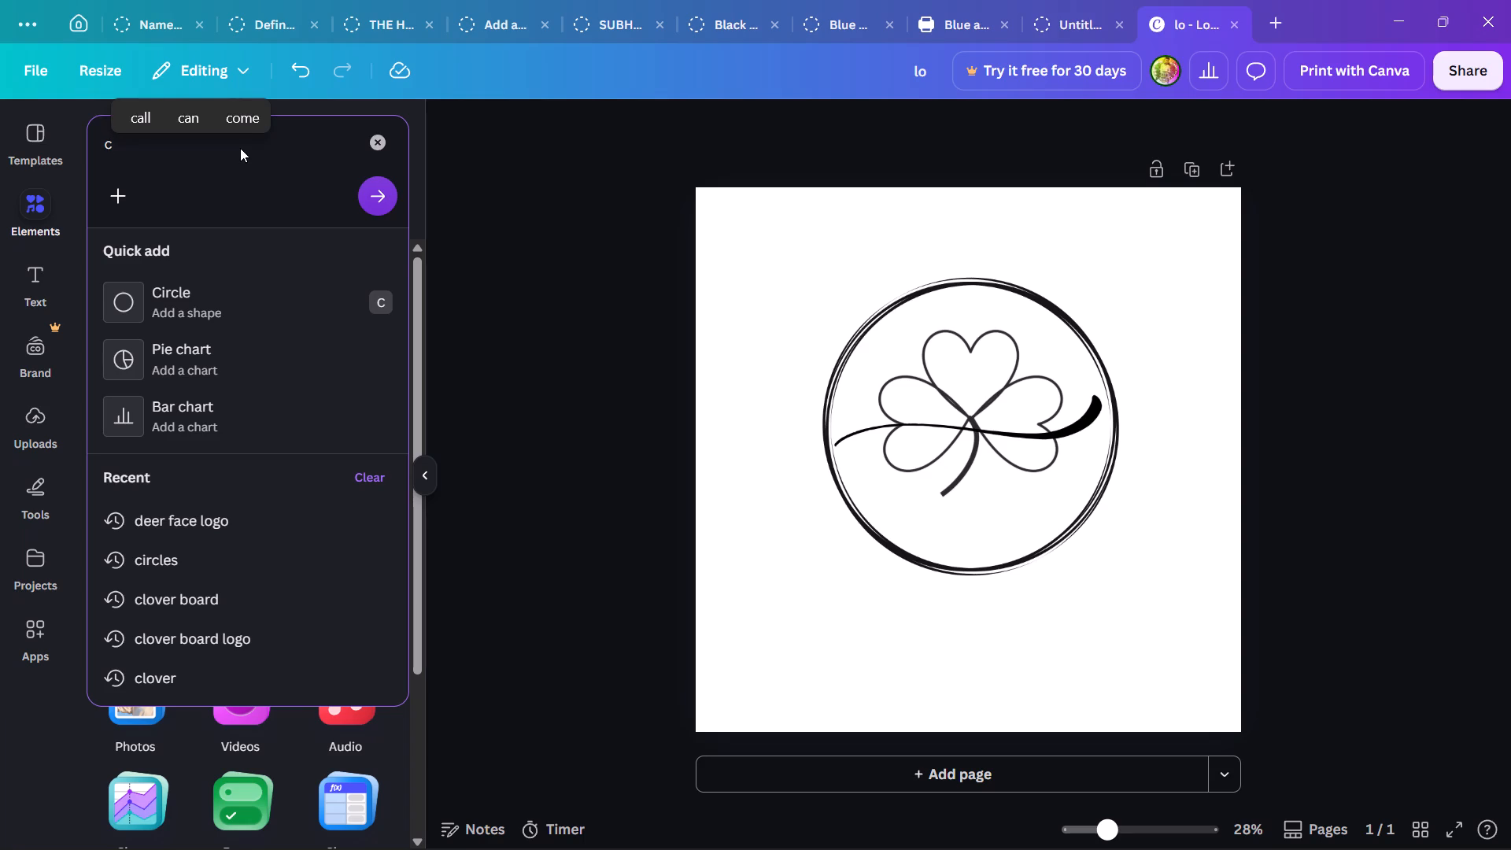
pyautogui.write('lover')
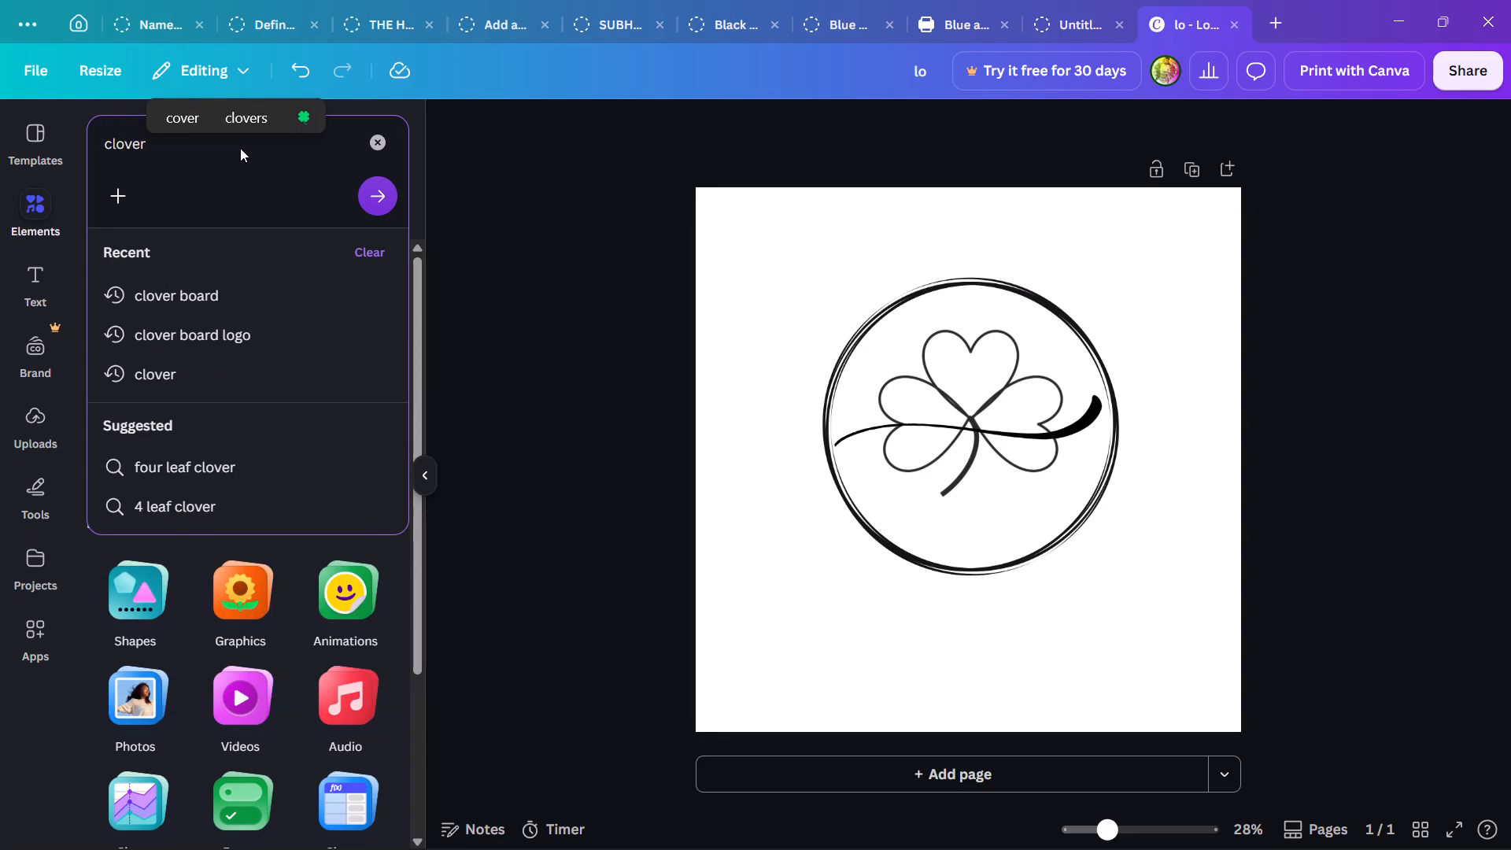
pyautogui.press('Return')
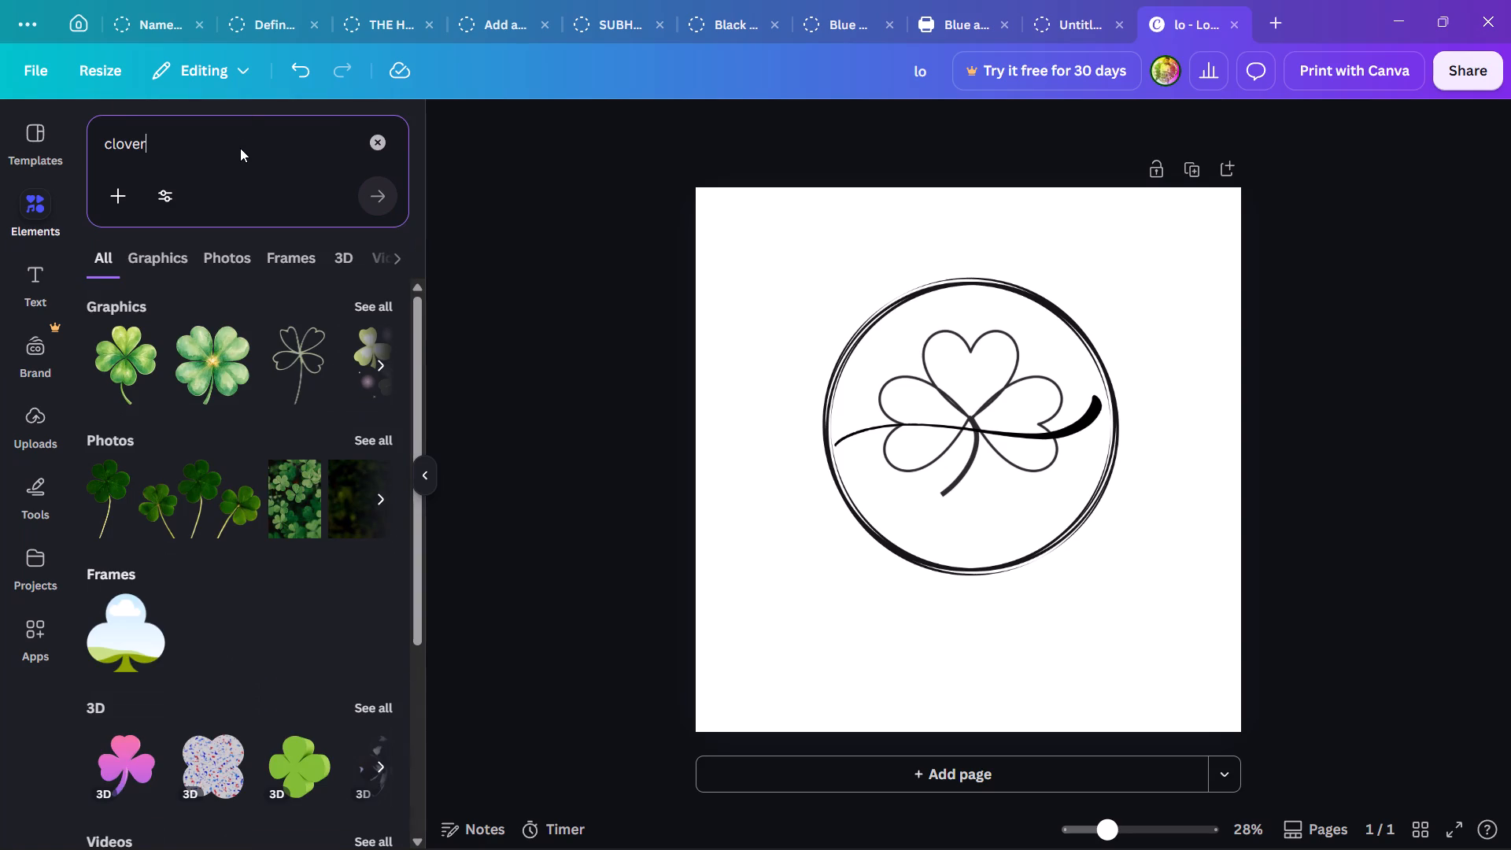
# Look through the combined clover search results, including further photo and graphic suggestions, for a suitable element.
pyautogui.scroll(-1, 0, 71)
pyautogui.scroll(-3, 298, 490)
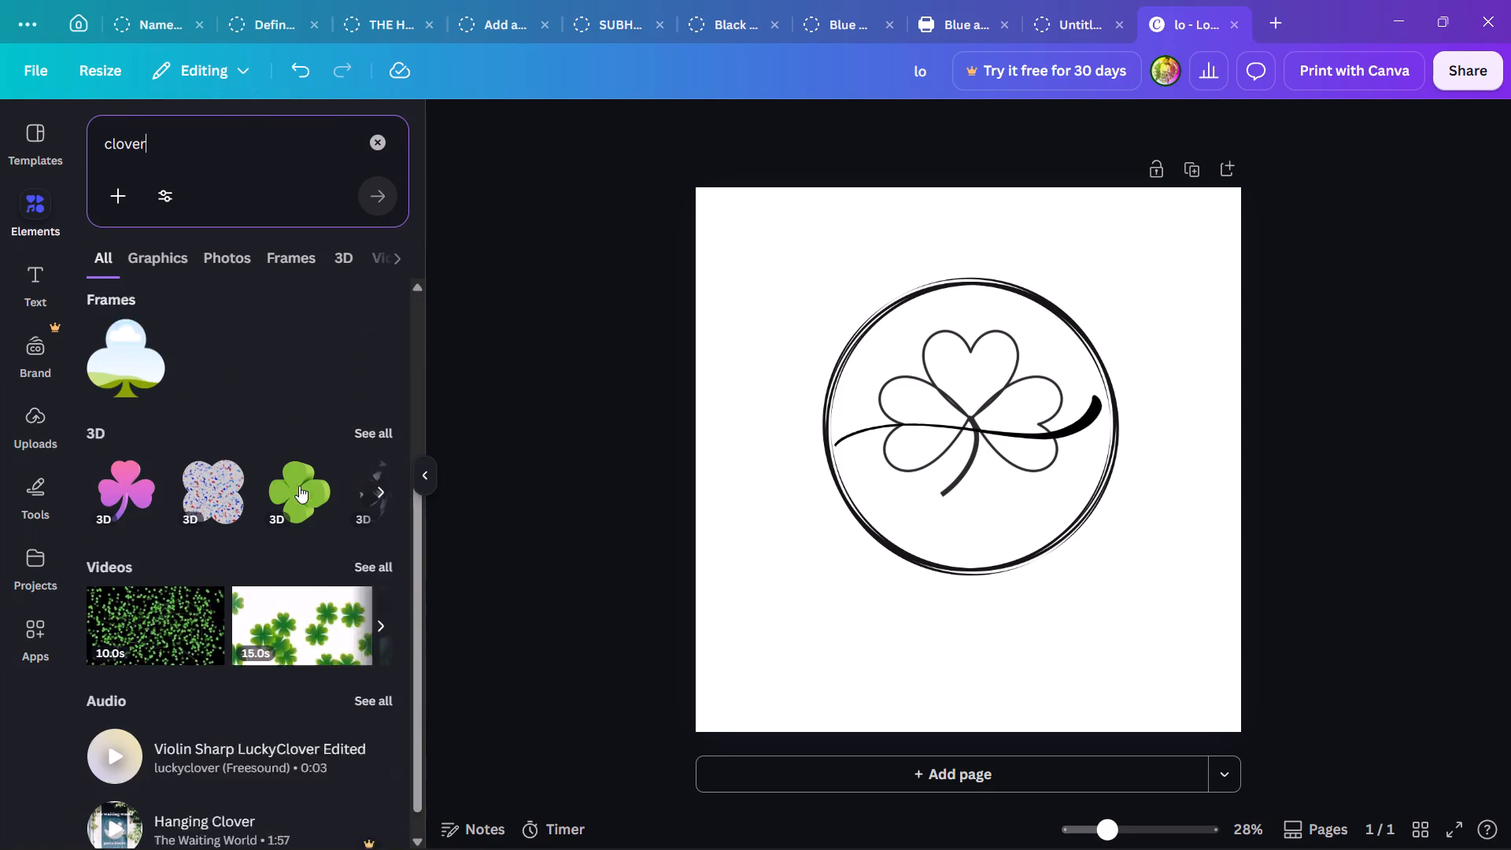
pyautogui.scroll(-1, 318, 387)
pyautogui.scroll(3, 341, 335)
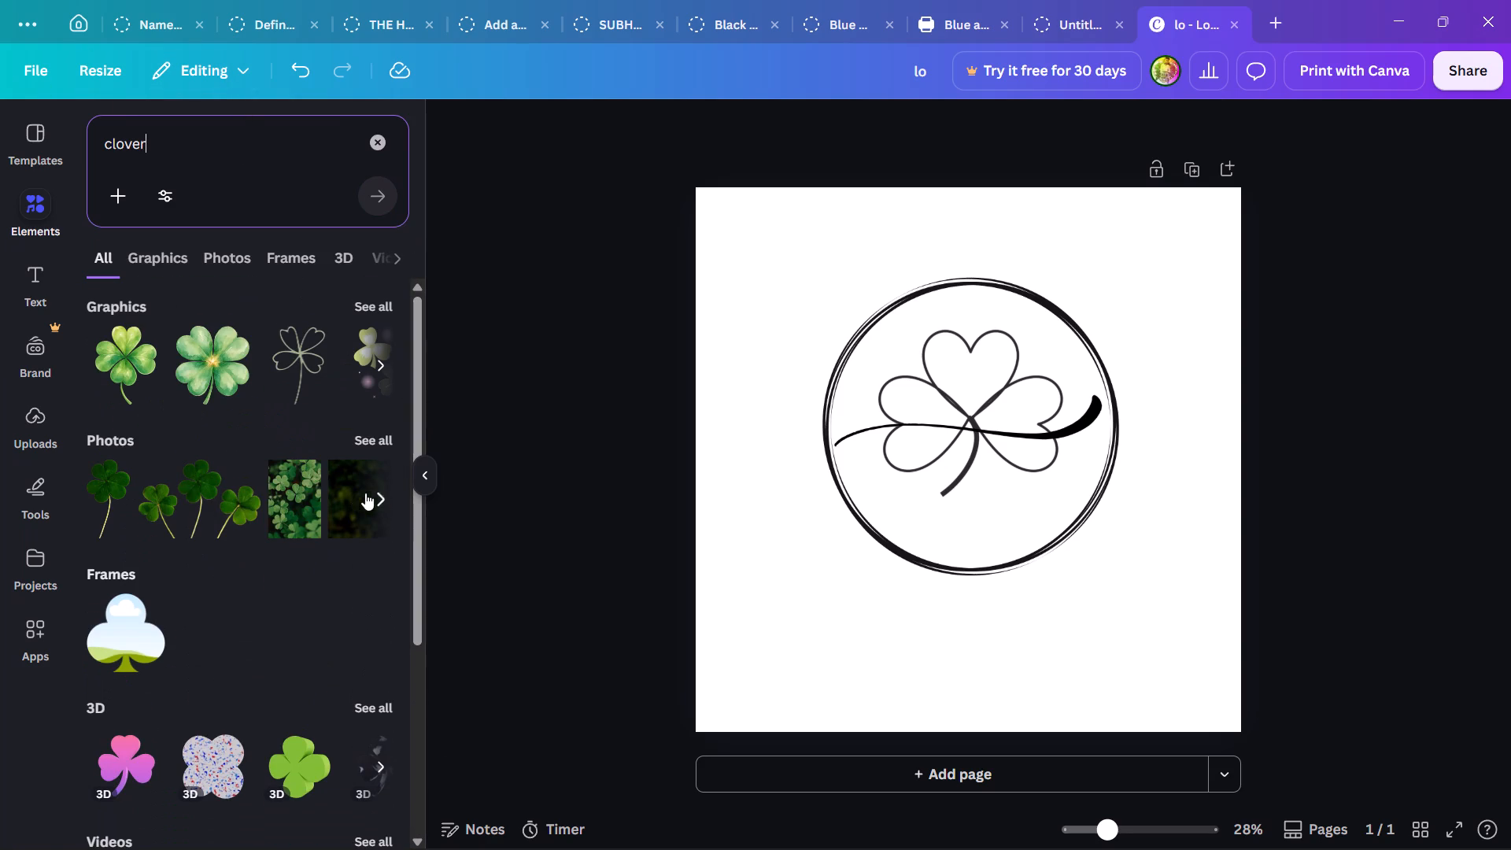
pyautogui.click(378, 486)
pyautogui.click(378, 486)
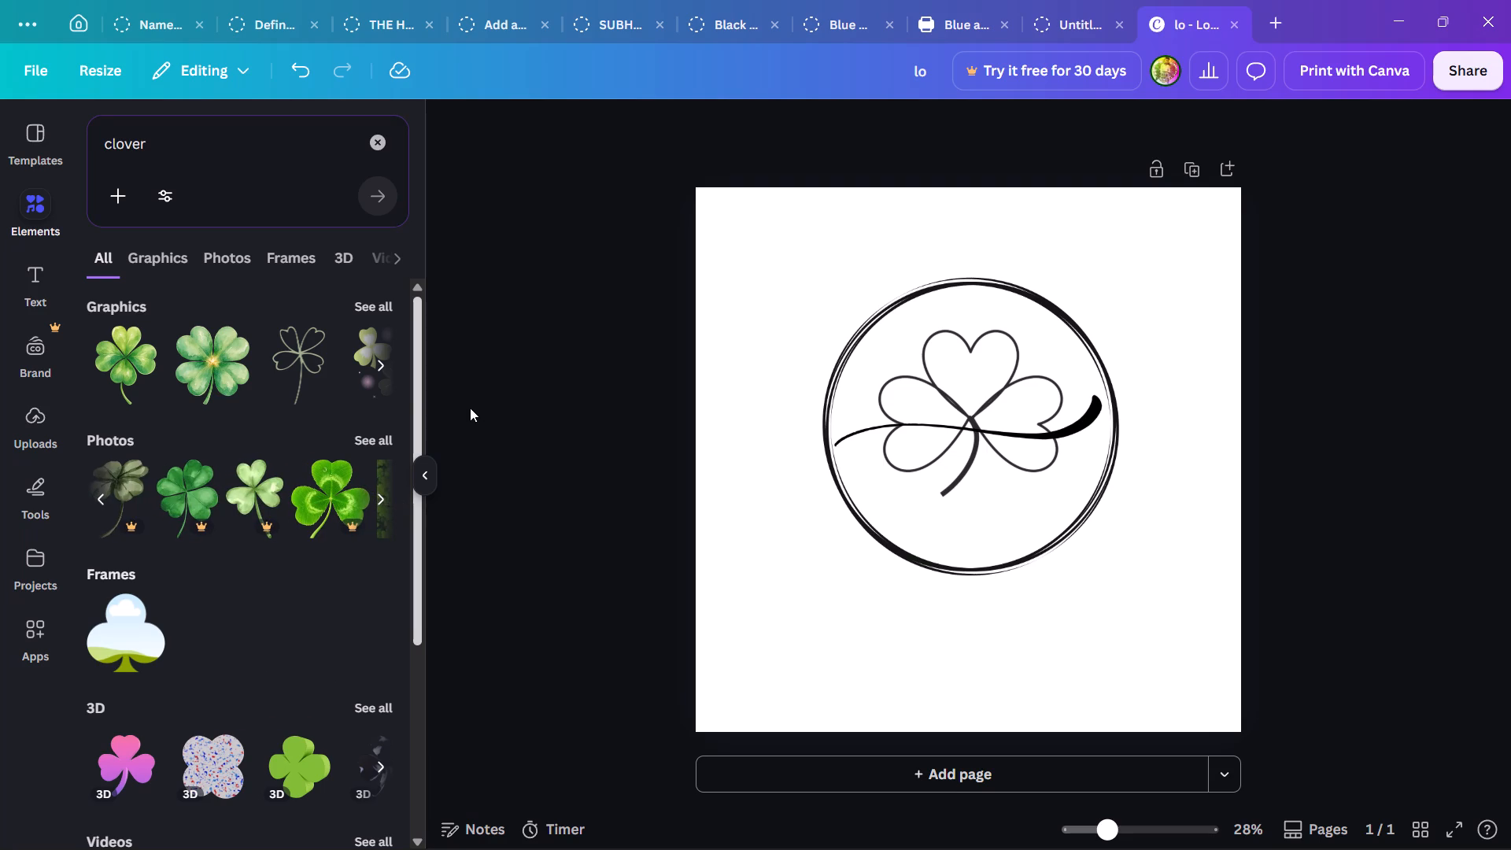
pyautogui.click(383, 358)
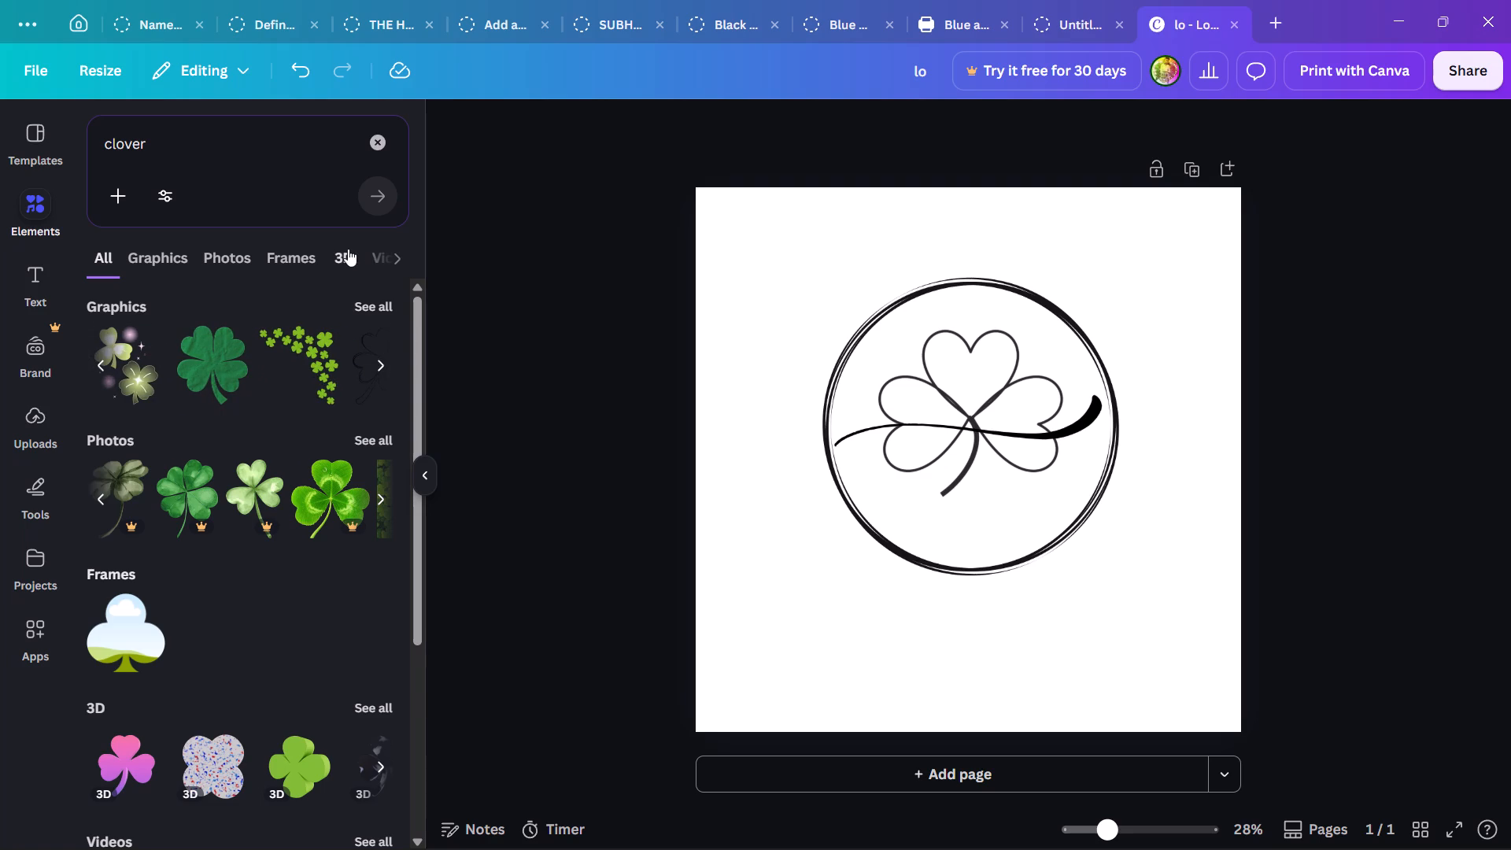
# Review the clover results by category: graphics, photos, frames, 3D, videos and audio, and return to the combined results.
pyautogui.click(175, 265)
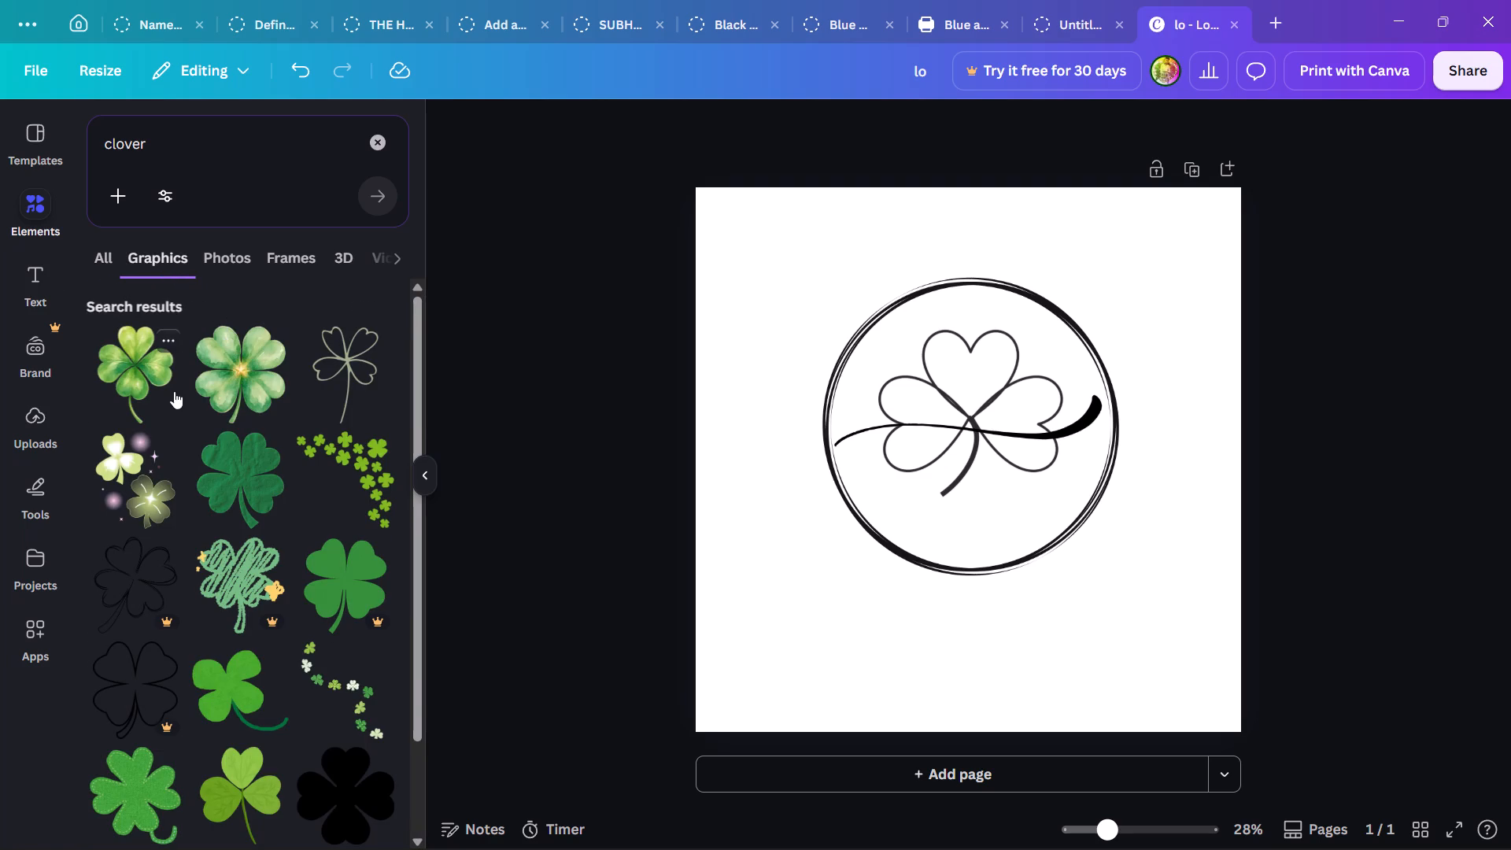
pyautogui.click(231, 242)
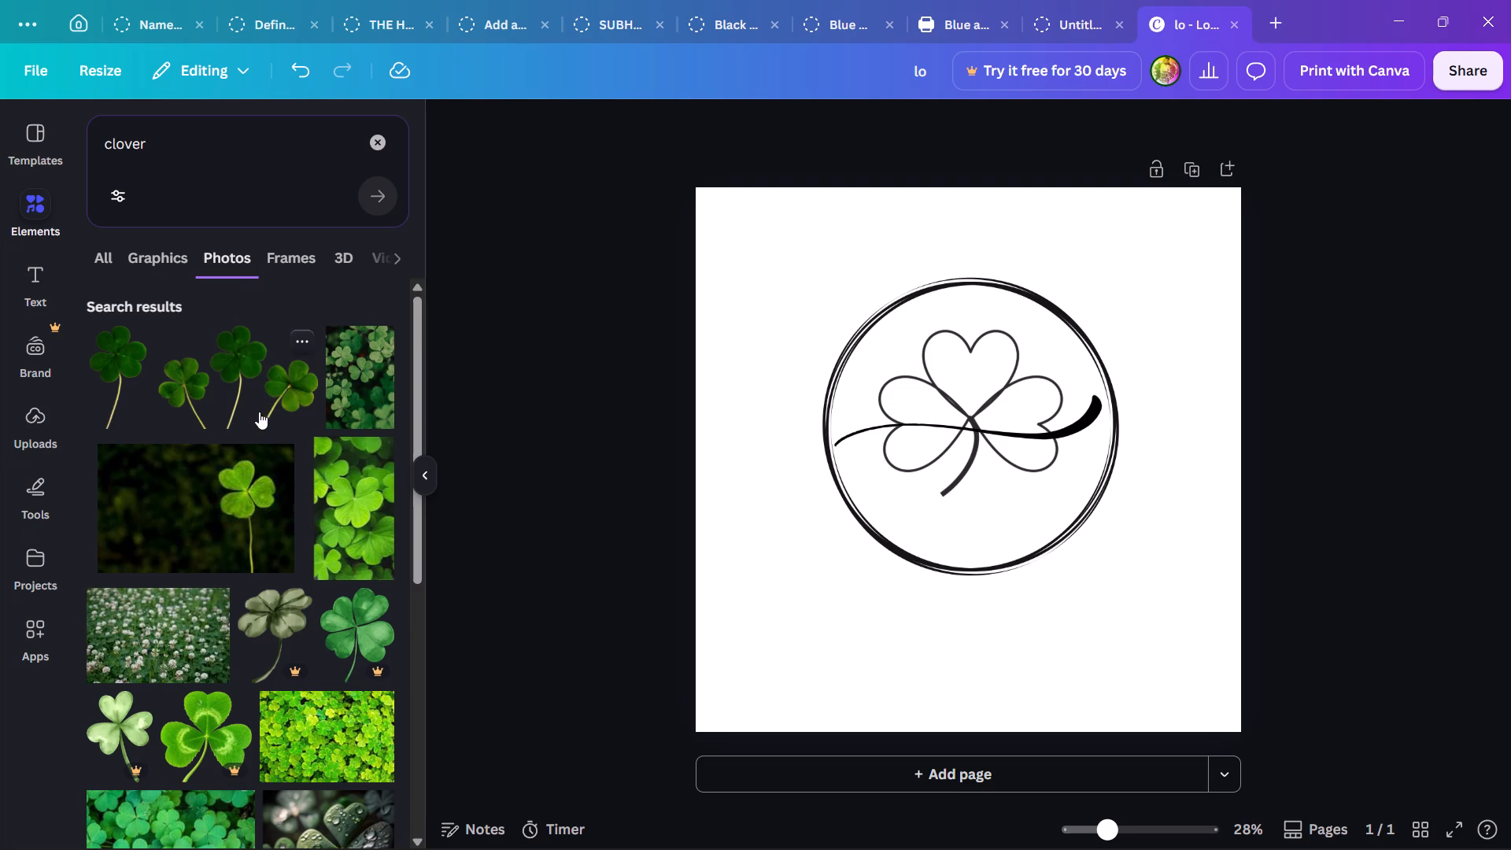
pyautogui.click(305, 238)
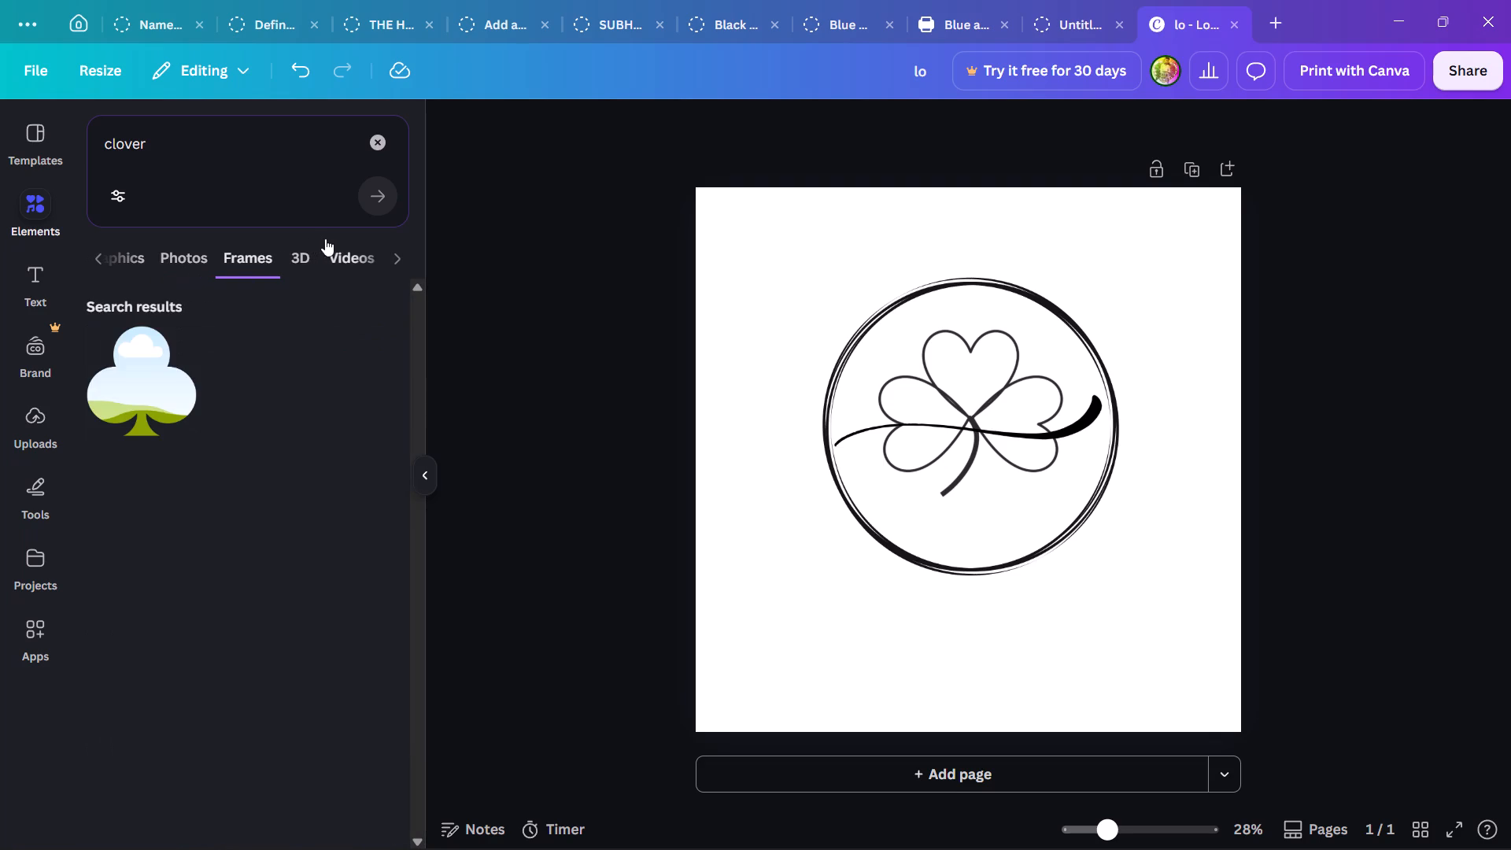
pyautogui.click(297, 253)
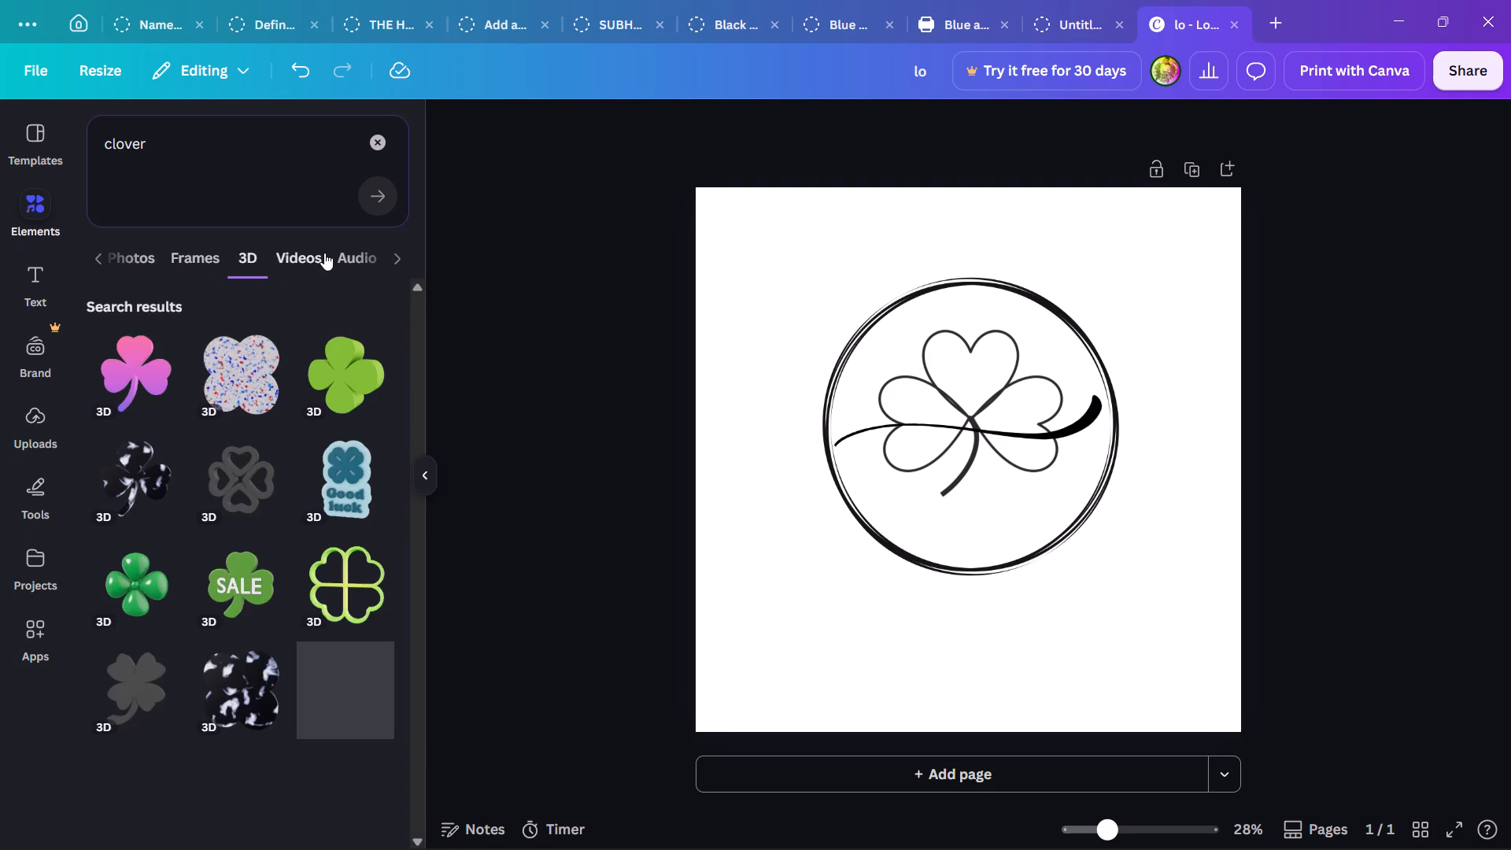
pyautogui.scroll(-2, 262, 537)
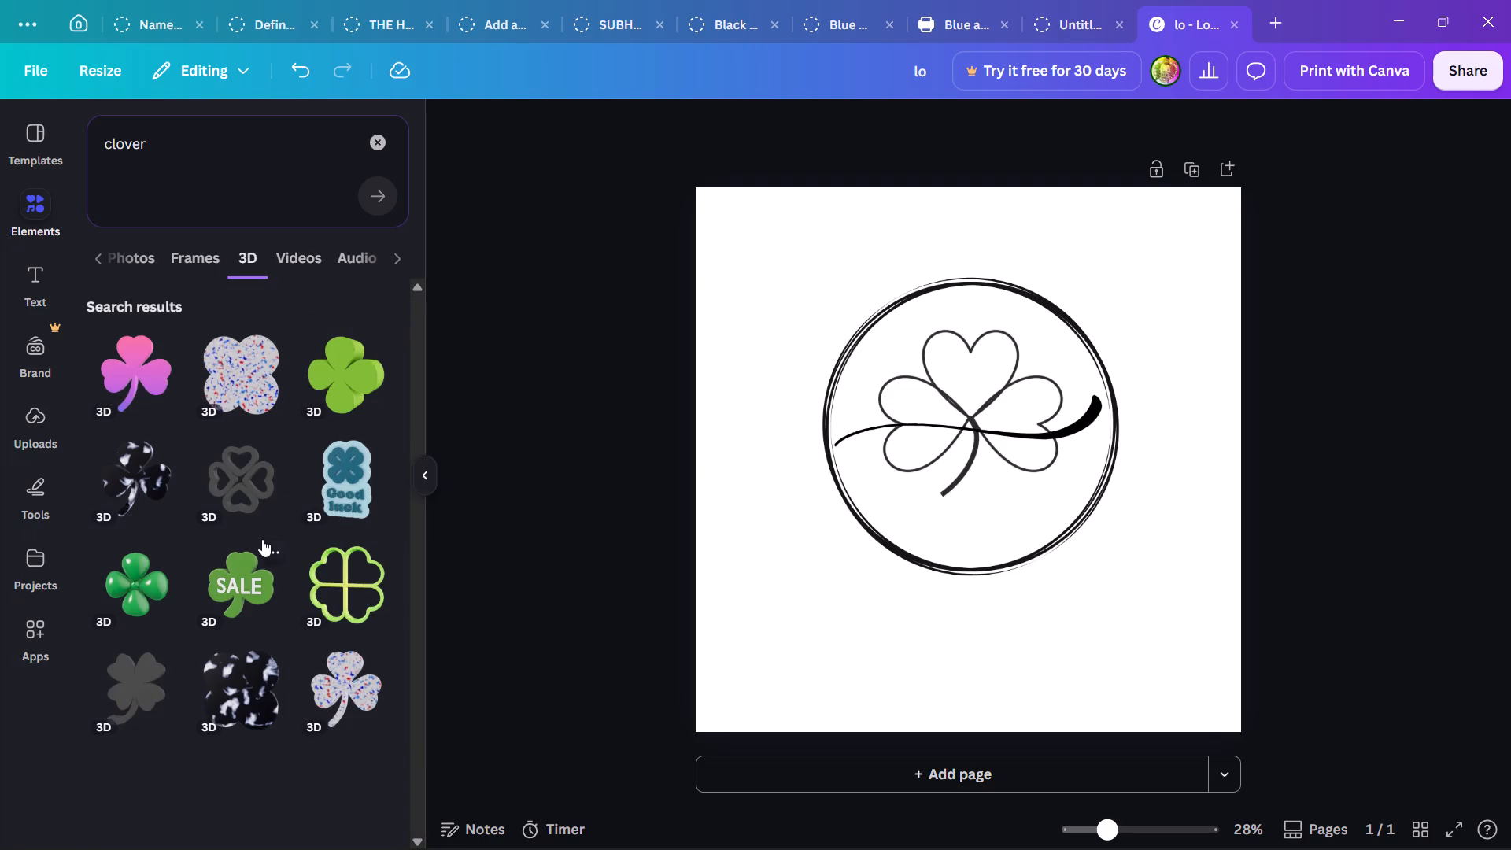
pyautogui.click(300, 253)
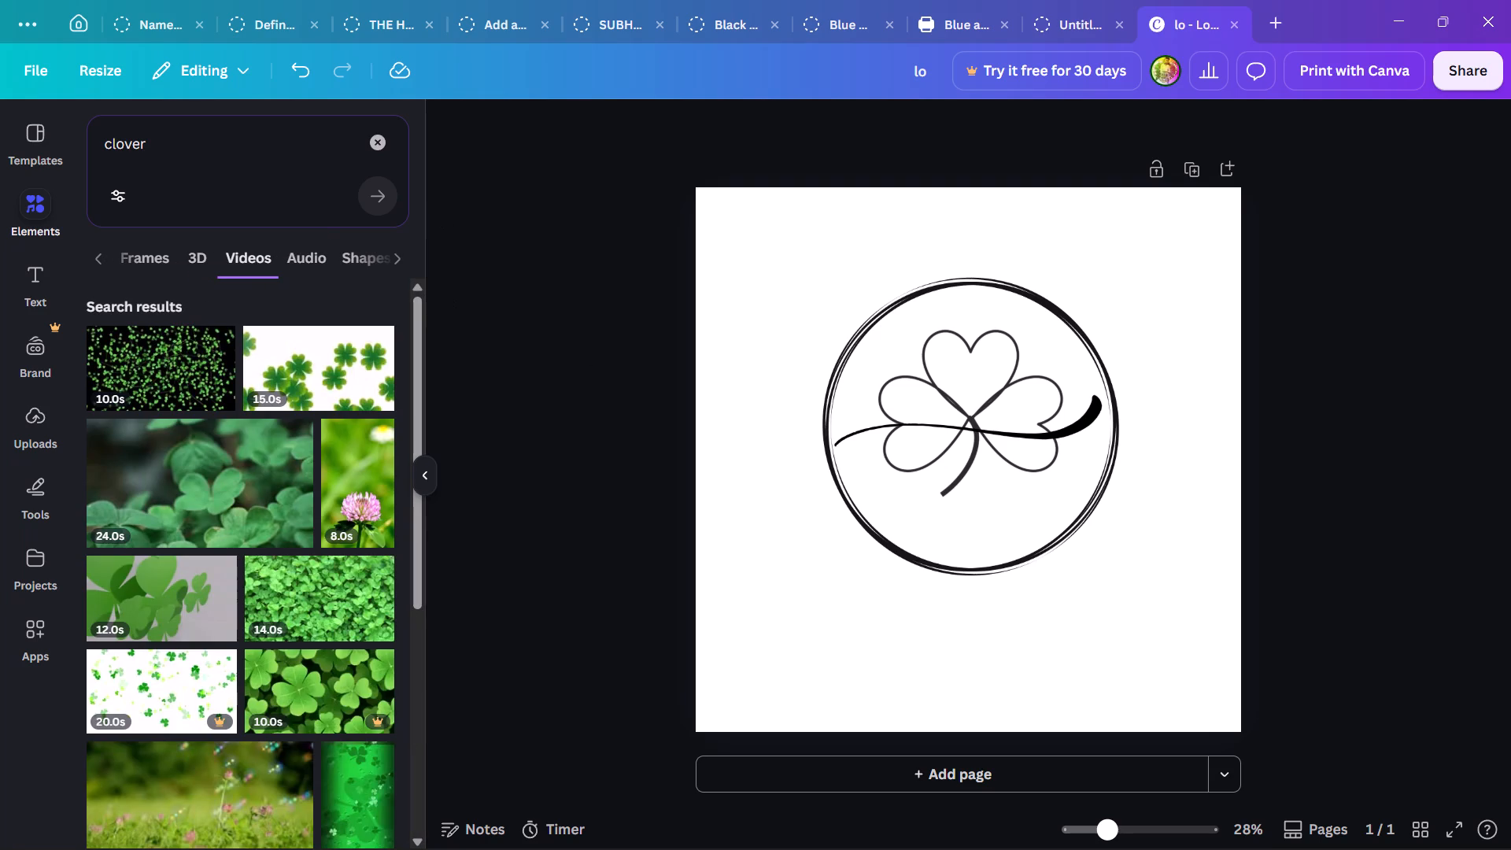
pyautogui.moveTo(313, 250); pyautogui.dragTo(323, 242)
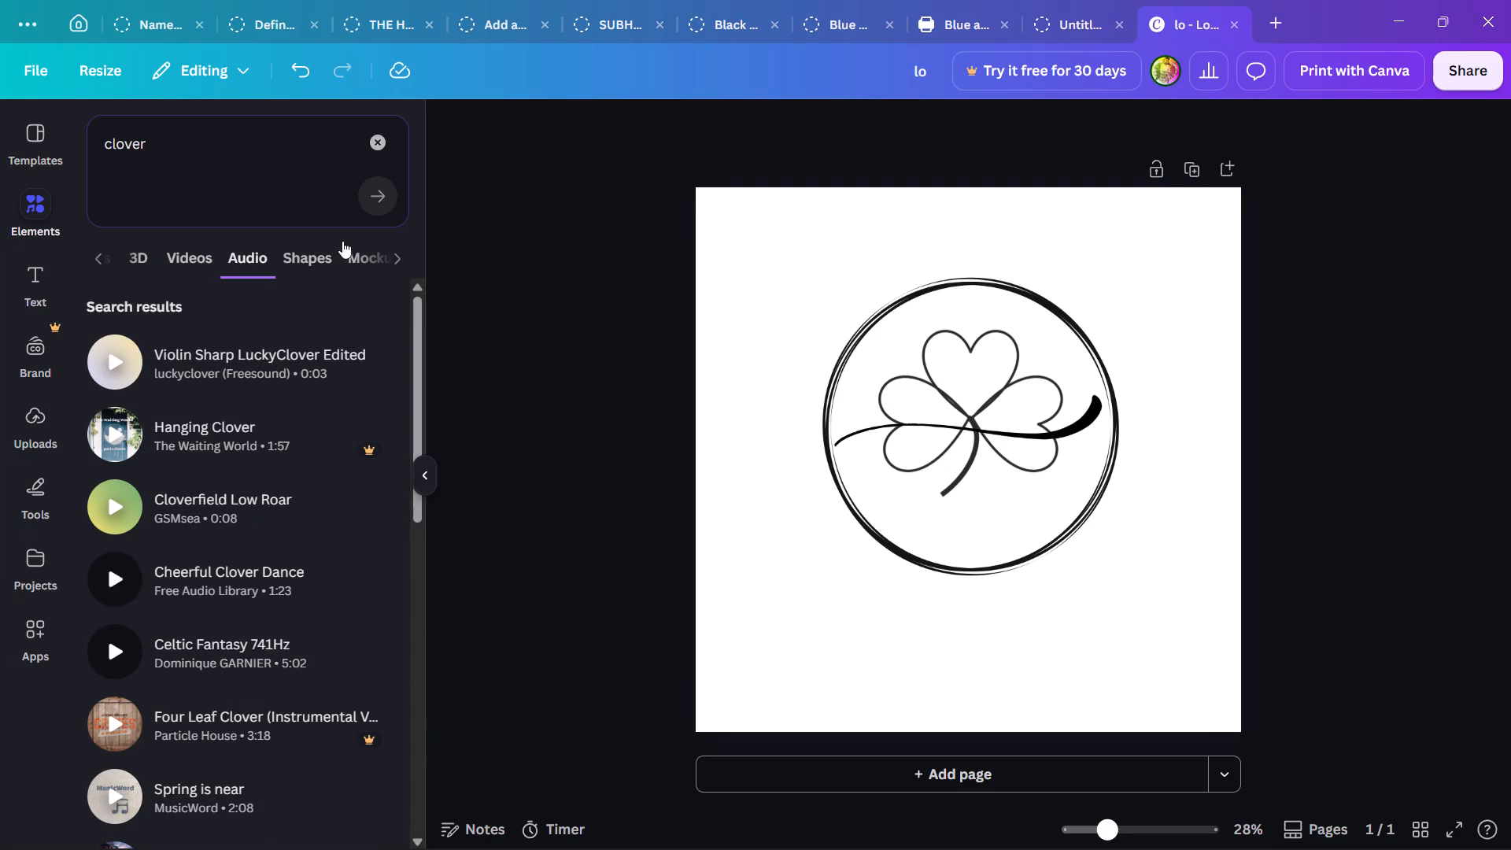
pyautogui.doubleClick(100, 253)
pyautogui.doubleClick(112, 248)
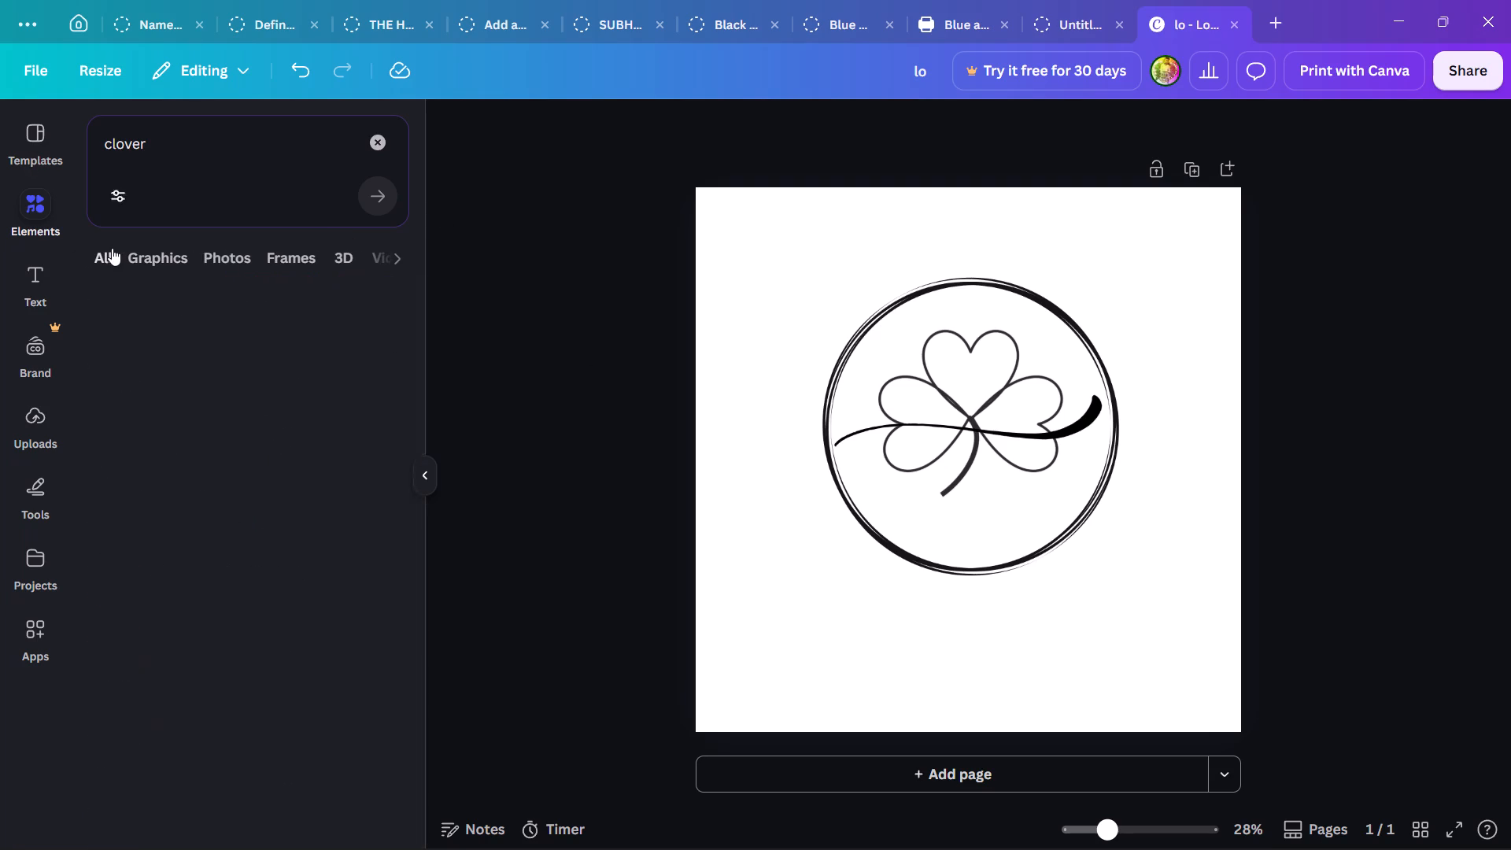
# Browse the row of clover graphics in the combined results for an outline that suits the logo.
pyautogui.scroll(-2, 365, 677)
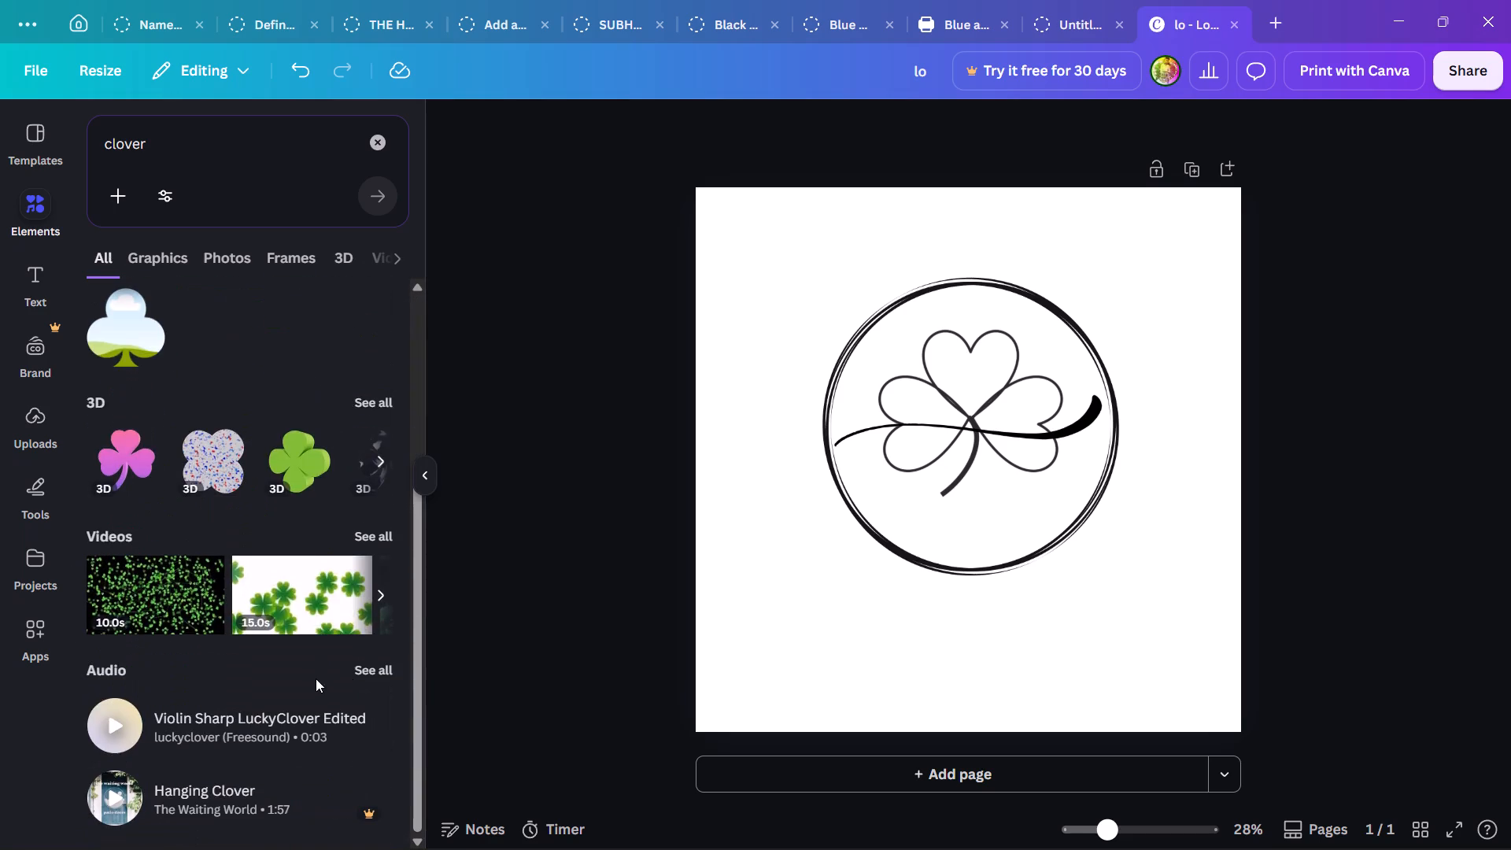
pyautogui.scroll(3, 311, 670)
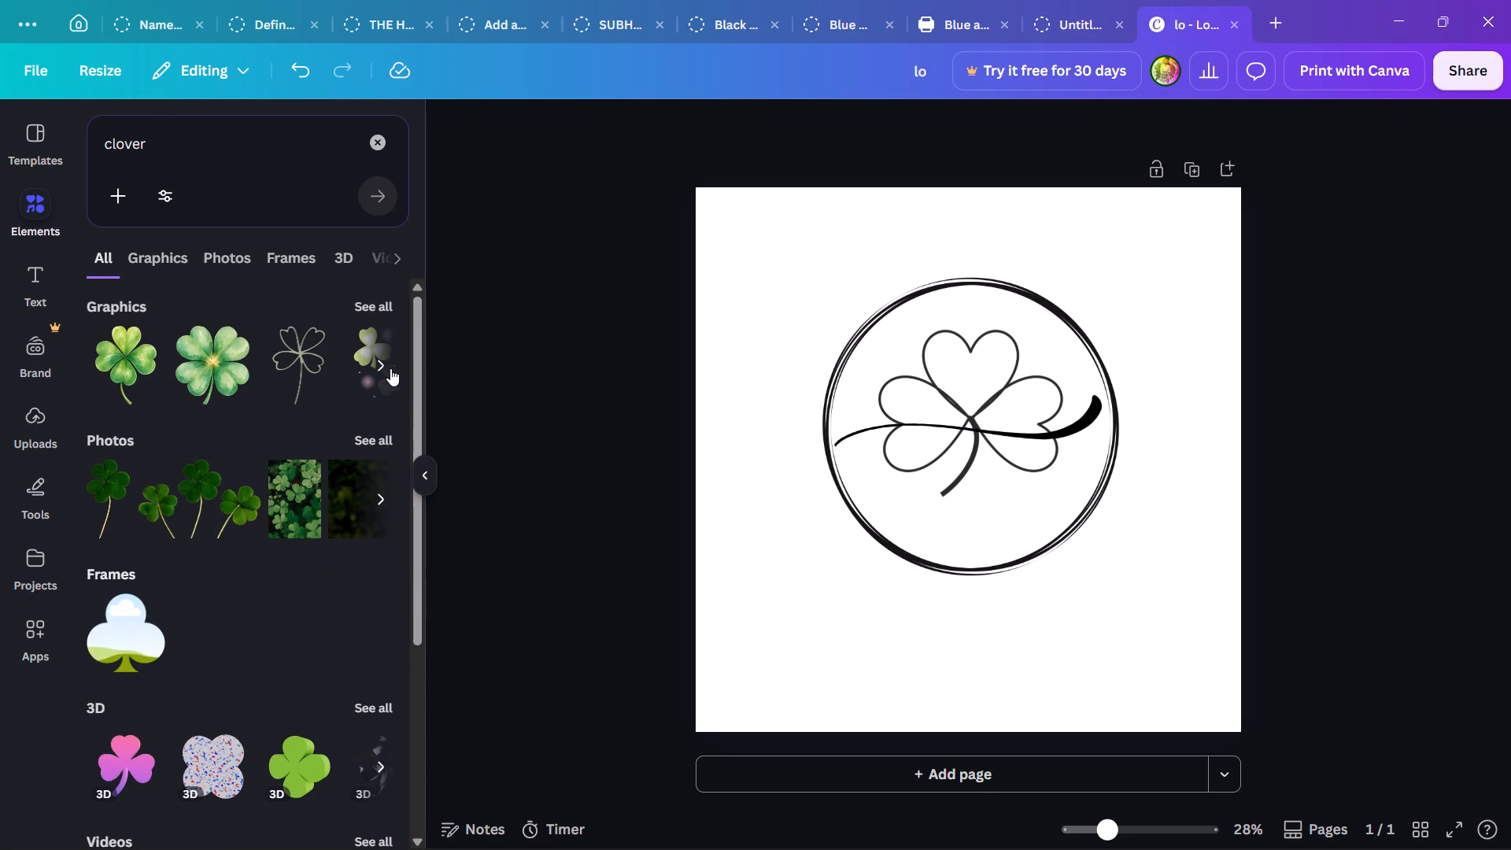
pyautogui.click(378, 354)
pyautogui.click(375, 375)
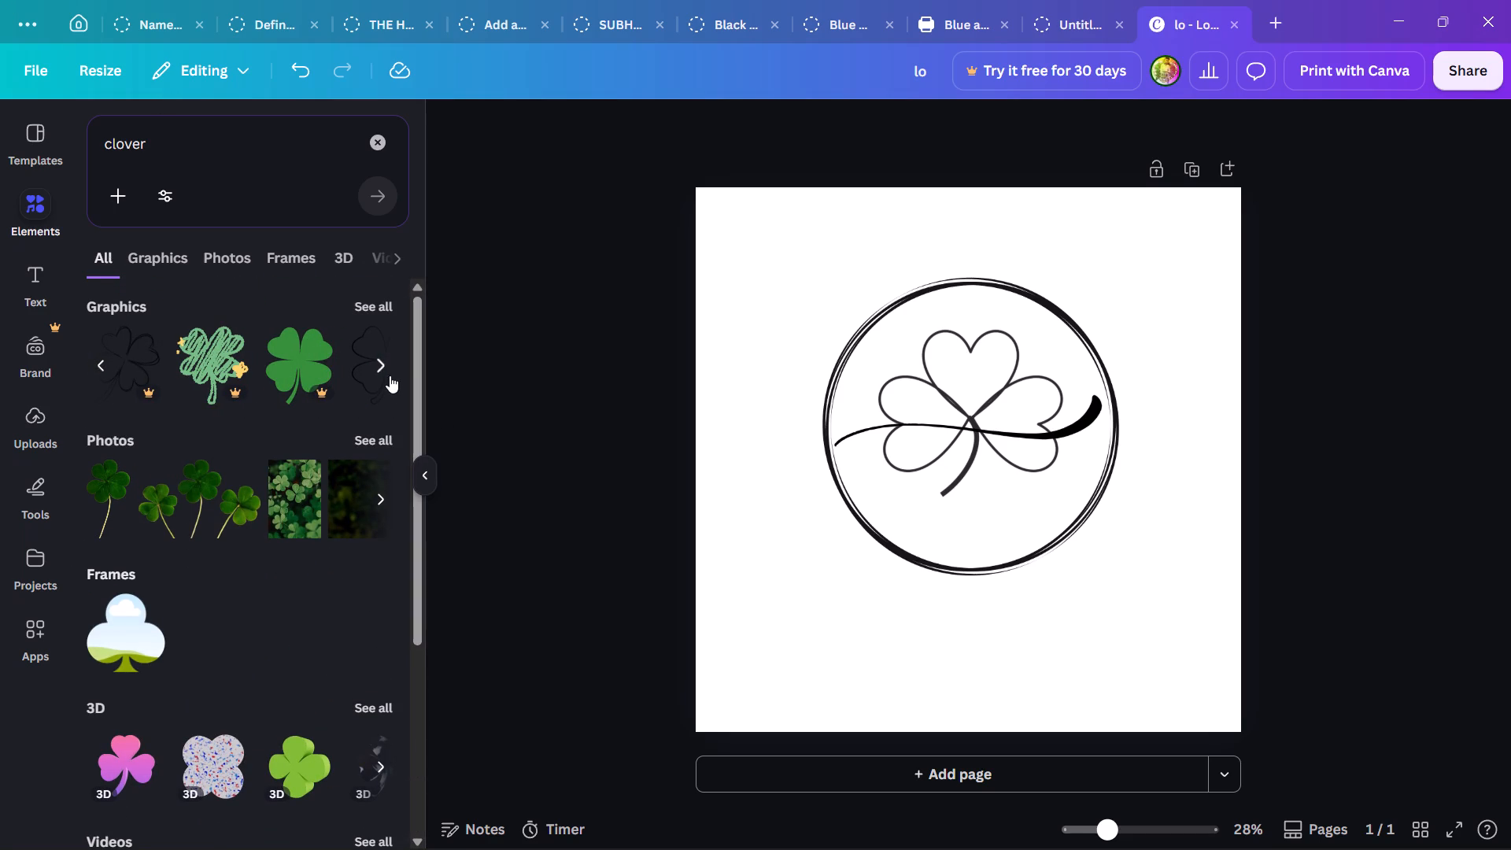
pyautogui.click(384, 366)
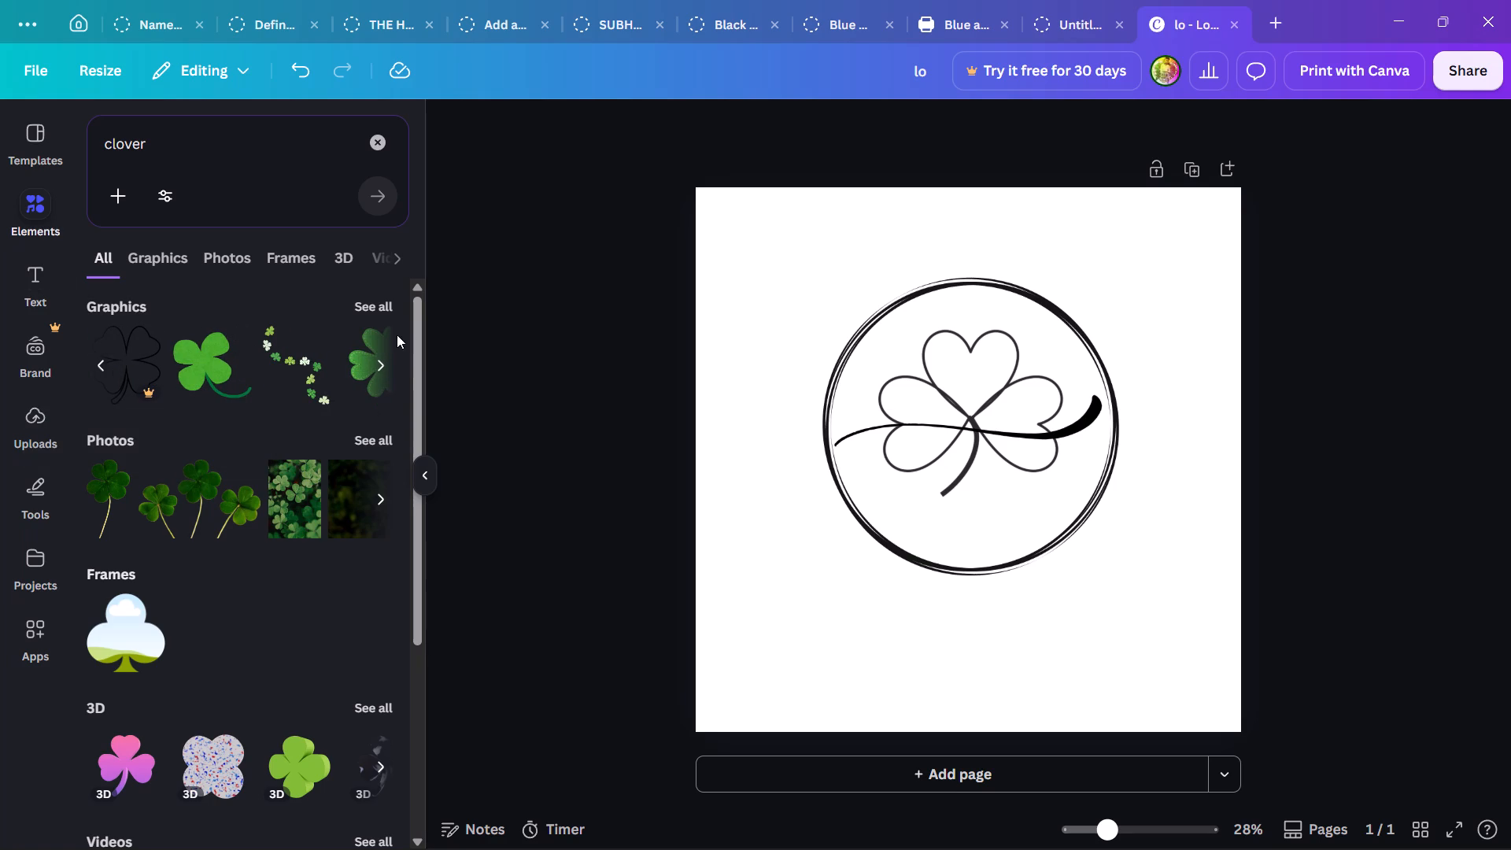
pyautogui.click(379, 362)
pyautogui.click(379, 362)
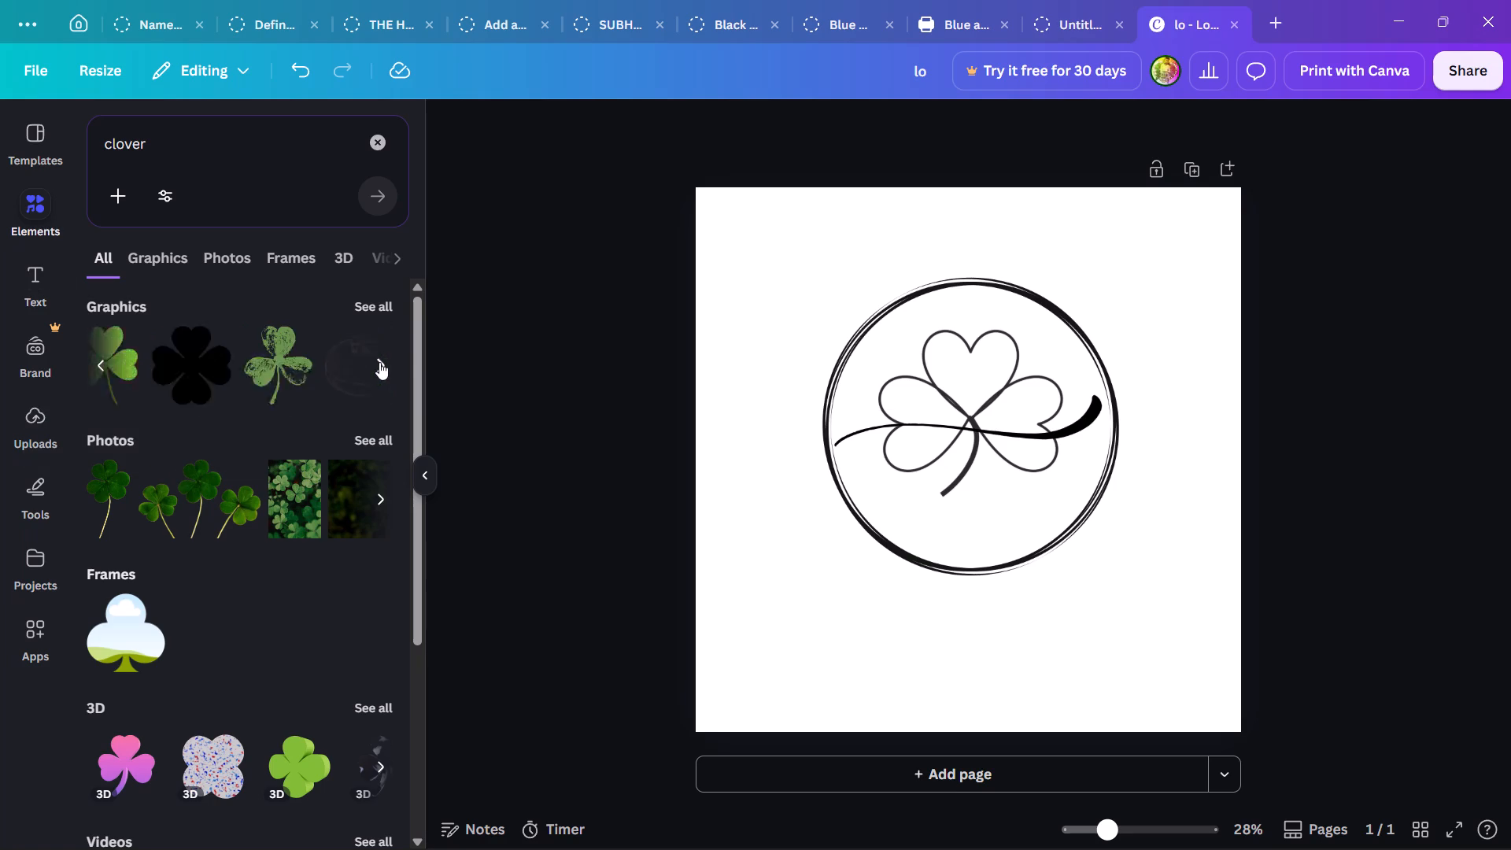
pyautogui.click(379, 362)
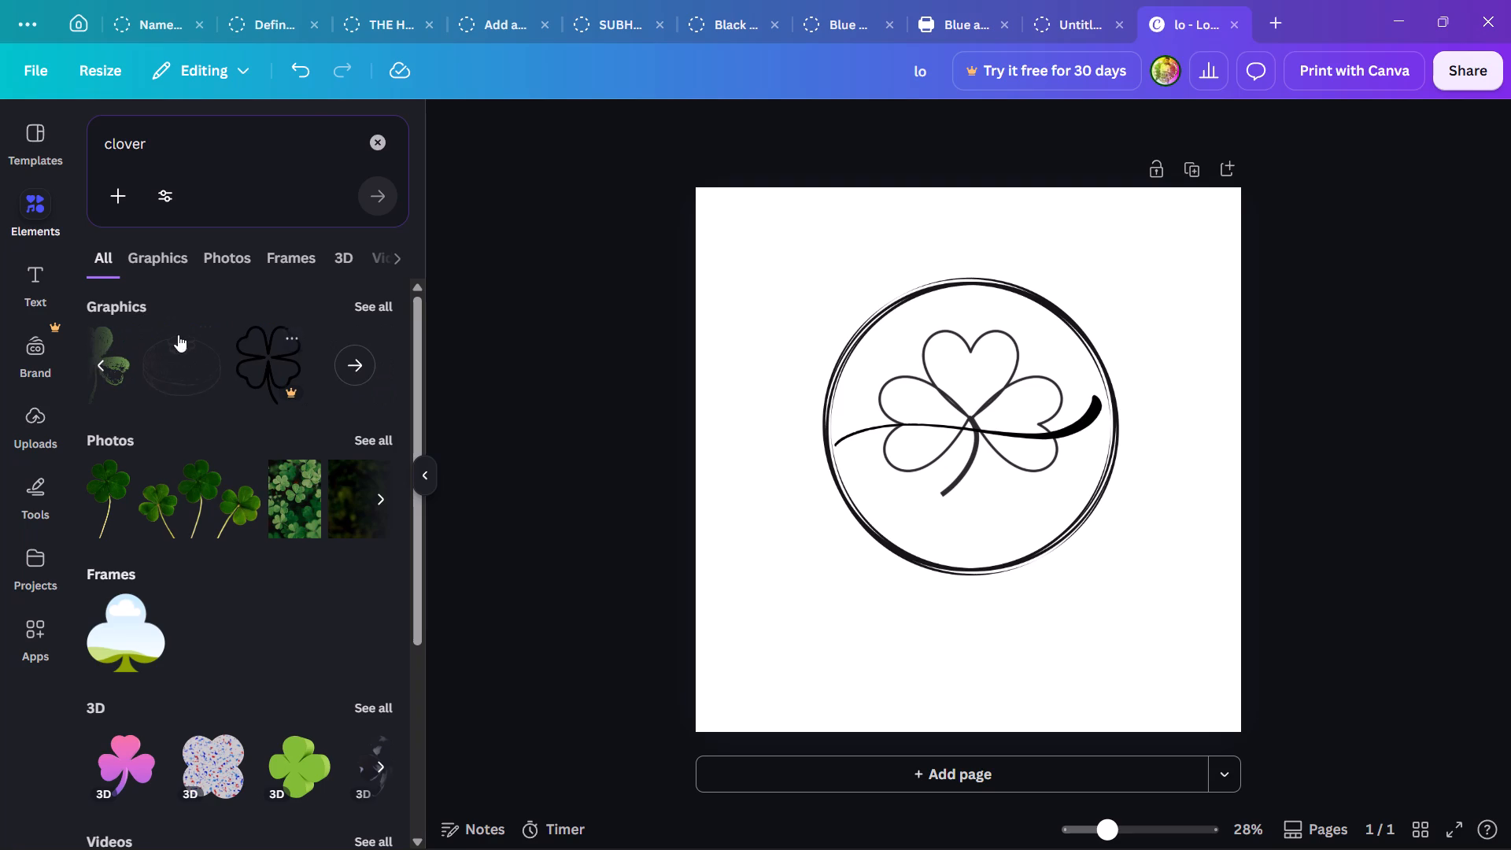
pyautogui.click(101, 368)
pyautogui.click(102, 368)
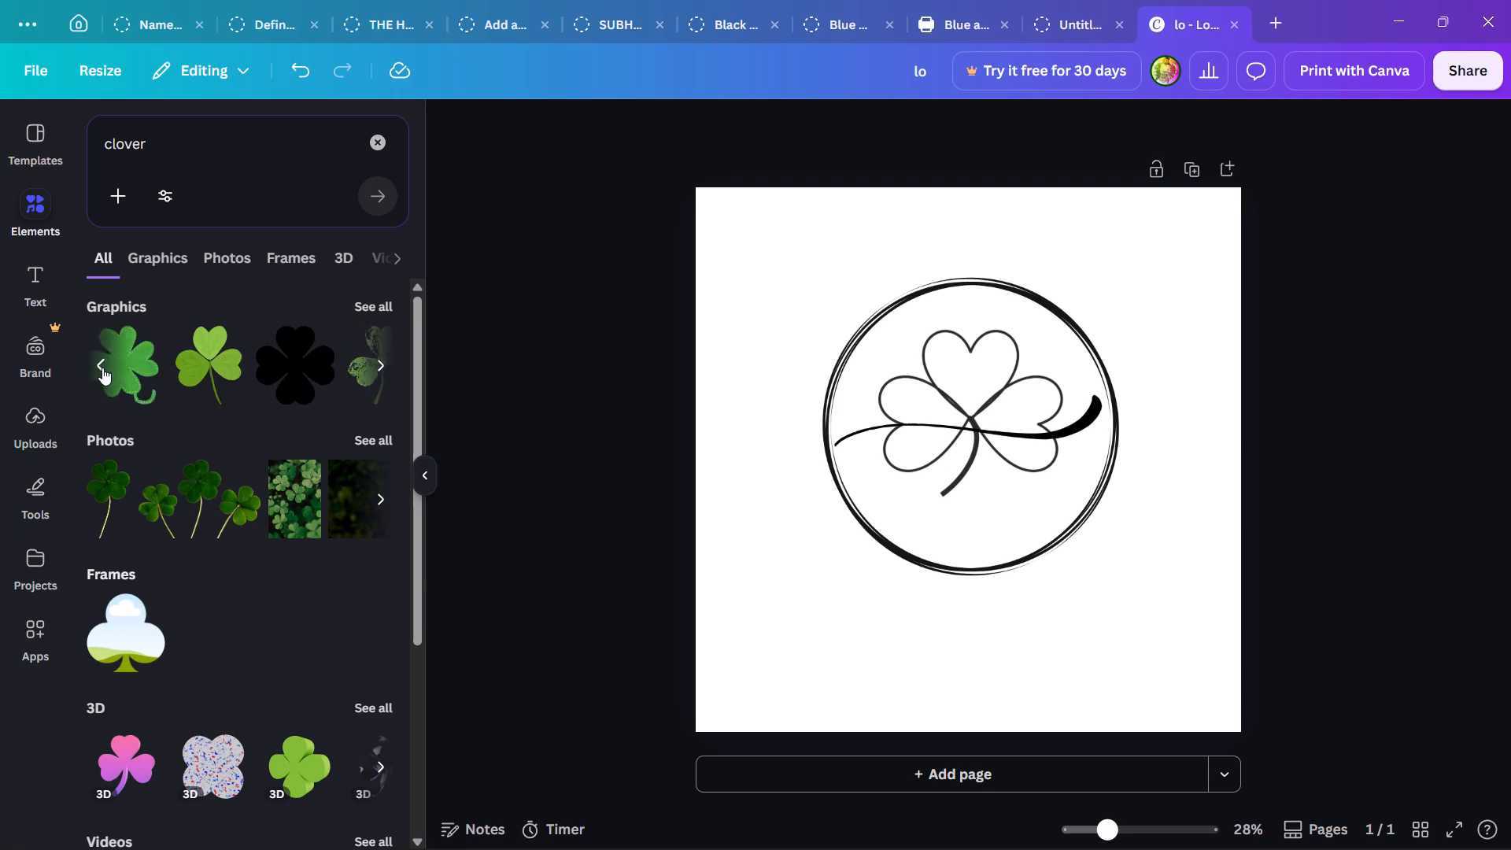
pyautogui.click(103, 366)
# Try to bring the black four-leaf clover outline onto the page and open the Clover Leaf Outline Icon's details.
pyautogui.moveTo(360, 363); pyautogui.dragTo(423, 398)
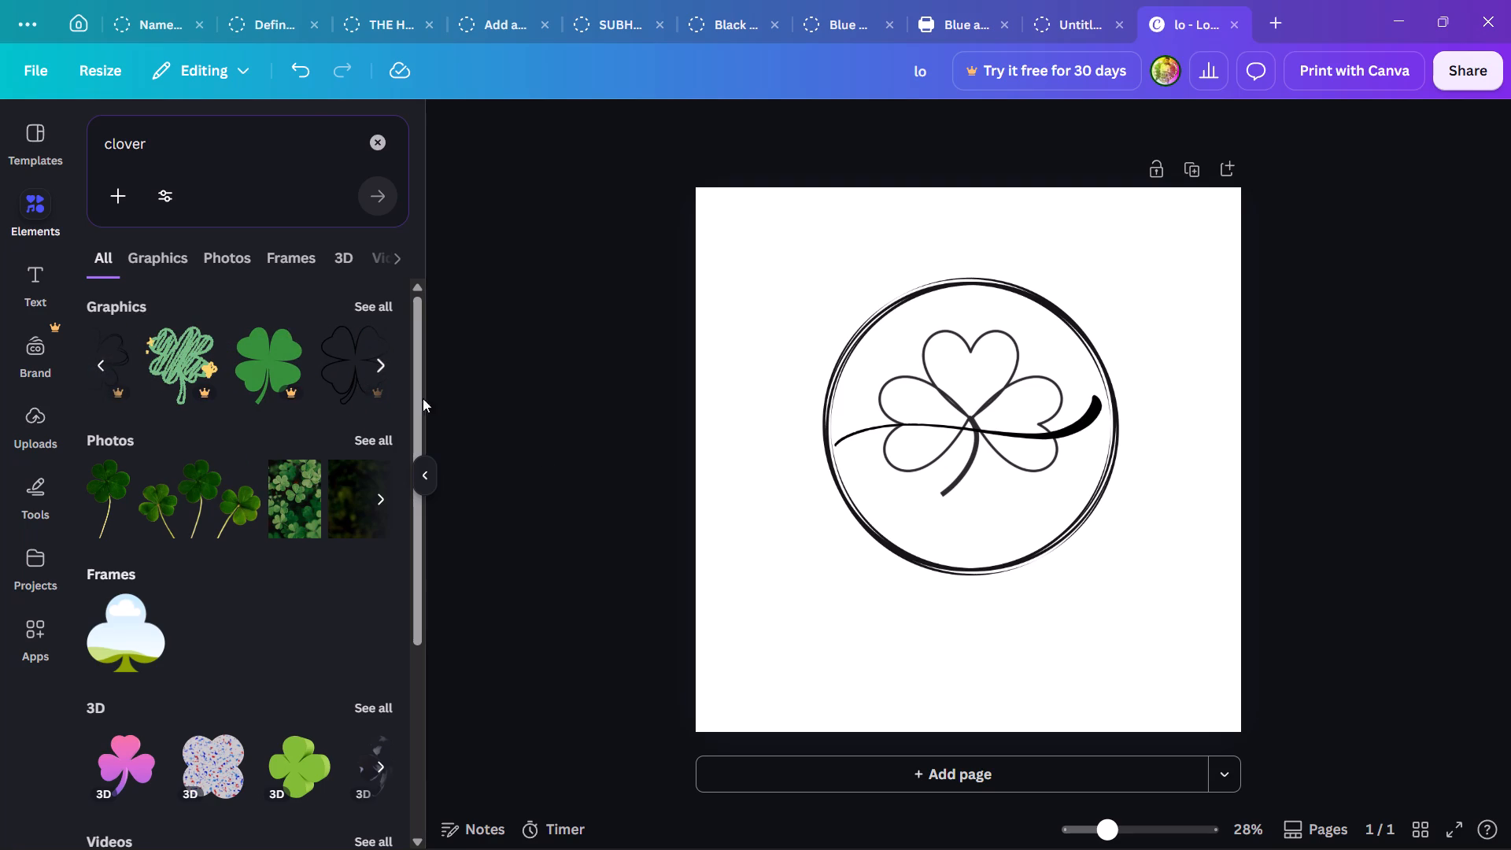
pyautogui.moveTo(423, 398); pyautogui.dragTo(545, 453)
pyautogui.click(361, 369)
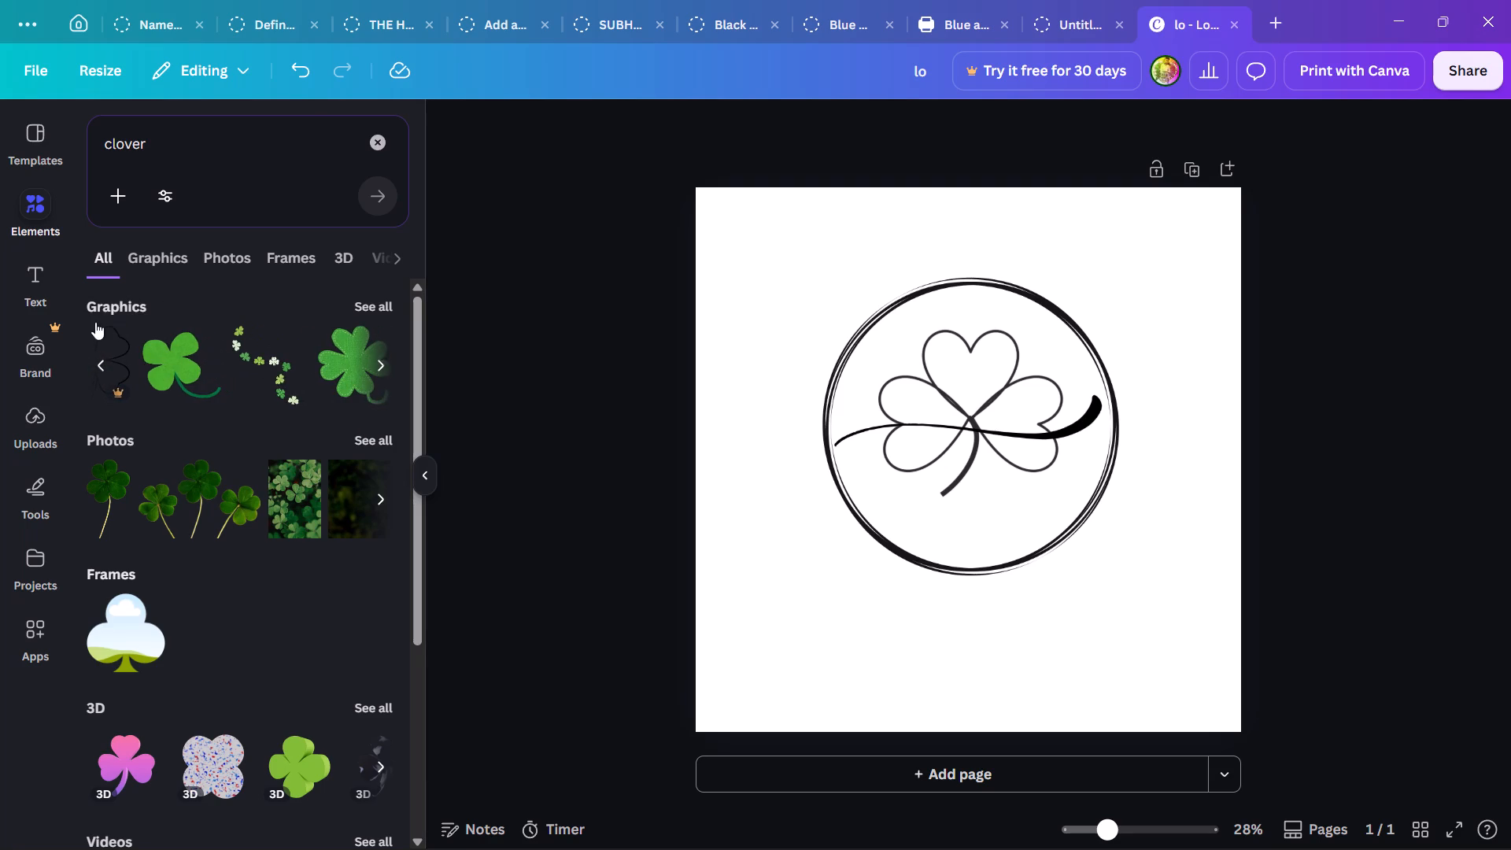
pyautogui.click(125, 338)
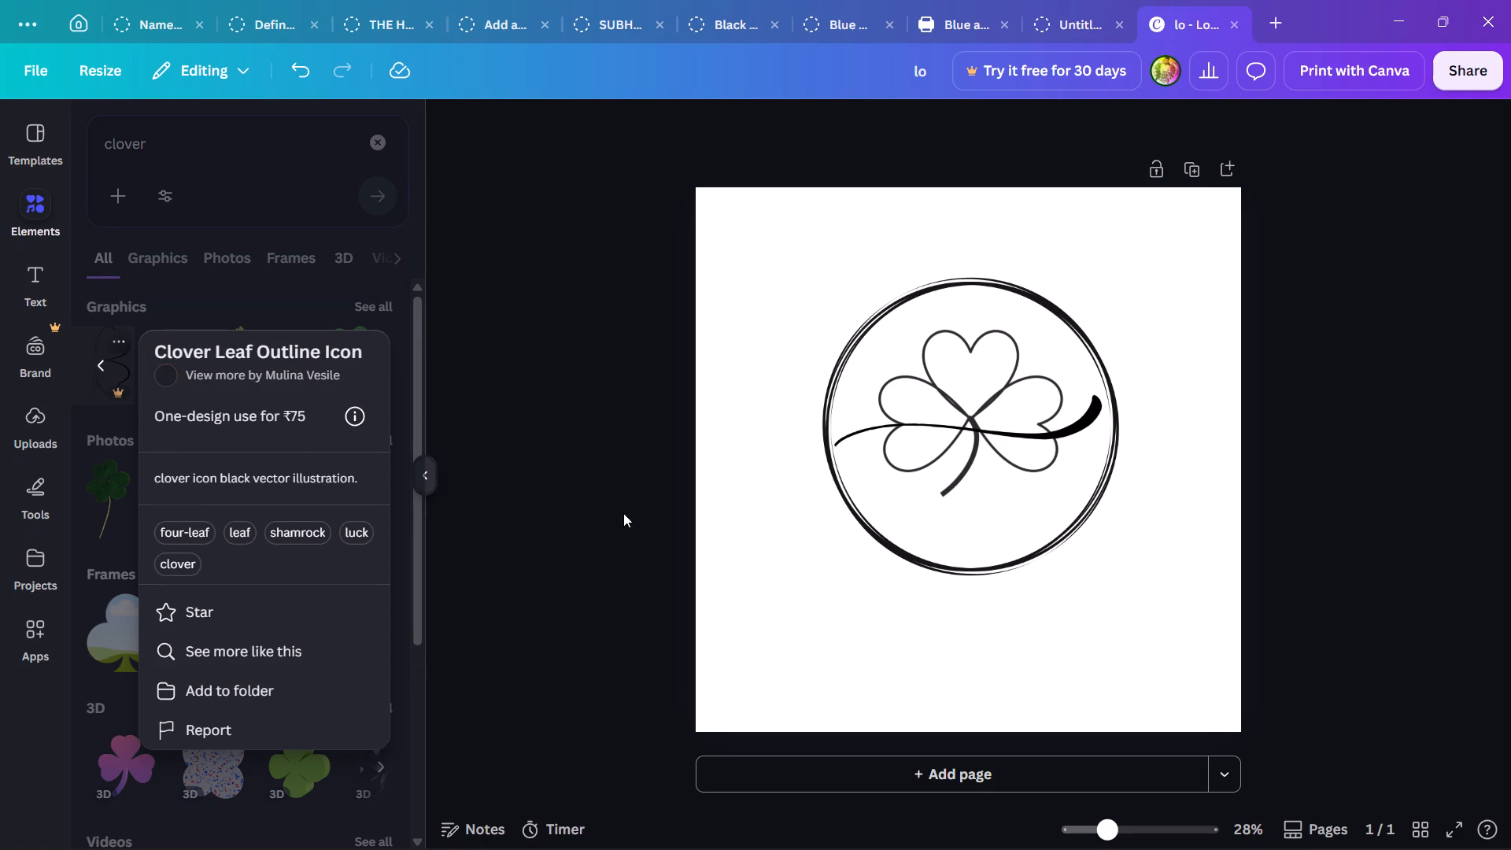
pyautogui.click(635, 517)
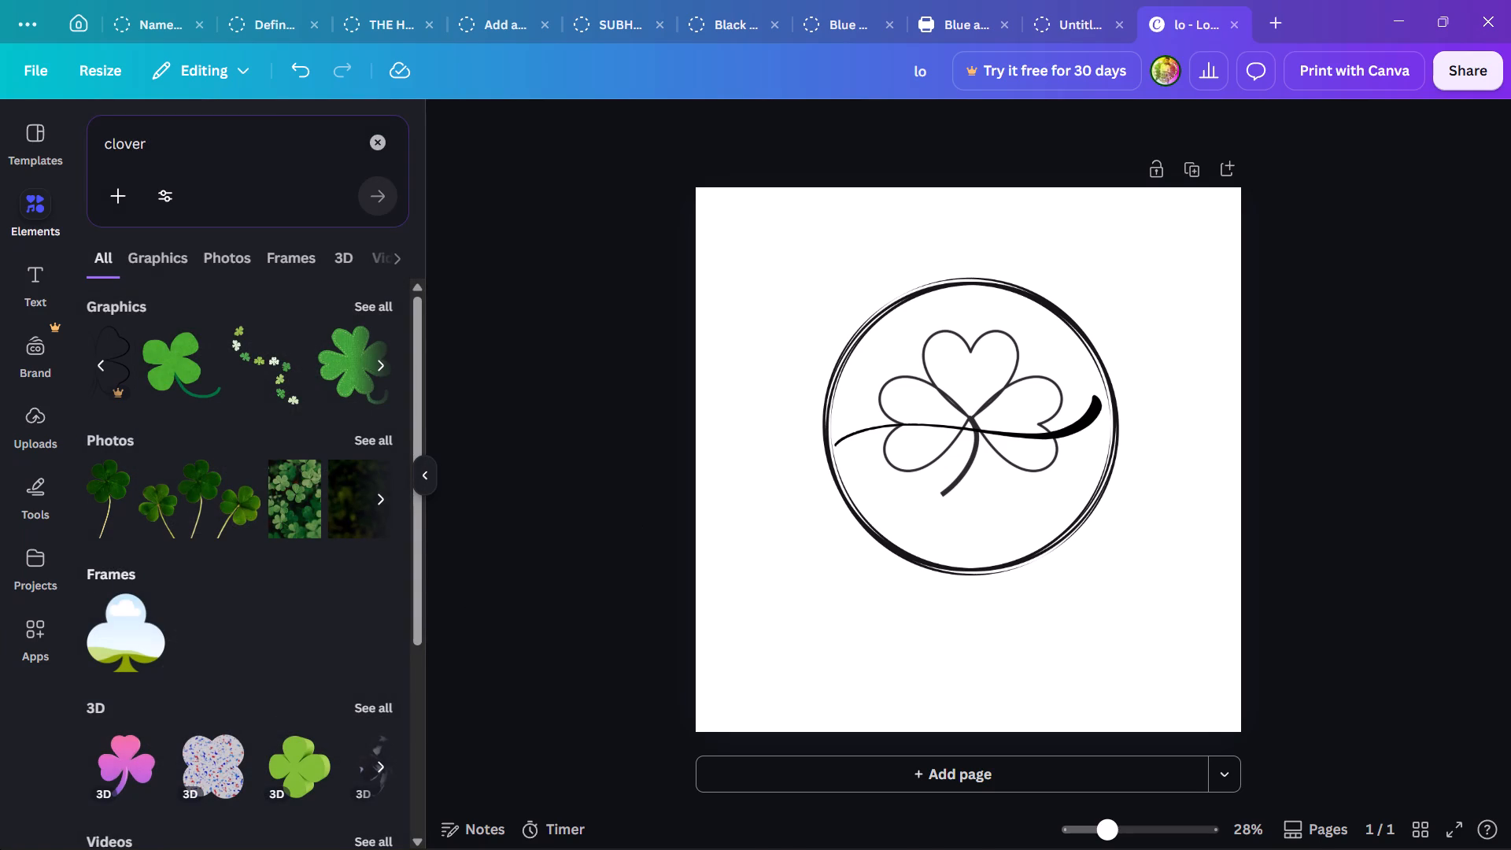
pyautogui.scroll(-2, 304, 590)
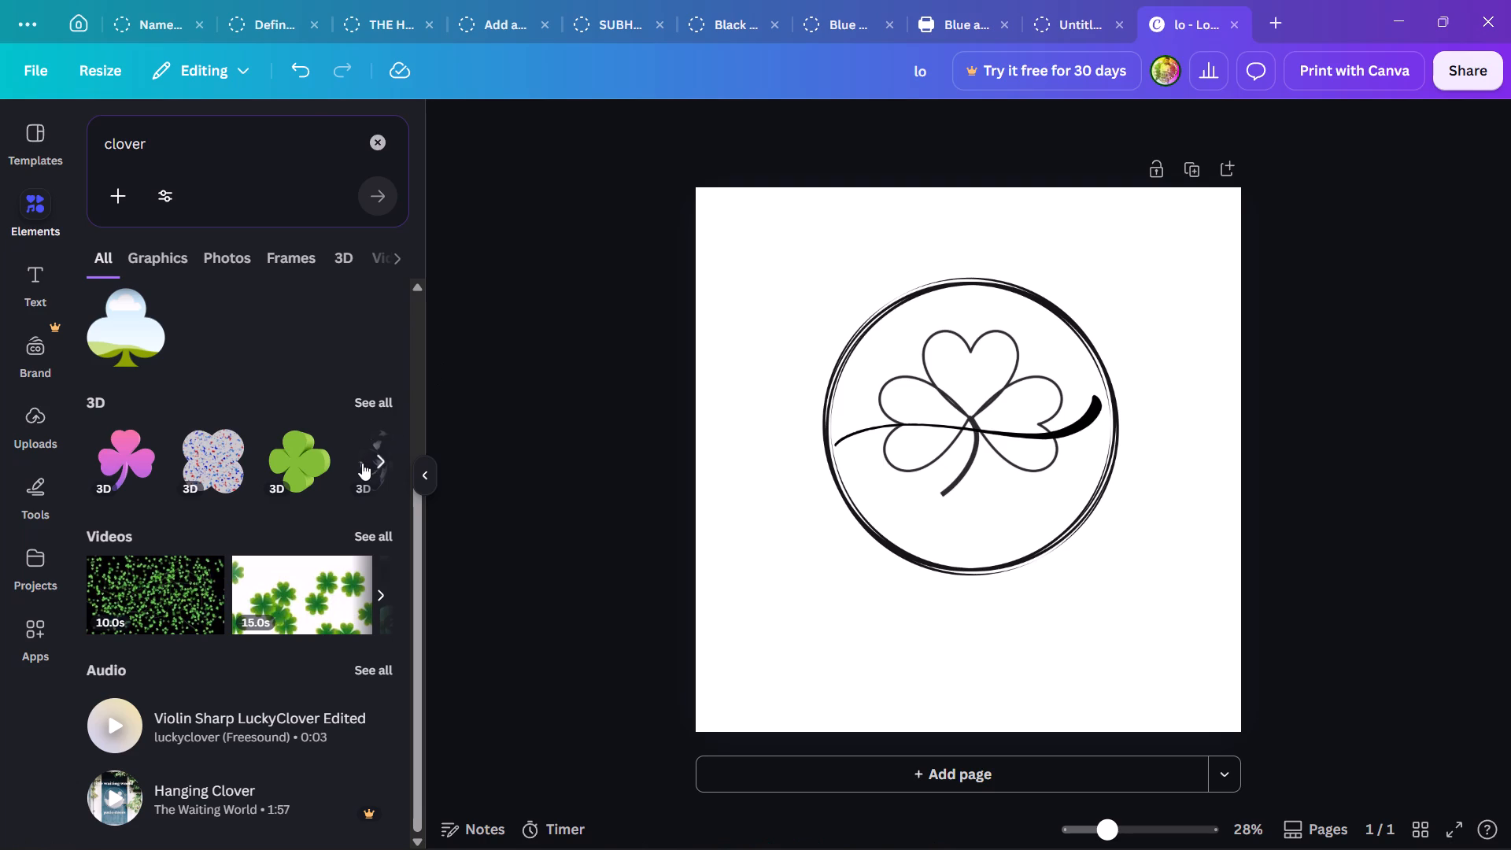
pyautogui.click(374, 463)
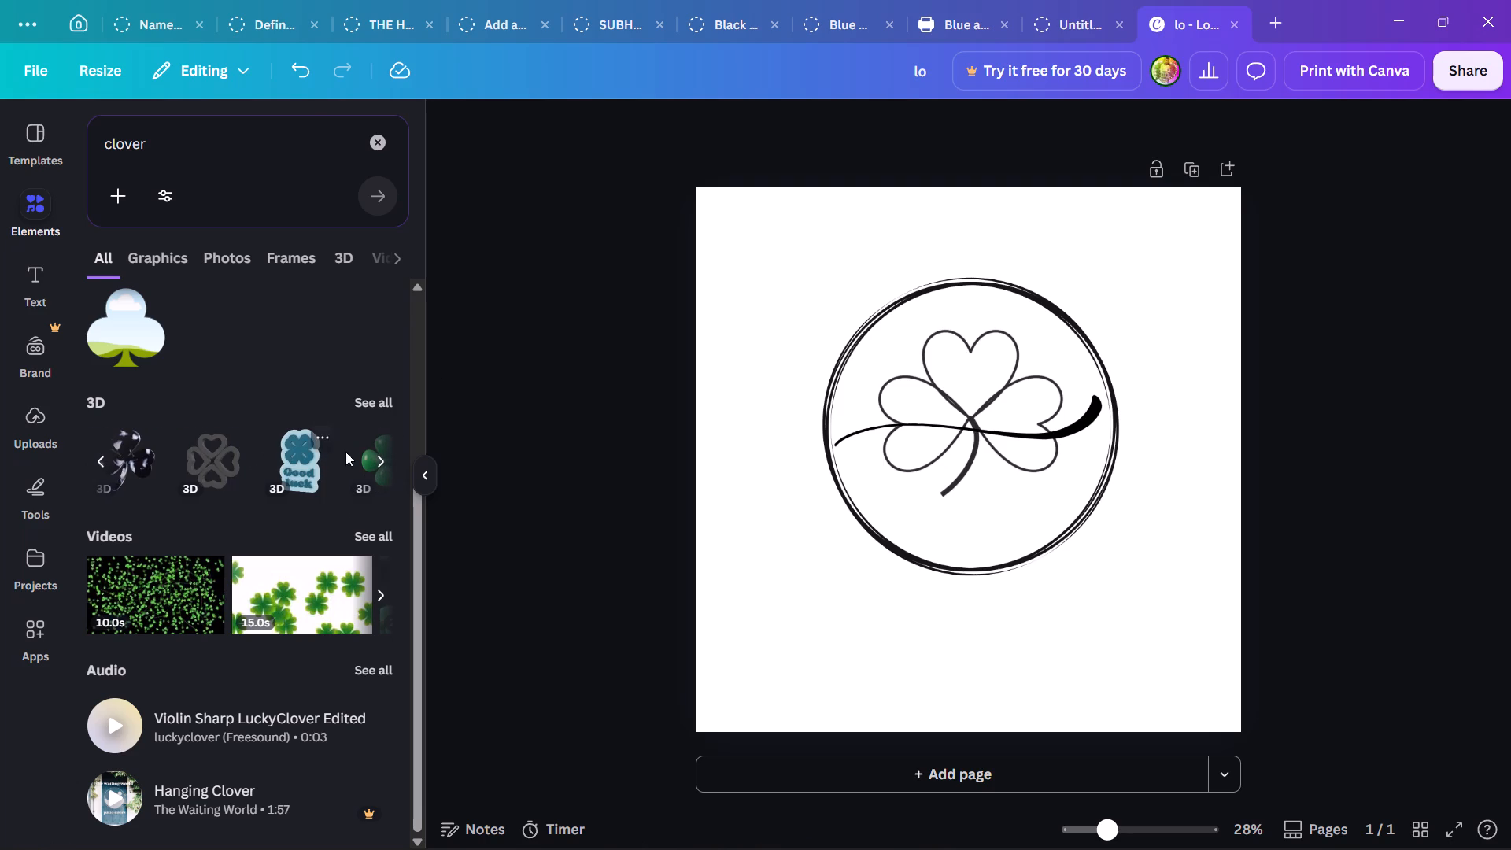
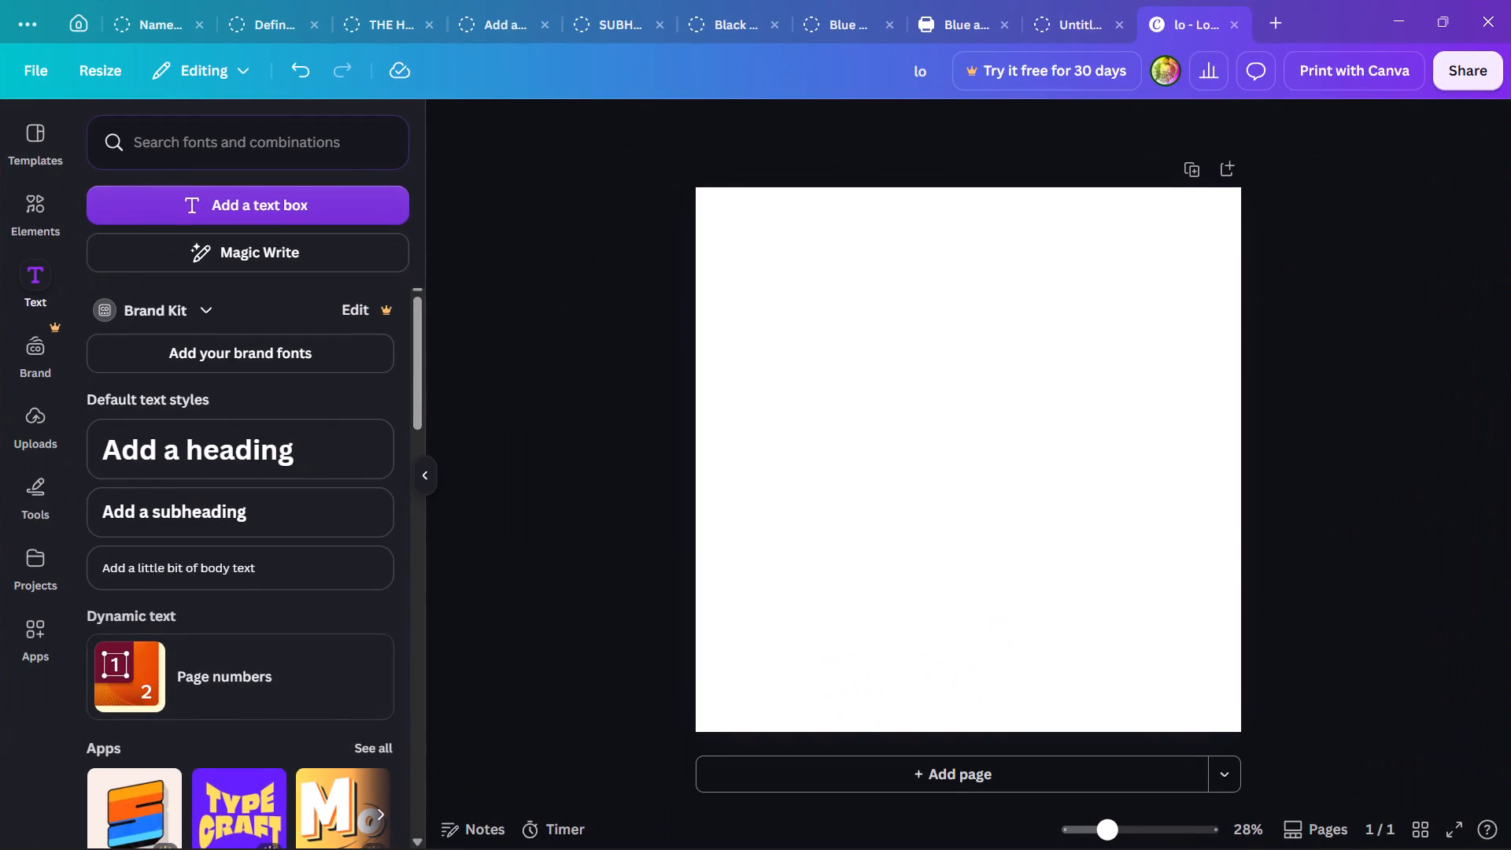
# Search the fonts and text combinations for the recent query "cards dettails", look over the designs, and clear the search.
pyautogui.click(290, 181)
pyautogui.click(284, 155)
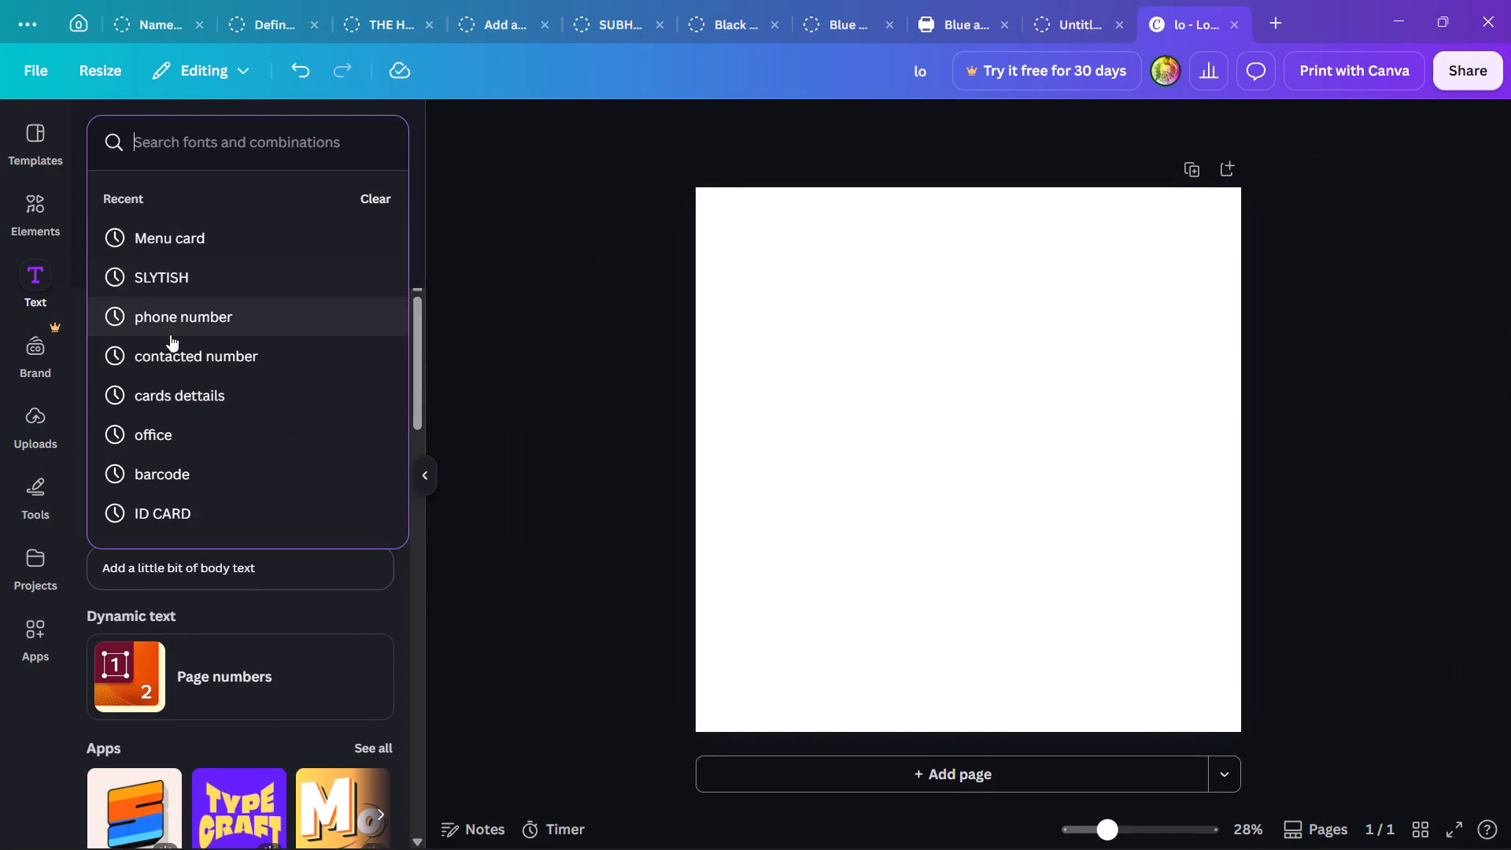
pyautogui.click(164, 397)
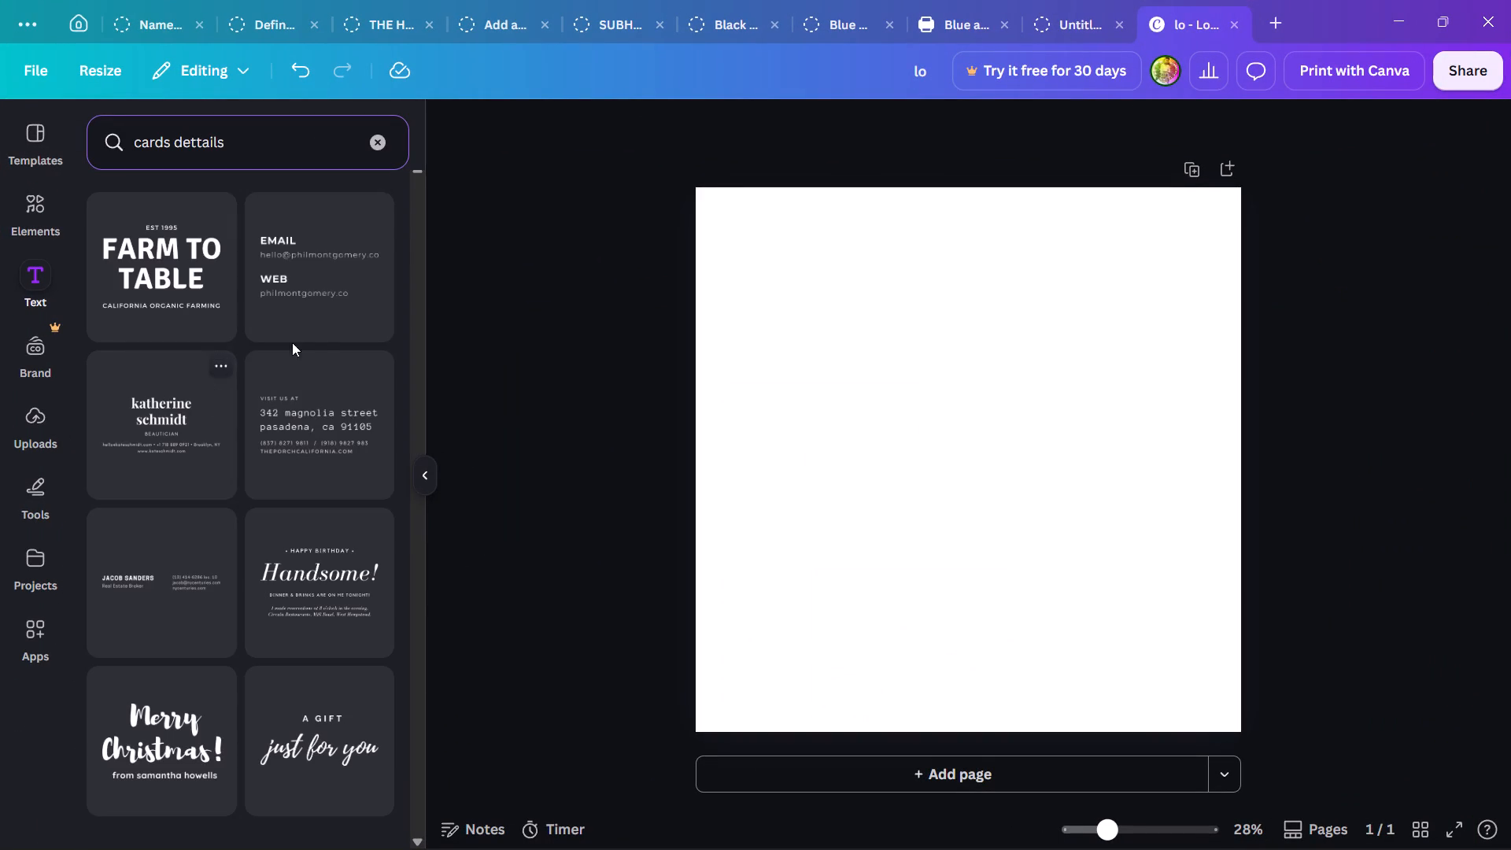
pyautogui.click(368, 137)
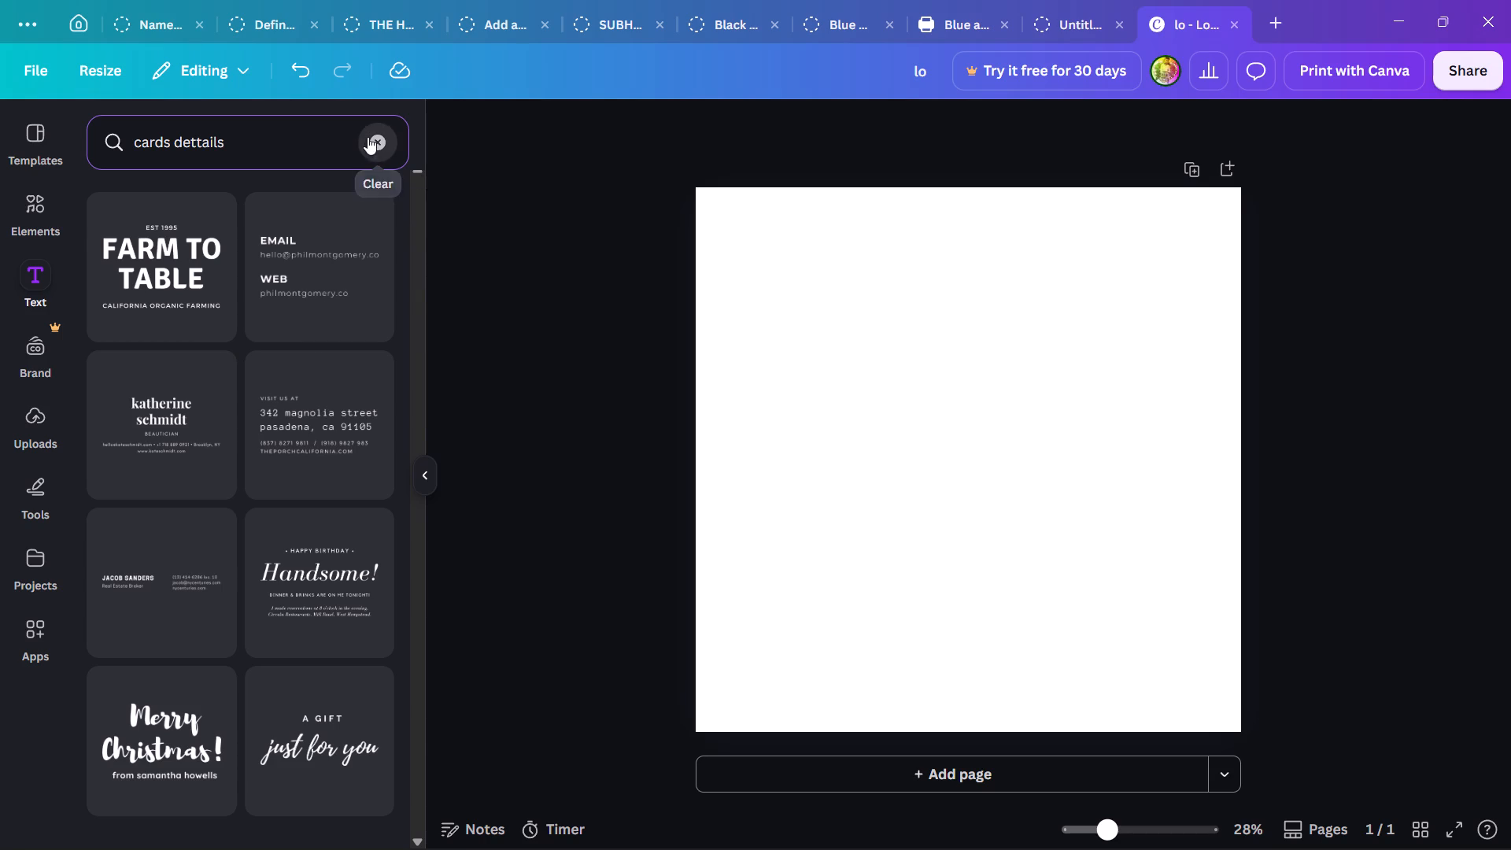
# Open the list of recent font and combination searches again.
pyautogui.click(263, 140)
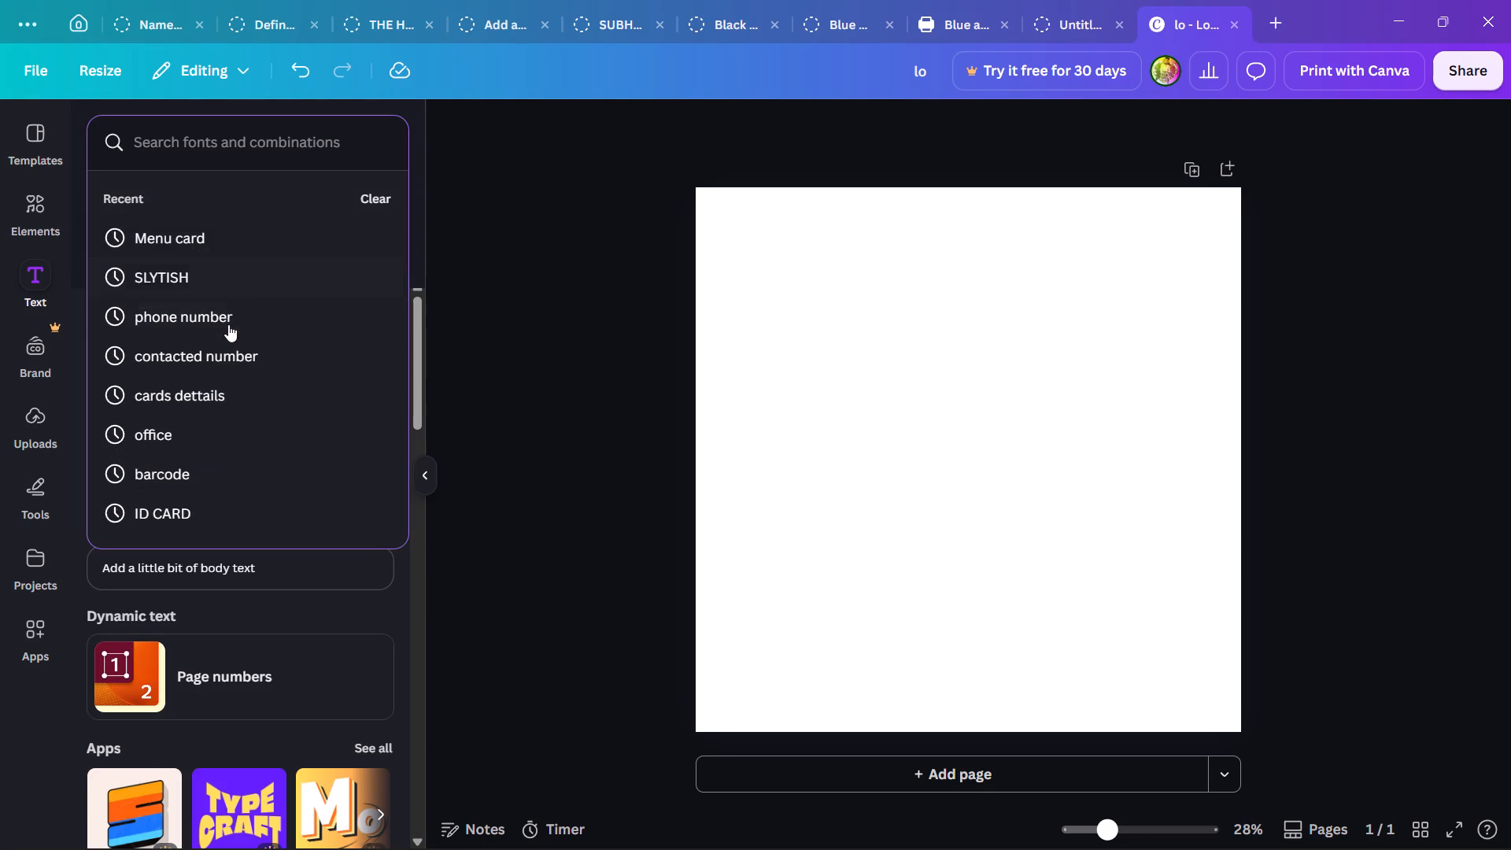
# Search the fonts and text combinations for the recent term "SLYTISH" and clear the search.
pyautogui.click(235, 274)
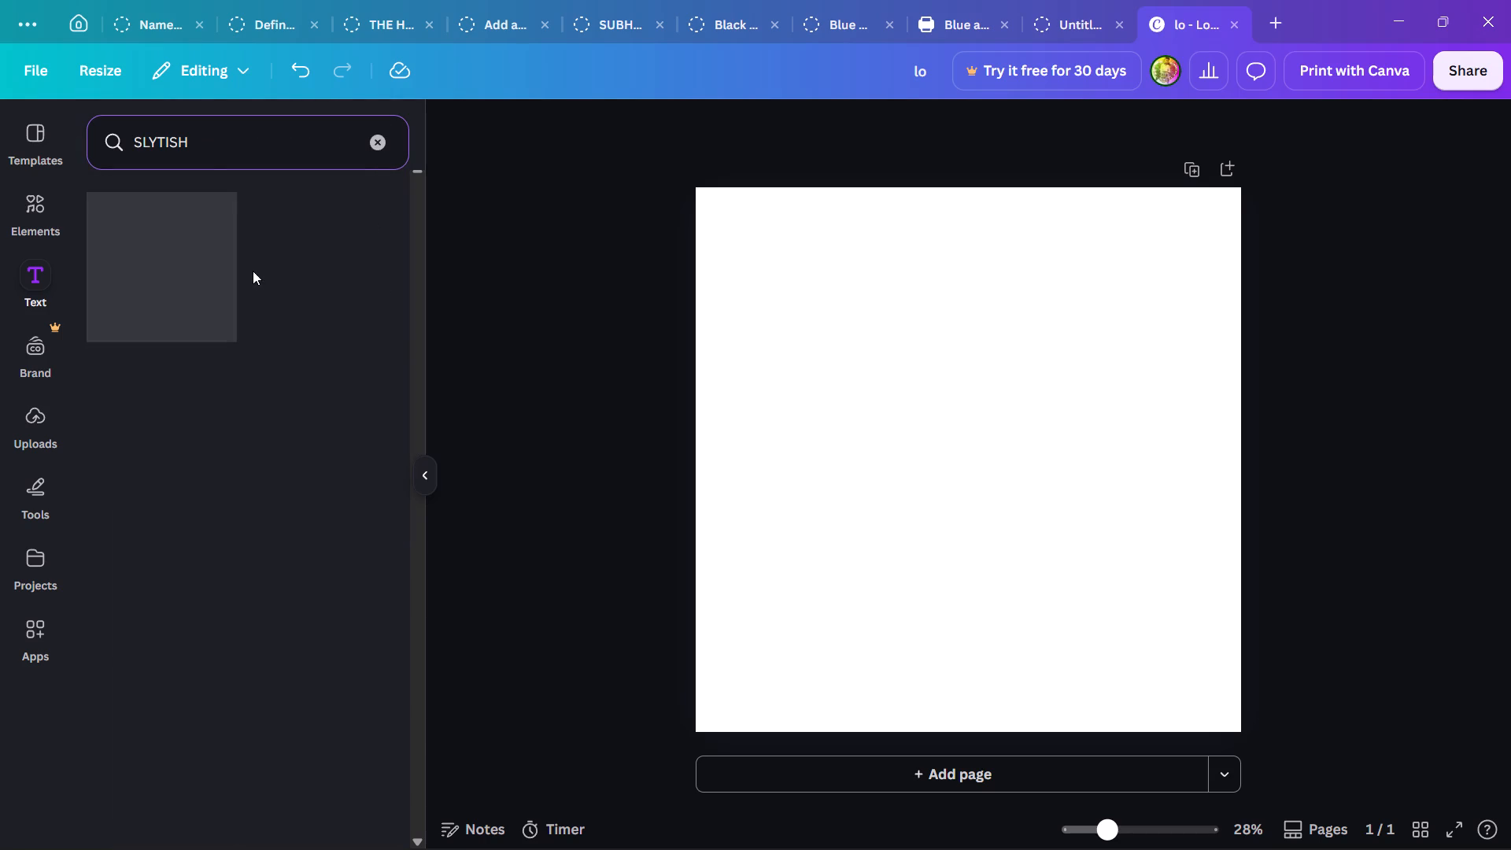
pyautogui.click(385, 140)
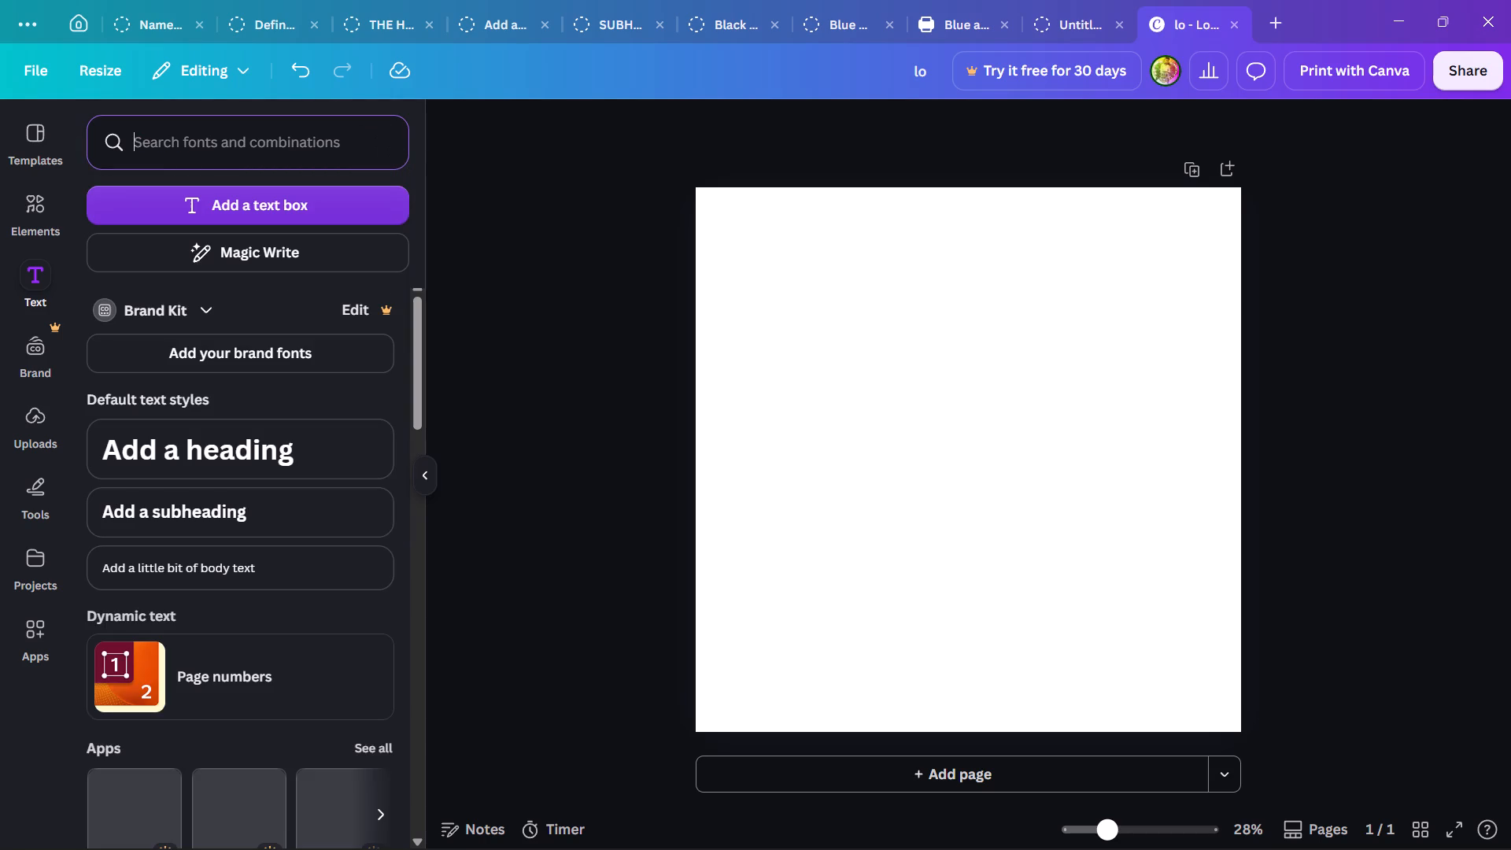
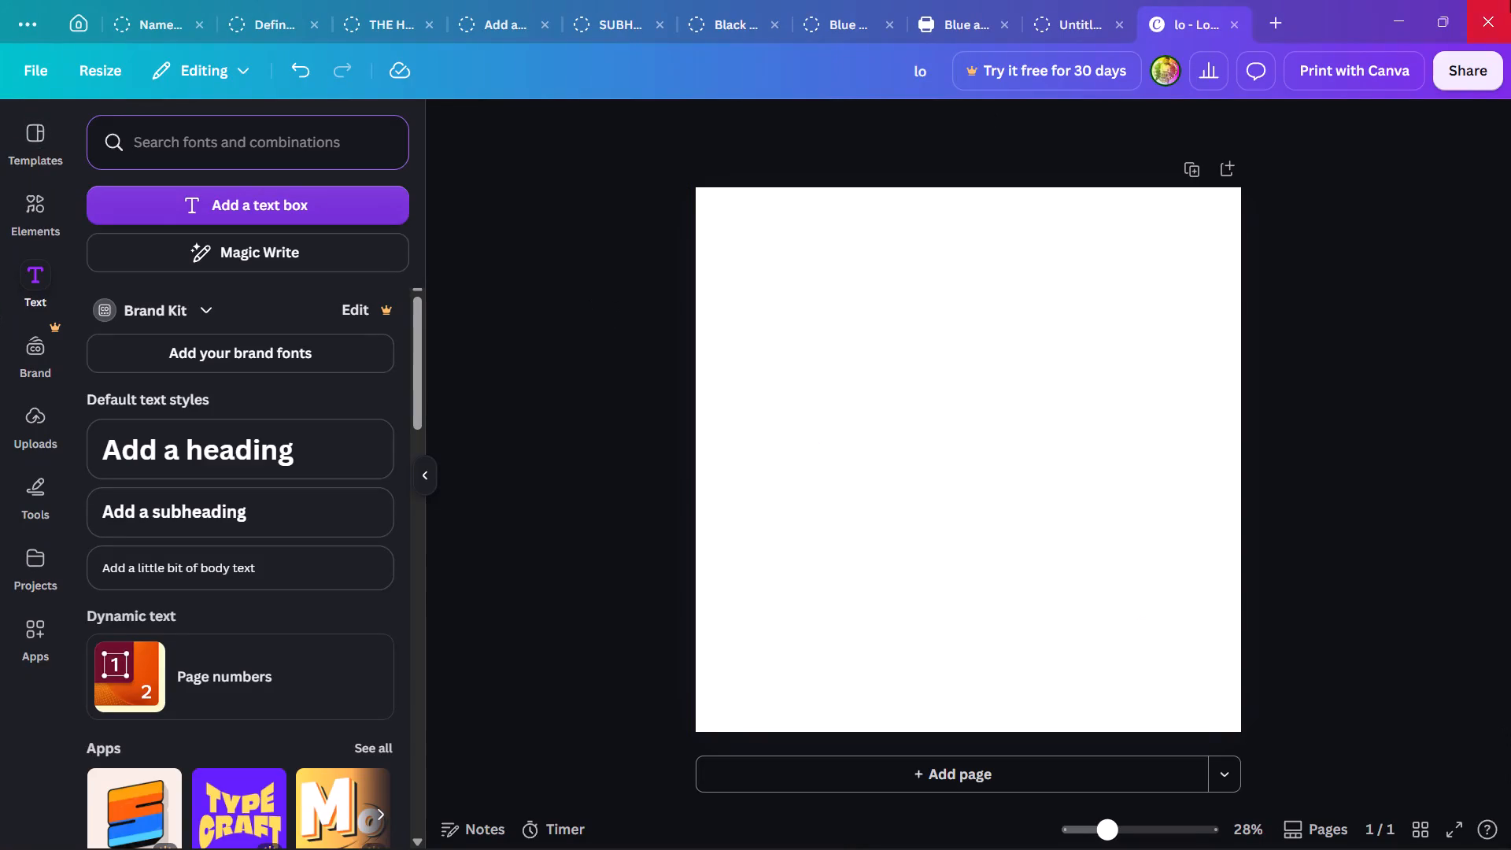
# Leave Canva, switch to Paint and open the picture "TRY TO LOGO MAKING" from the Pictures folder.
pyautogui.click(1469, 8)
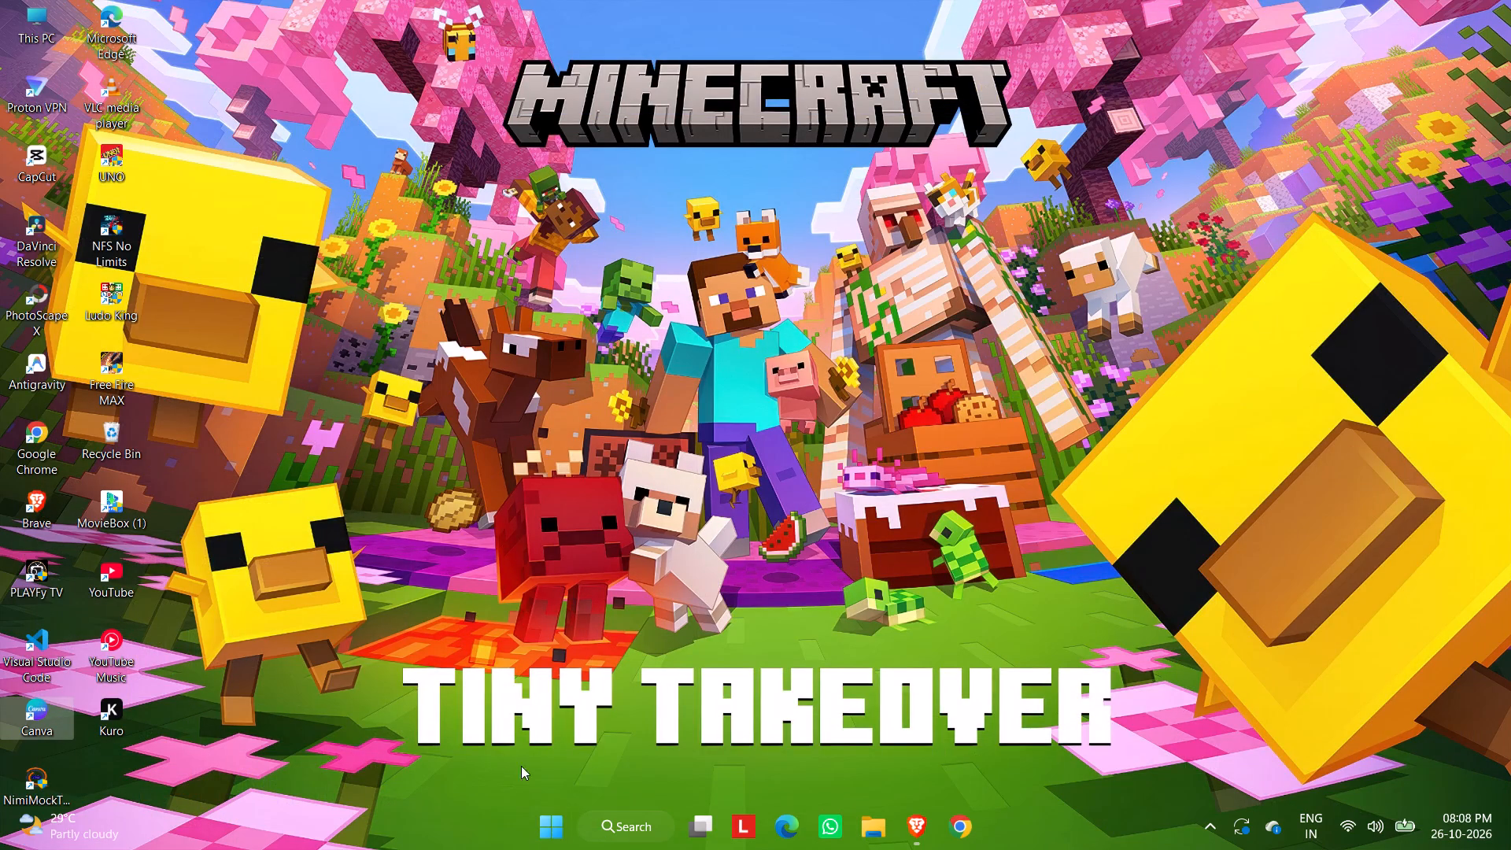
pyautogui.click(534, 819)
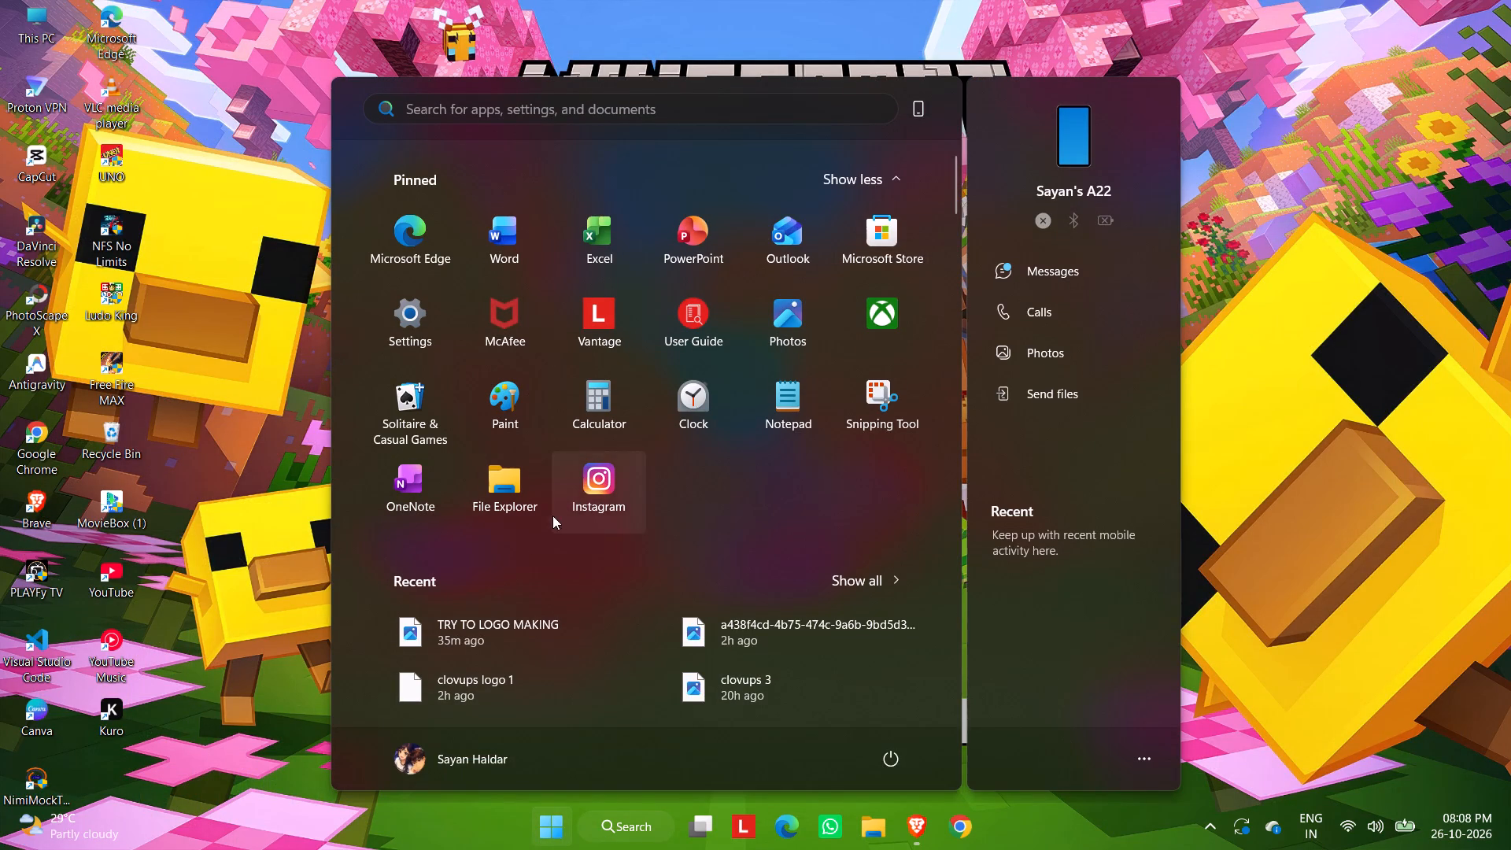
pyautogui.click(488, 395)
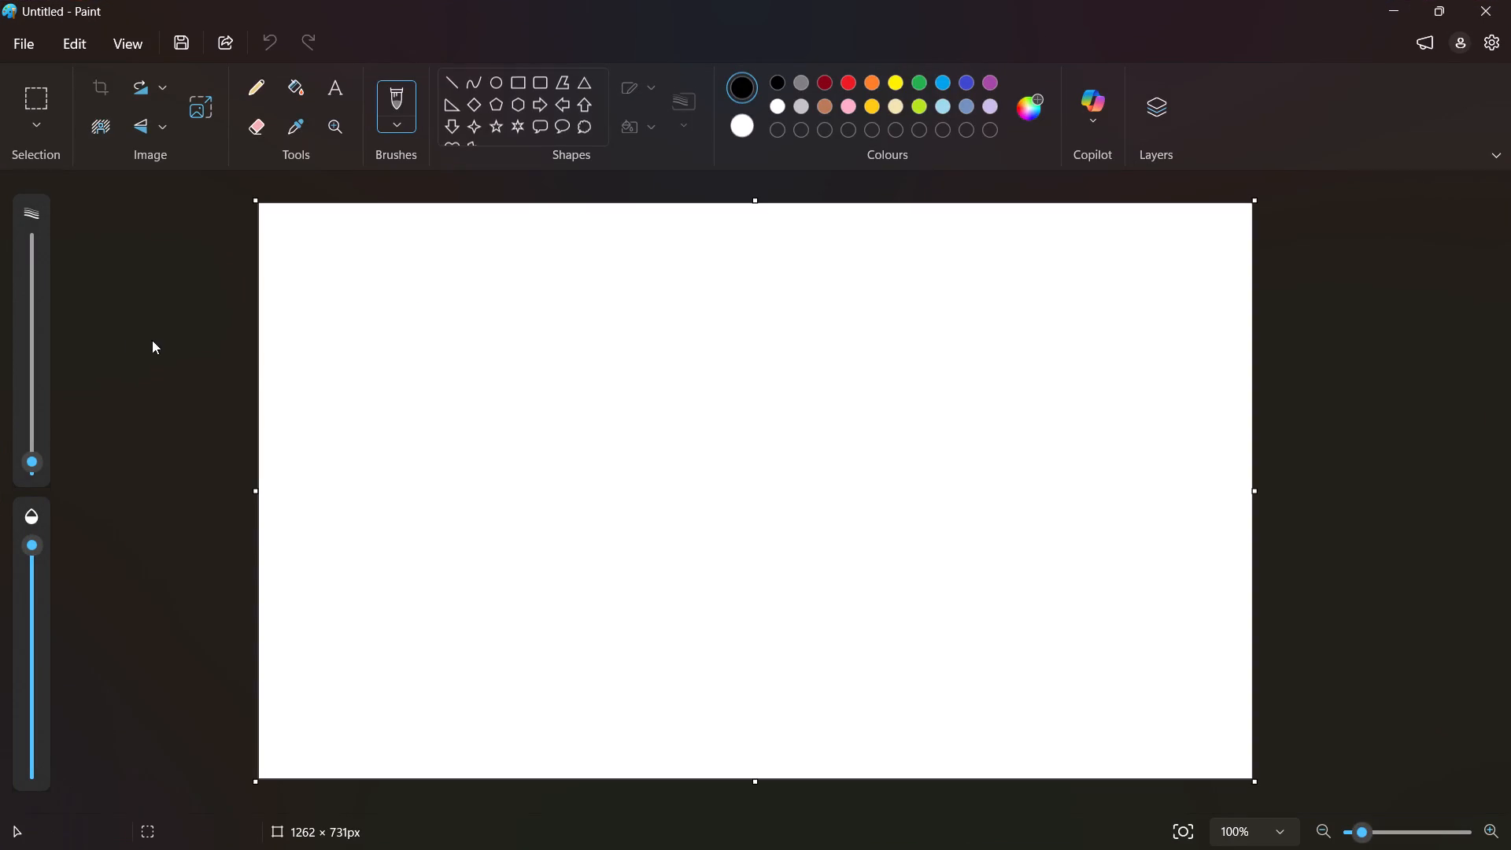
pyautogui.click(35, 50)
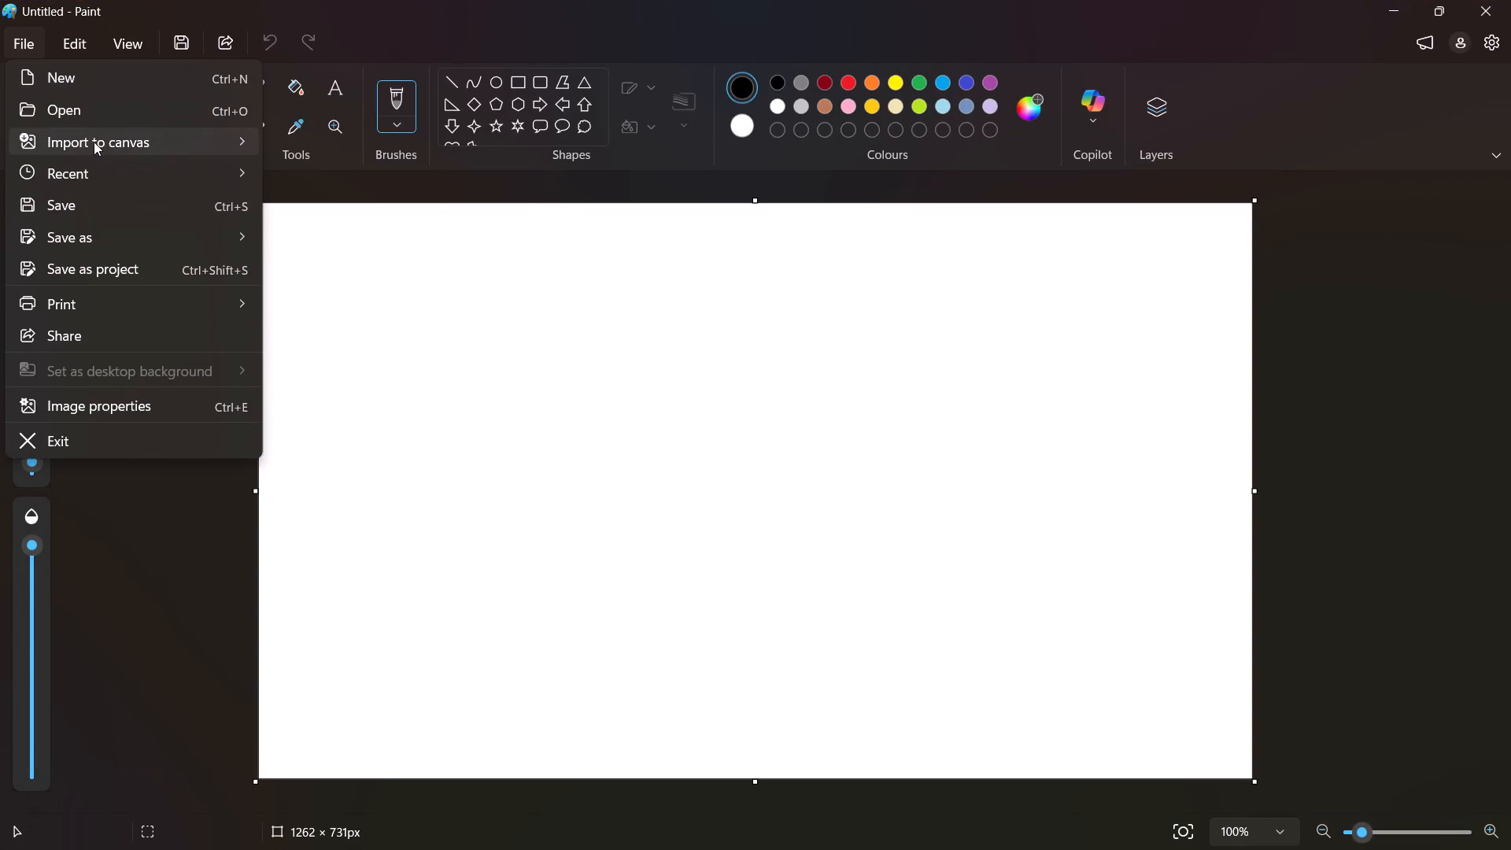
pyautogui.click(86, 113)
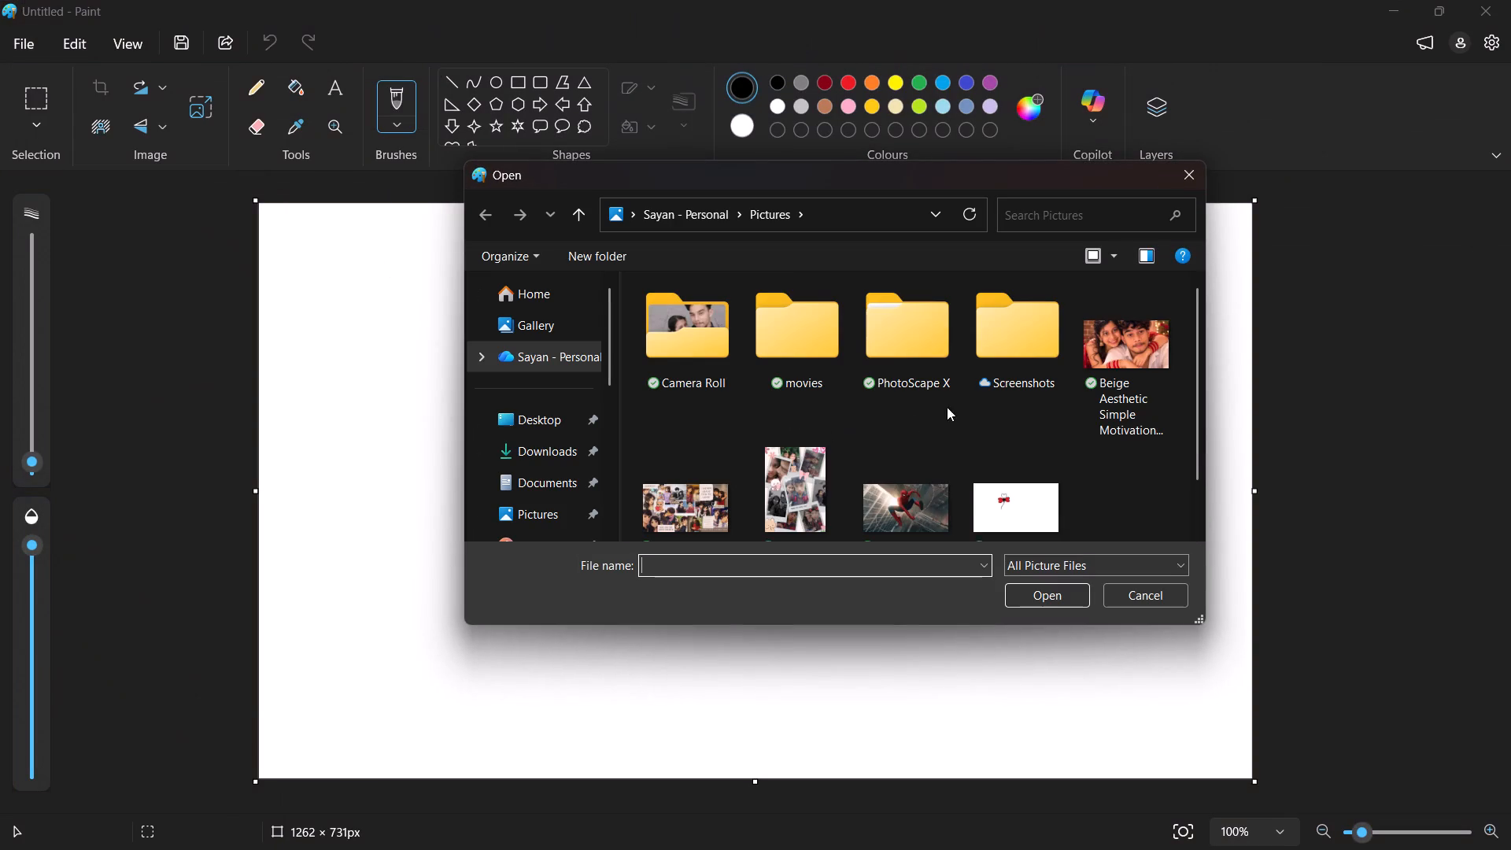
pyautogui.click(977, 505)
pyautogui.click(1022, 429)
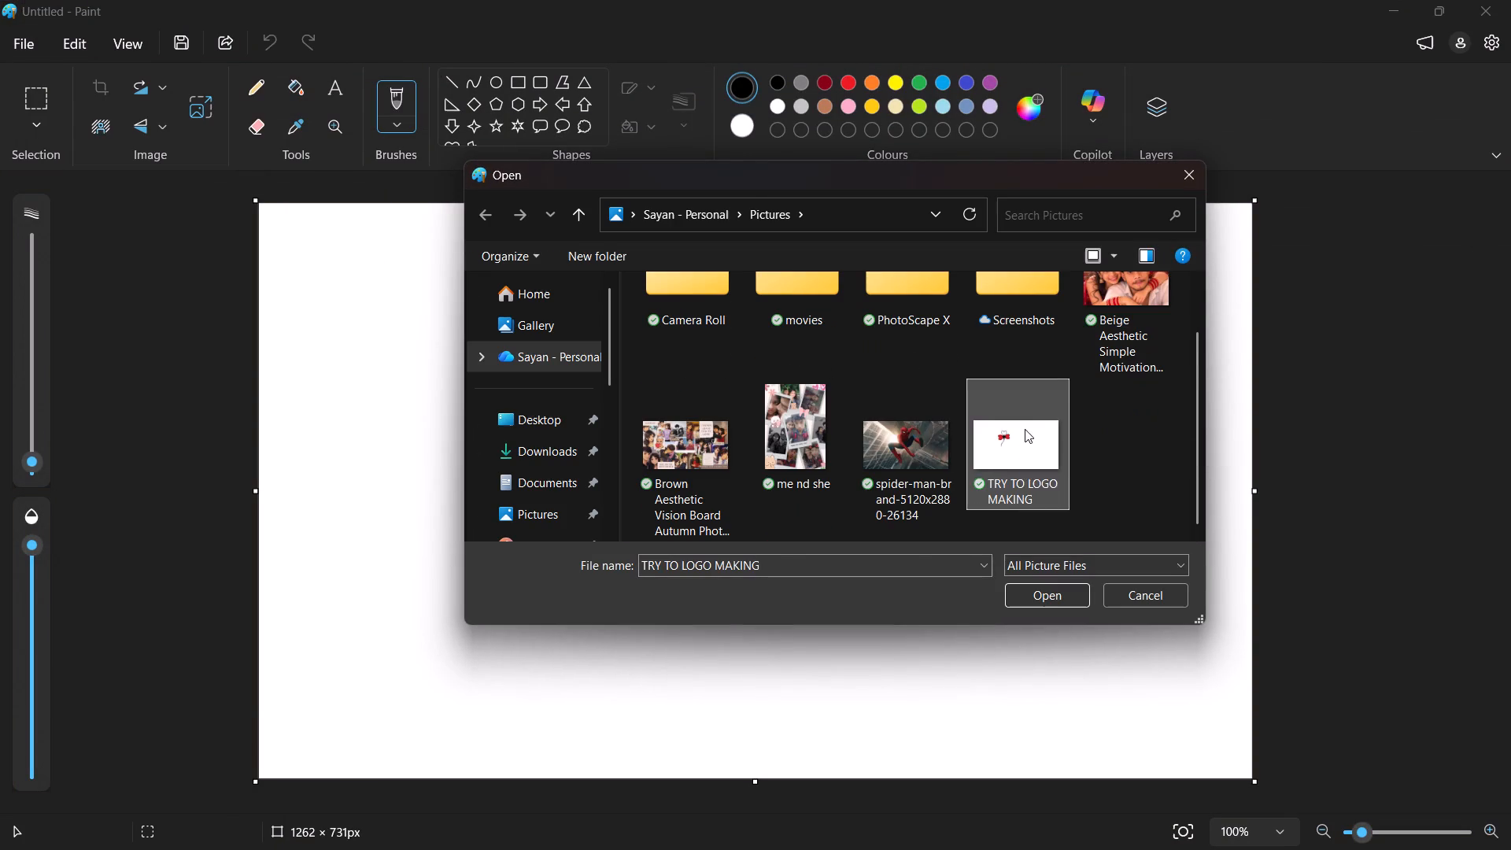
pyautogui.moveTo(1025, 429); pyautogui.dragTo(1039, 435)
pyautogui.click(1039, 438)
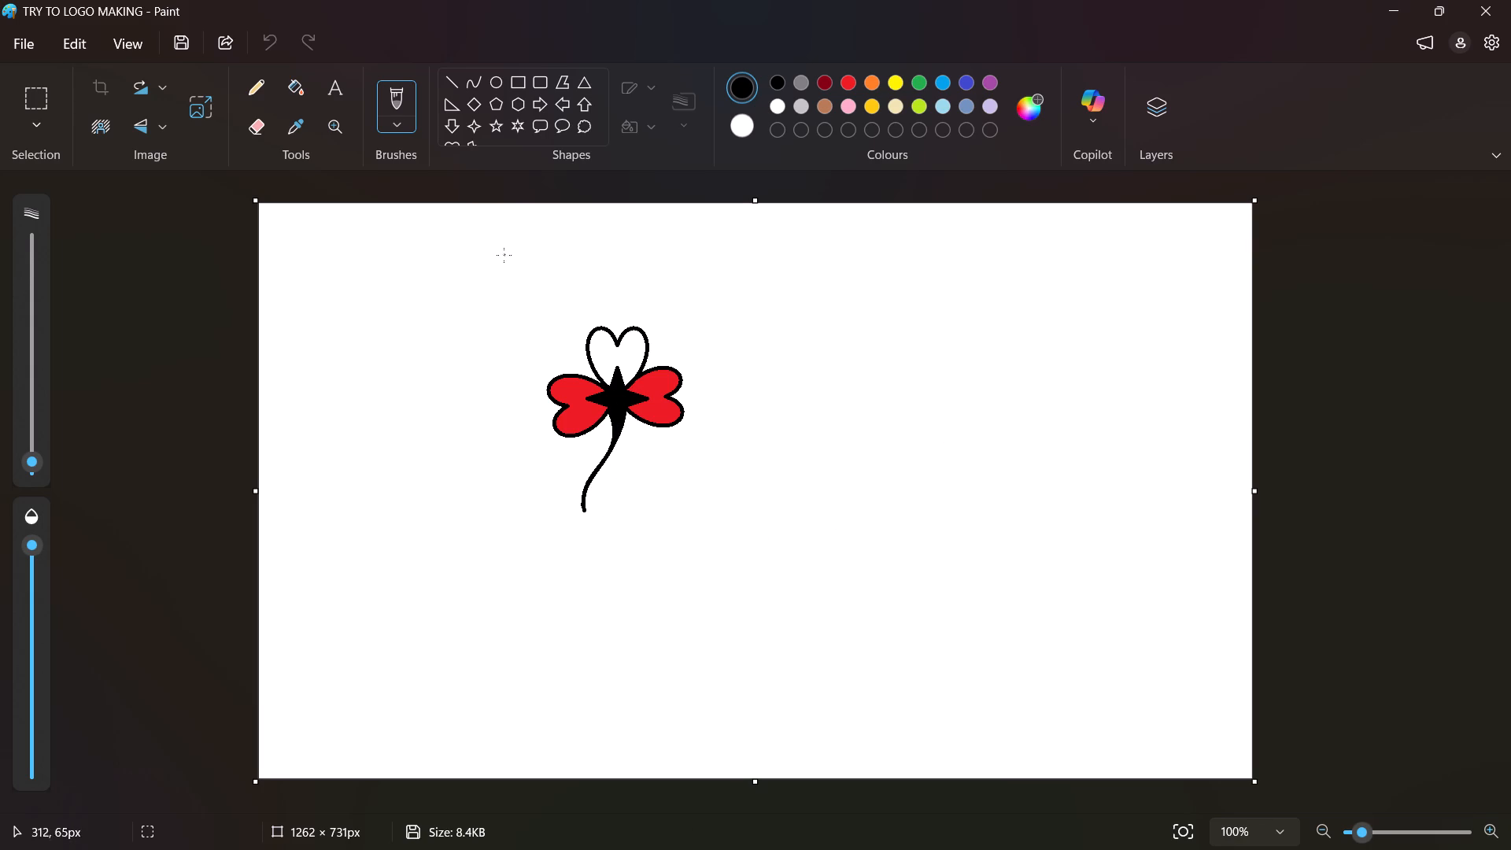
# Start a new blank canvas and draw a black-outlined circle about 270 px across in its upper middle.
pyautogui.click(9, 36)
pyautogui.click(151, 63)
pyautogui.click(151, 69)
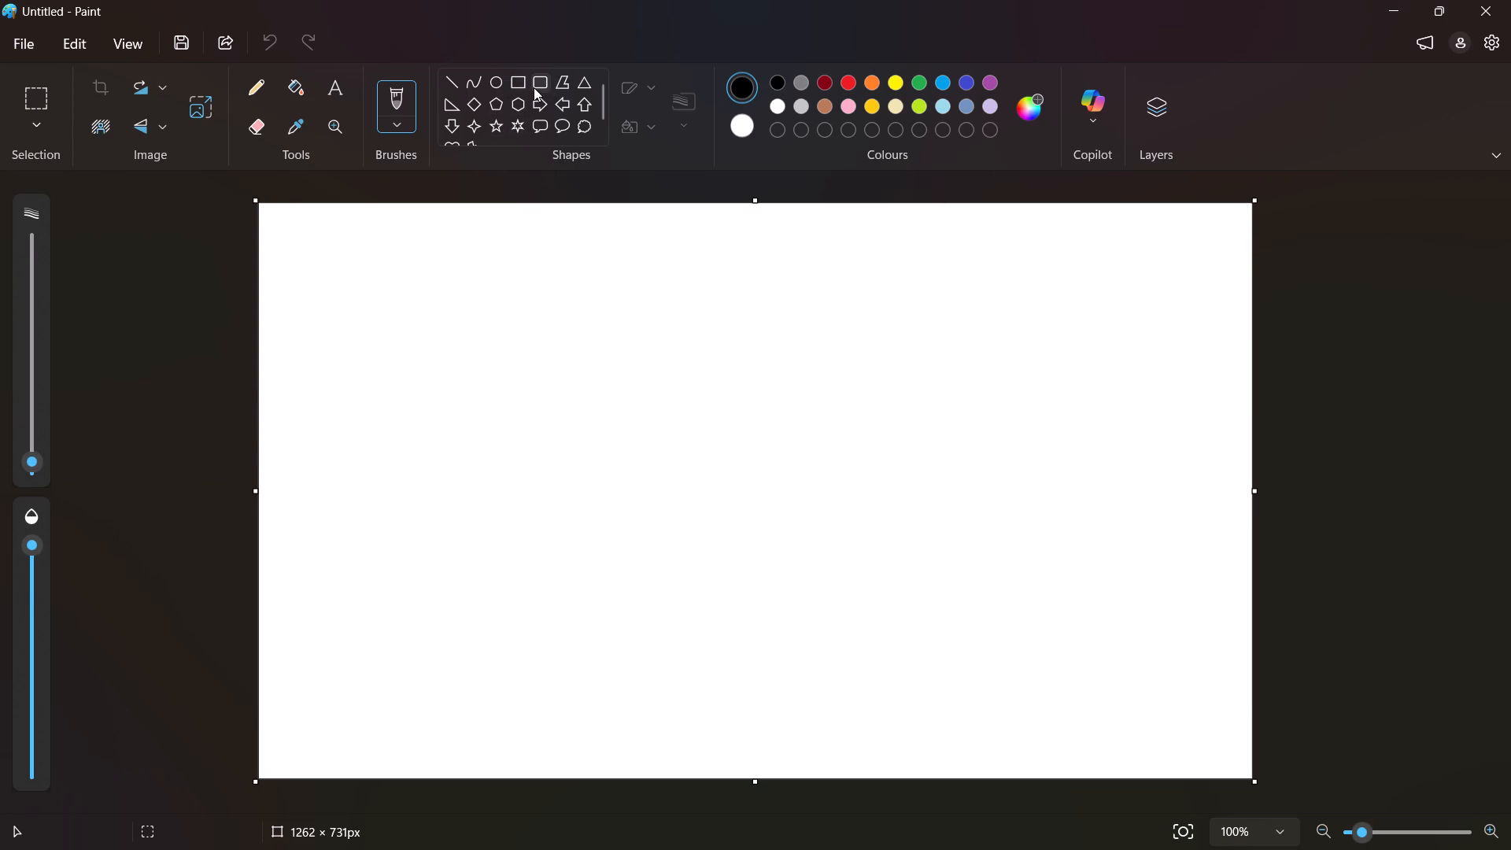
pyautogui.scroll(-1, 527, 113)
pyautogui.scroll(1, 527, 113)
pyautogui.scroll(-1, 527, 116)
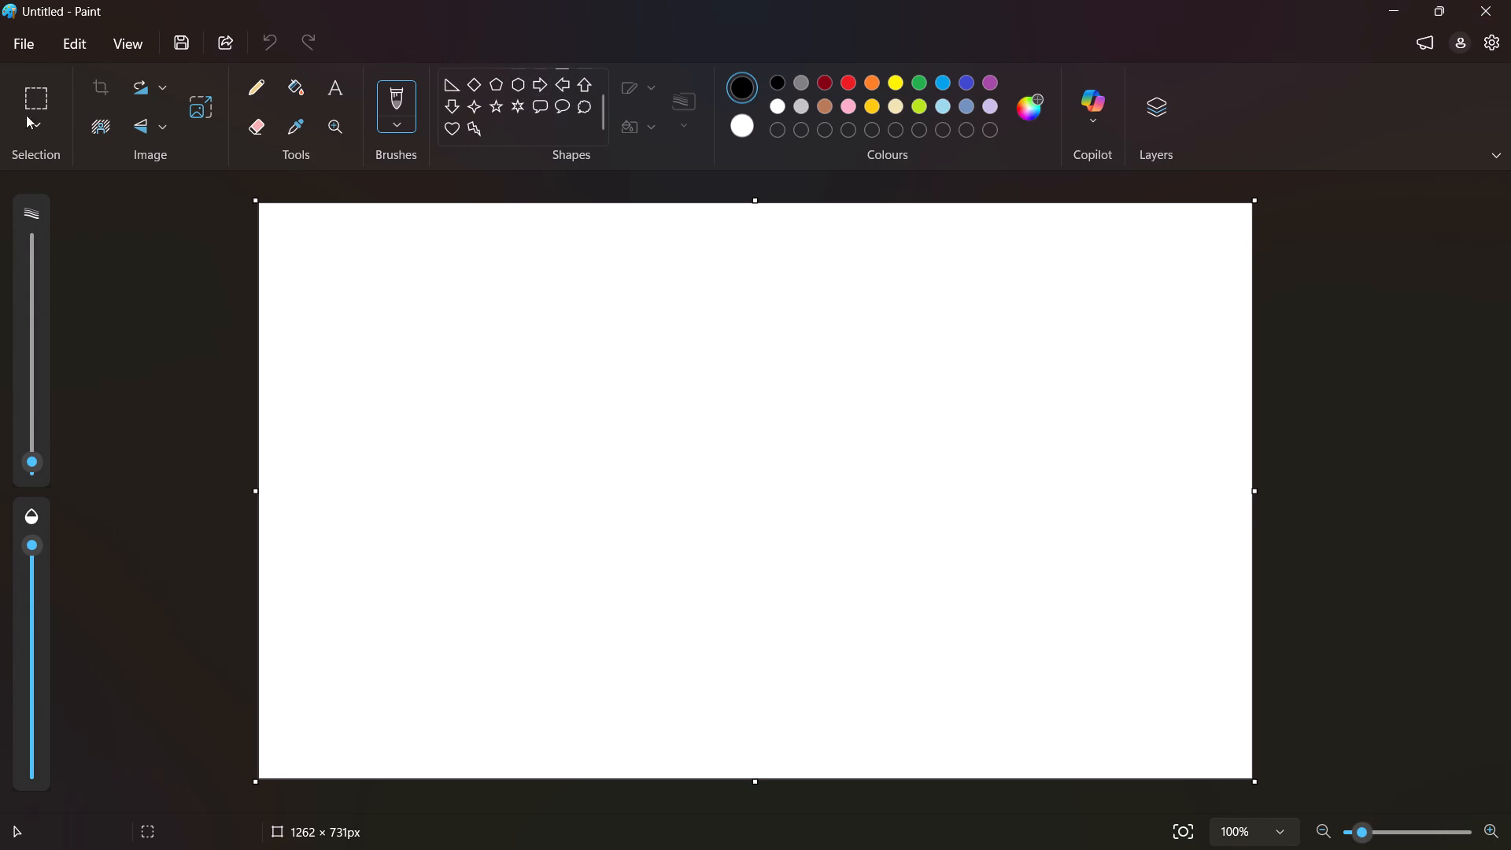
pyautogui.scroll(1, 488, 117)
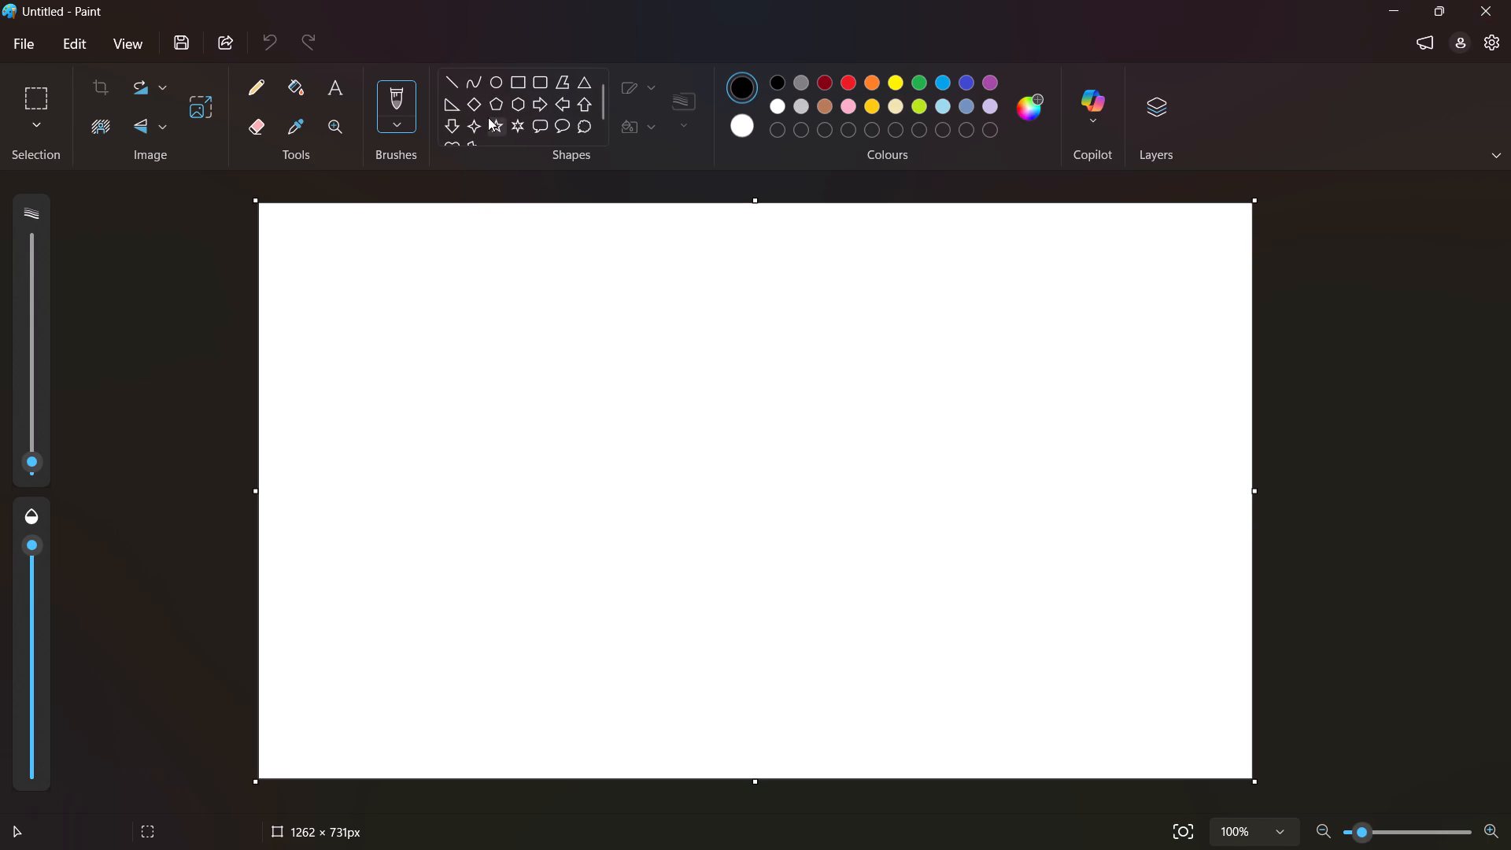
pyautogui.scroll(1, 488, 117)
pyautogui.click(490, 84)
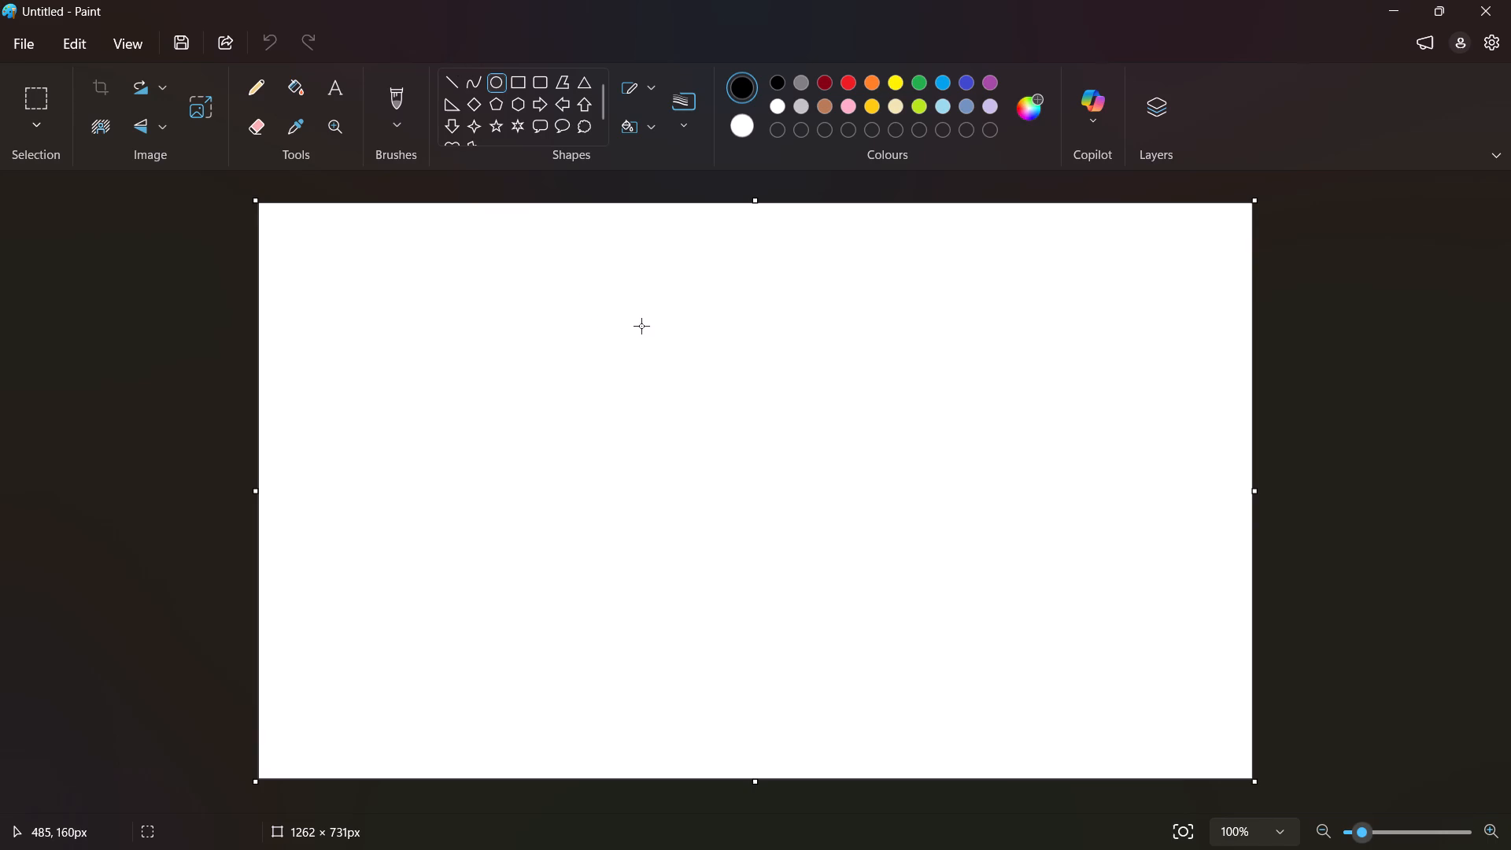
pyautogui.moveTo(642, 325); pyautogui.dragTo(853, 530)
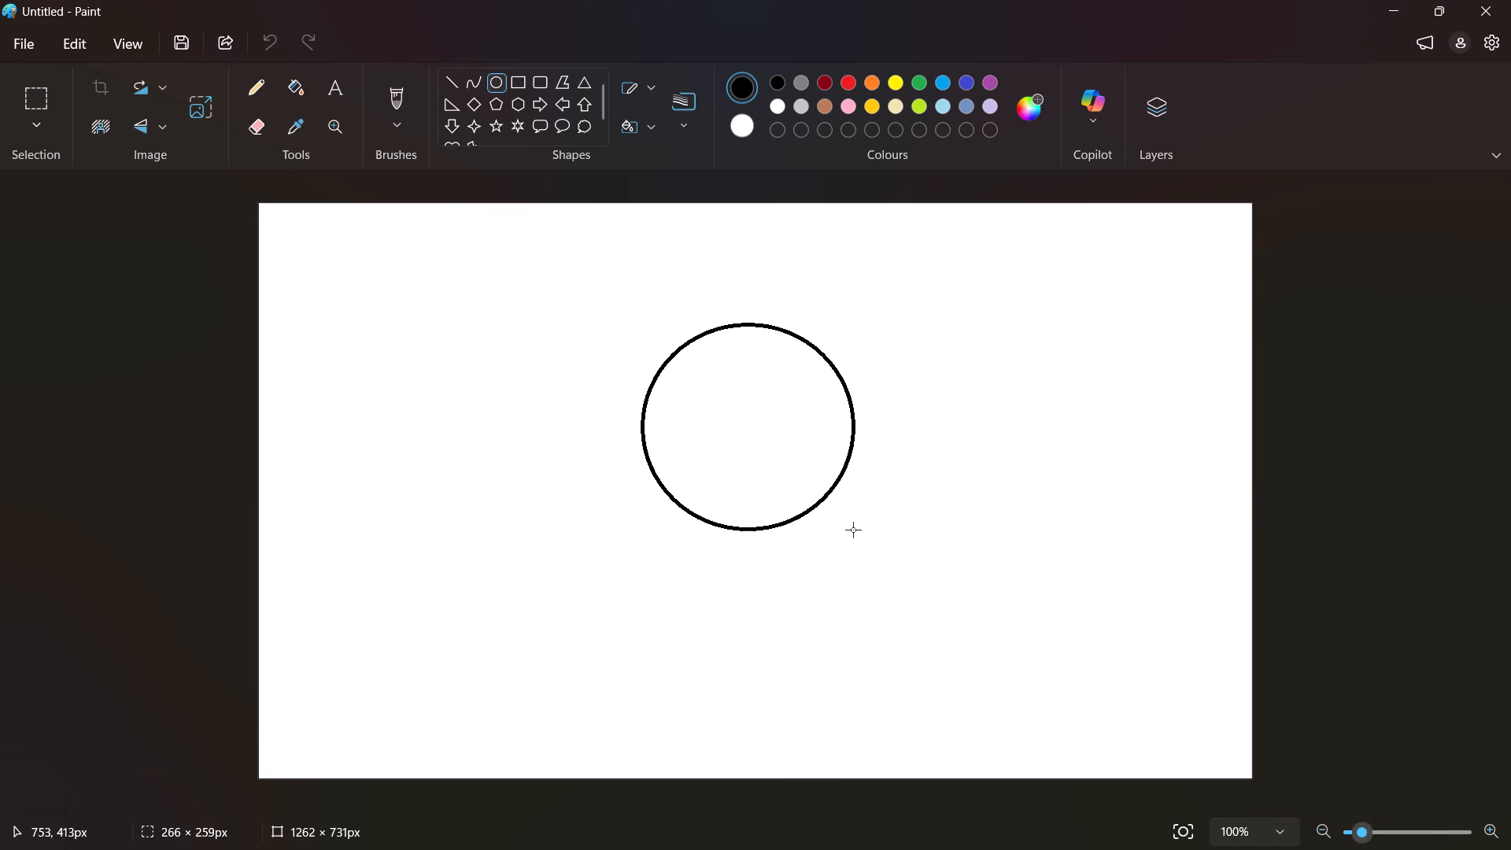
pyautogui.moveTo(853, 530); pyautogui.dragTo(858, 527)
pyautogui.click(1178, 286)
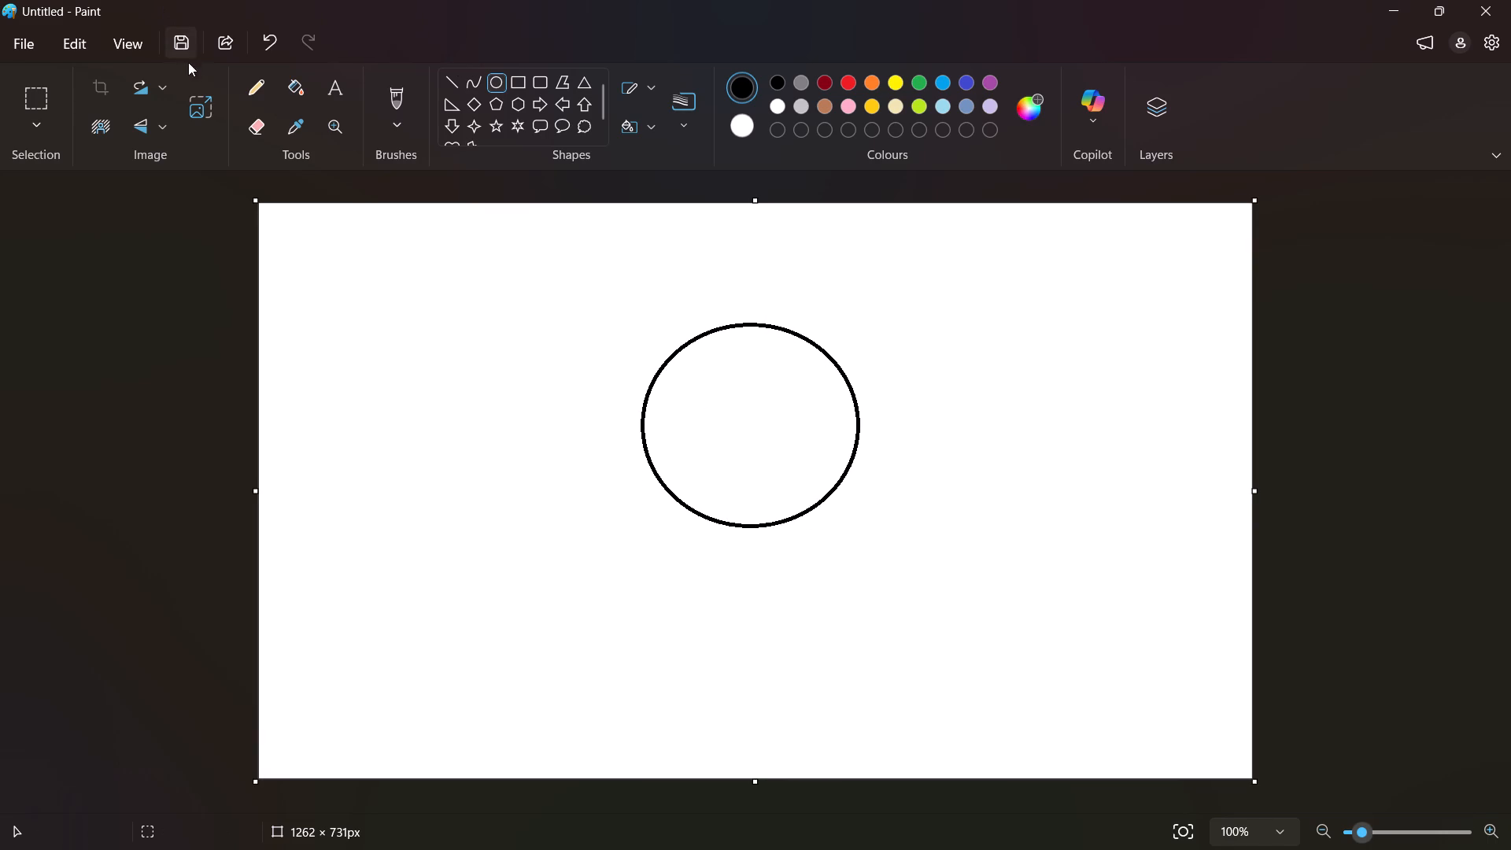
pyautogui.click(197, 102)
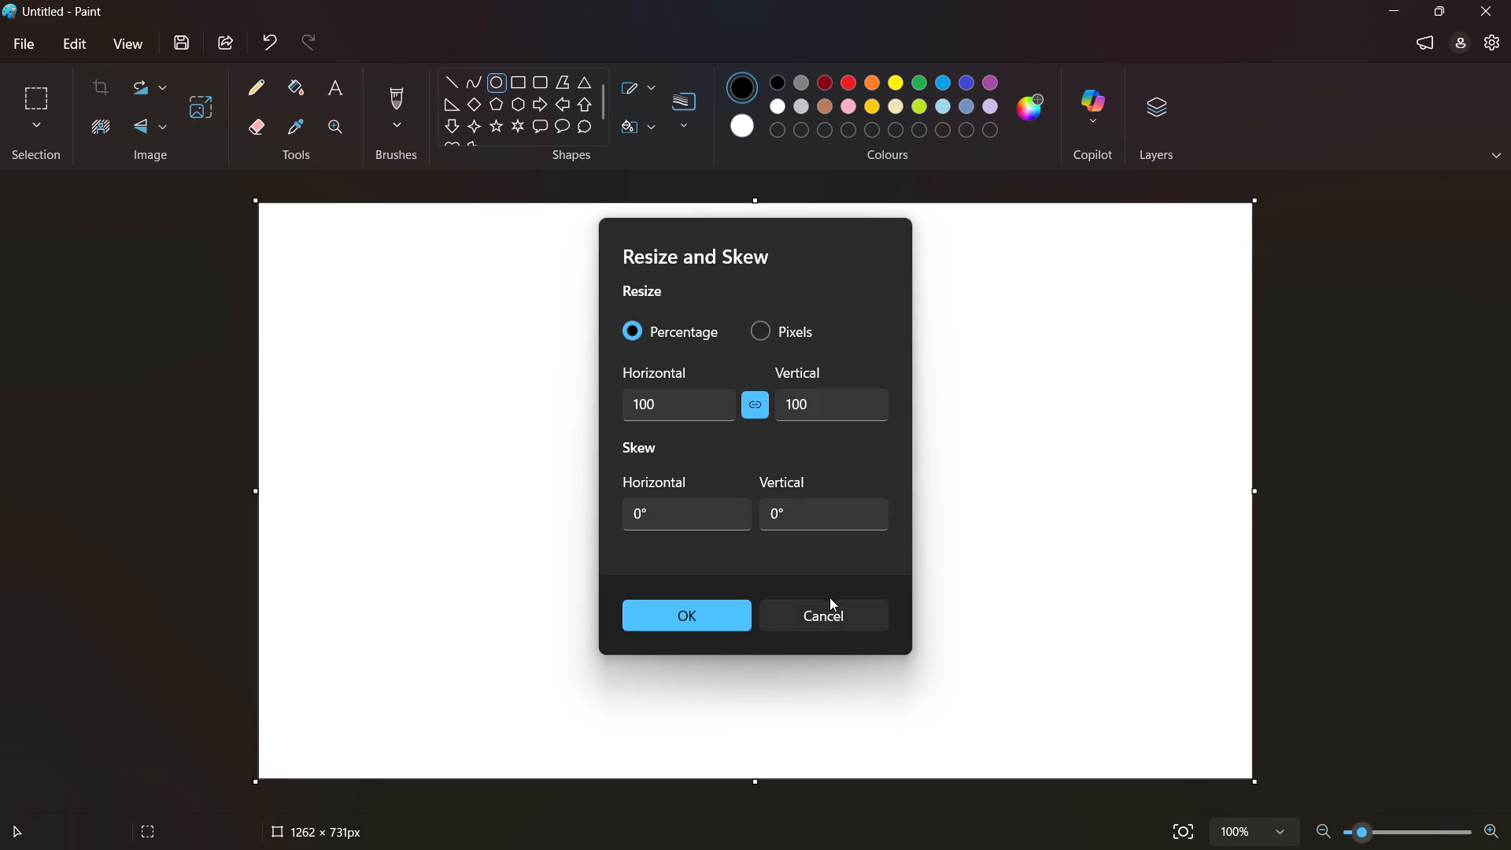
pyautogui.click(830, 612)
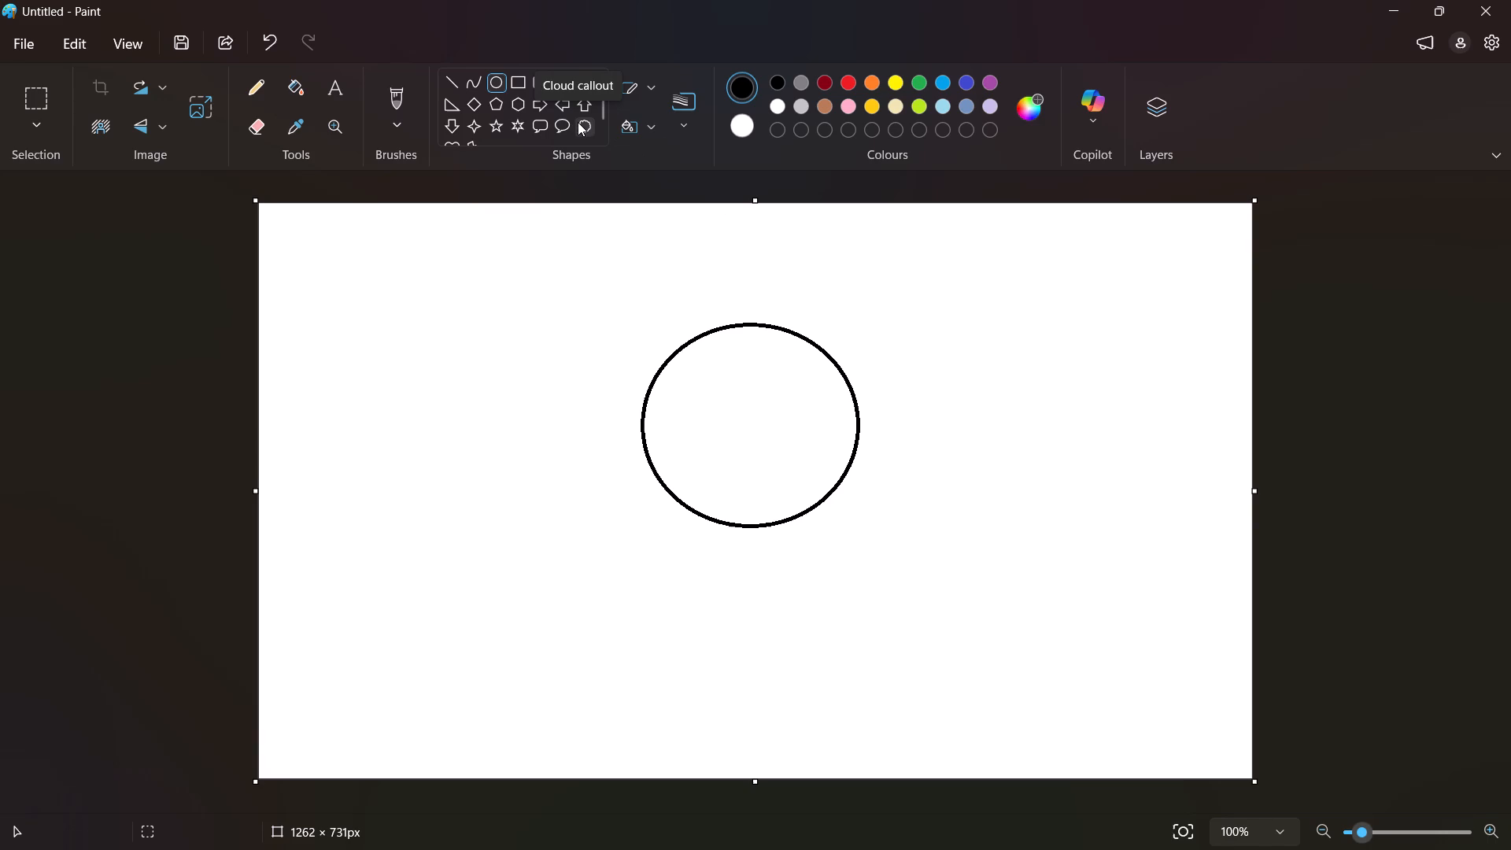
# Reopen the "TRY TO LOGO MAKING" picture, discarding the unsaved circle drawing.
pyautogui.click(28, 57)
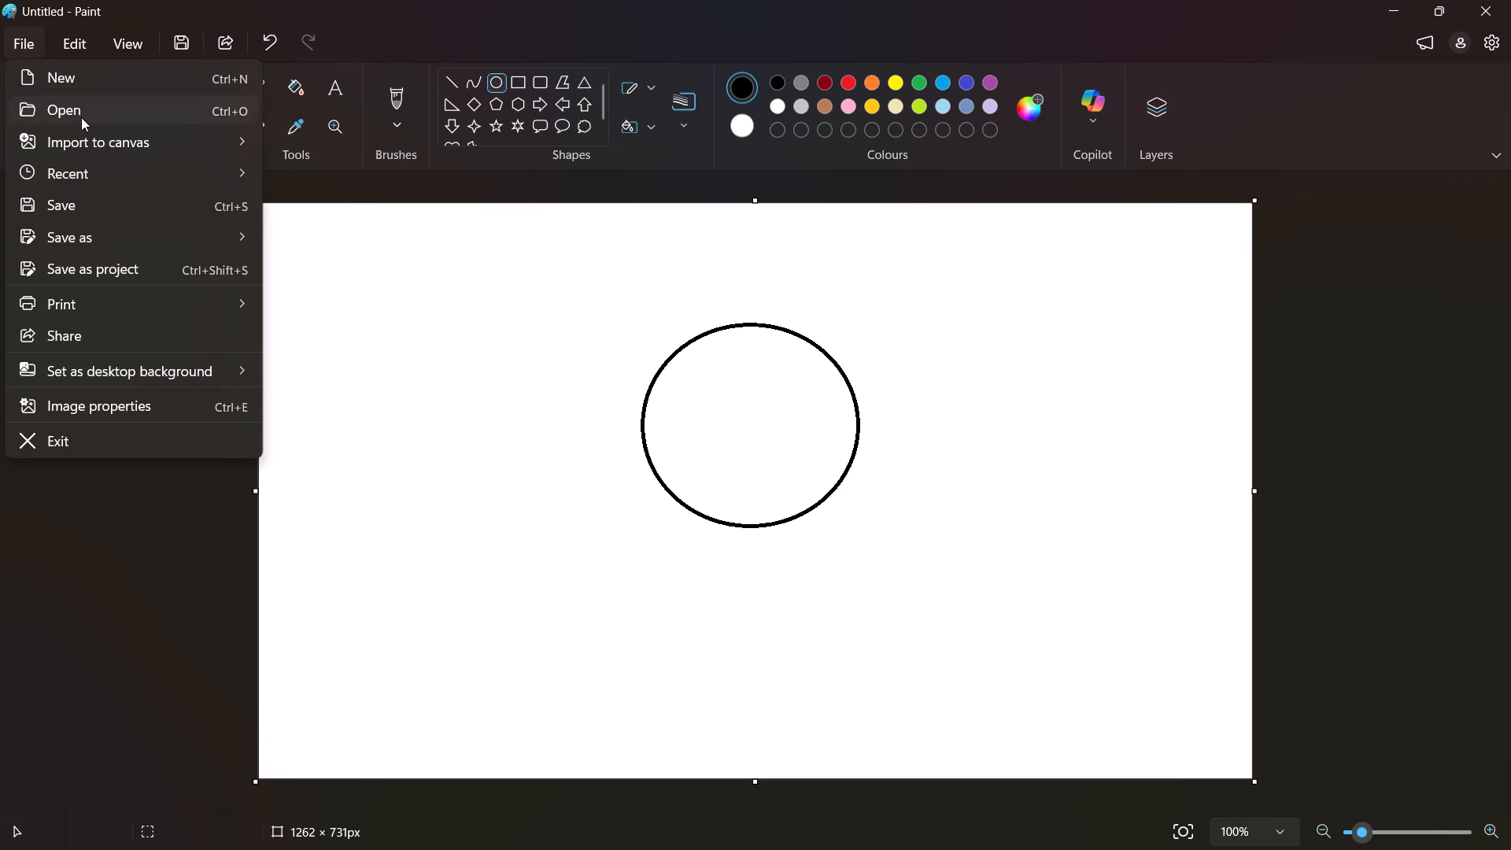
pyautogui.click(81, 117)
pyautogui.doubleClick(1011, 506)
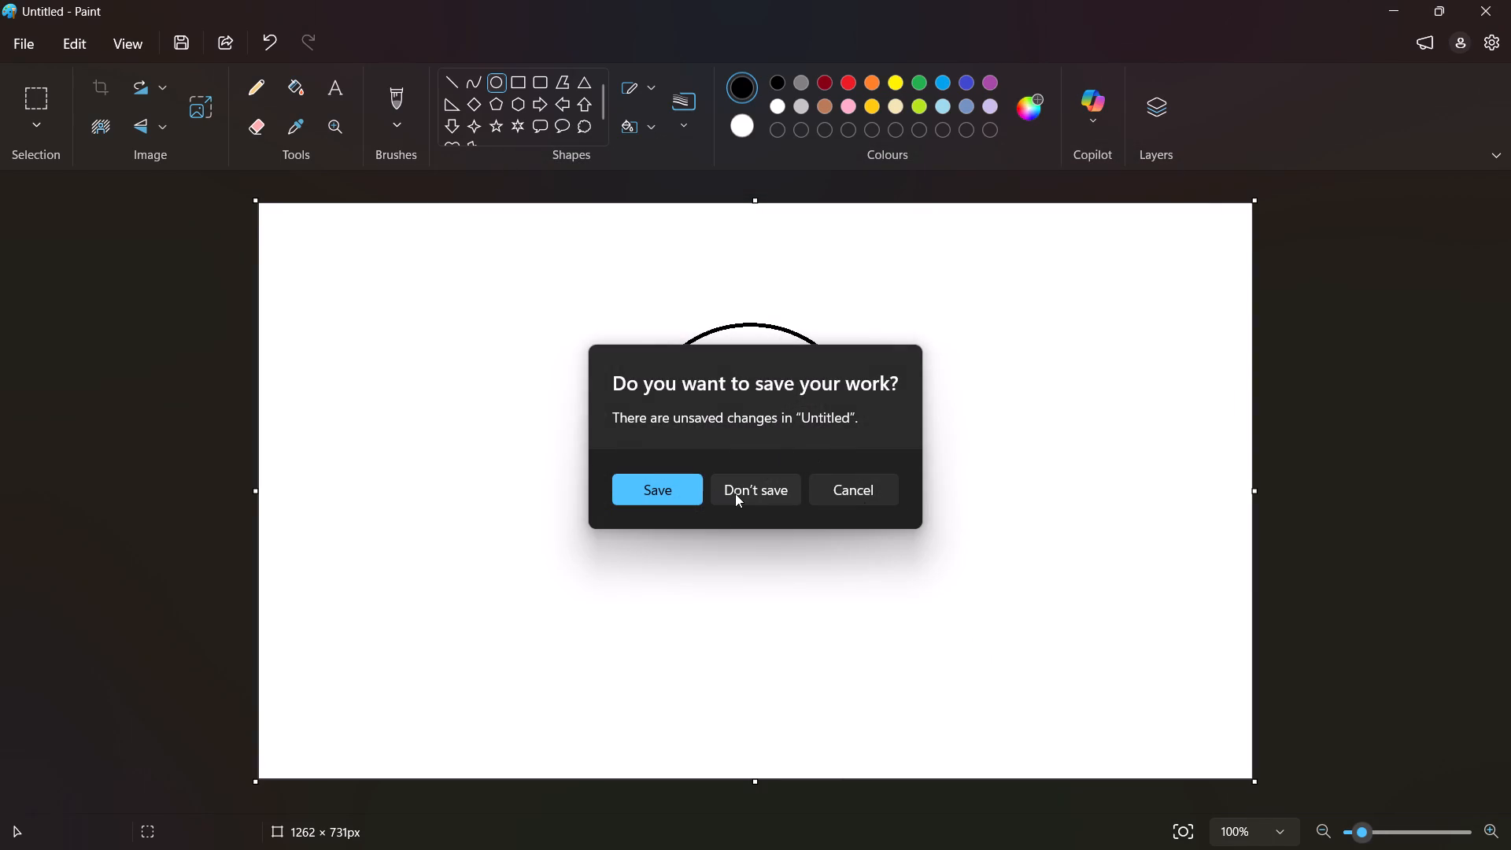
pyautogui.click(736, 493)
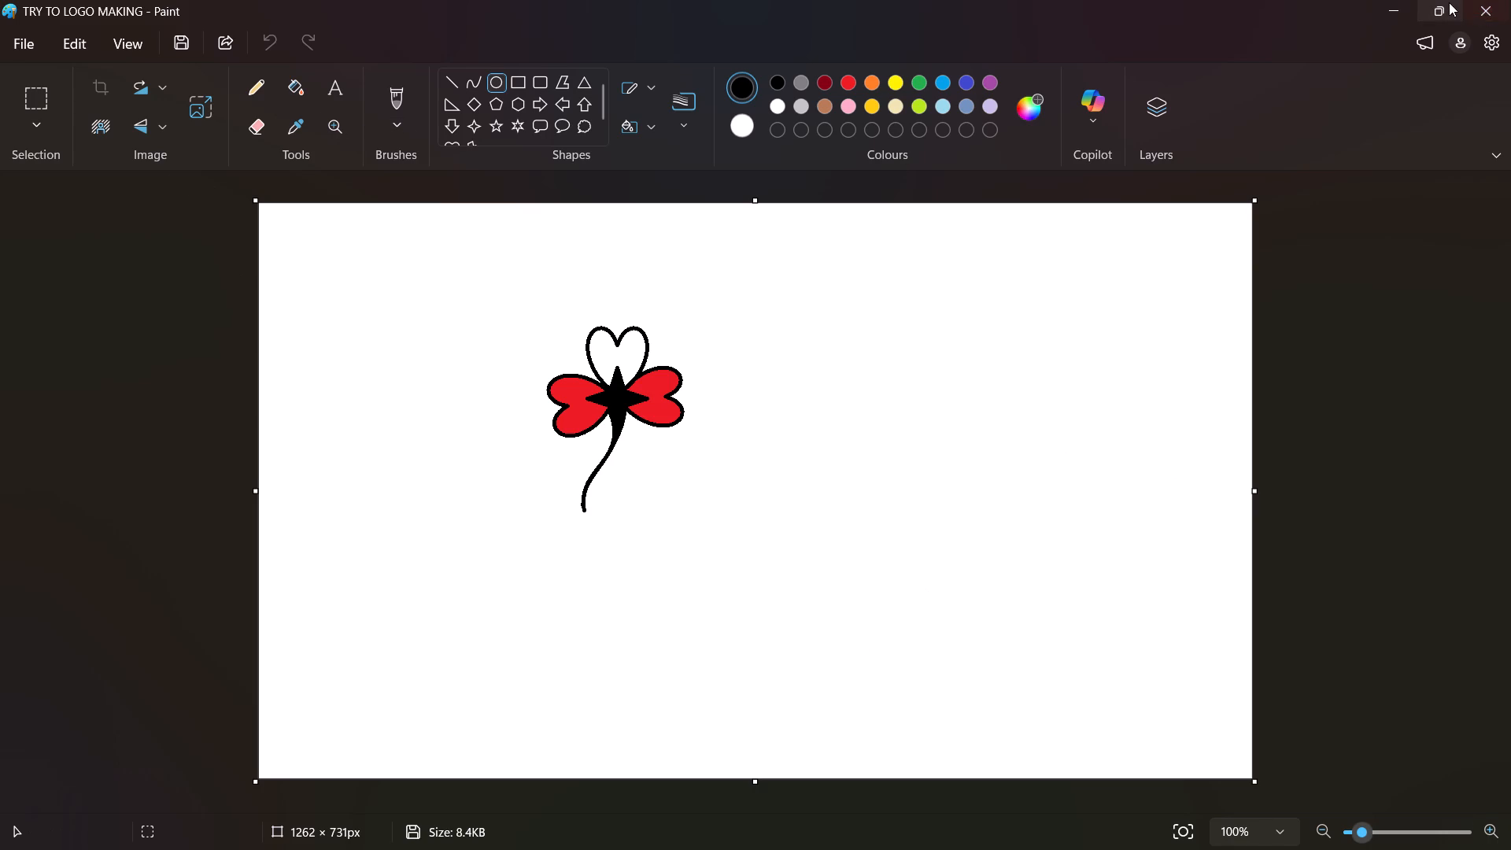
# Switch back to Canva with the logo design "lo" open.
pyautogui.click(1384, 0)
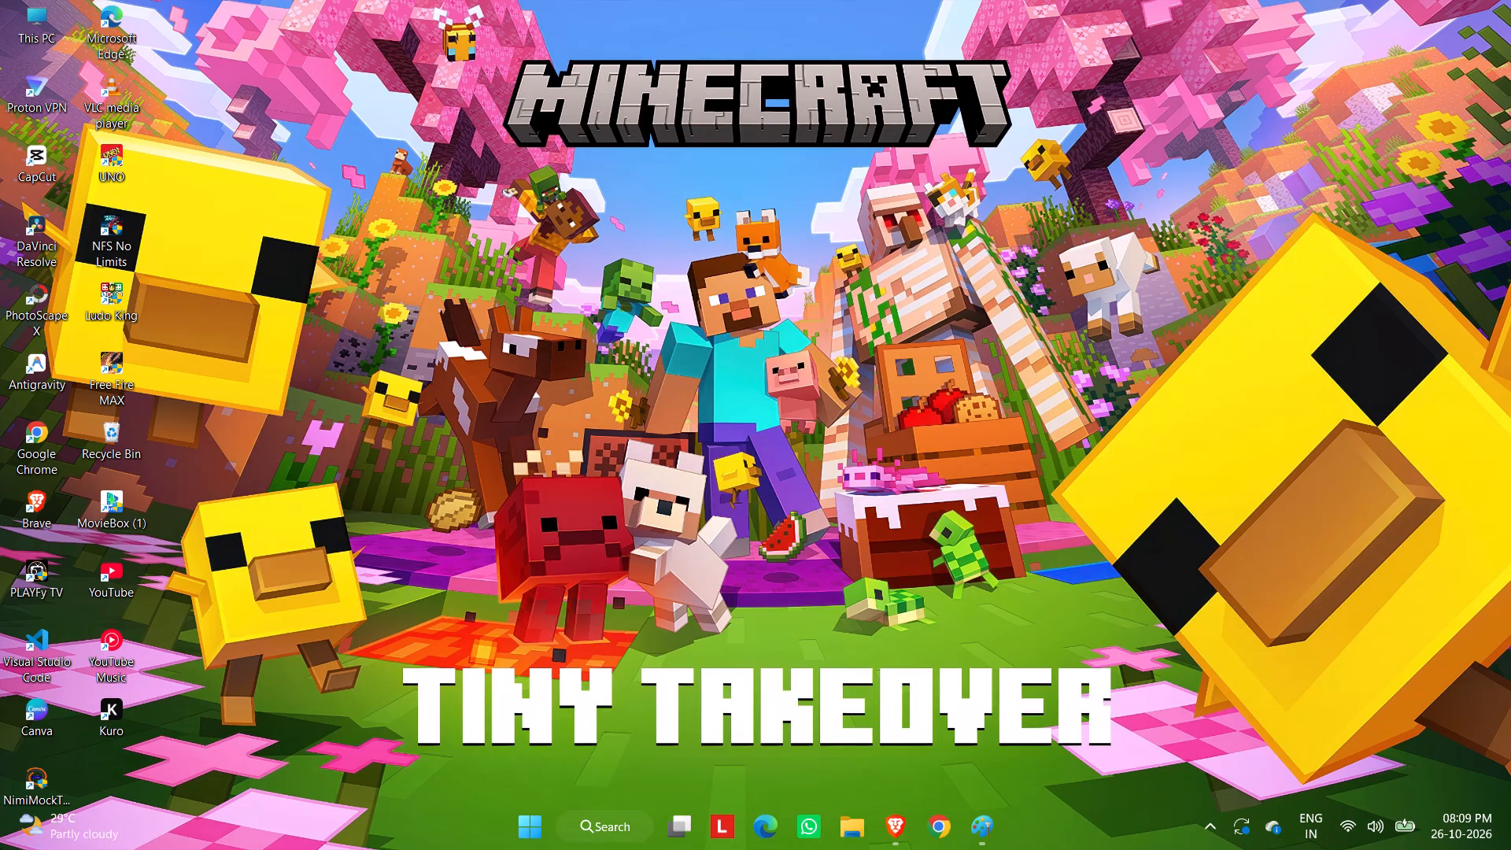
pyautogui.doubleClick(38, 728)
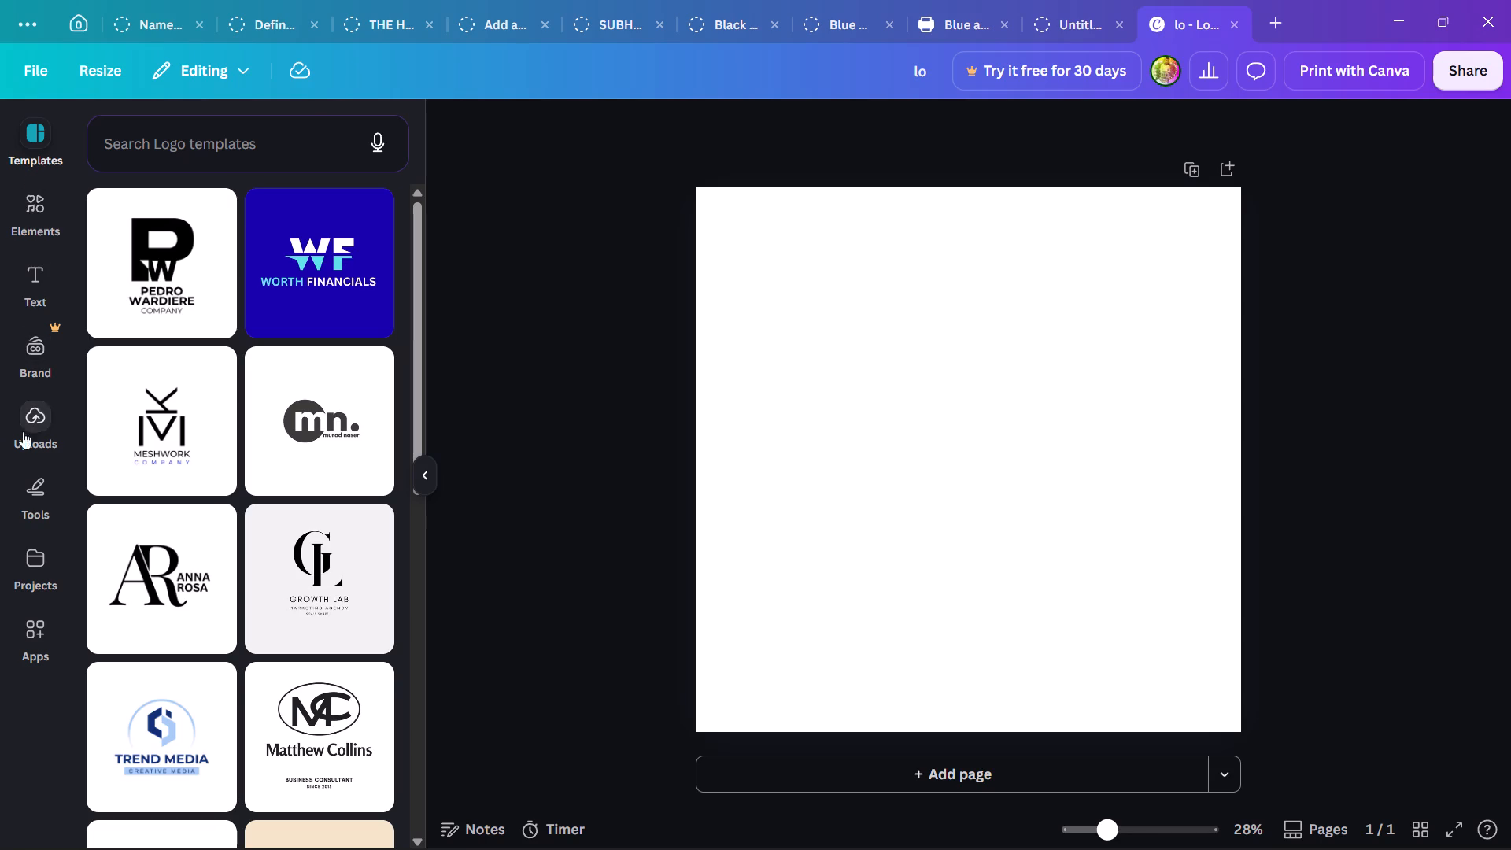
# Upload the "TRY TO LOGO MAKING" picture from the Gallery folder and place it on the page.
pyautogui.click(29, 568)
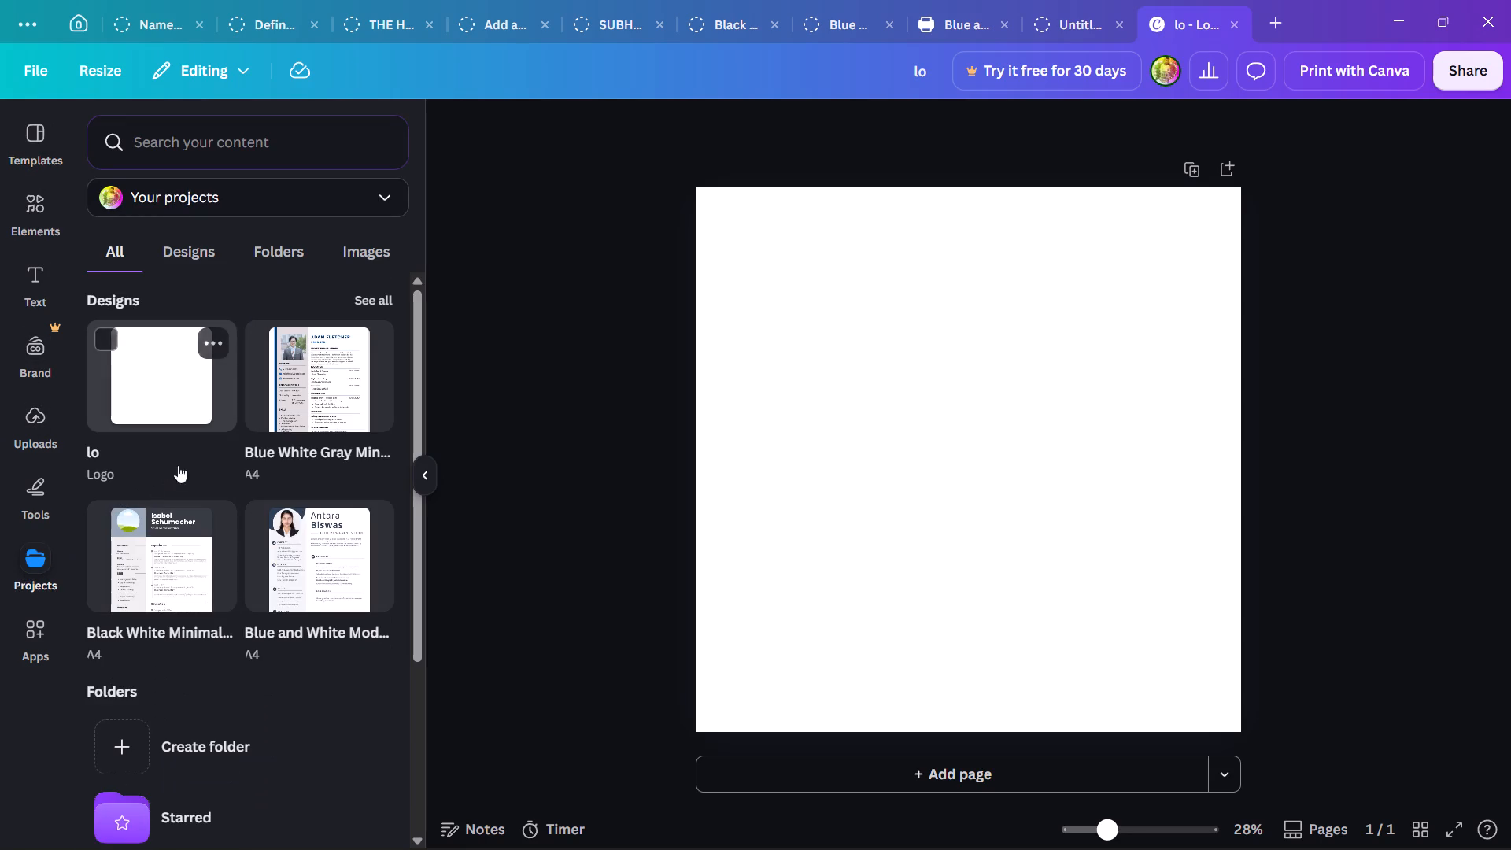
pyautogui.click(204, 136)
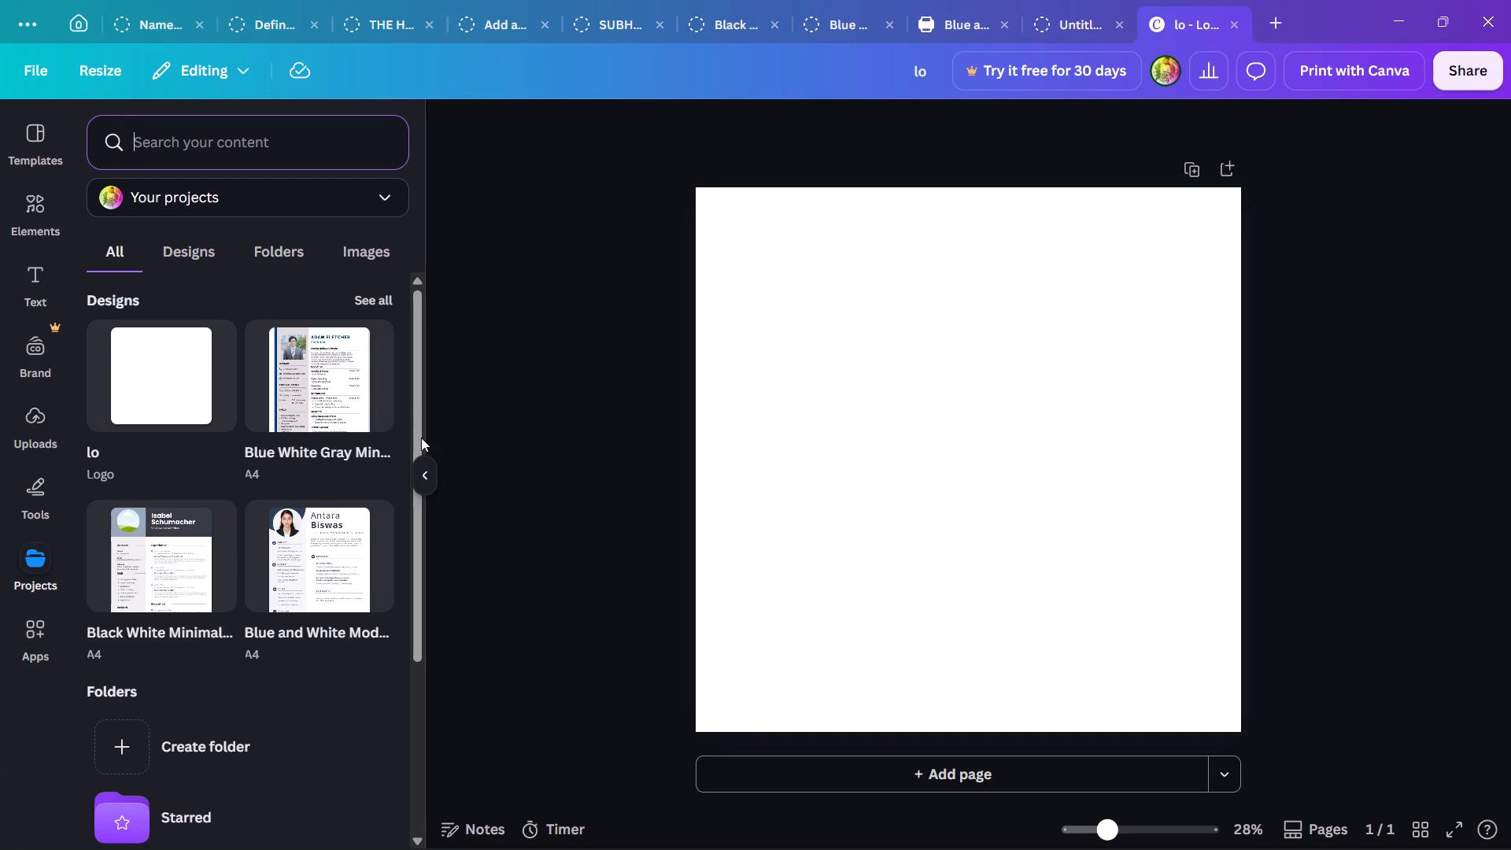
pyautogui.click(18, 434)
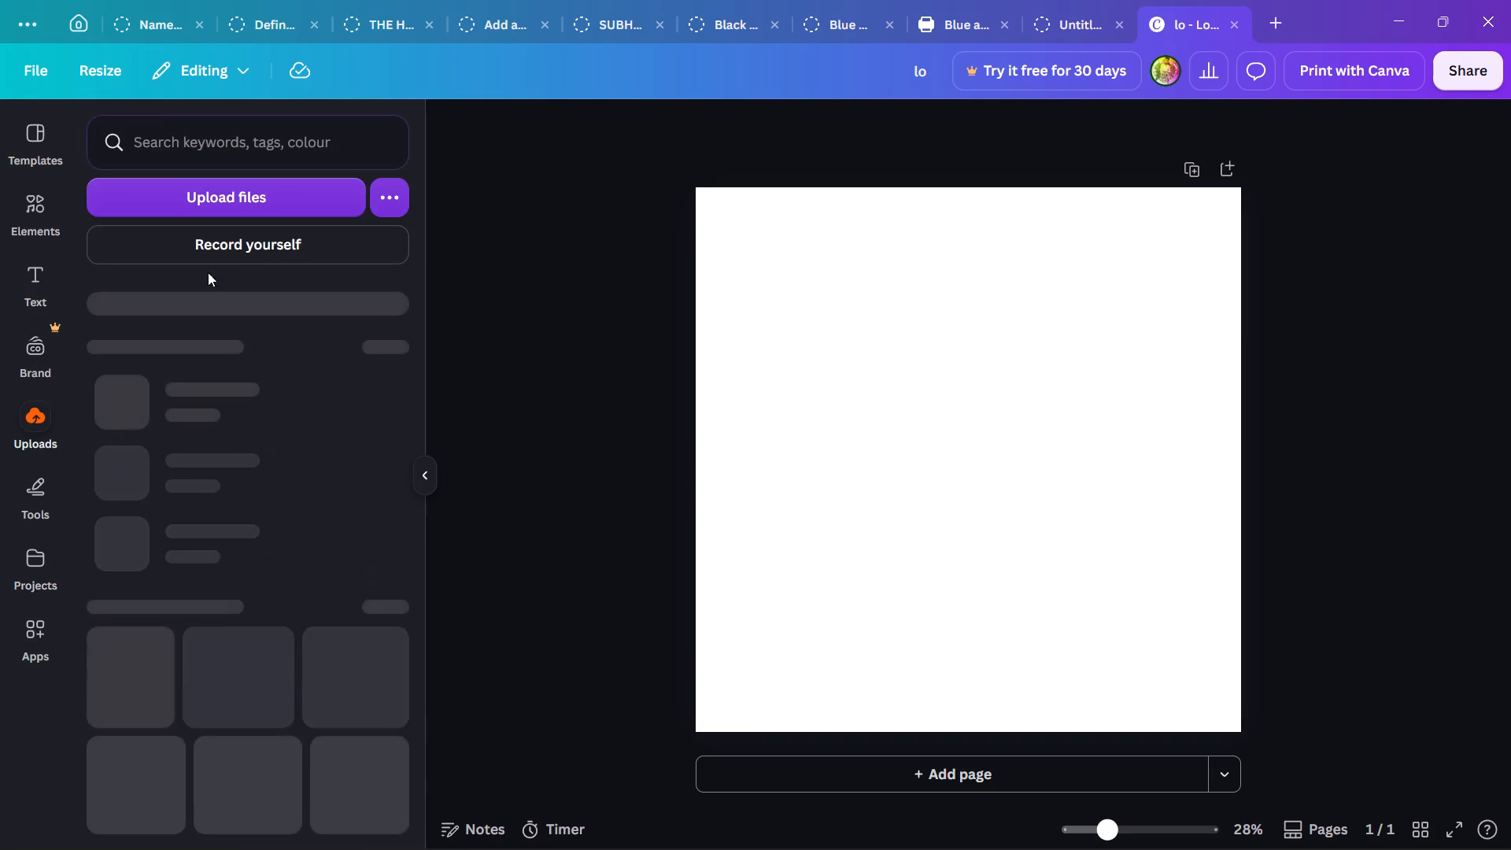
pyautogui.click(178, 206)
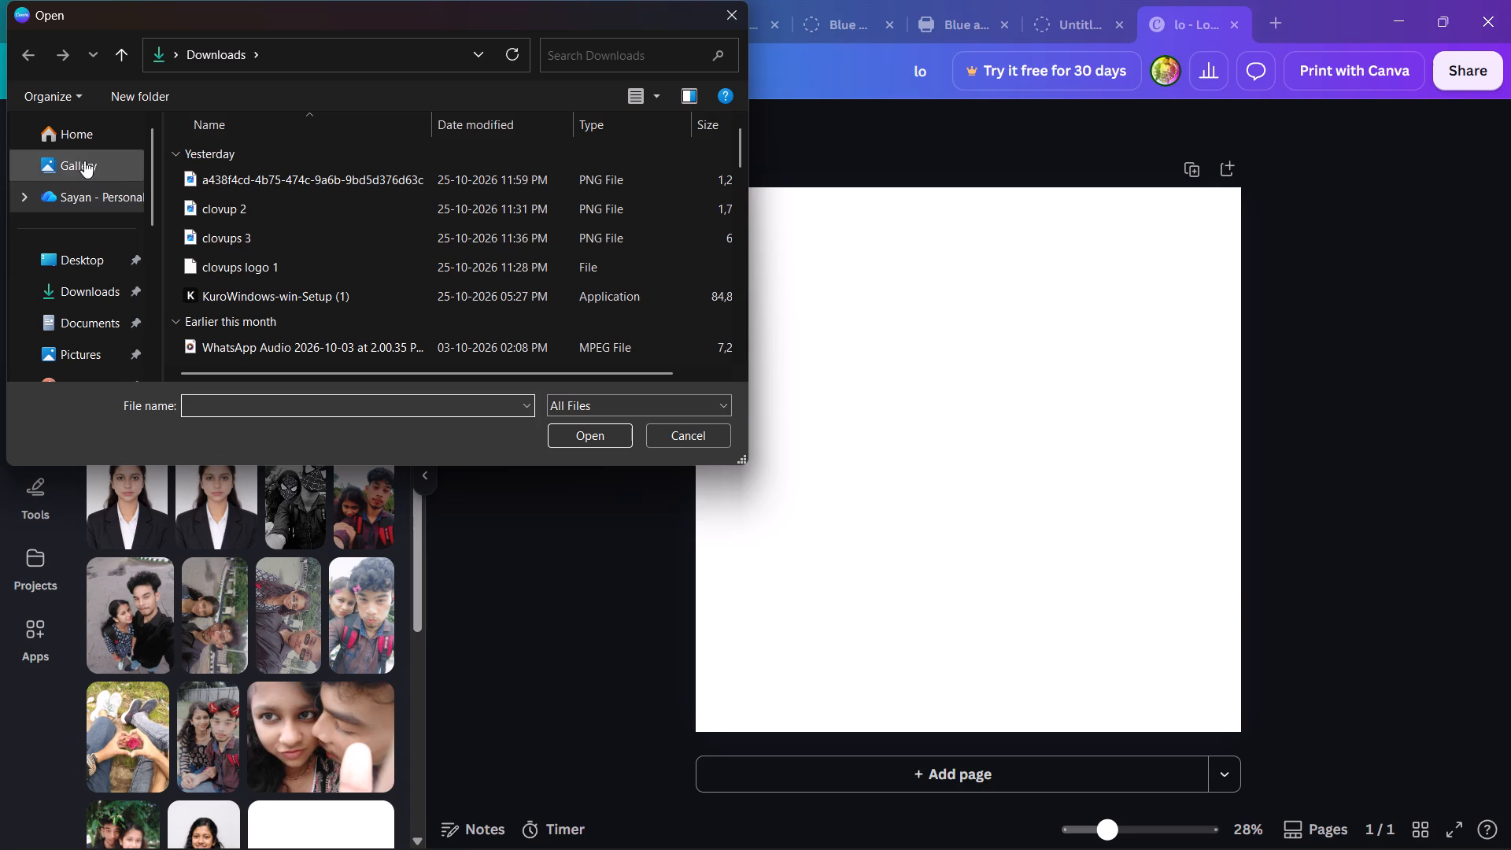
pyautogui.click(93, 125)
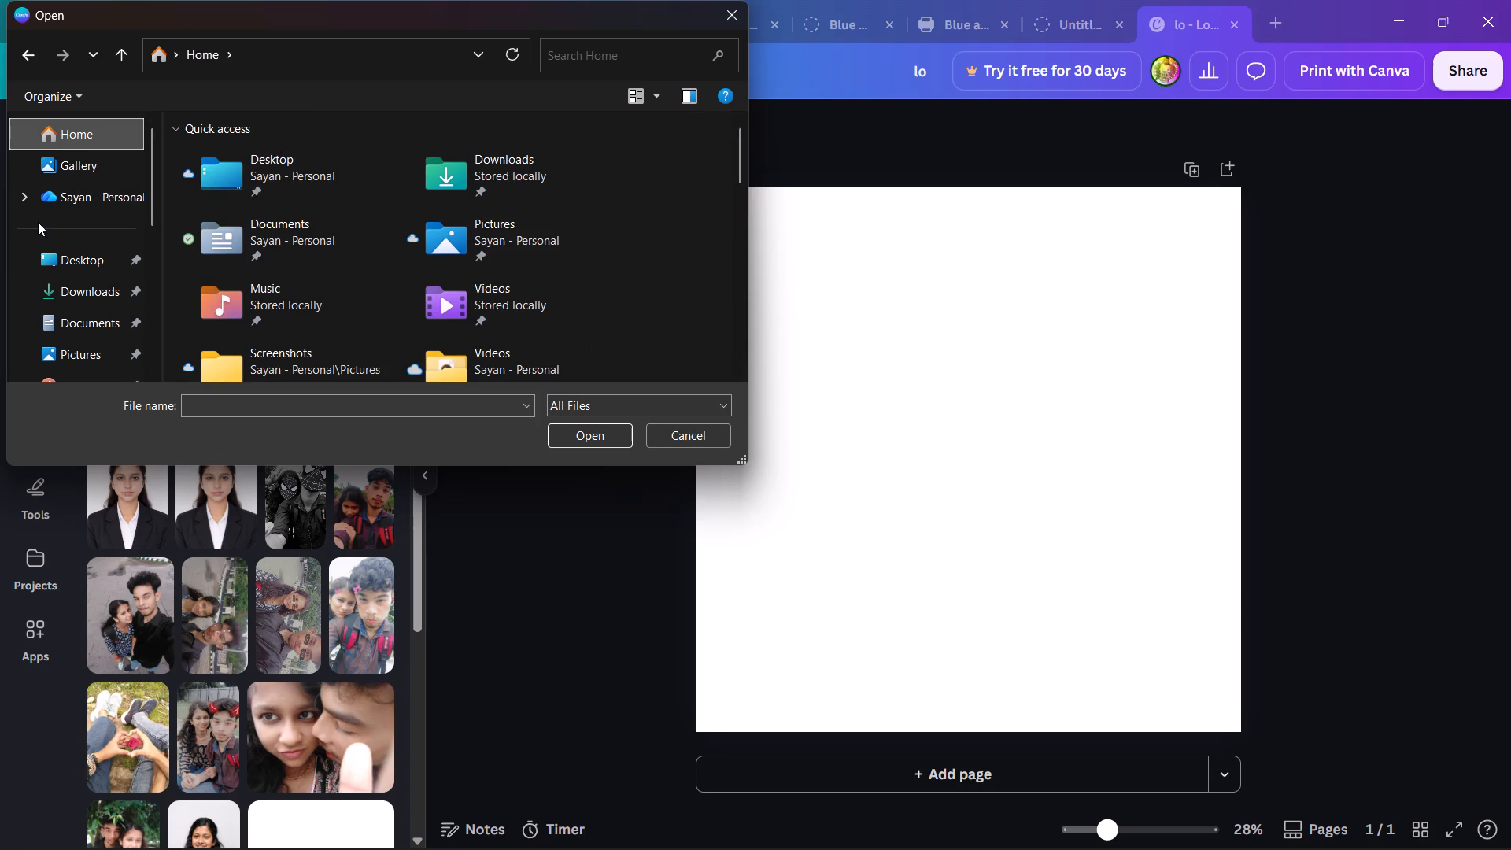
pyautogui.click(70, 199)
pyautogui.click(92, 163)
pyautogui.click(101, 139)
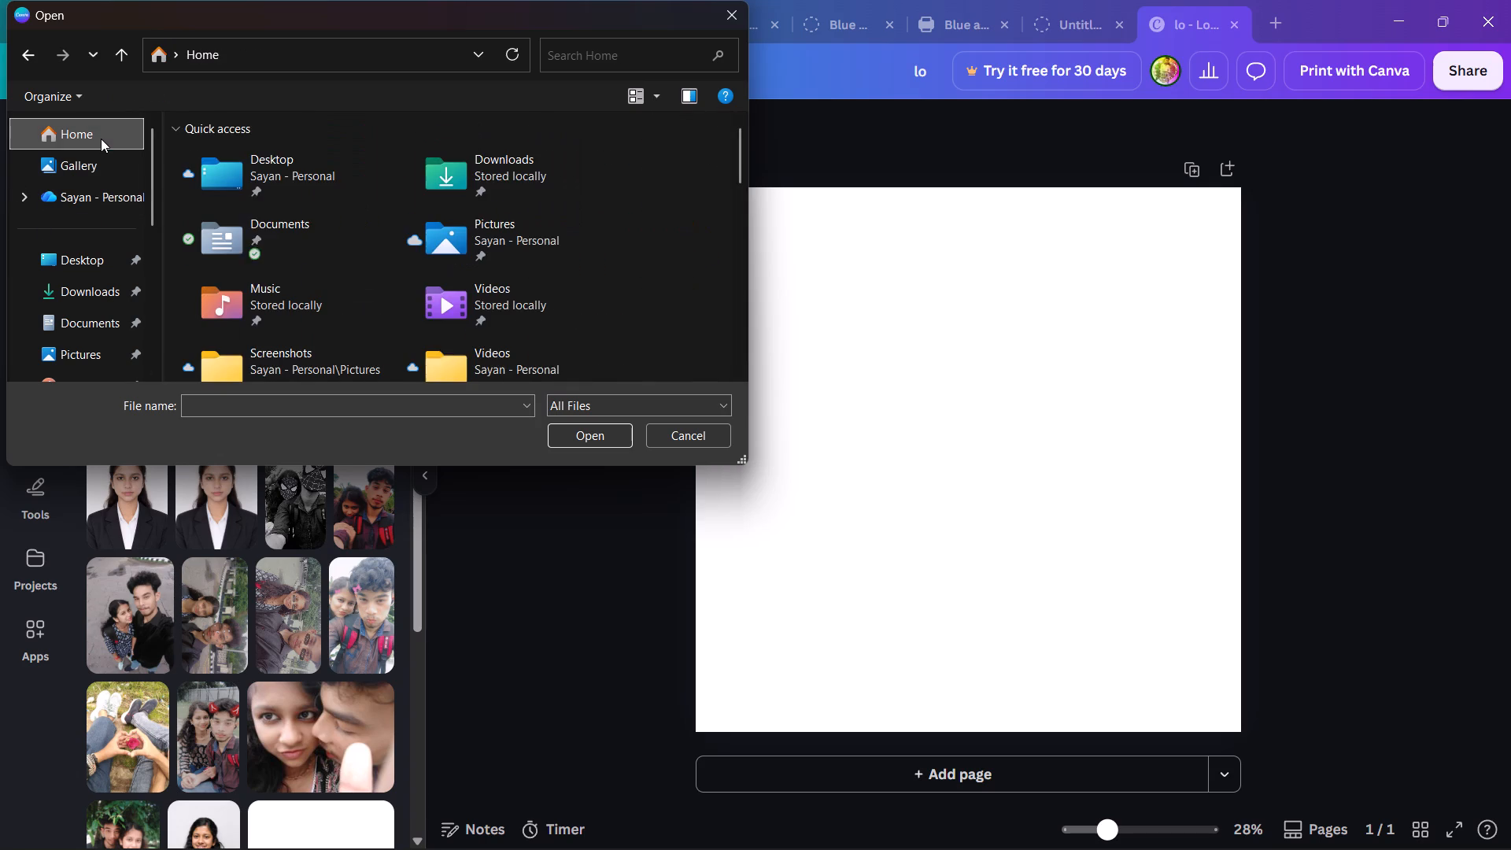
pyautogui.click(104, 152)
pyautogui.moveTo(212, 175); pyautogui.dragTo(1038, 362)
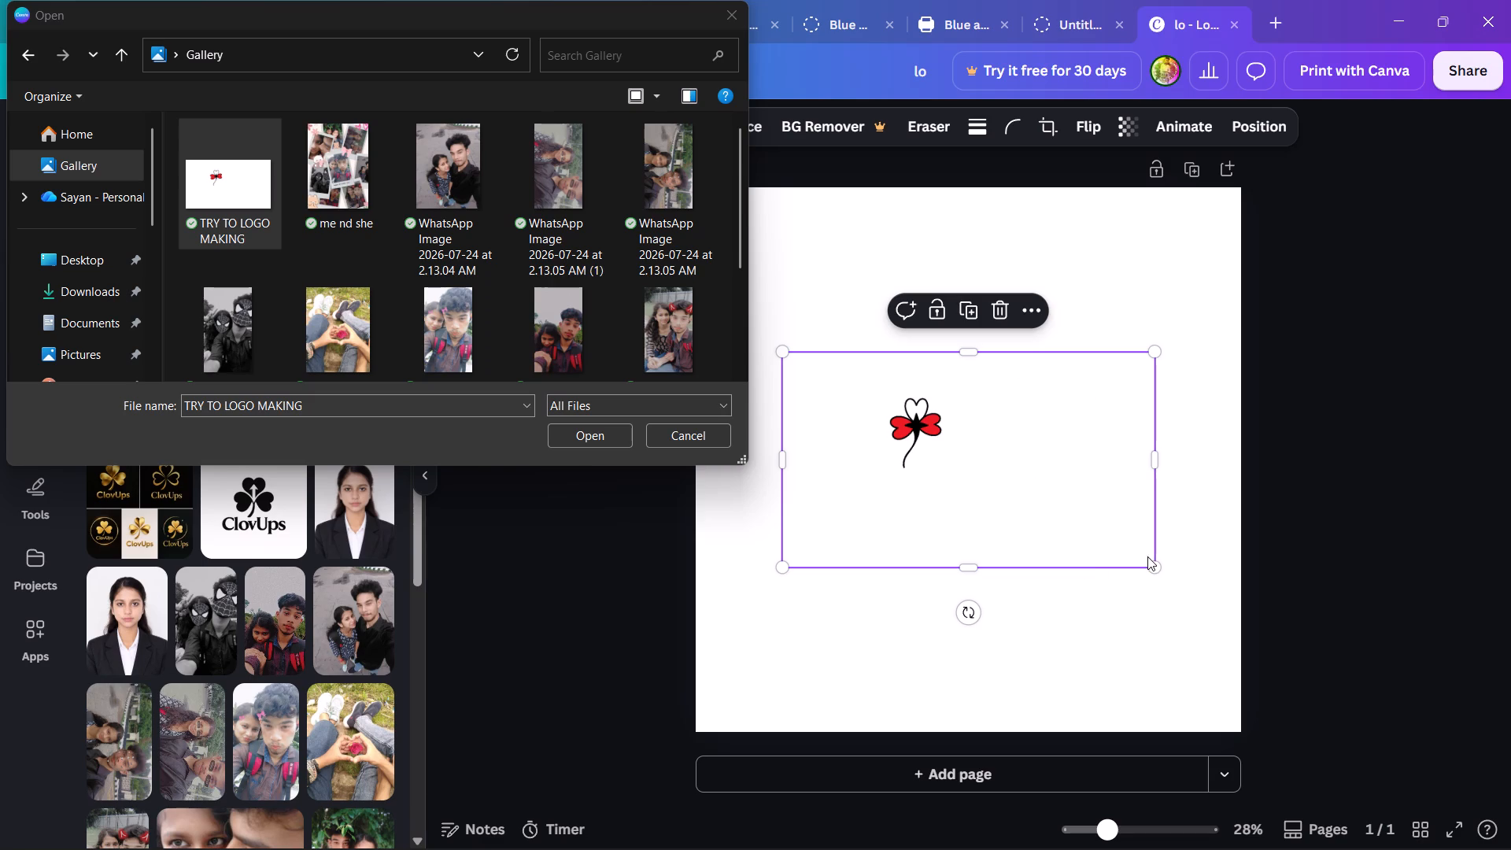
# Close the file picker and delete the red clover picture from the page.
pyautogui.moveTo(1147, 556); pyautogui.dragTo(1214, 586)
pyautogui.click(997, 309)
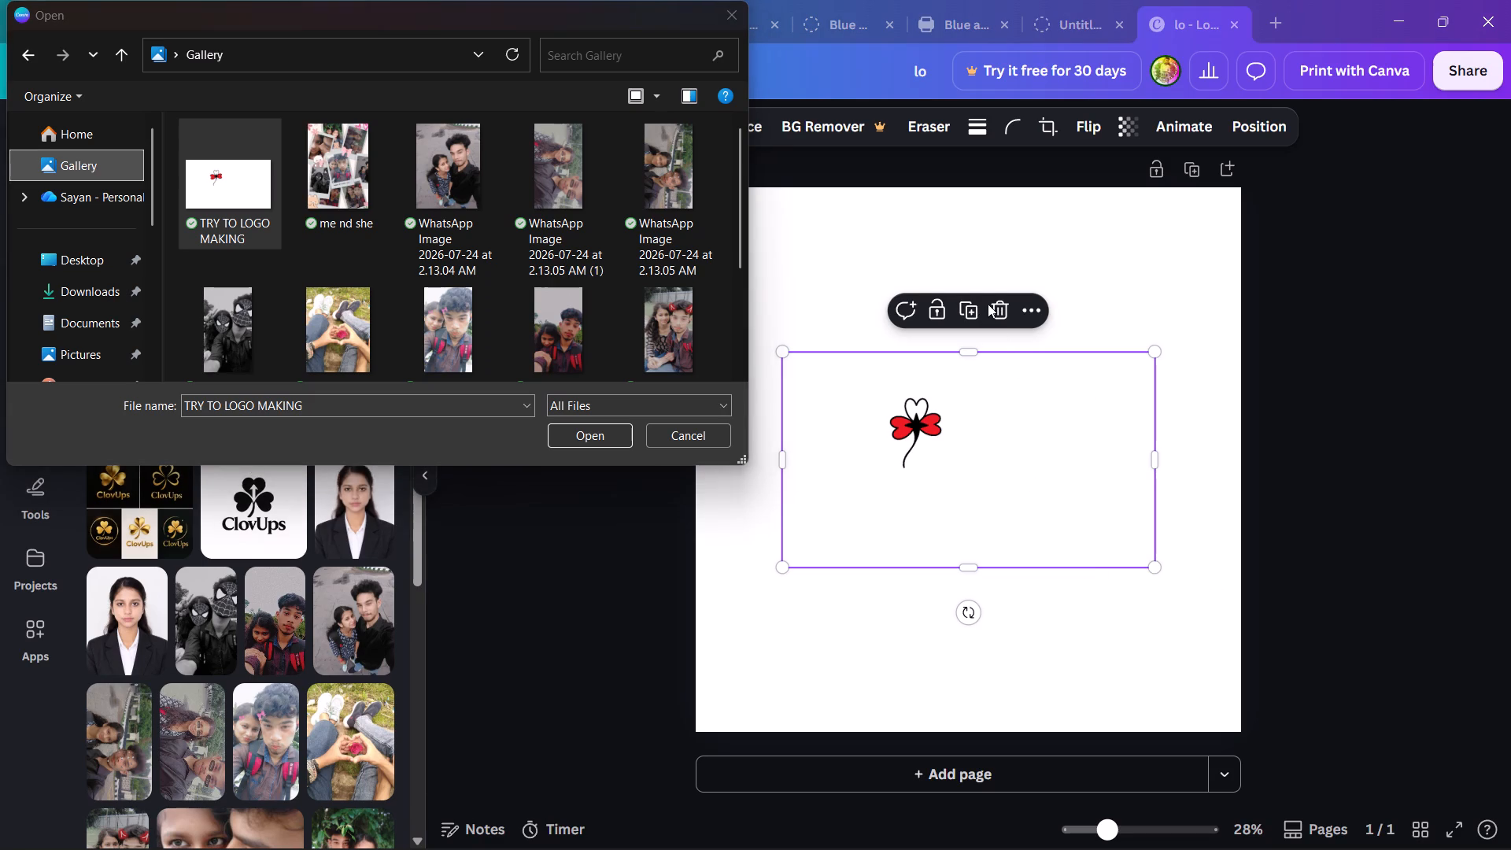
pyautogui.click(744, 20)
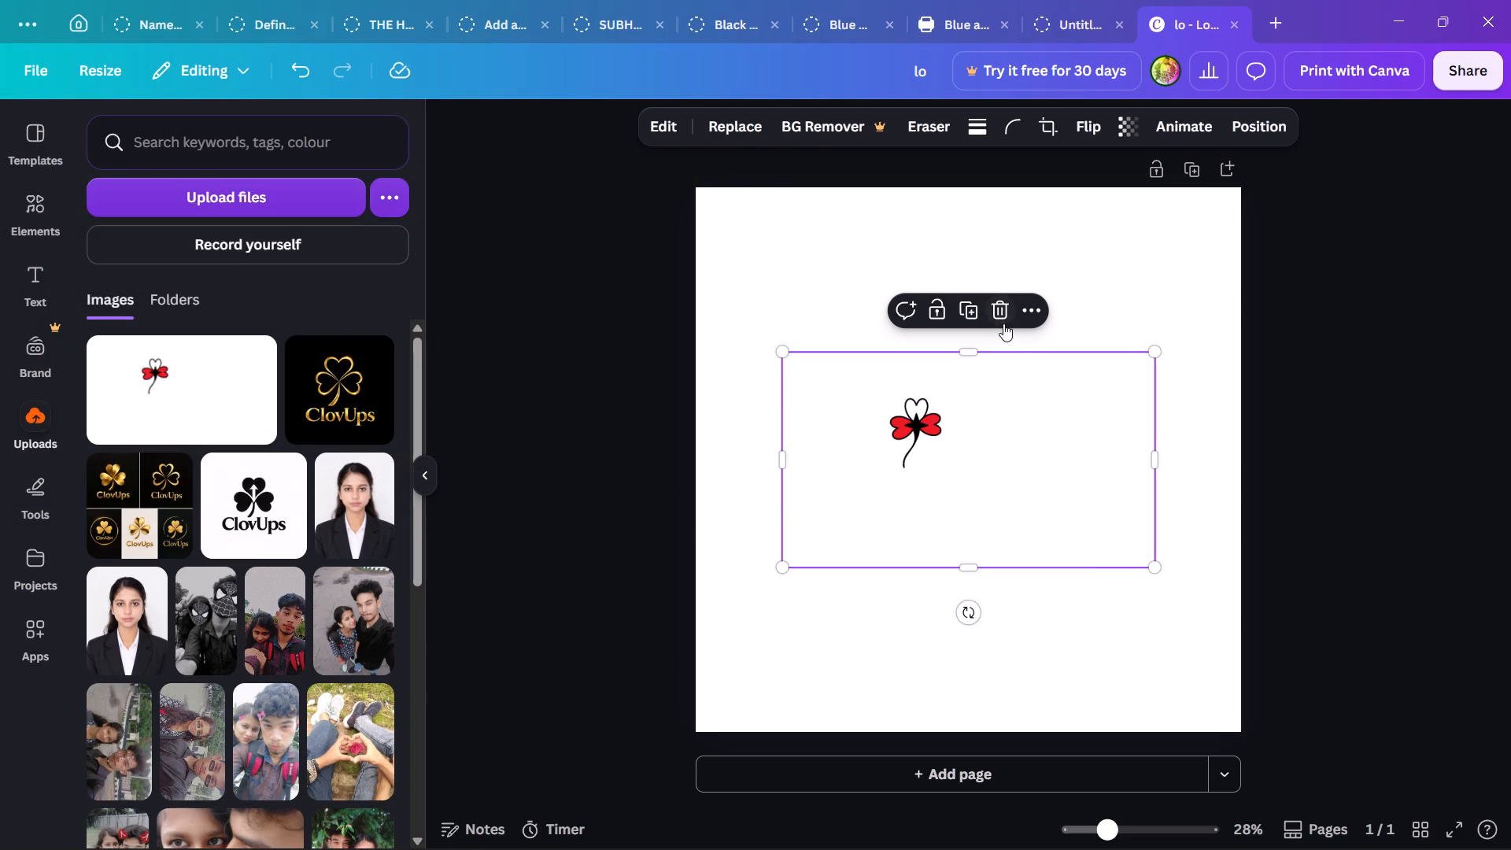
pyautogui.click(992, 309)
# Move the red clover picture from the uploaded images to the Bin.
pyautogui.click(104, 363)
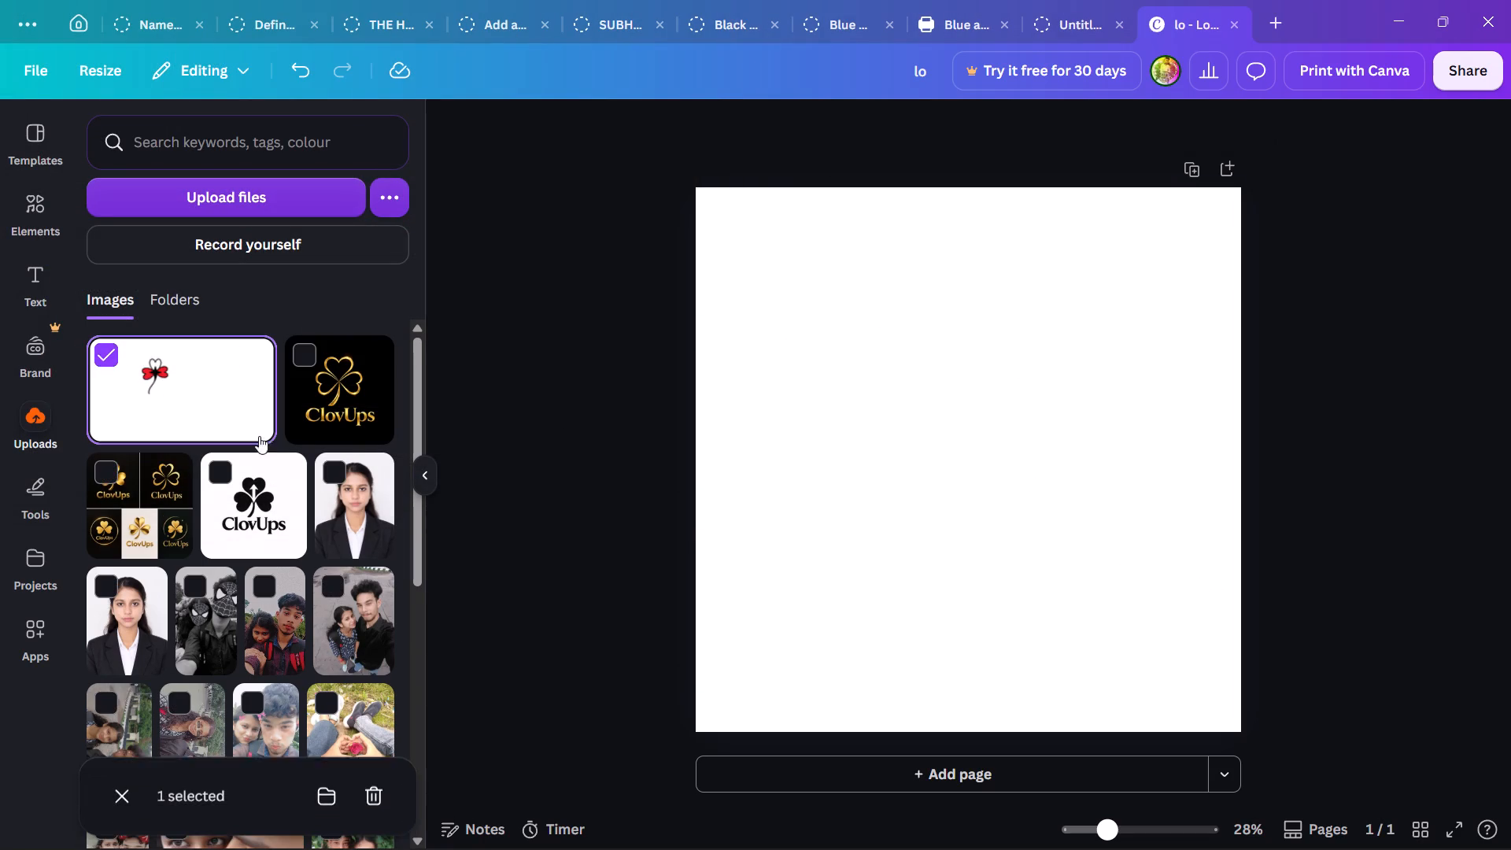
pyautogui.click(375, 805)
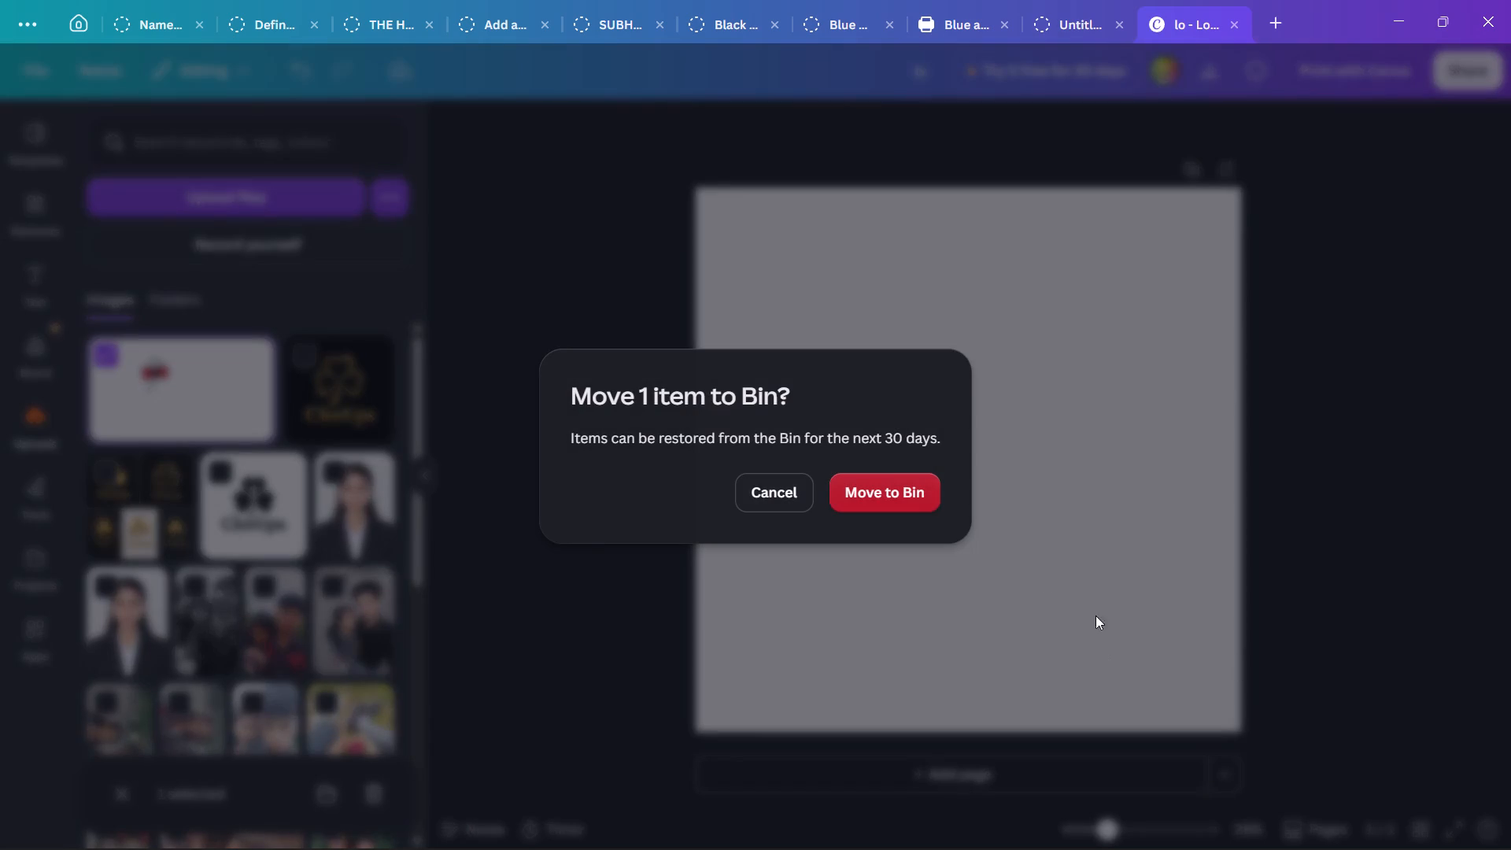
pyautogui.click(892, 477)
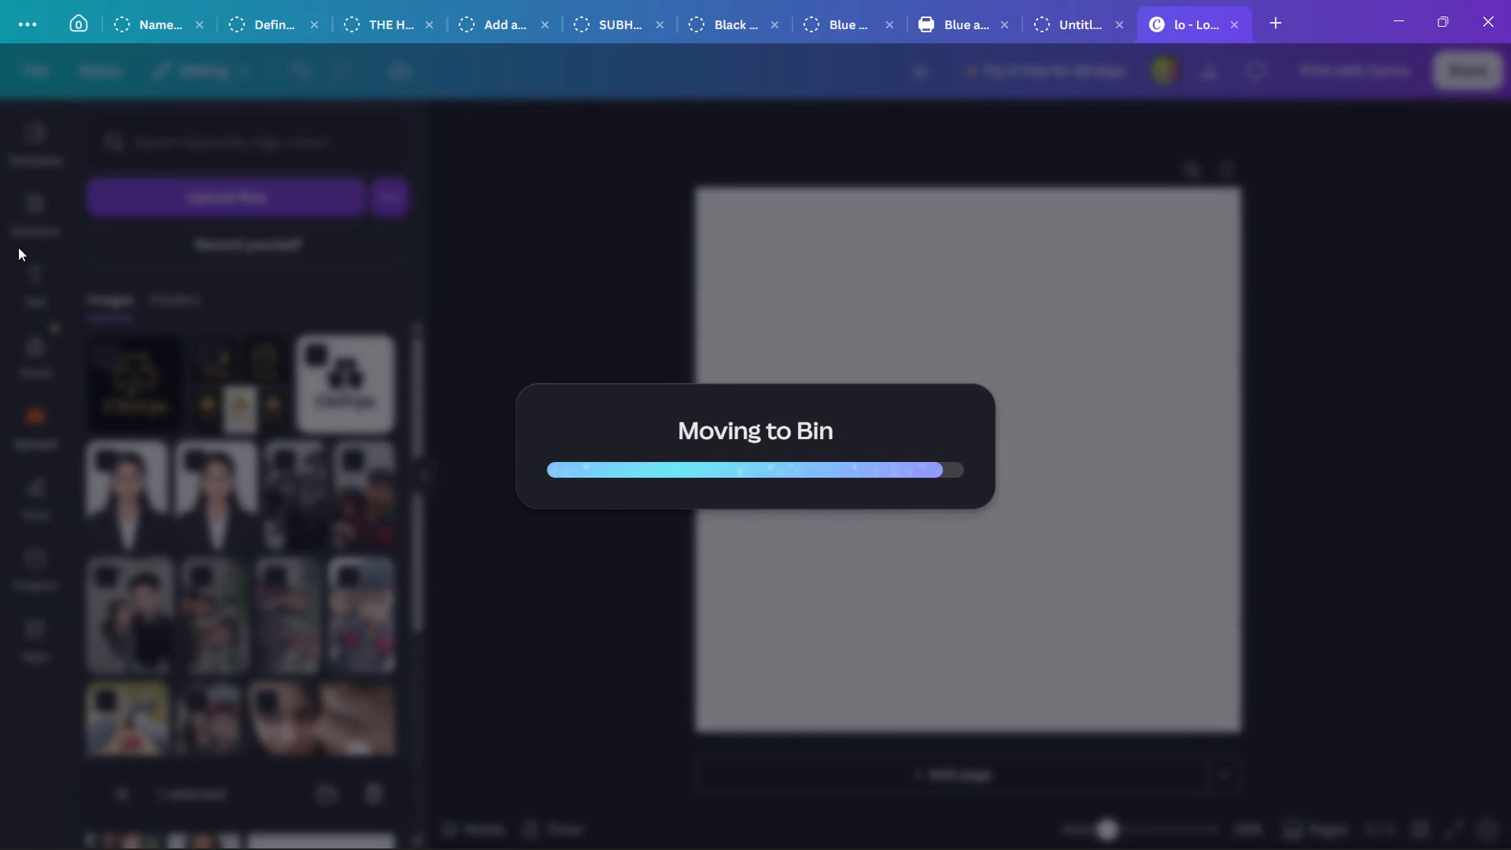
# Return to the "lo" design and add the uploaded black-on-white ClovUps clover logo to the page.
pyautogui.click(1093, 15)
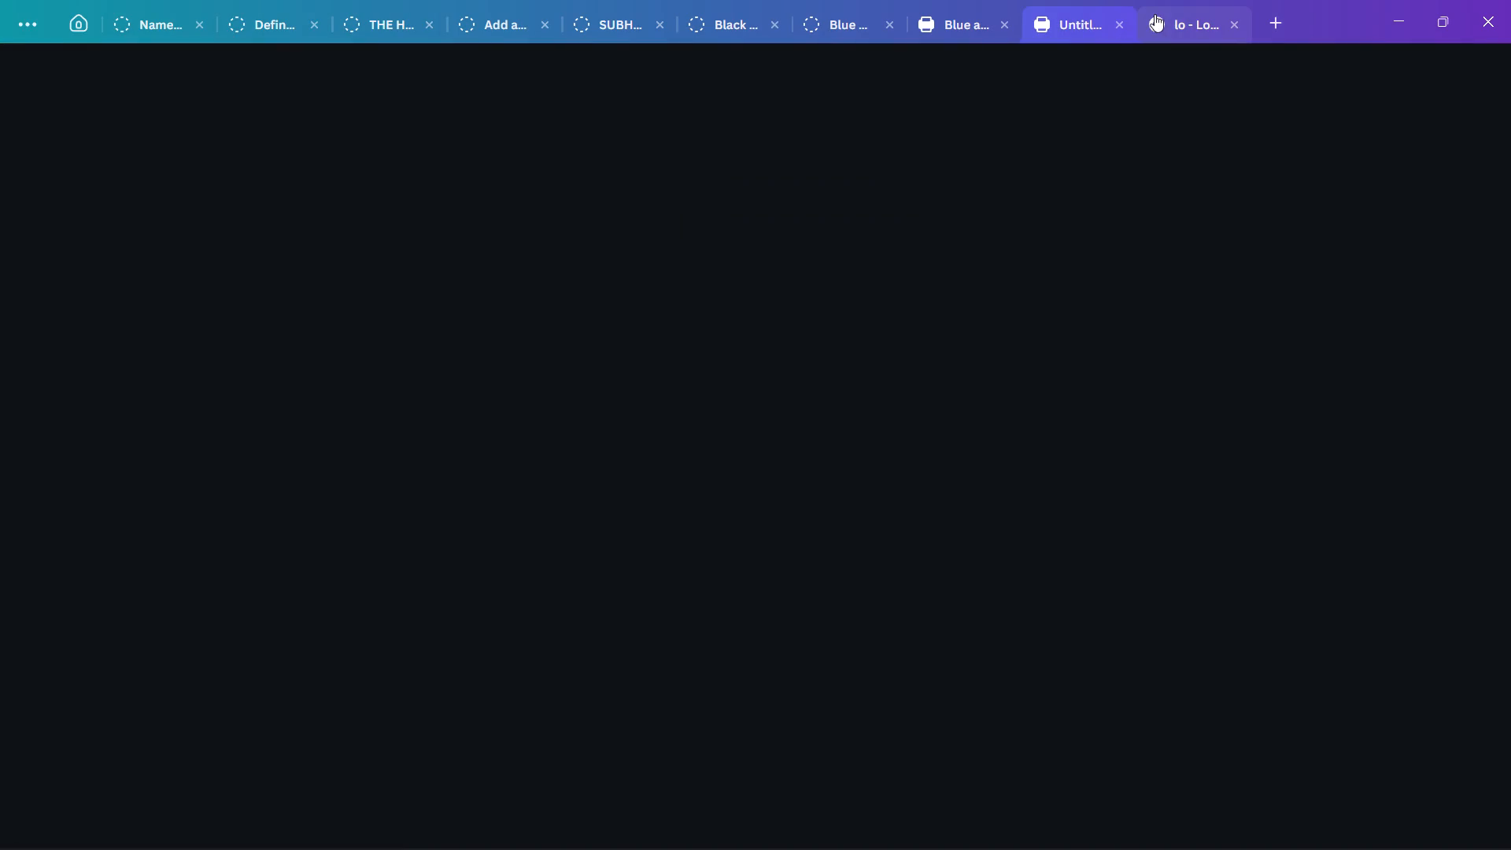
pyautogui.click(1185, 17)
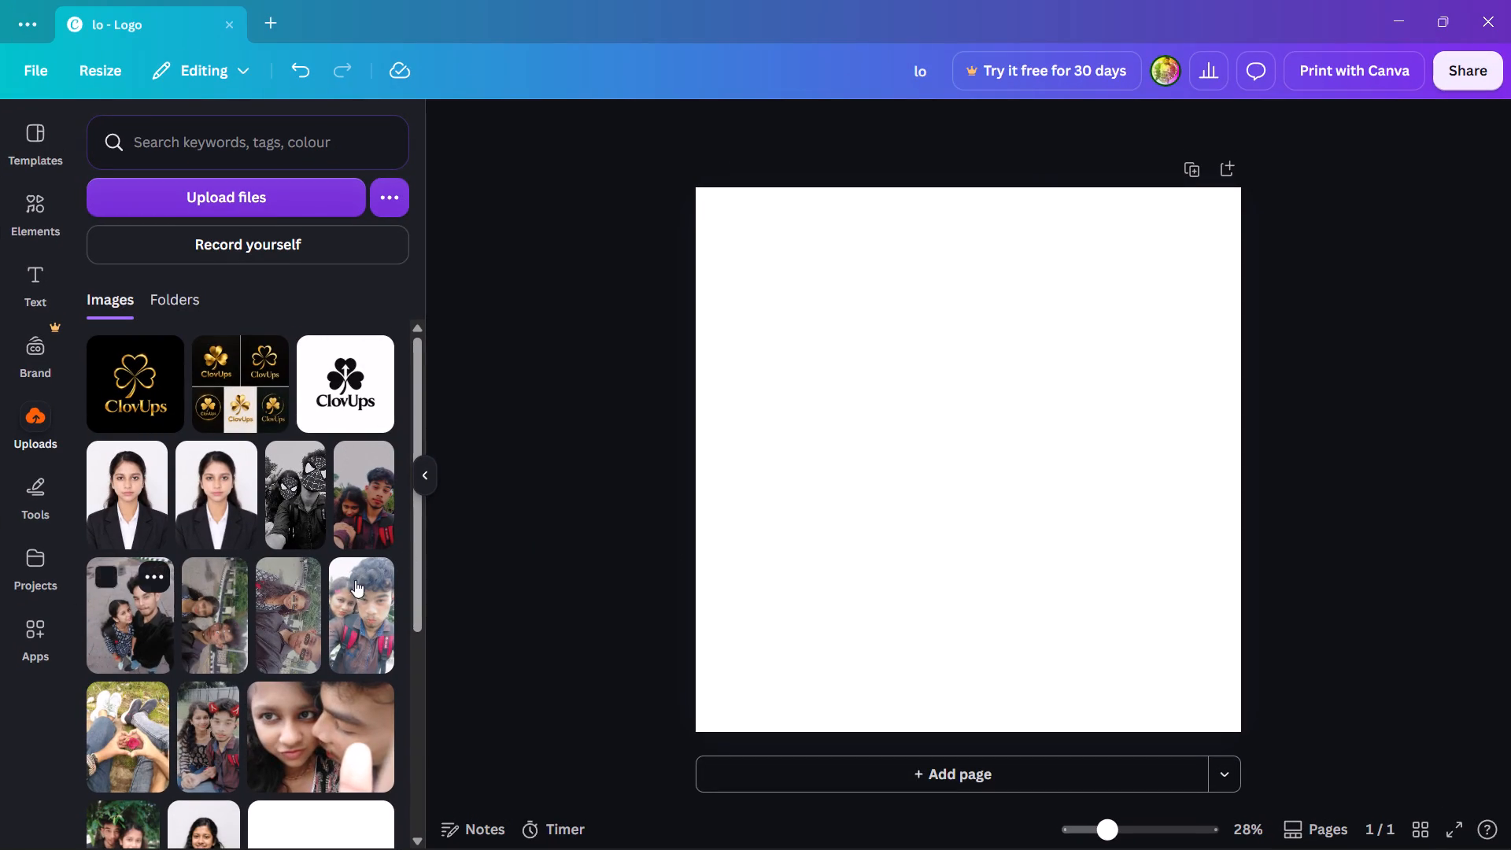
pyautogui.click(344, 407)
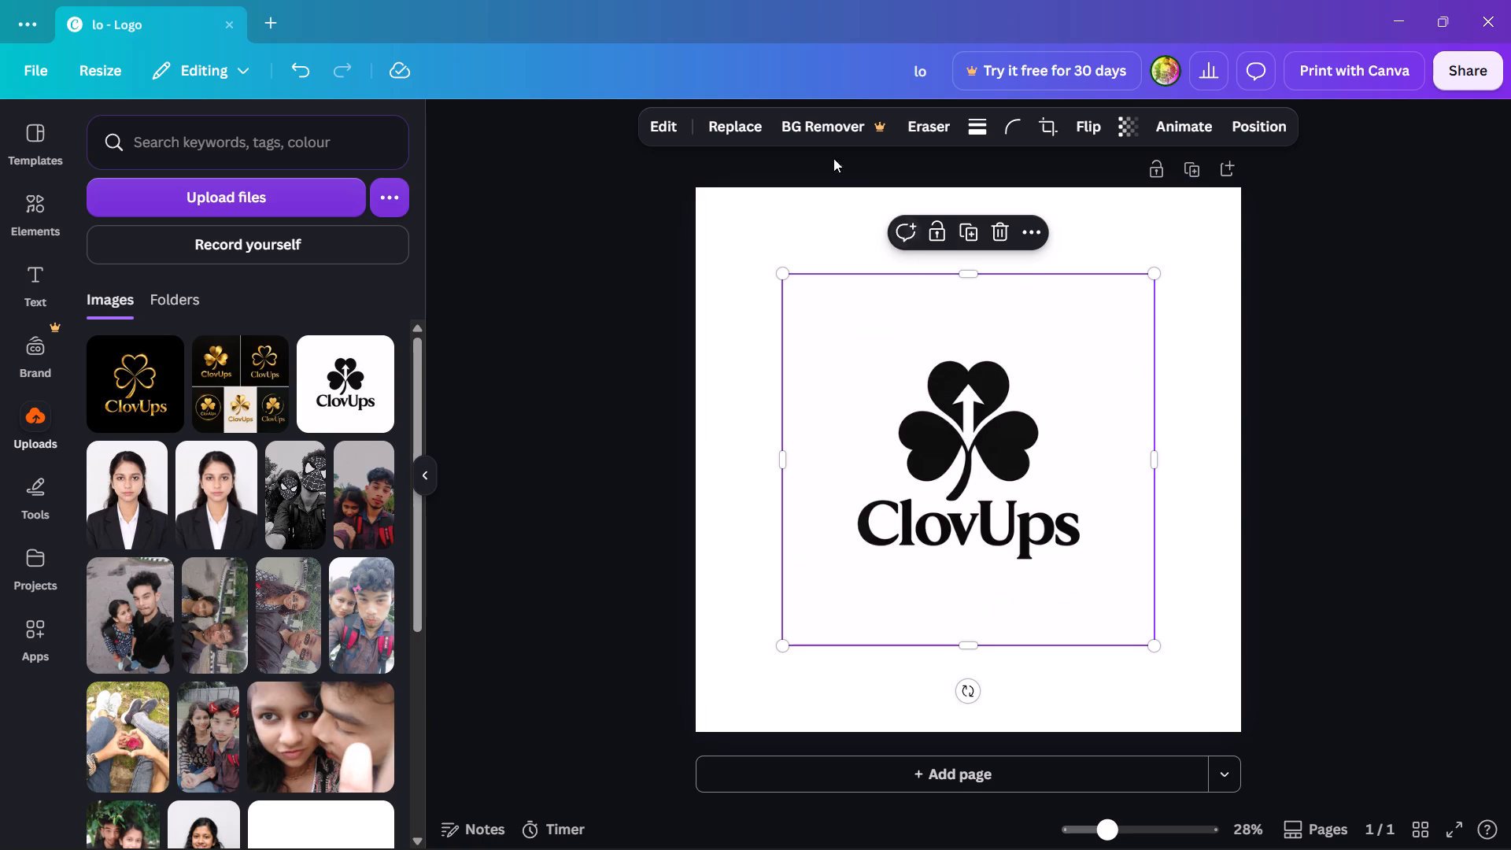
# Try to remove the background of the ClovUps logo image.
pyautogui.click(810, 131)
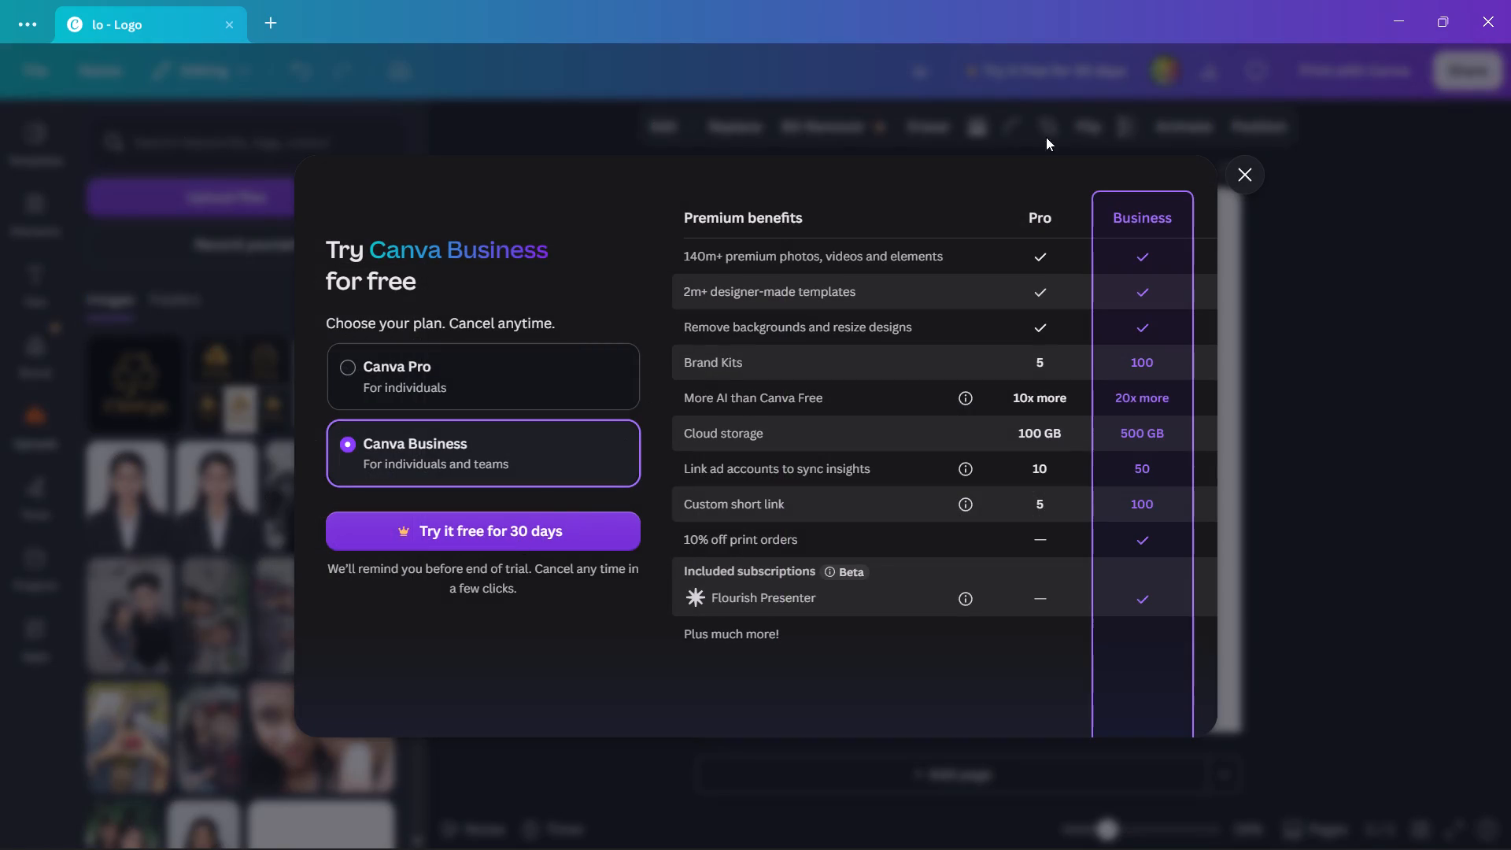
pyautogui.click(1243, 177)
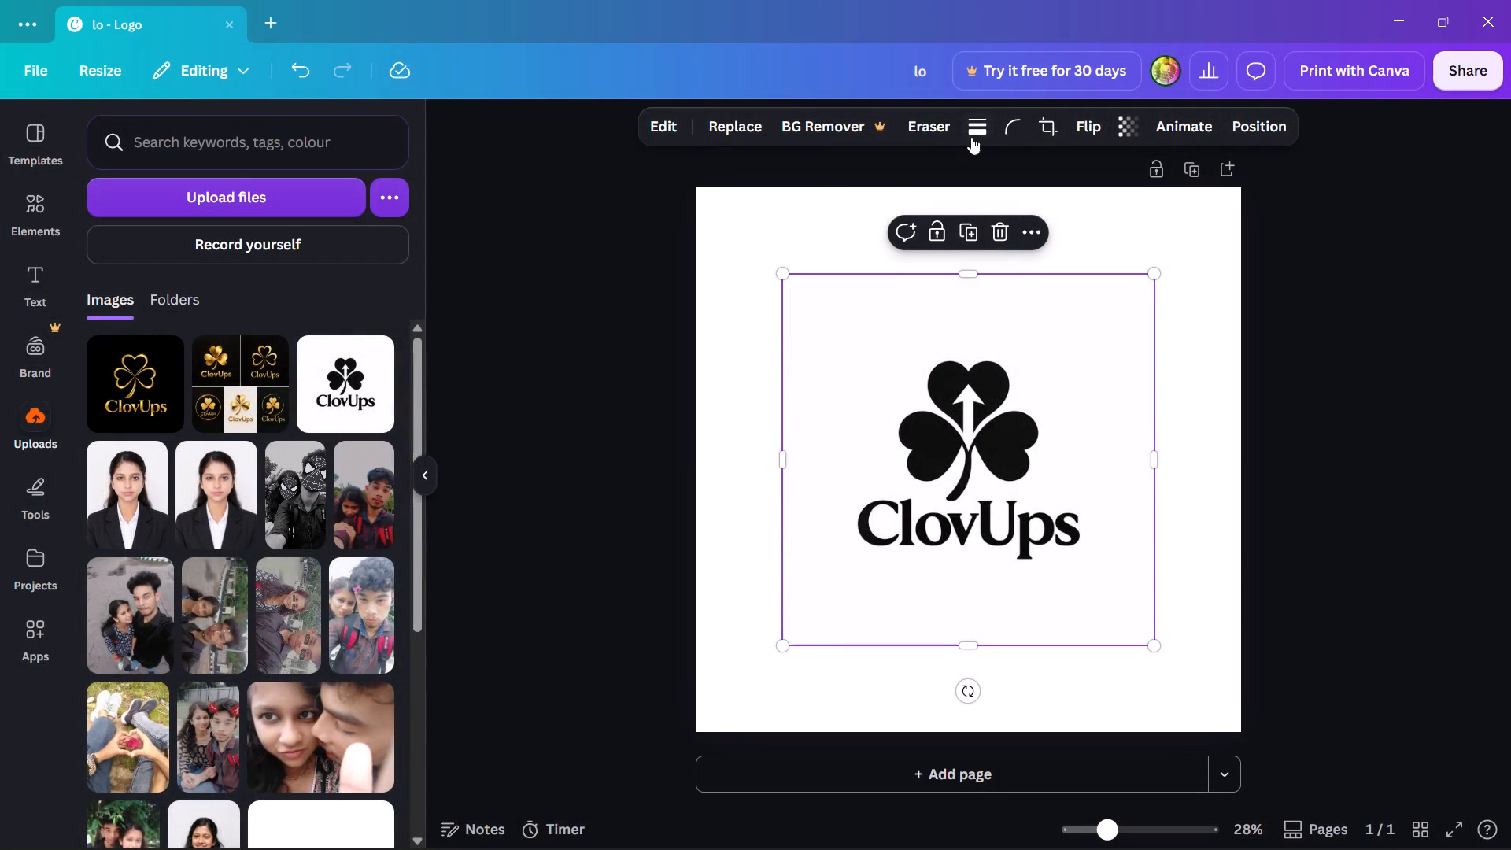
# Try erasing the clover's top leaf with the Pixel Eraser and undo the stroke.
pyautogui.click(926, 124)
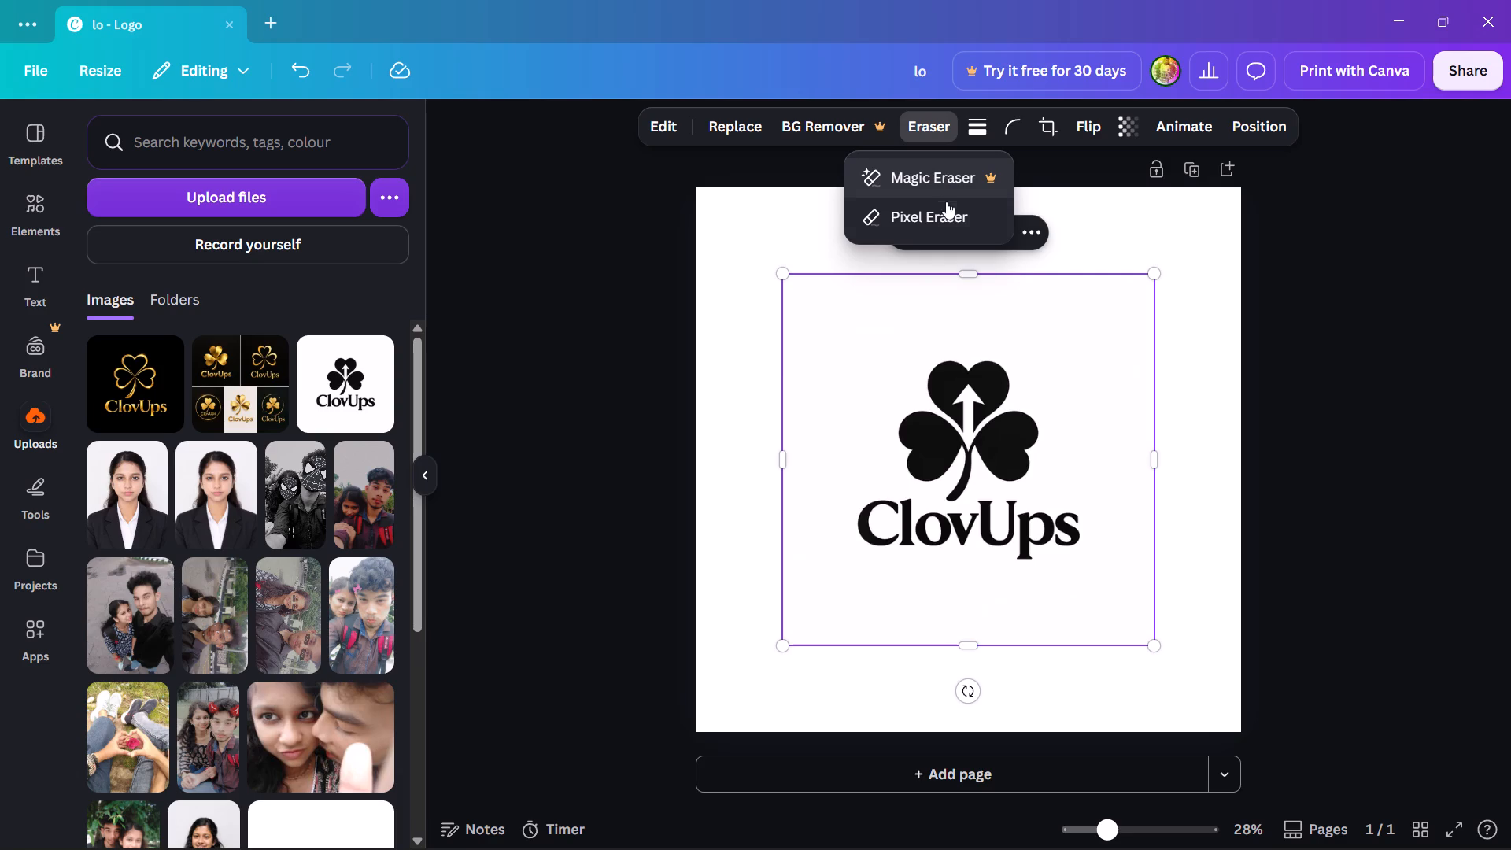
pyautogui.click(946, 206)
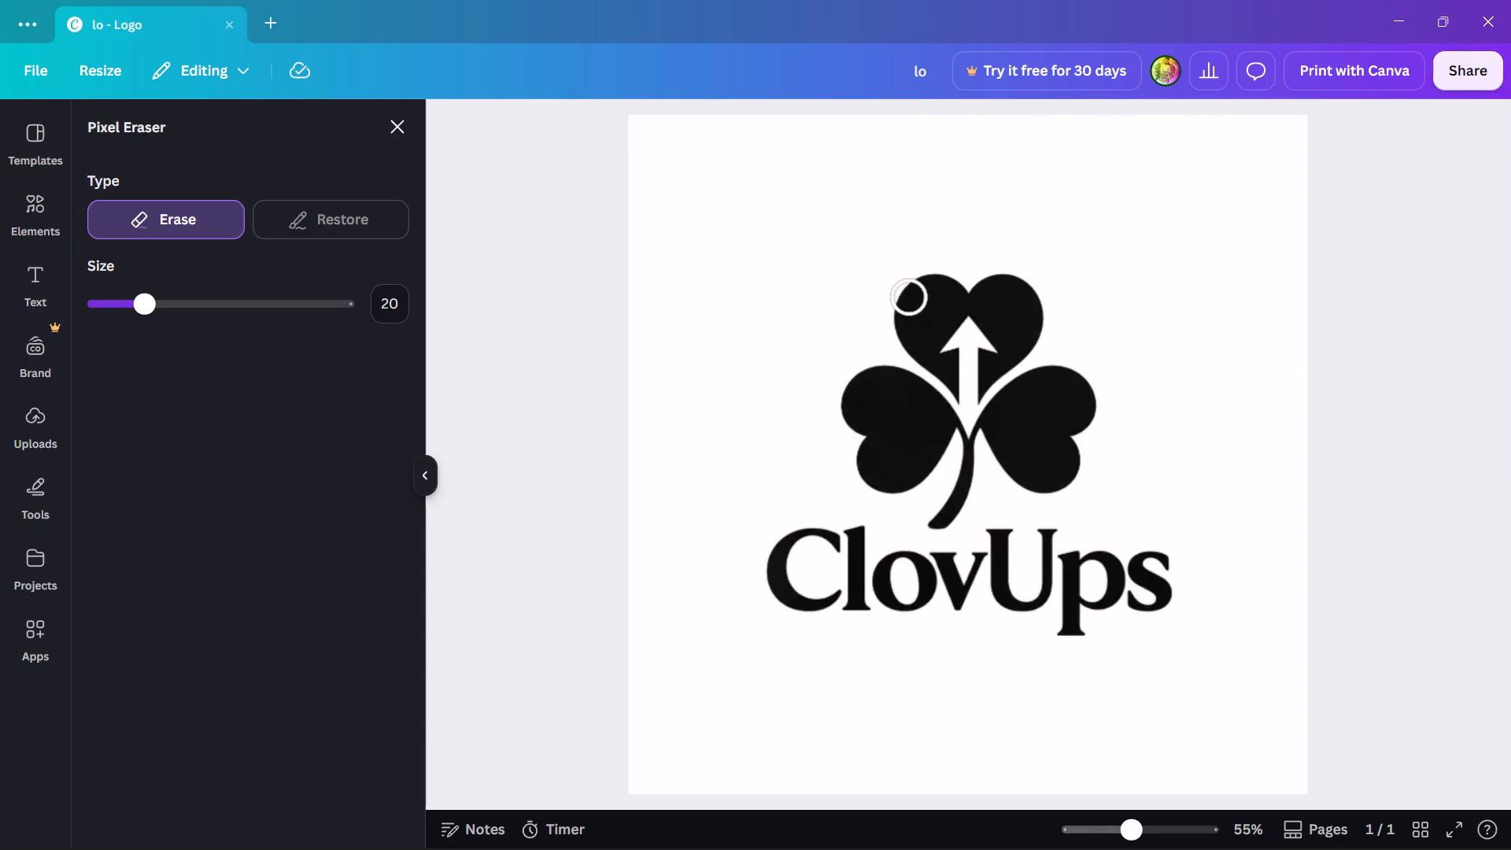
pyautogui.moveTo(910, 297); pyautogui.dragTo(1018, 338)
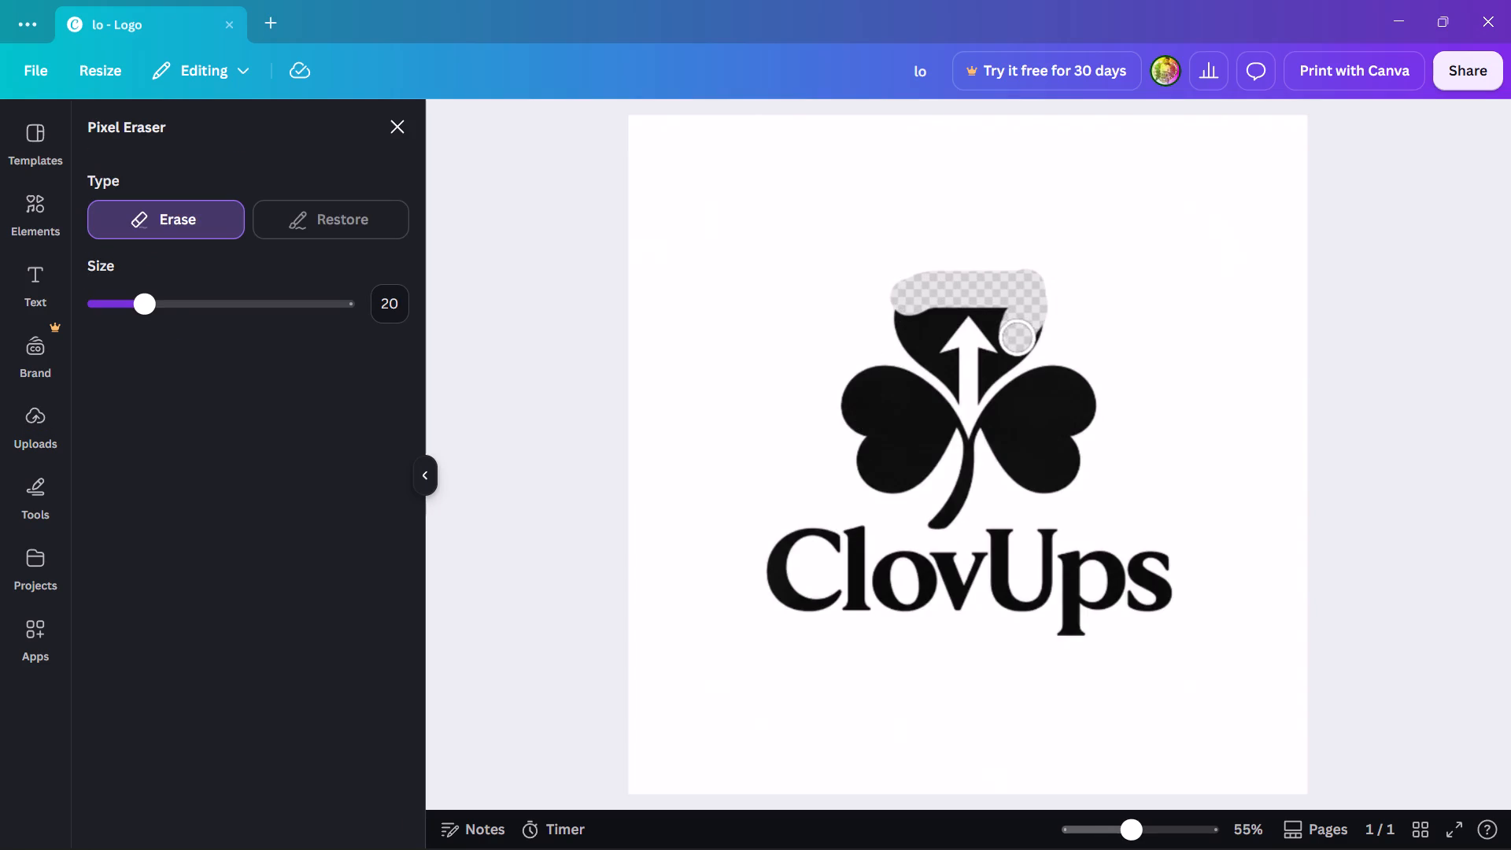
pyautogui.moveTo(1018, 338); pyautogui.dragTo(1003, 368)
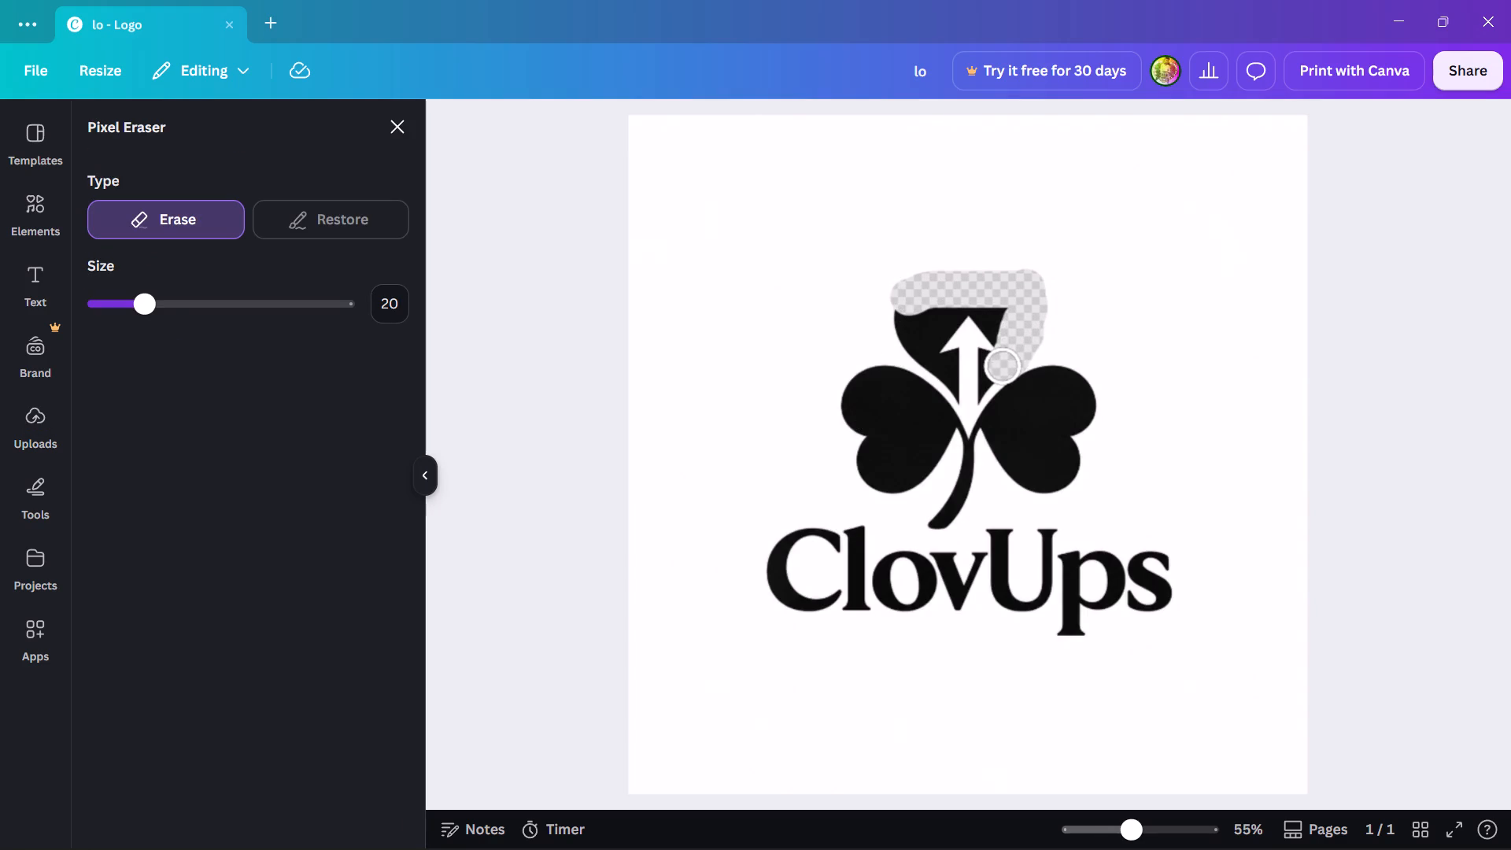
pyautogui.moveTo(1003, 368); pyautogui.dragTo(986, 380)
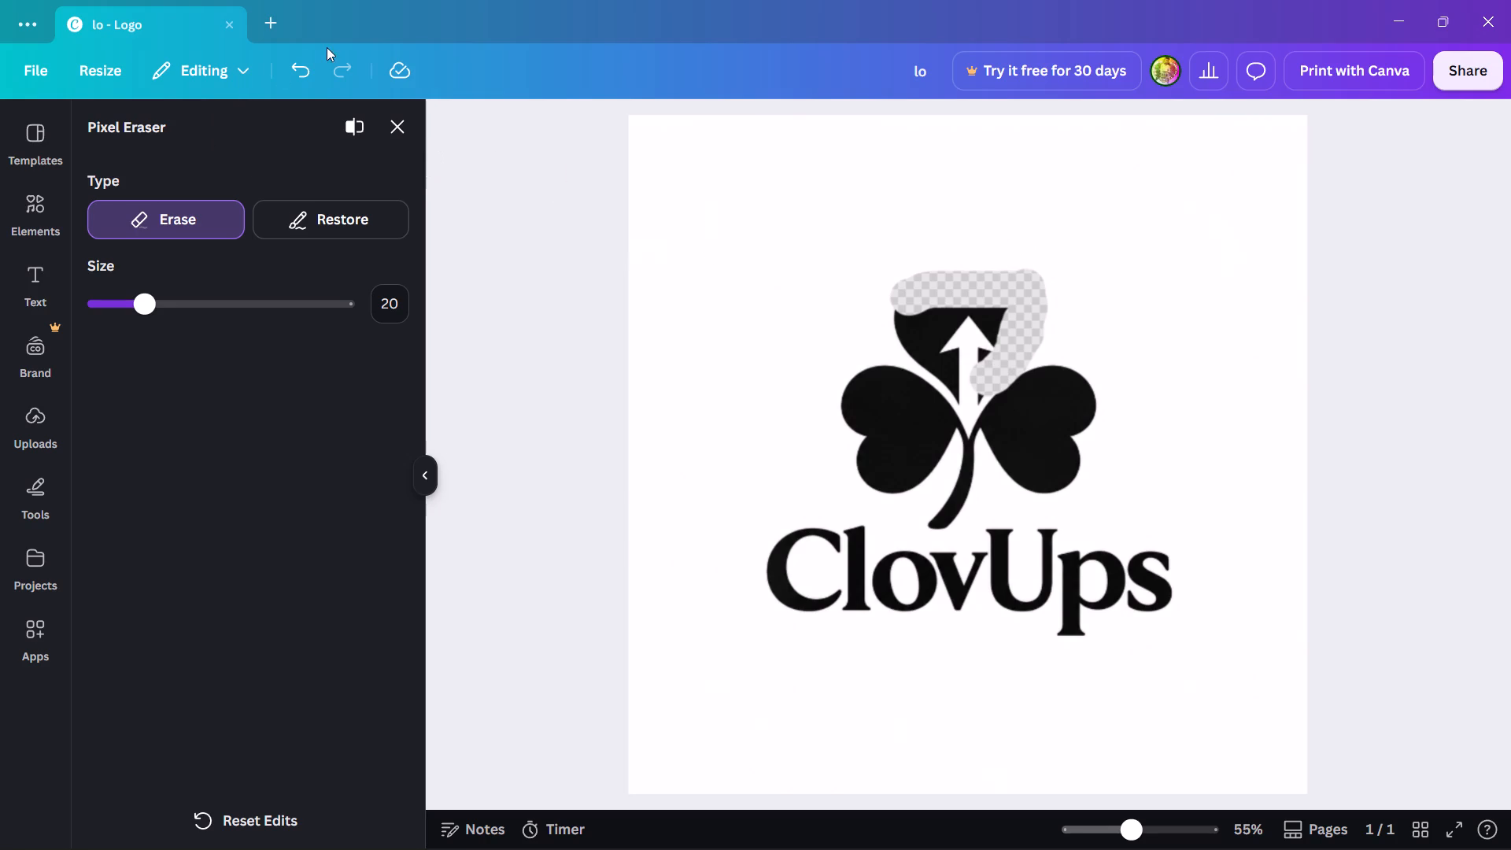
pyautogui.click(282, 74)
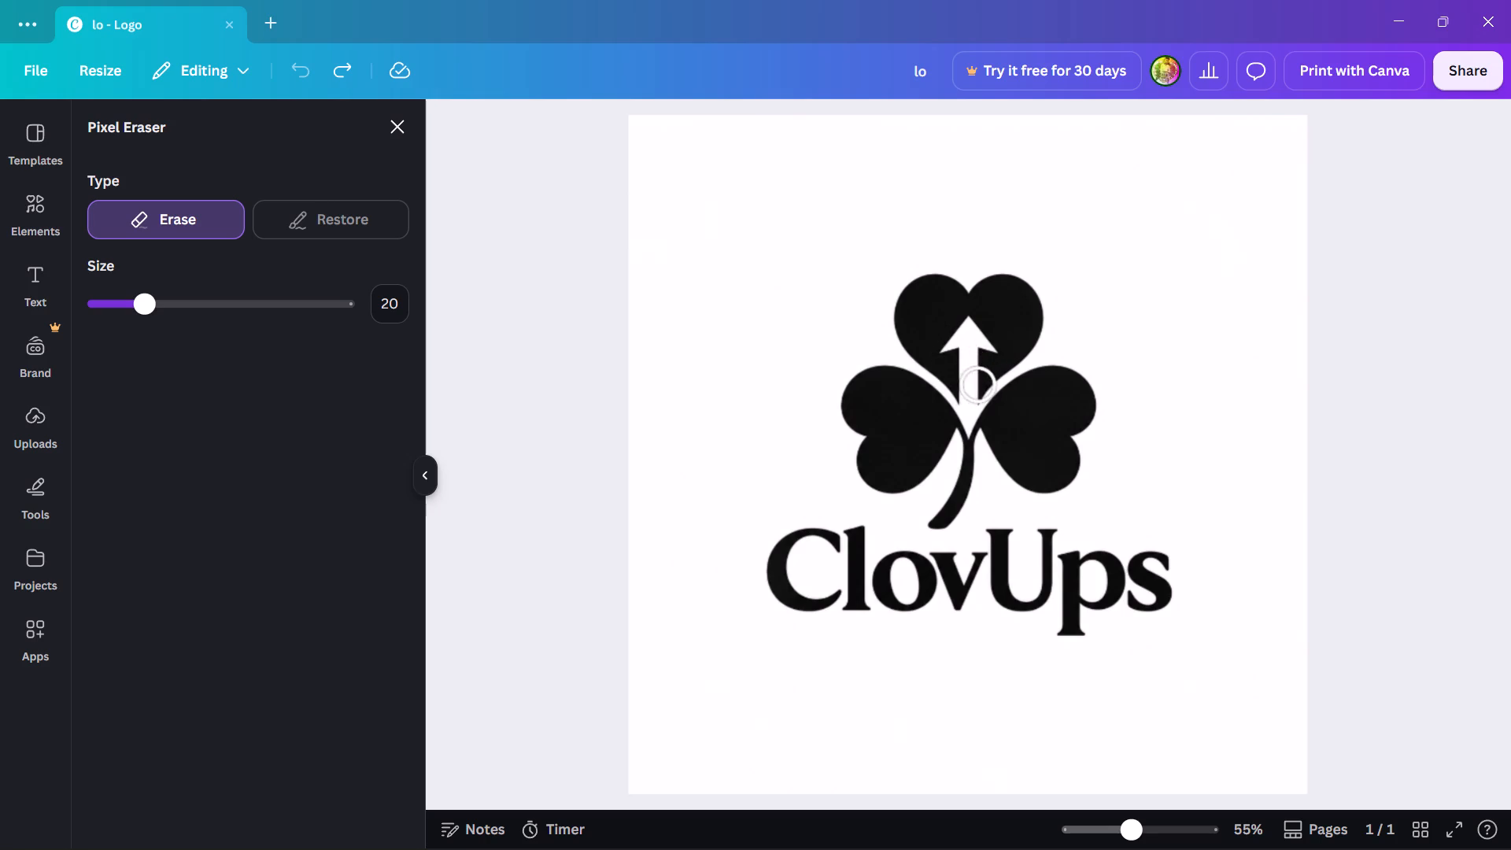
# Erase the clover's entire top leaf, including the arrow, with the Pixel Eraser and finish the eraser edit.
pyautogui.moveTo(973, 389); pyautogui.dragTo(1029, 312)
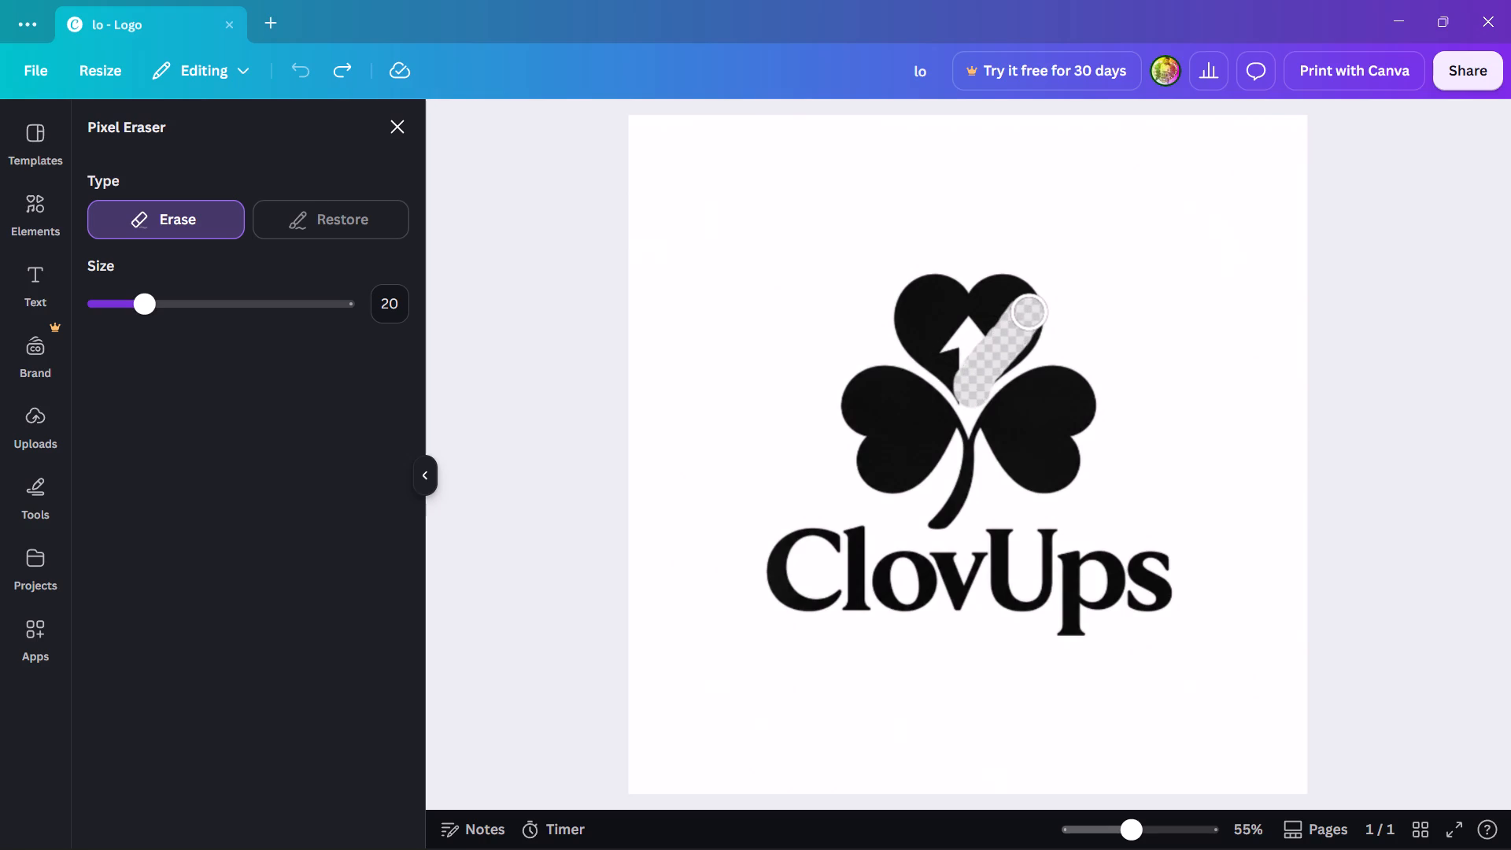
pyautogui.moveTo(1029, 312); pyautogui.dragTo(1013, 356)
pyautogui.moveTo(1013, 356); pyautogui.dragTo(987, 370)
pyautogui.moveTo(987, 370); pyautogui.dragTo(973, 389)
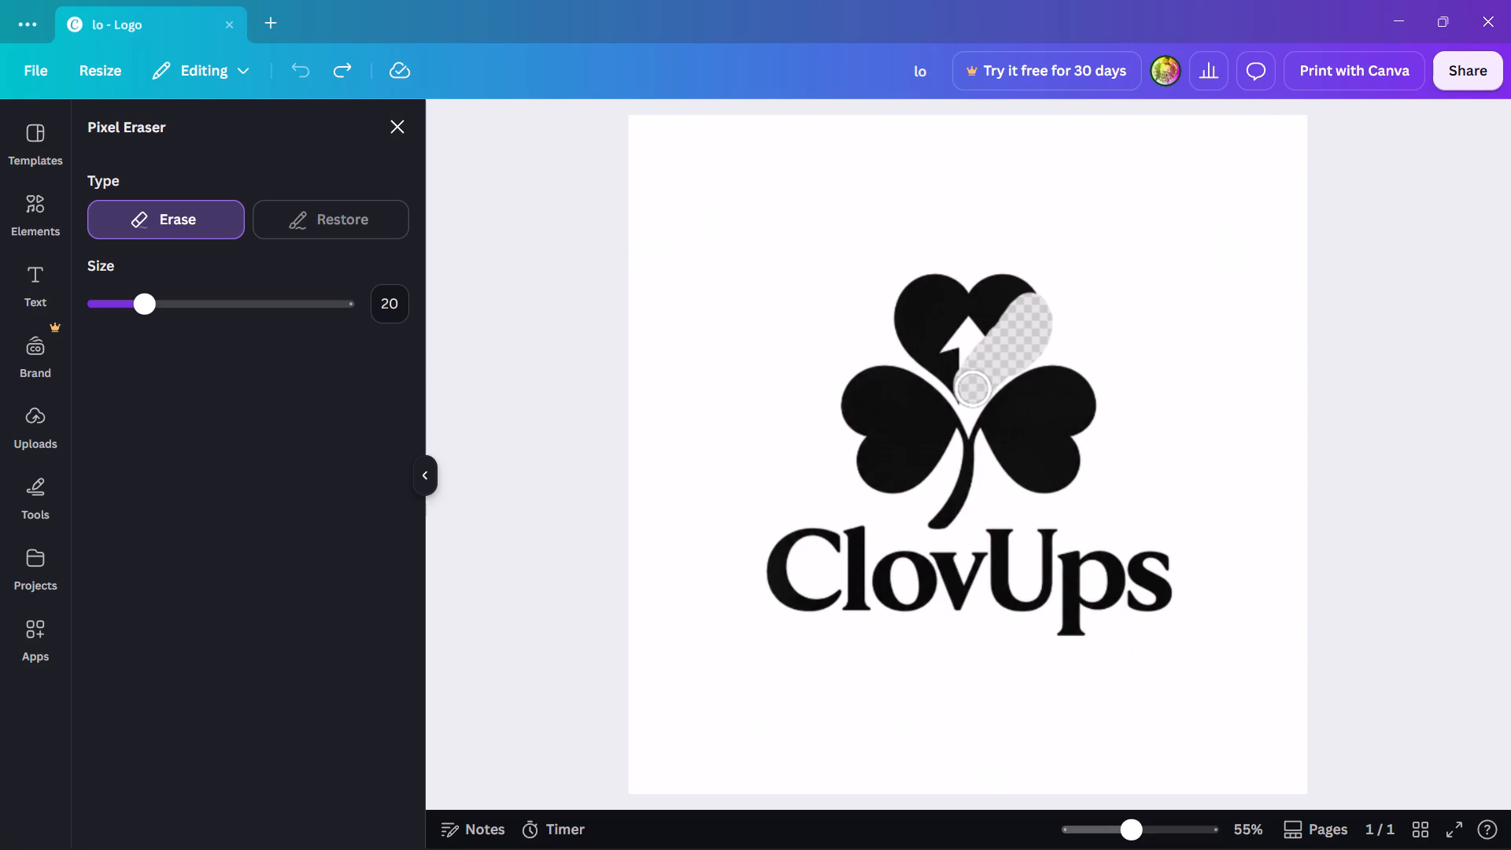
pyautogui.moveTo(973, 389); pyautogui.dragTo(966, 387)
pyautogui.moveTo(966, 387); pyautogui.dragTo(935, 353)
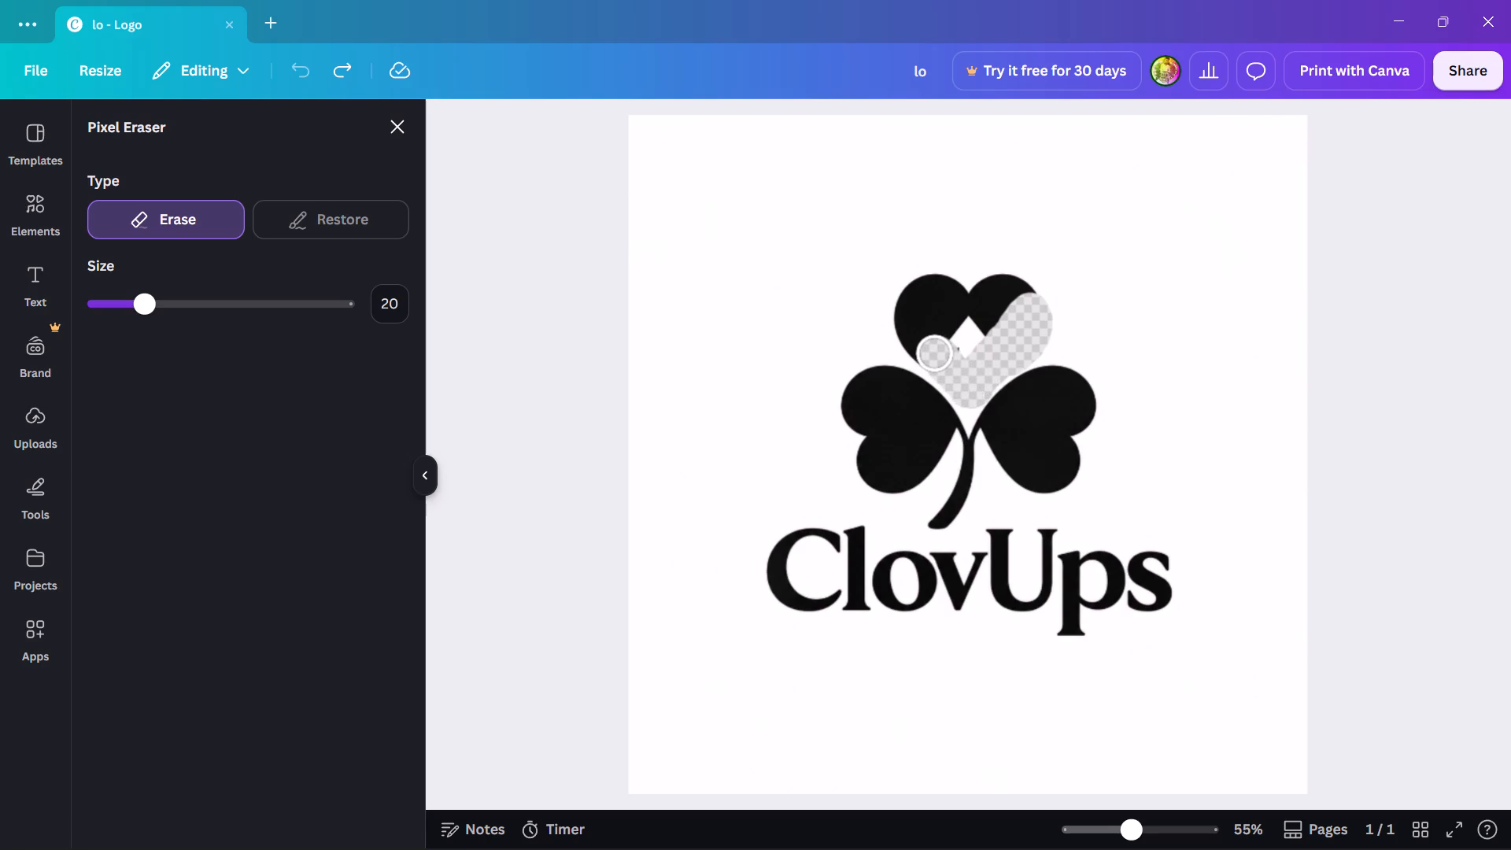
pyautogui.moveTo(935, 353); pyautogui.dragTo(904, 309)
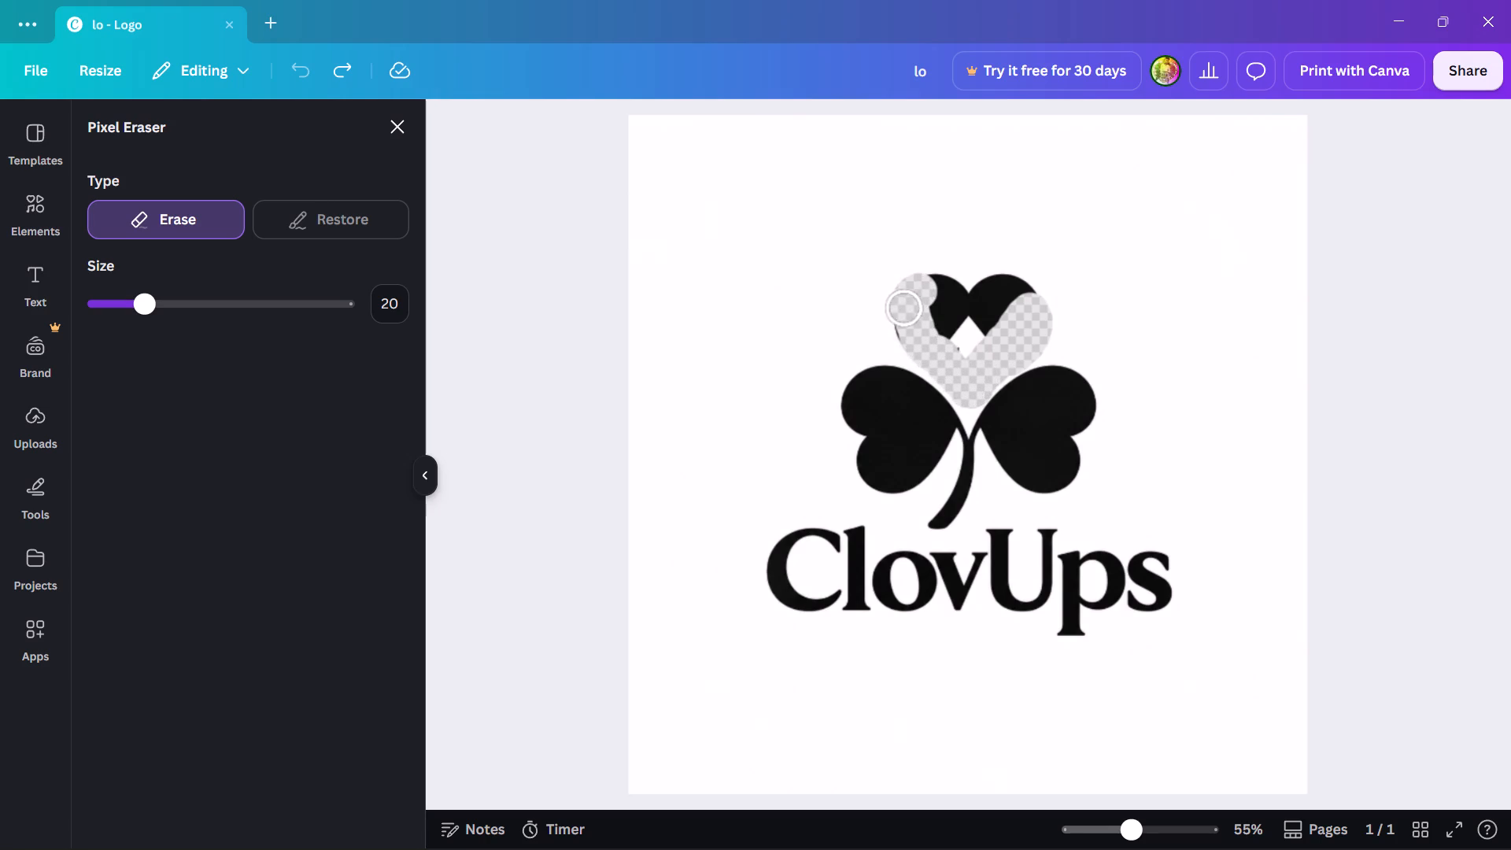
pyautogui.moveTo(904, 309); pyautogui.dragTo(978, 355)
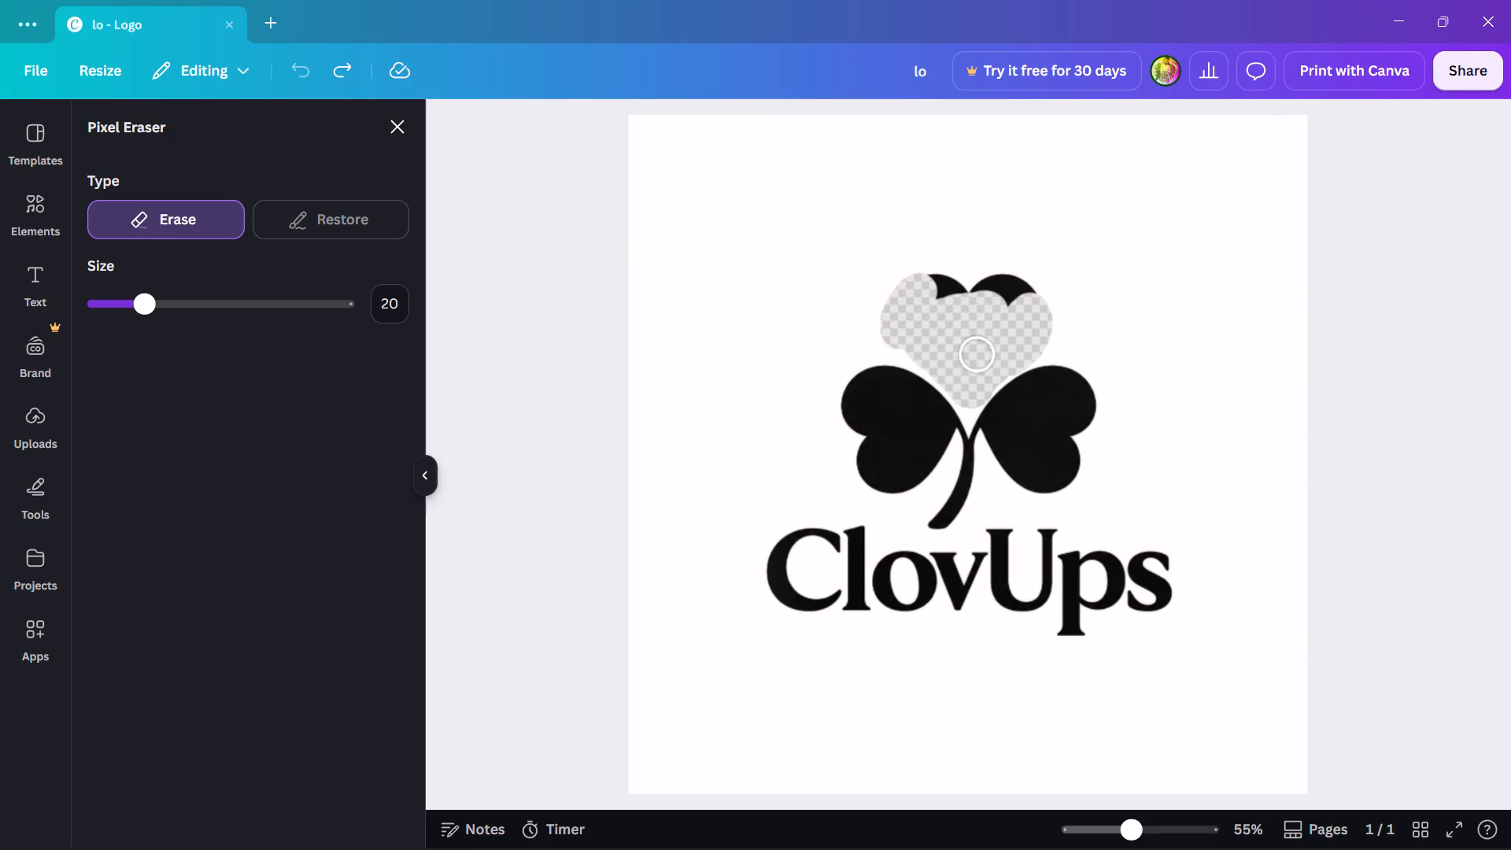
pyautogui.moveTo(978, 355); pyautogui.dragTo(967, 276)
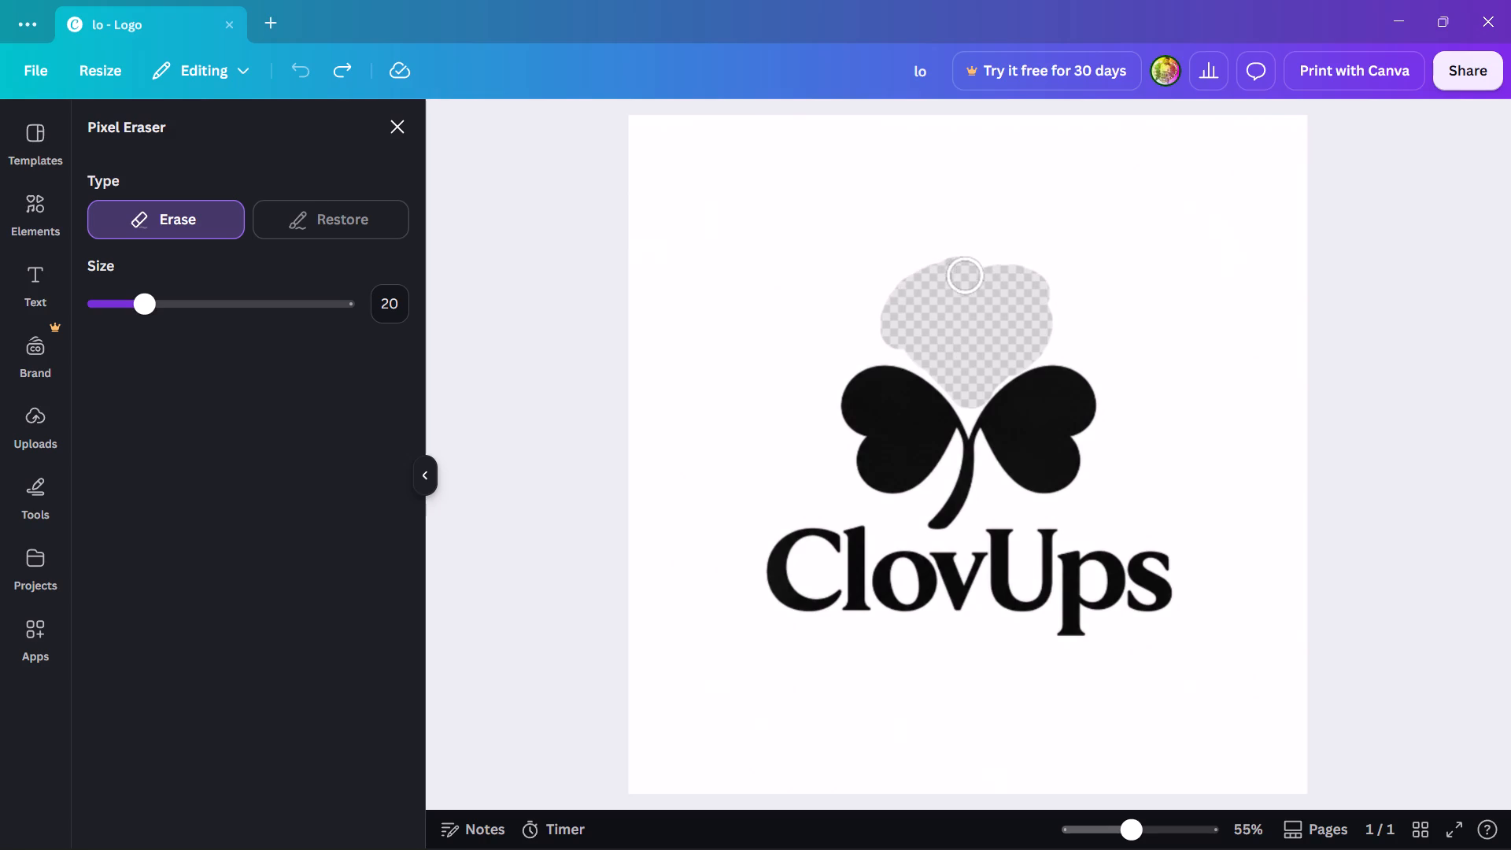
pyautogui.moveTo(967, 276); pyautogui.dragTo(955, 285)
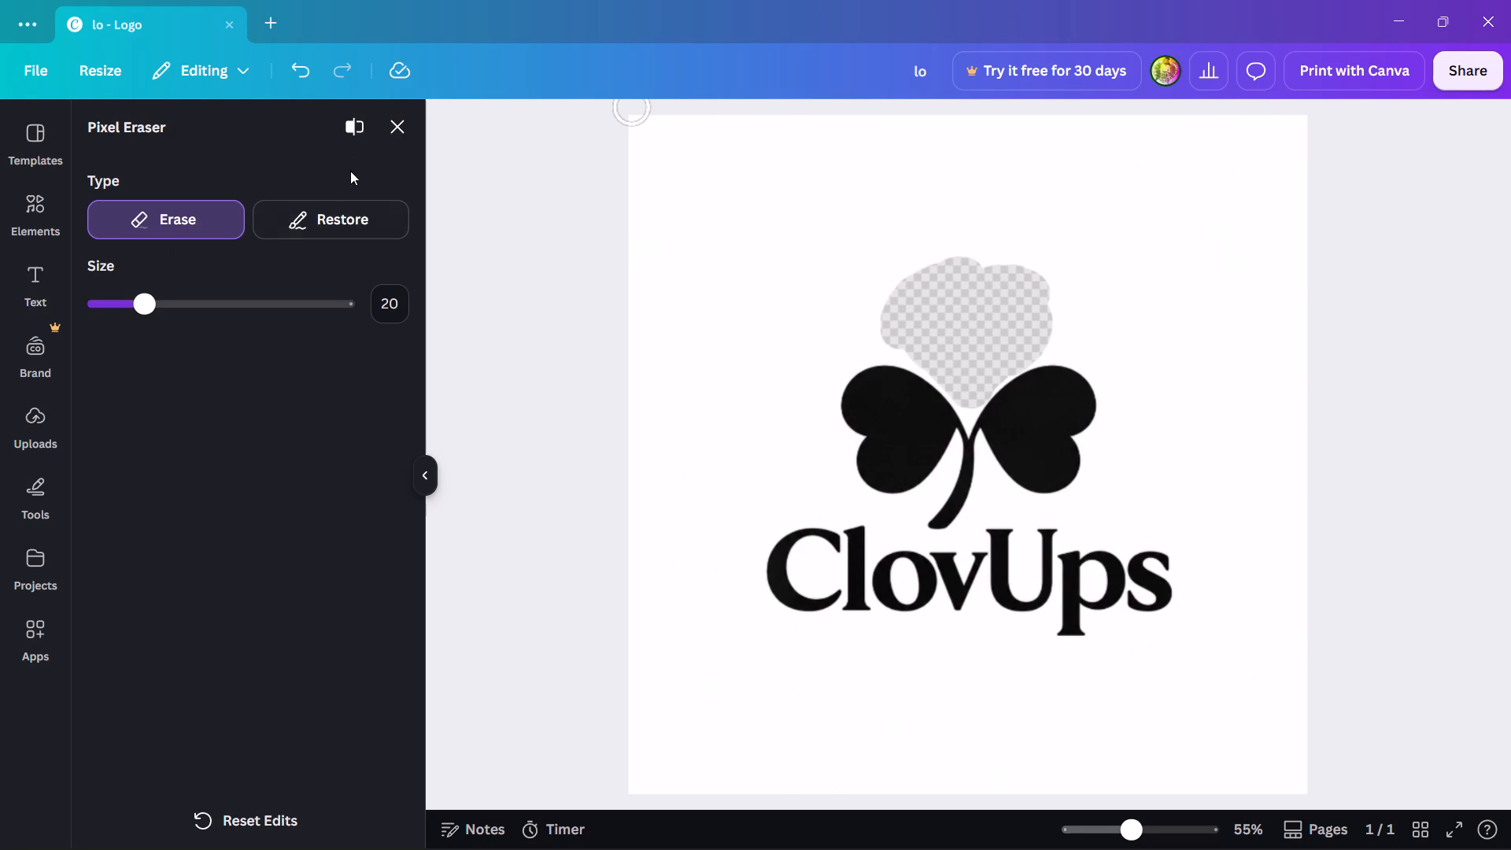
pyautogui.click(402, 131)
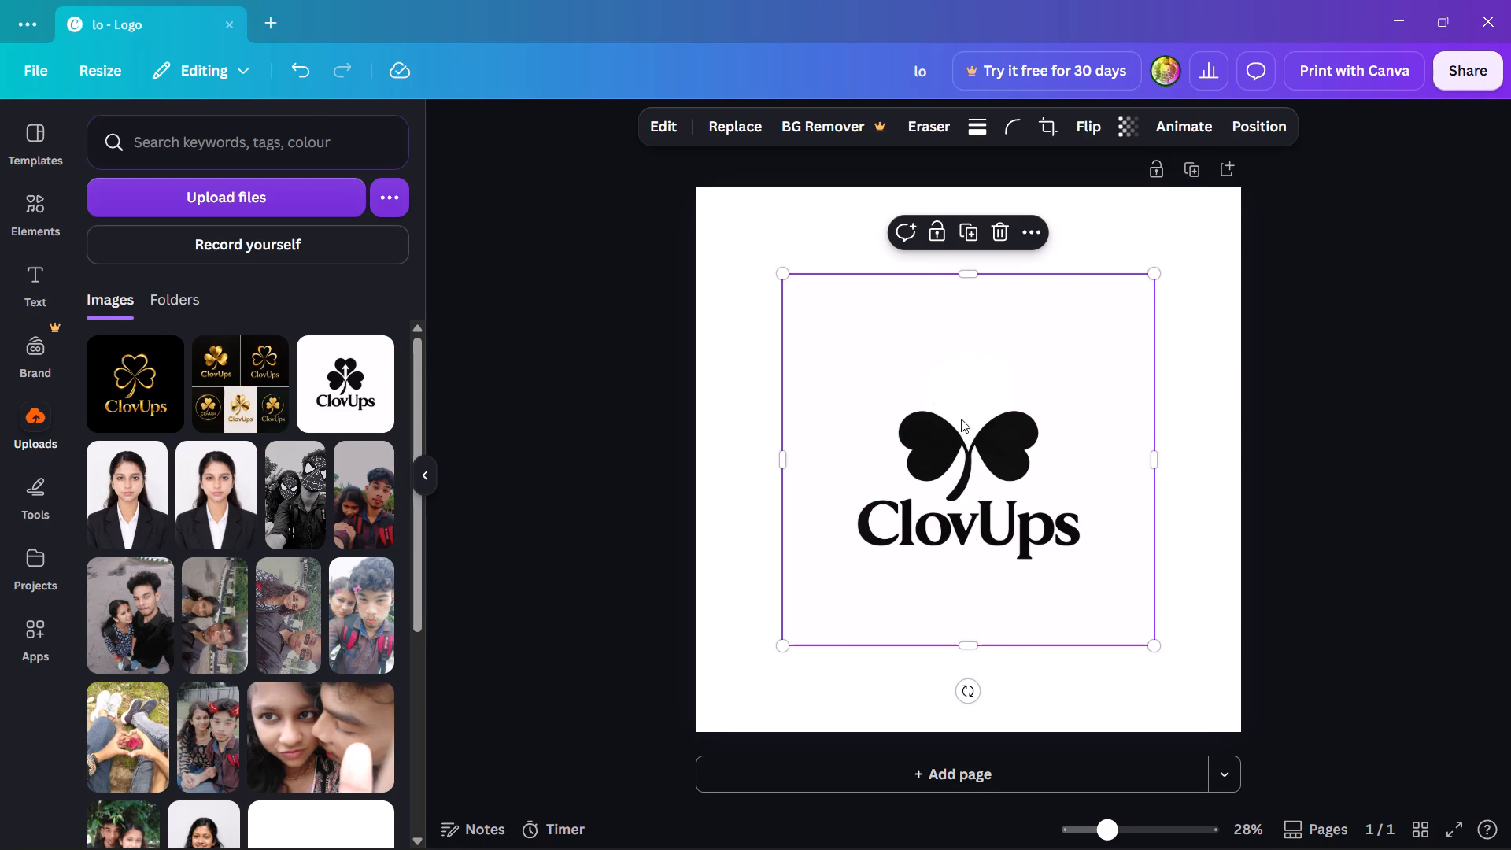
# Search the elements for "love red" and place the last plain heart shape in the empty area above the ClovUps logo.
pyautogui.click(205, 150)
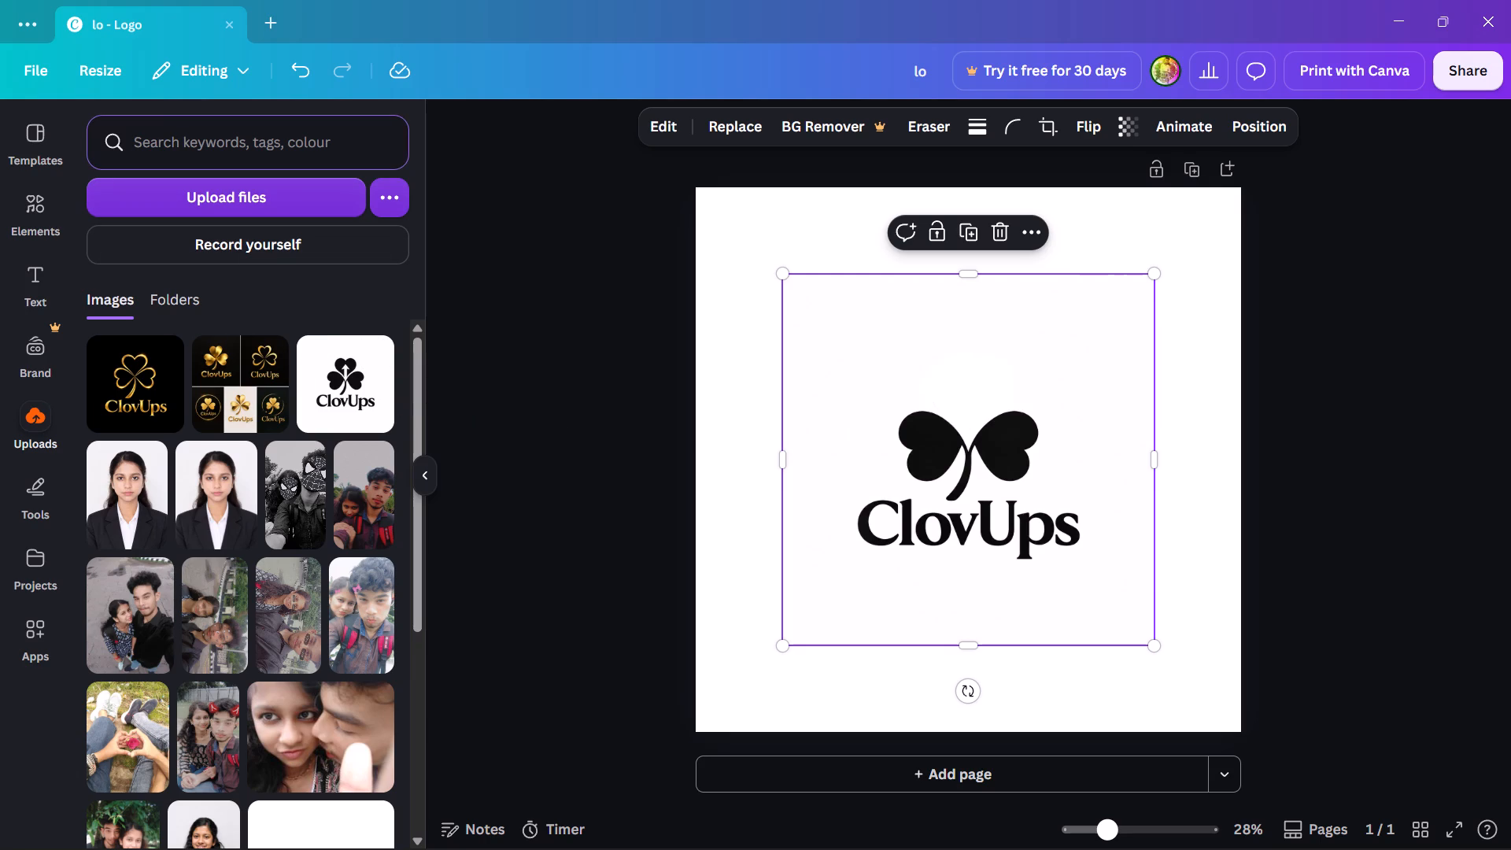
pyautogui.click(23, 205)
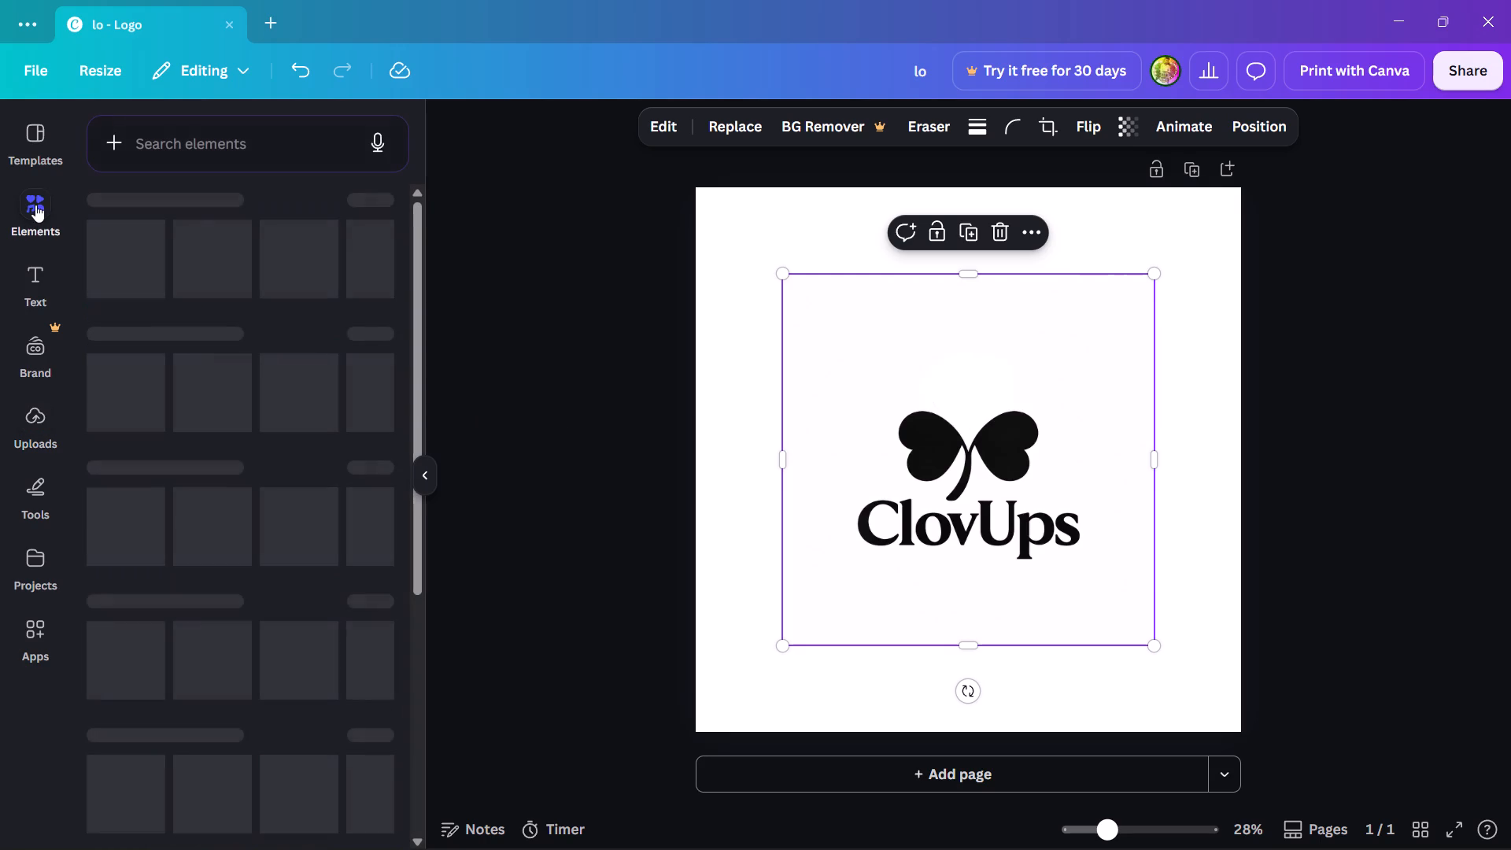
pyautogui.click(248, 152)
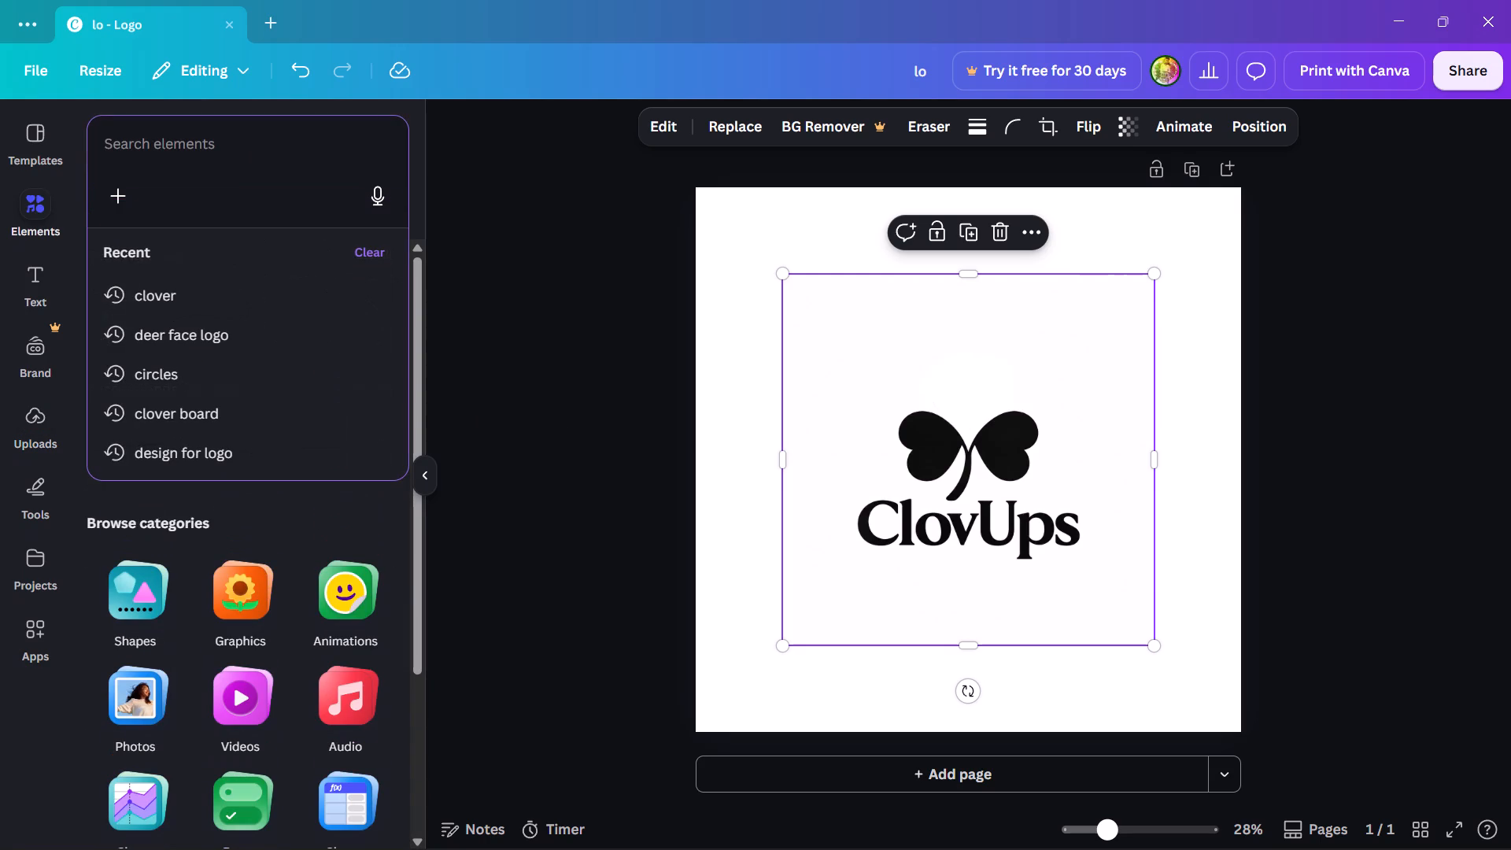
pyautogui.write('love')
pyautogui.press('space')
pyautogui.press('space')
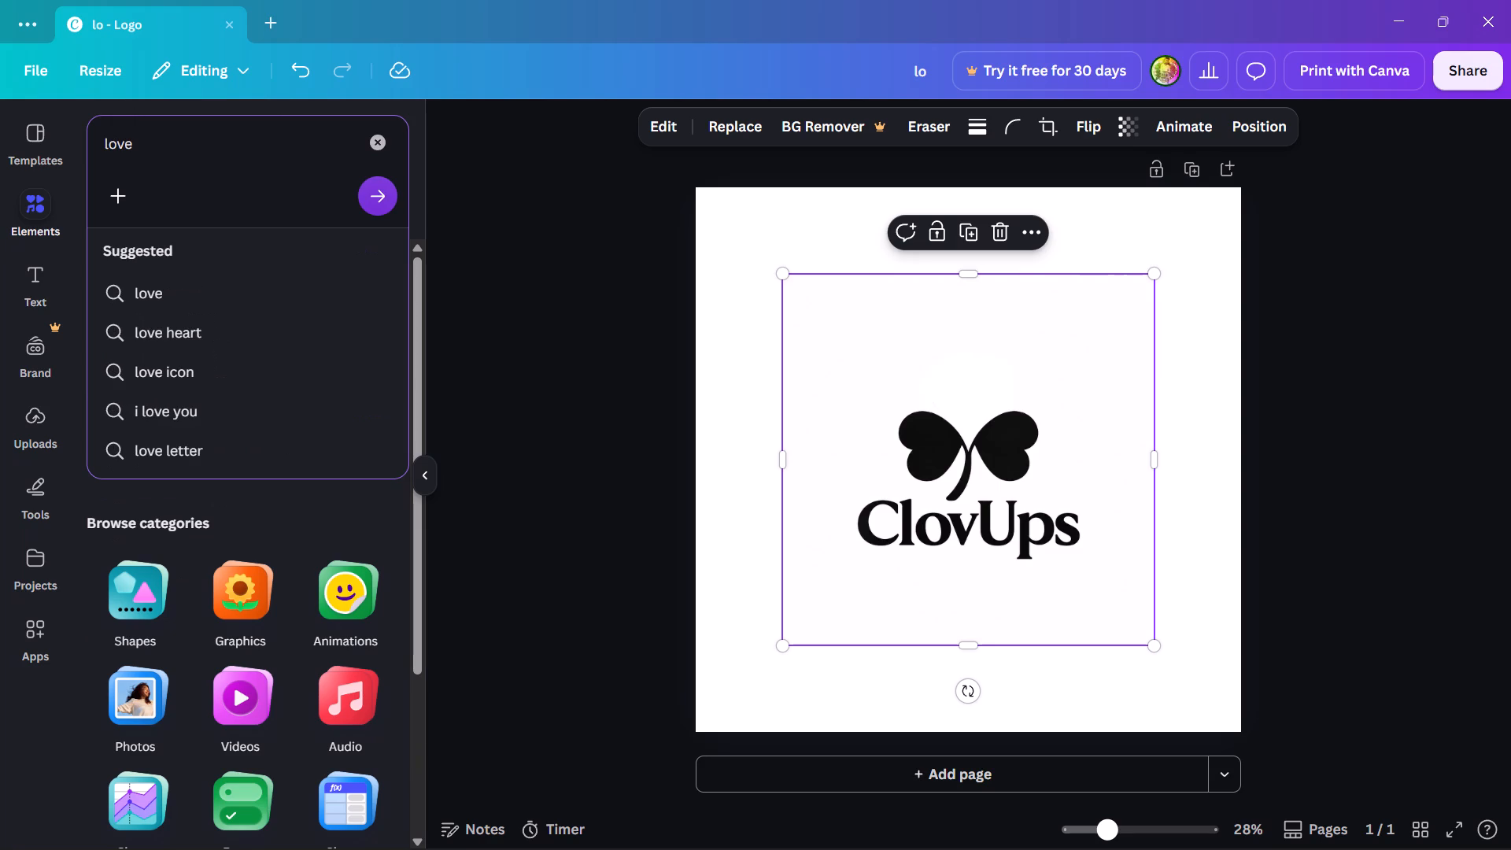
pyautogui.write('red')
pyautogui.press('Return')
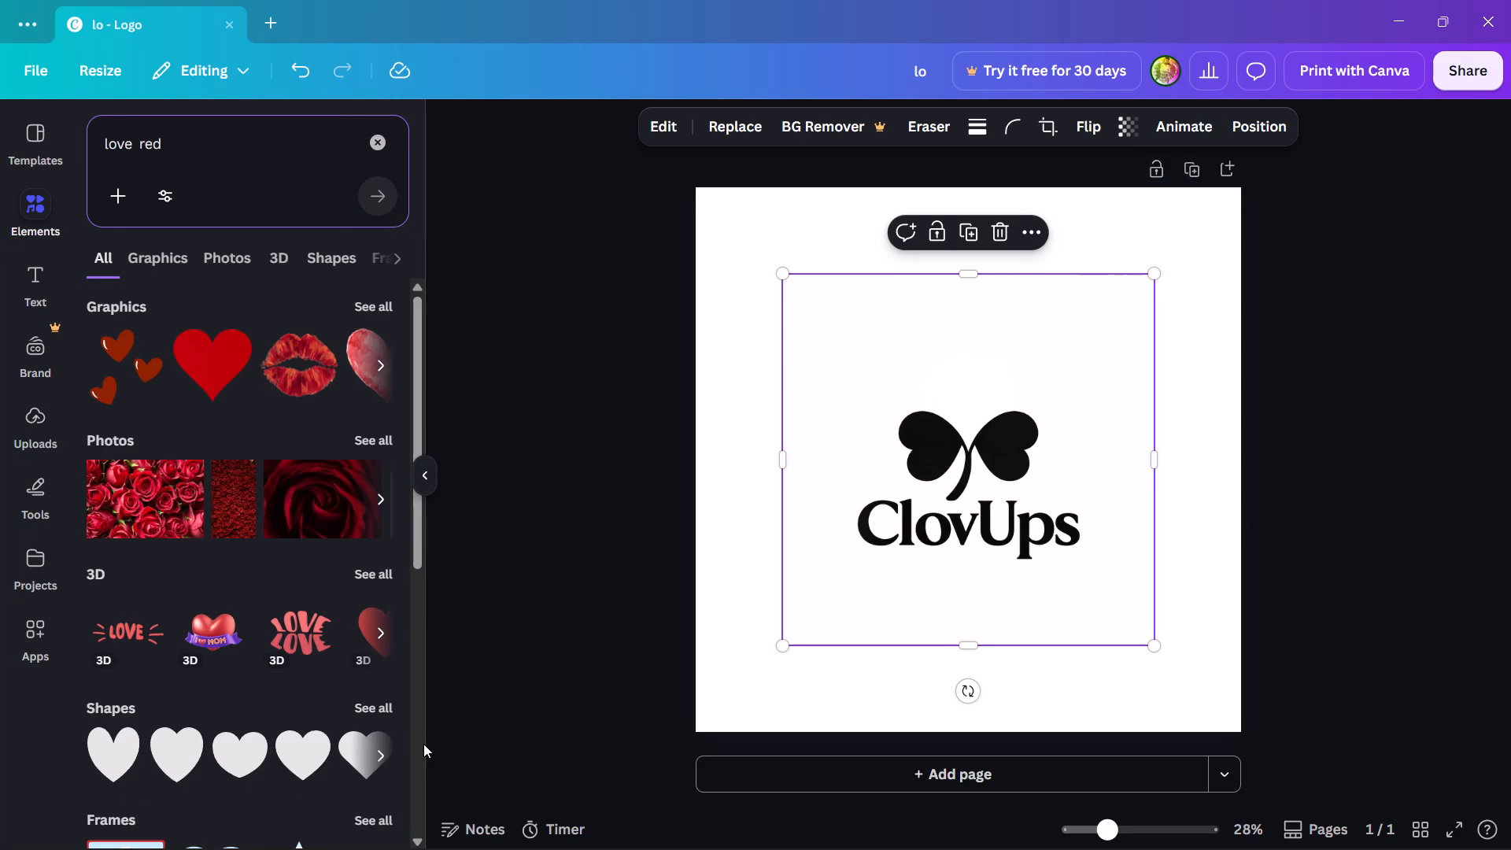
pyautogui.click(356, 756)
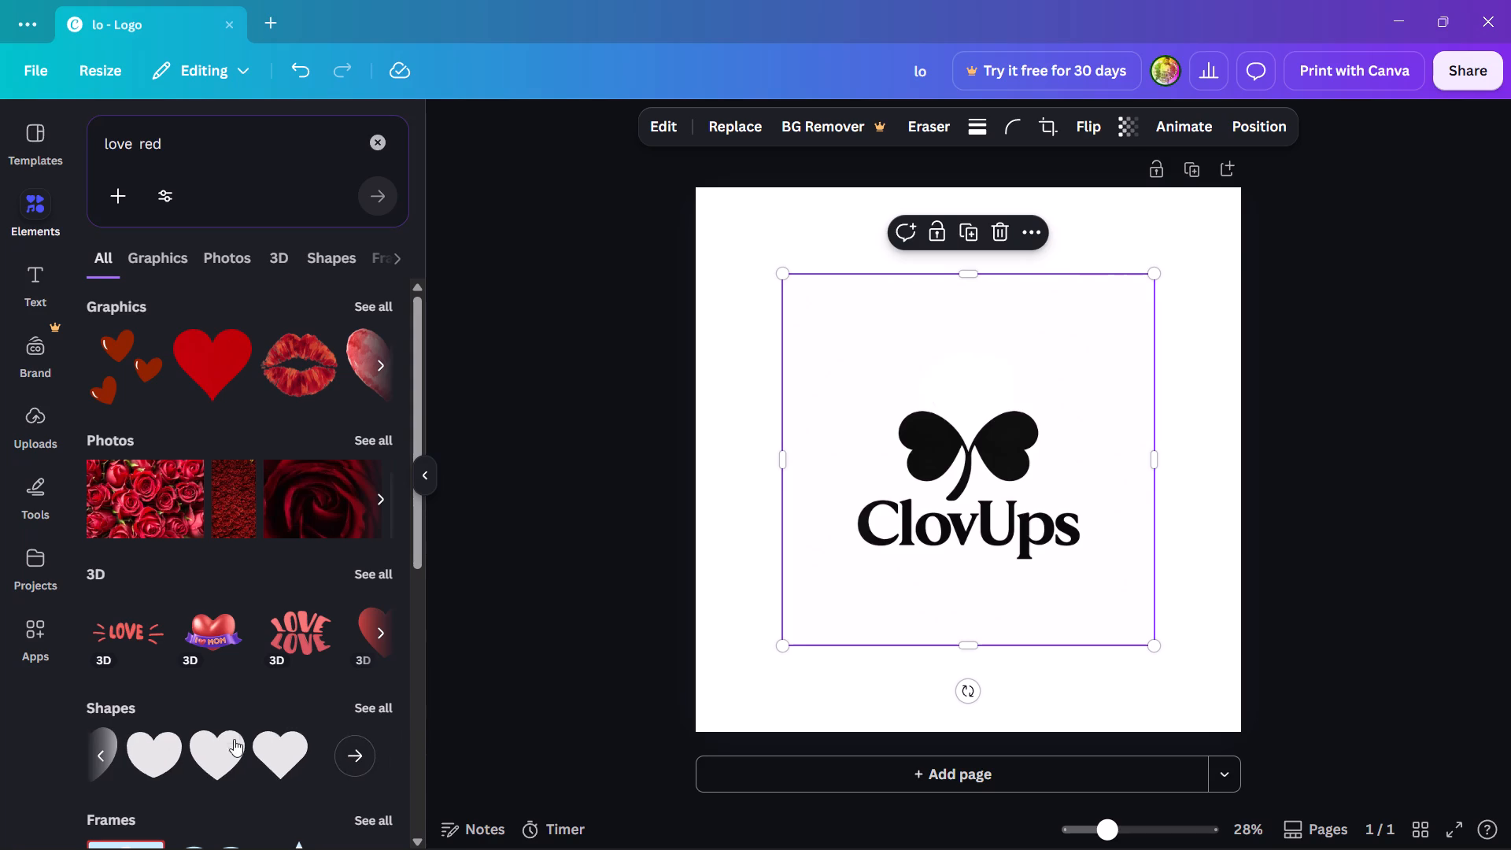
pyautogui.click(277, 745)
pyautogui.moveTo(277, 745); pyautogui.dragTo(1033, 263)
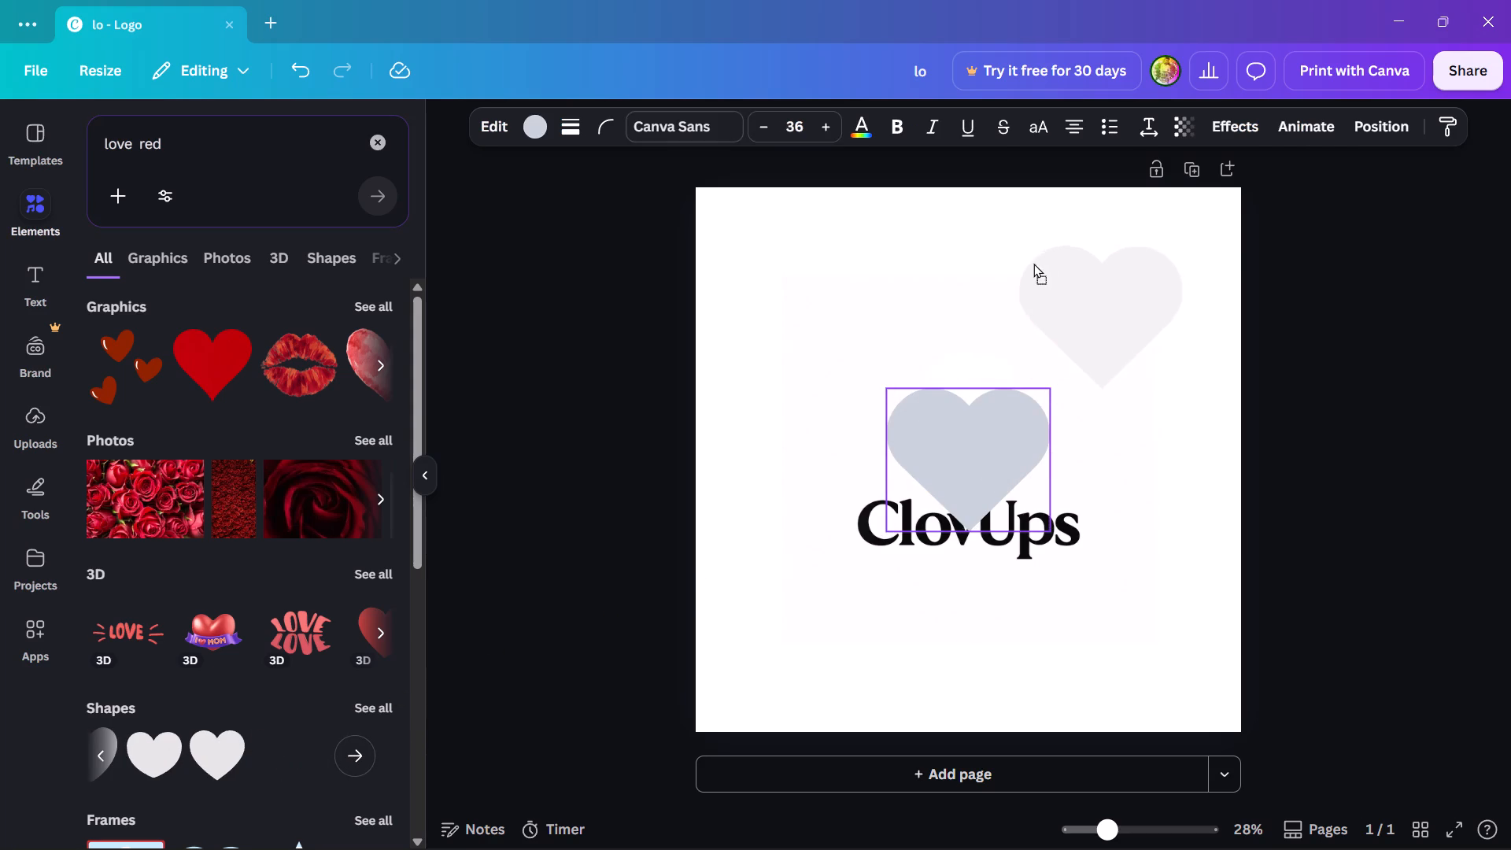
pyautogui.moveTo(1033, 263); pyautogui.dragTo(1022, 272)
# Delete the extra heart that covers the clover in the middle of the page.
pyautogui.rightClick(964, 421)
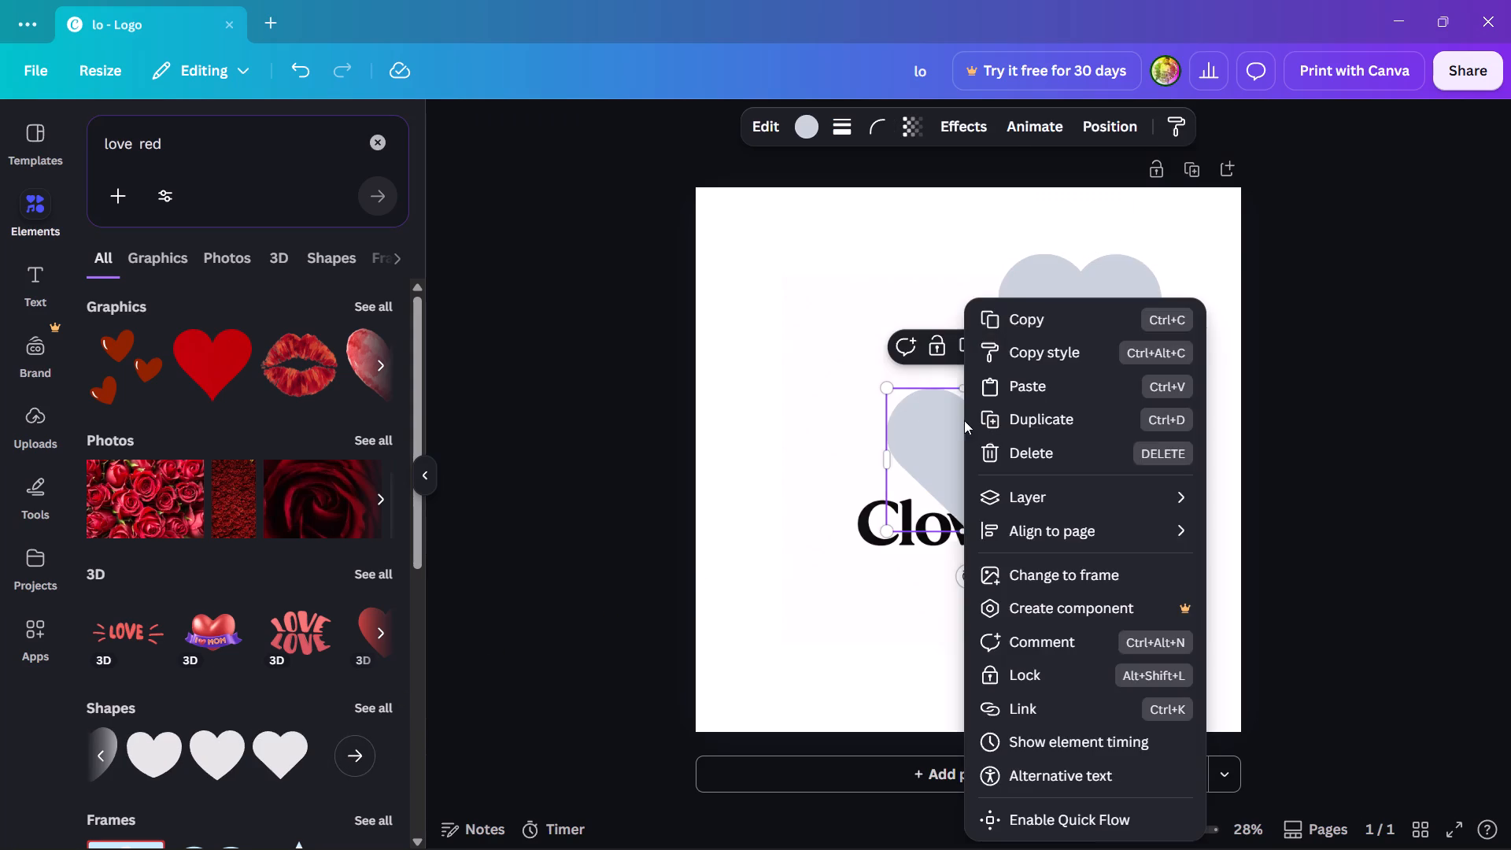
pyautogui.click(808, 150)
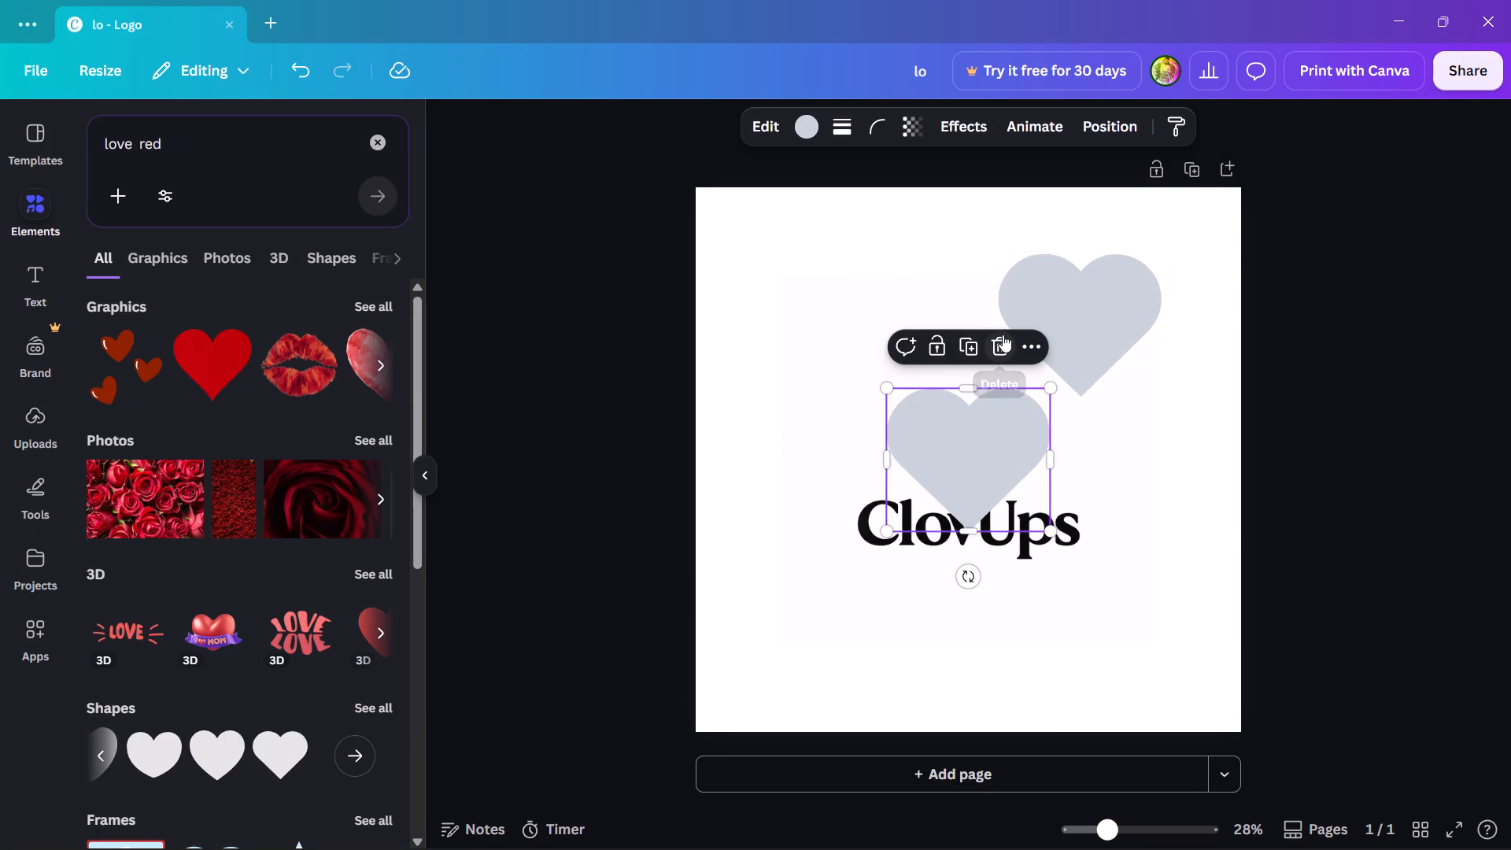
pyautogui.click(1001, 335)
# Move the remaining heart above the clover and shrink it to about 302 wide by 363 high.
pyautogui.moveTo(1062, 344); pyautogui.dragTo(943, 332)
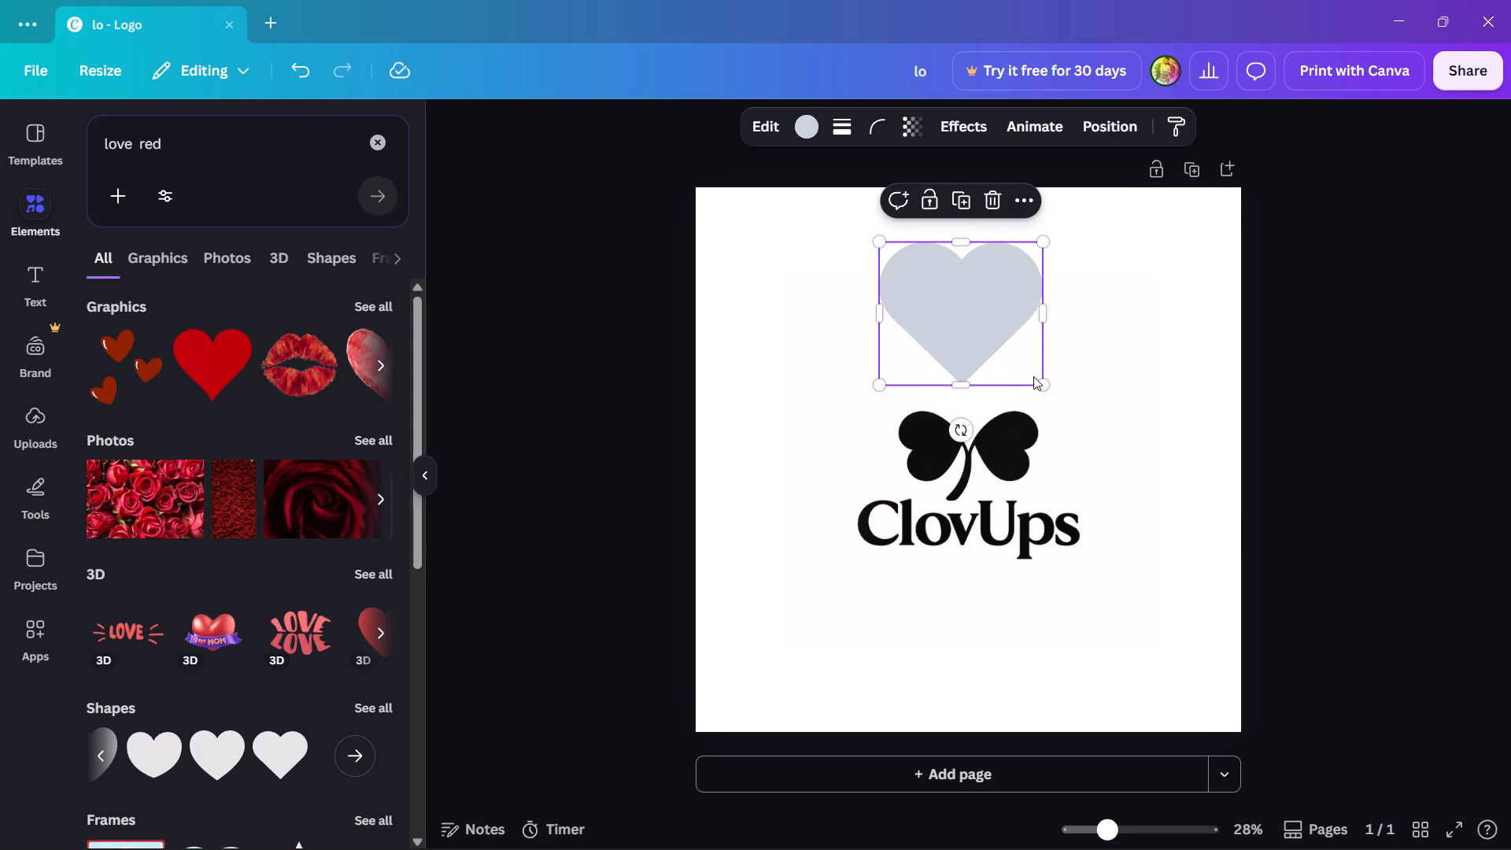
pyautogui.moveTo(1036, 376); pyautogui.dragTo(990, 287)
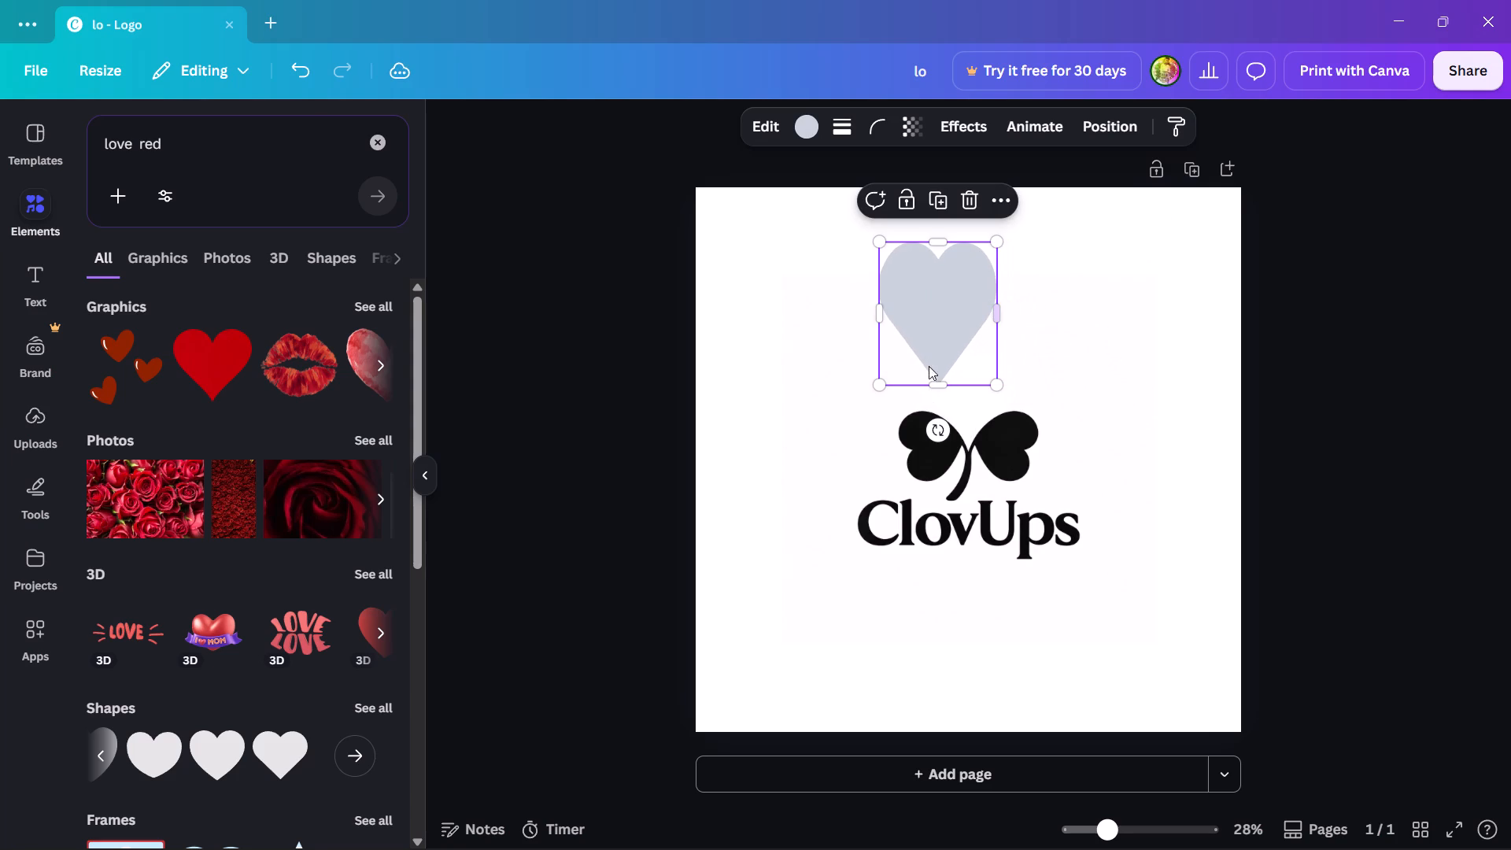
pyautogui.moveTo(937, 384); pyautogui.dragTo(950, 352)
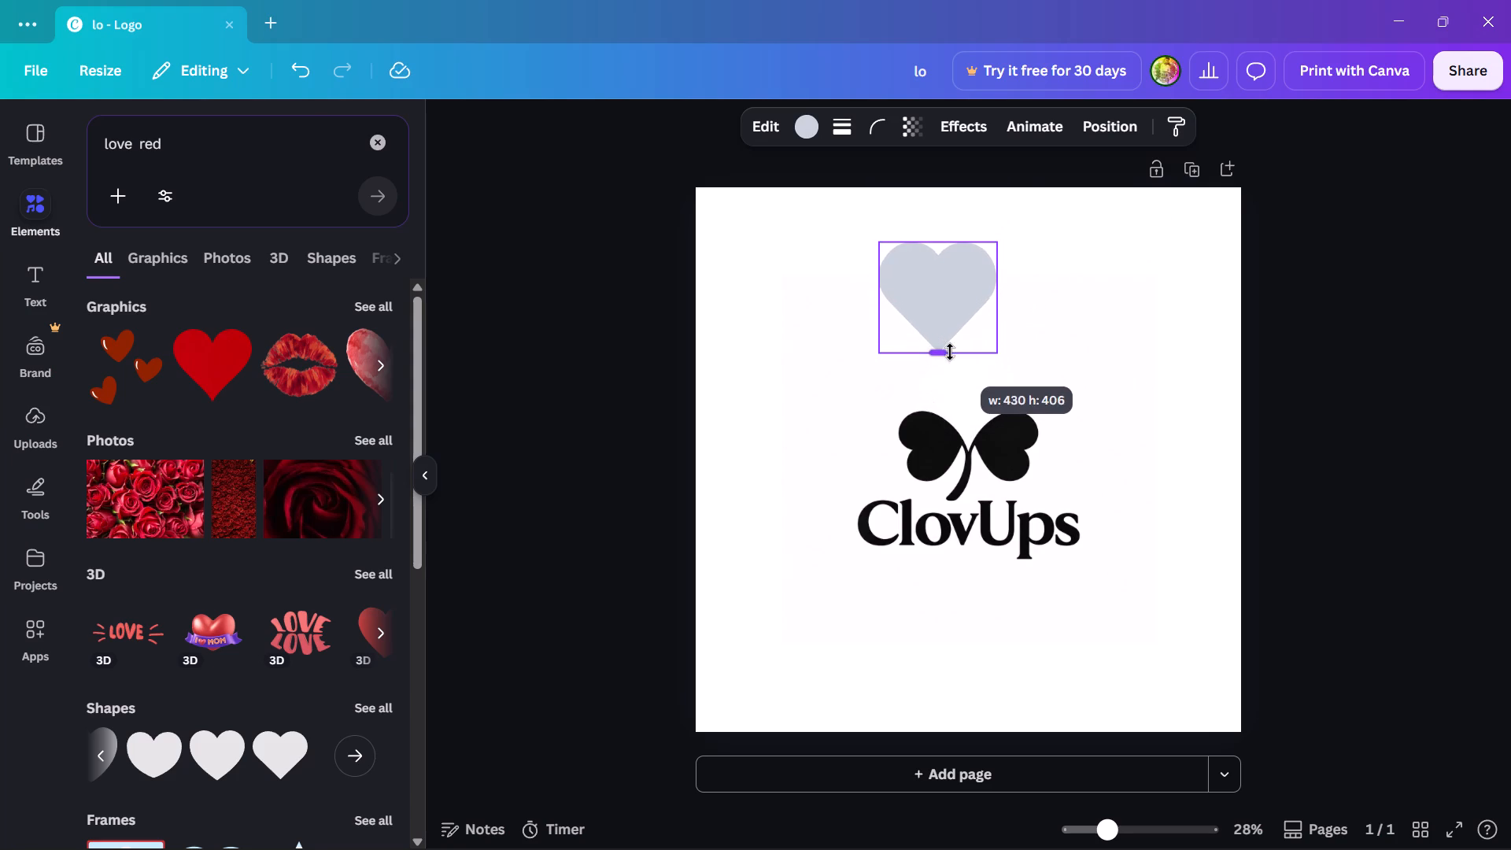
pyautogui.moveTo(950, 352); pyautogui.dragTo(957, 340)
pyautogui.moveTo(998, 294); pyautogui.dragTo(977, 300)
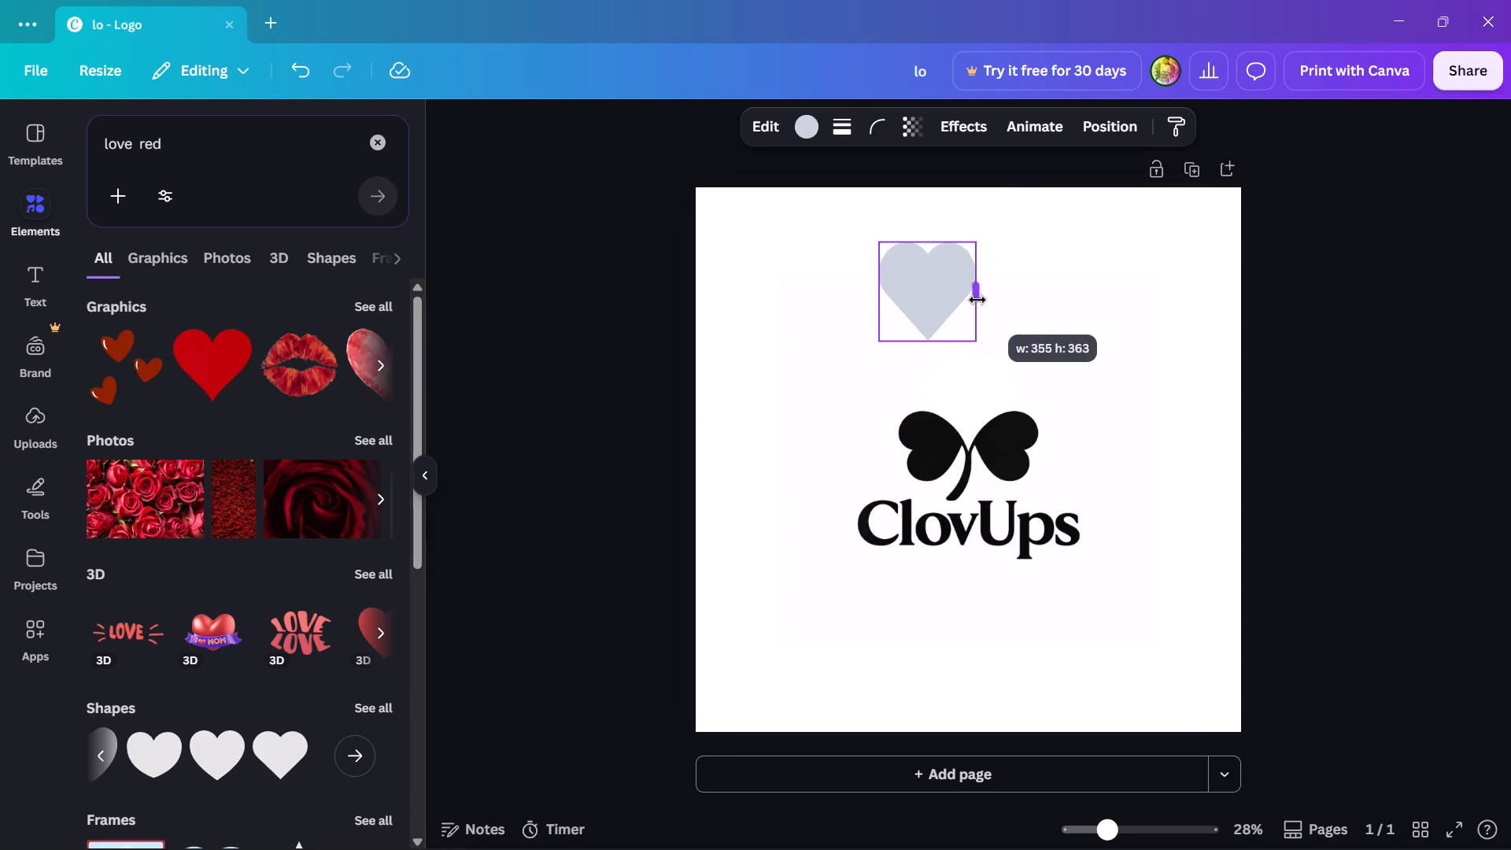
pyautogui.moveTo(977, 300); pyautogui.dragTo(971, 298)
pyautogui.moveTo(881, 285); pyautogui.dragTo(888, 286)
# Centre the heart in the gap above the clover's two leaves and resize it to about 296 wide by 241 high.
pyautogui.moveTo(930, 283); pyautogui.dragTo(973, 366)
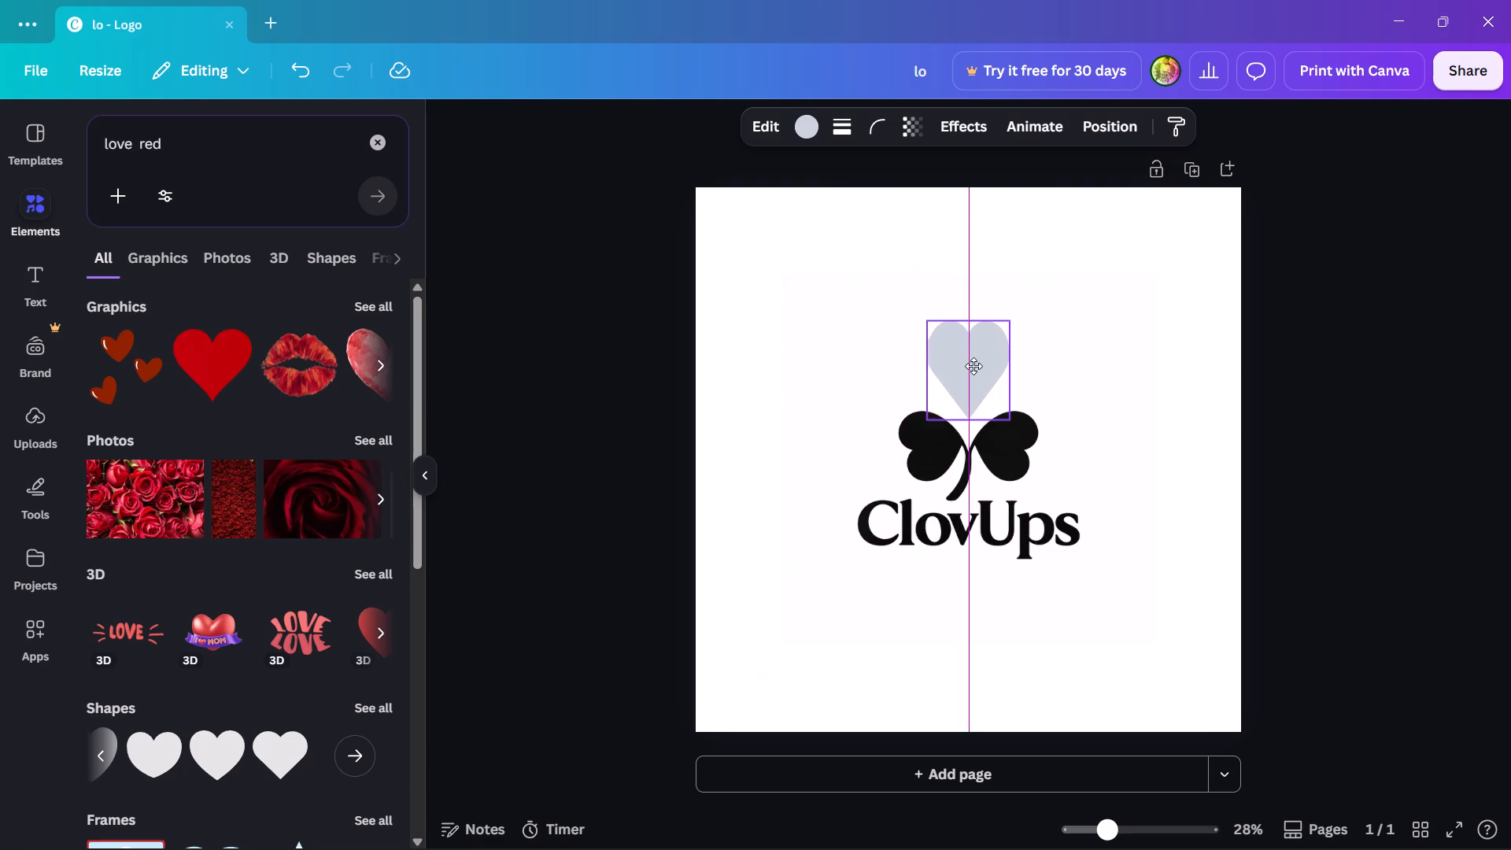
pyautogui.moveTo(973, 366); pyautogui.dragTo(970, 385)
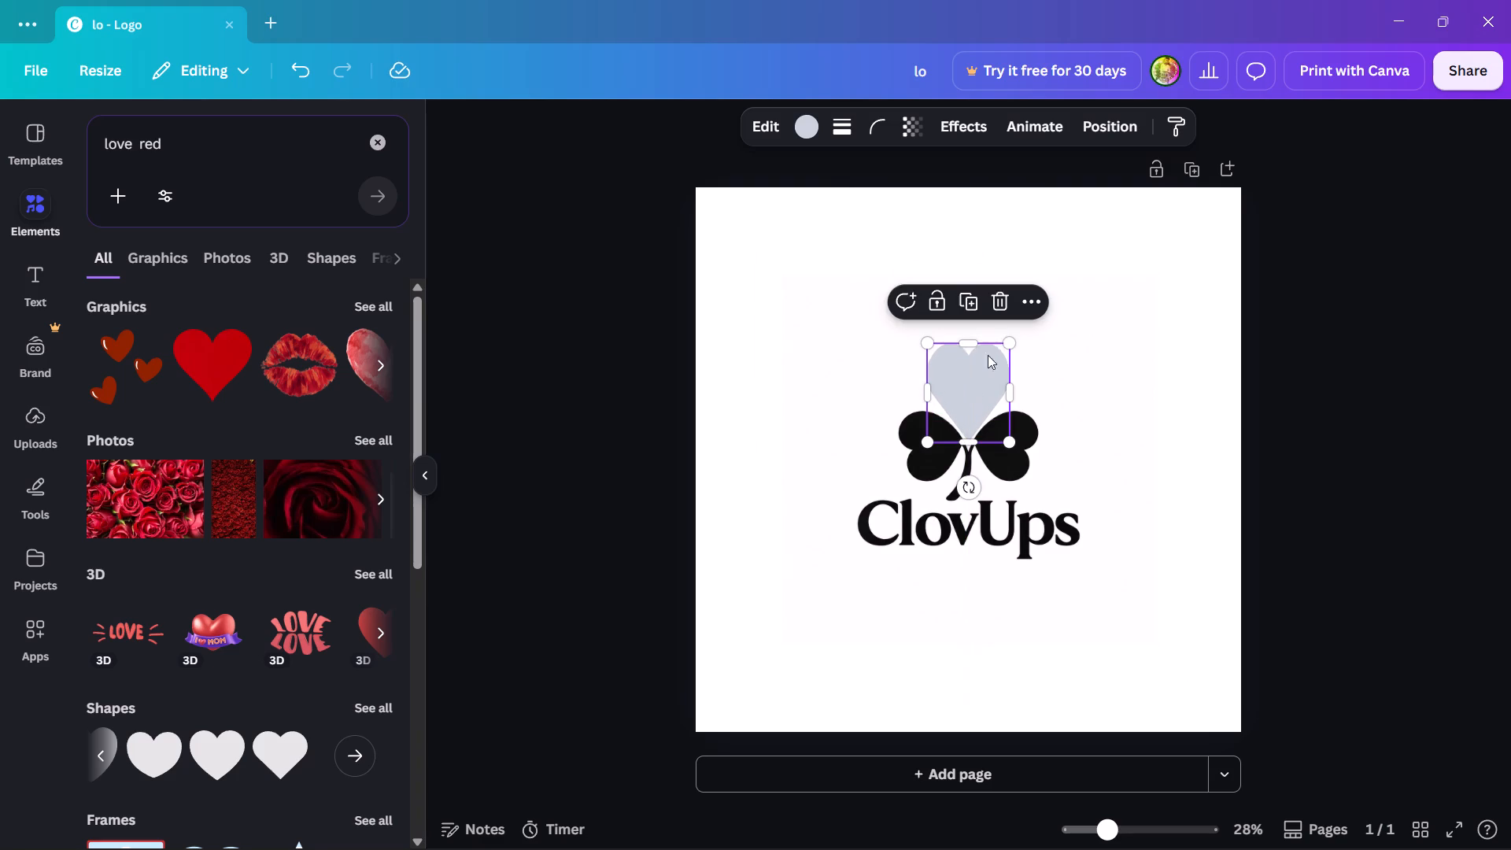
pyautogui.click(971, 347)
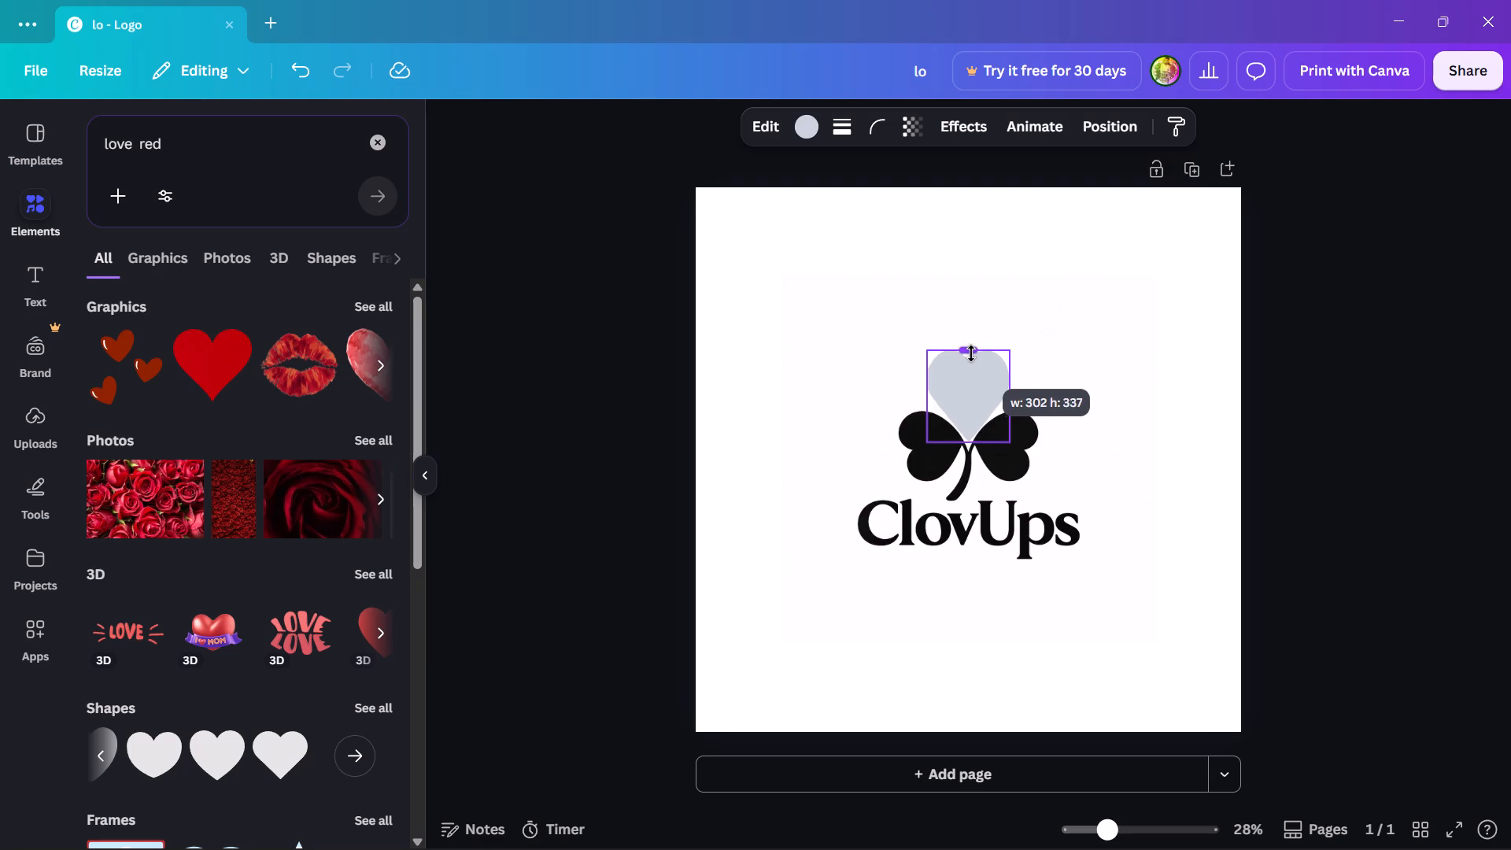
pyautogui.click(1113, 356)
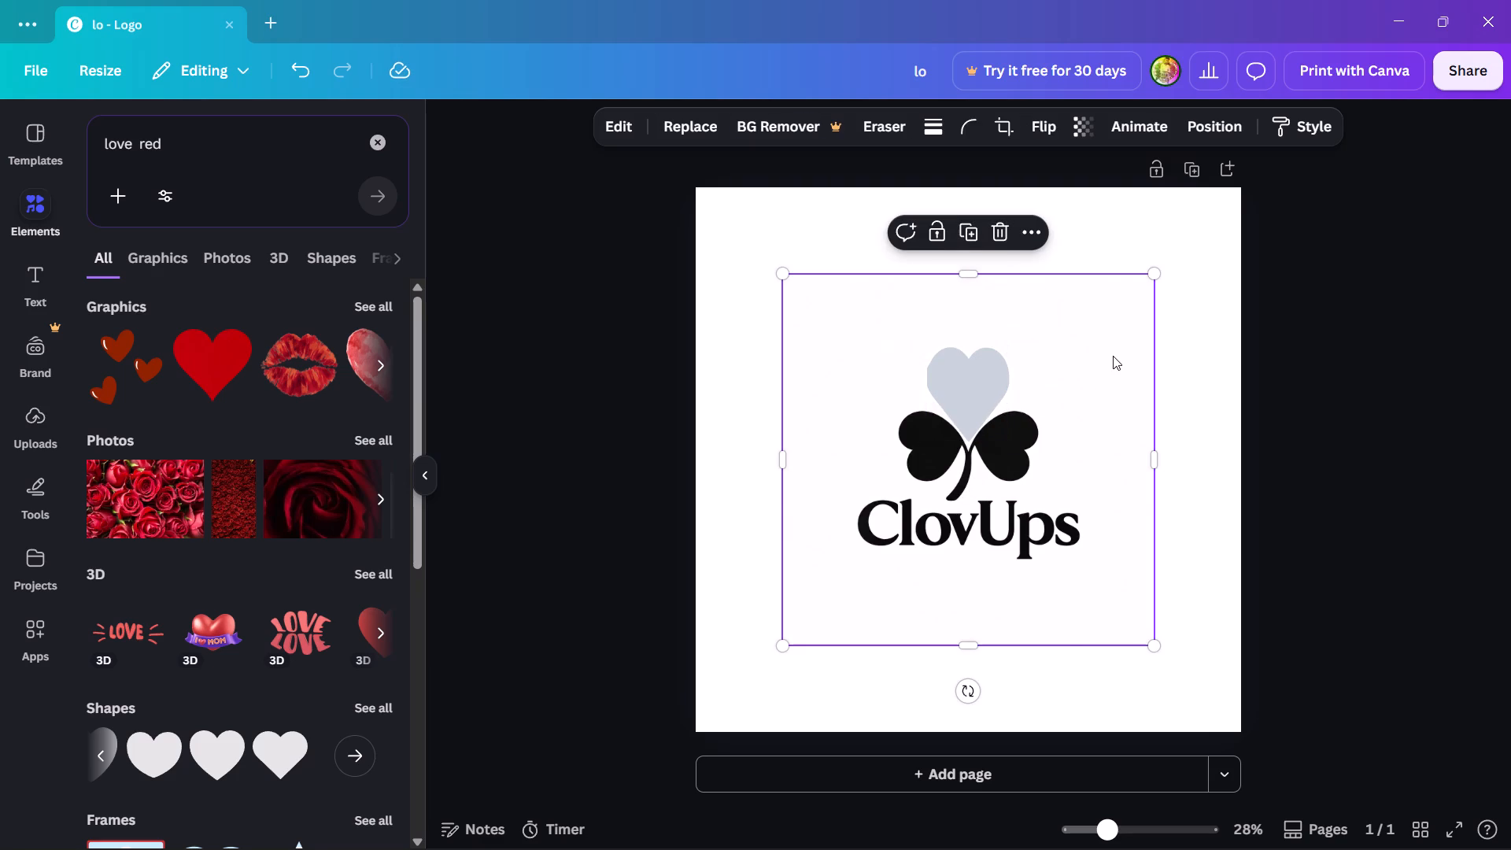
pyautogui.click(948, 401)
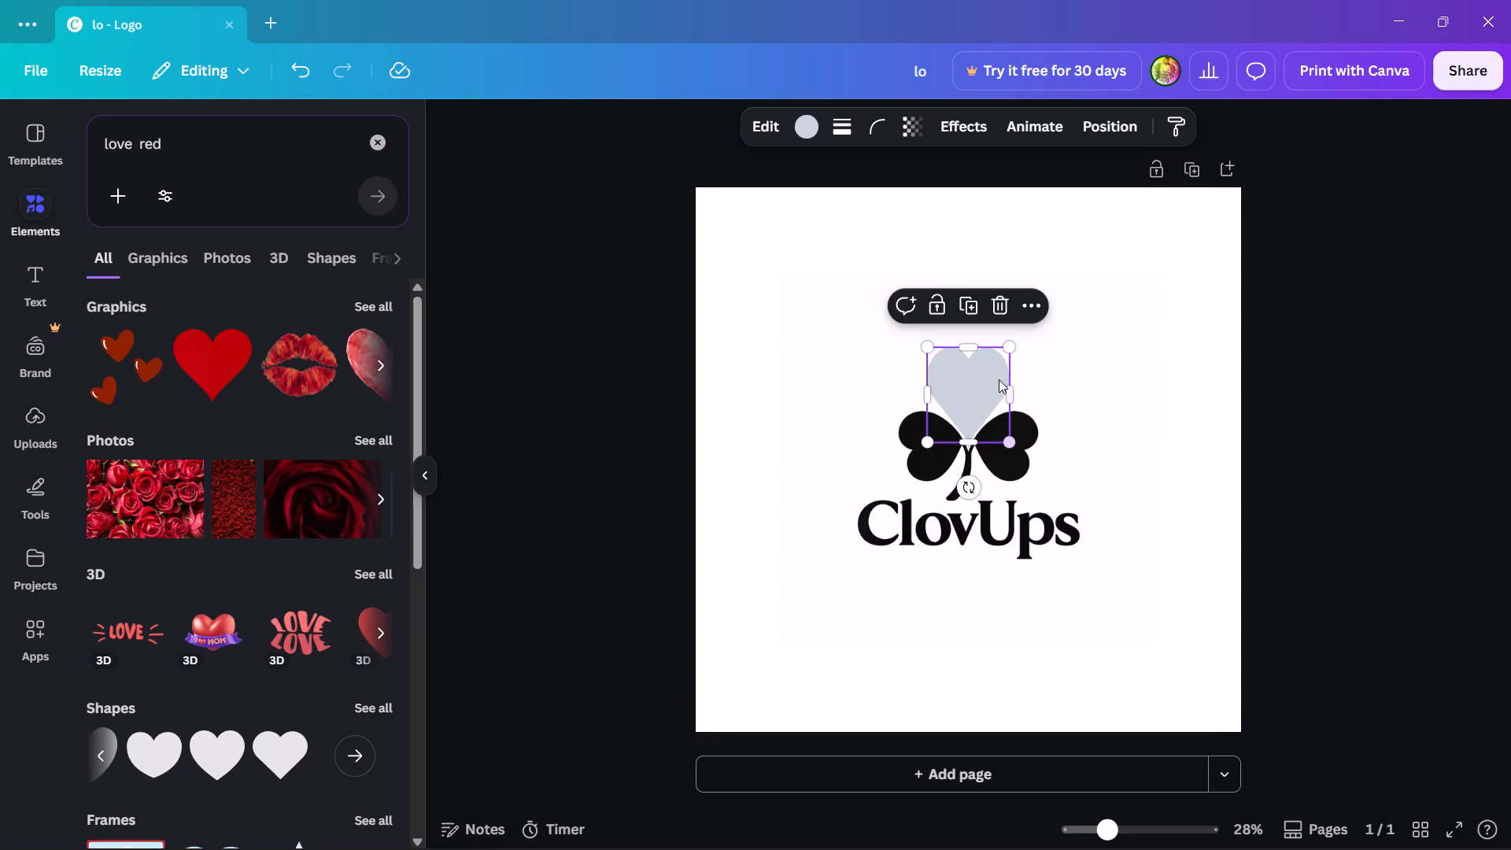
pyautogui.moveTo(1010, 382); pyautogui.dragTo(1045, 379)
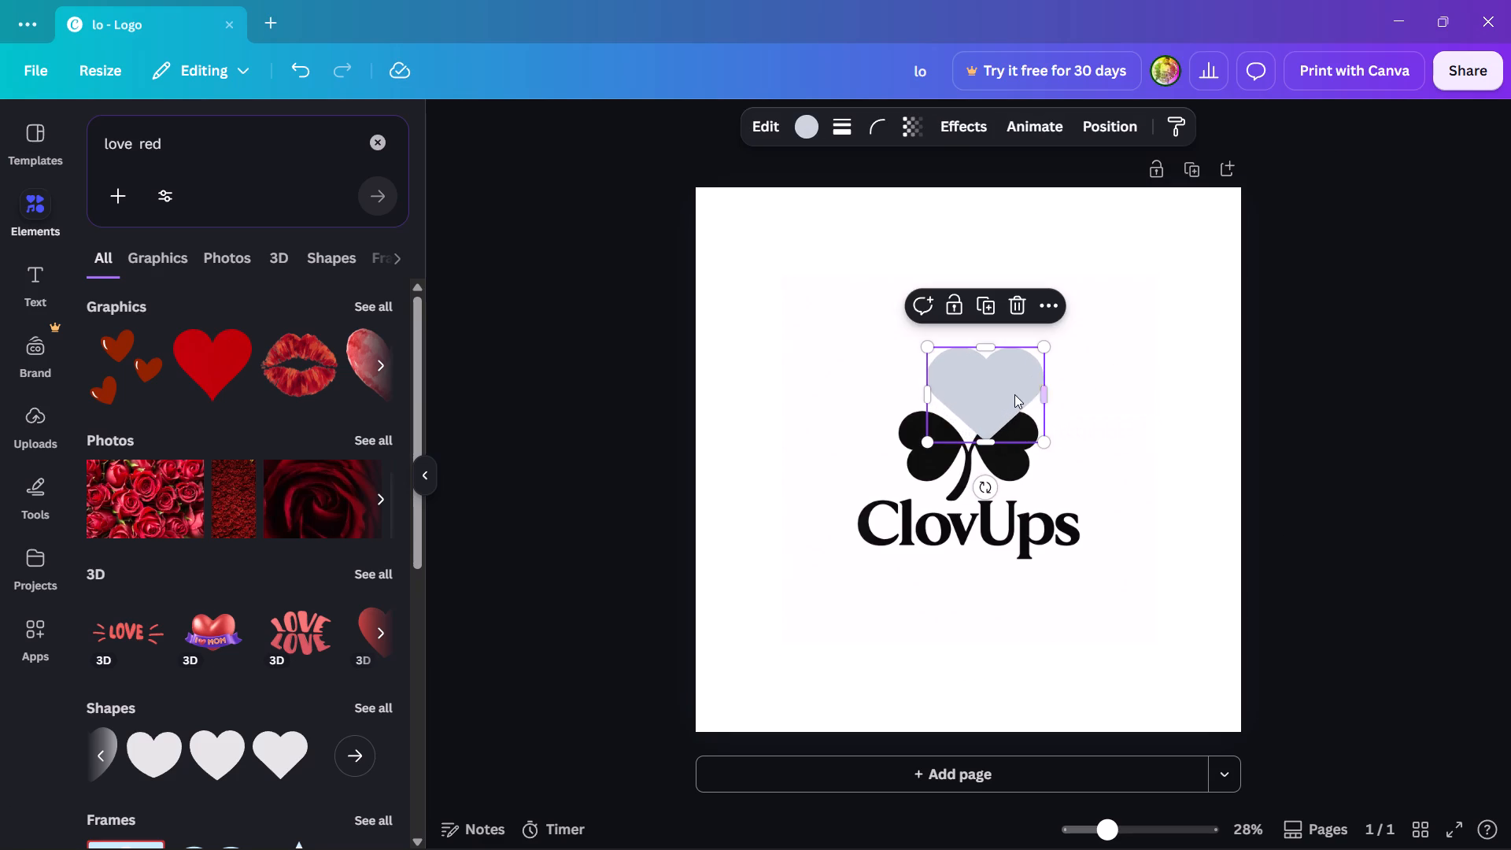
pyautogui.moveTo(1049, 446); pyautogui.dragTo(999, 434)
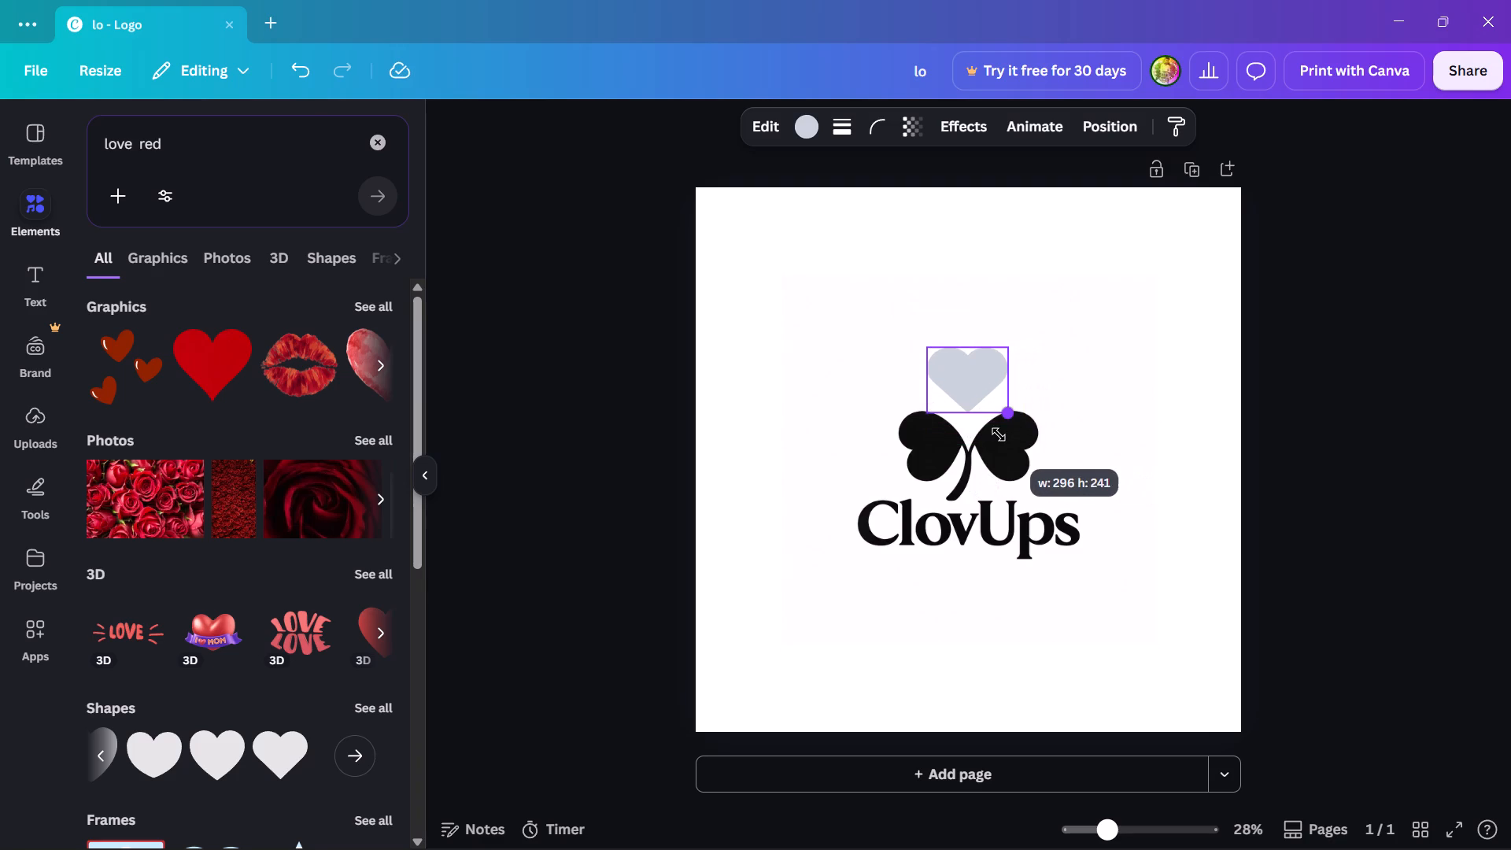
pyautogui.moveTo(999, 434); pyautogui.dragTo(999, 434)
pyautogui.moveTo(965, 382); pyautogui.dragTo(970, 401)
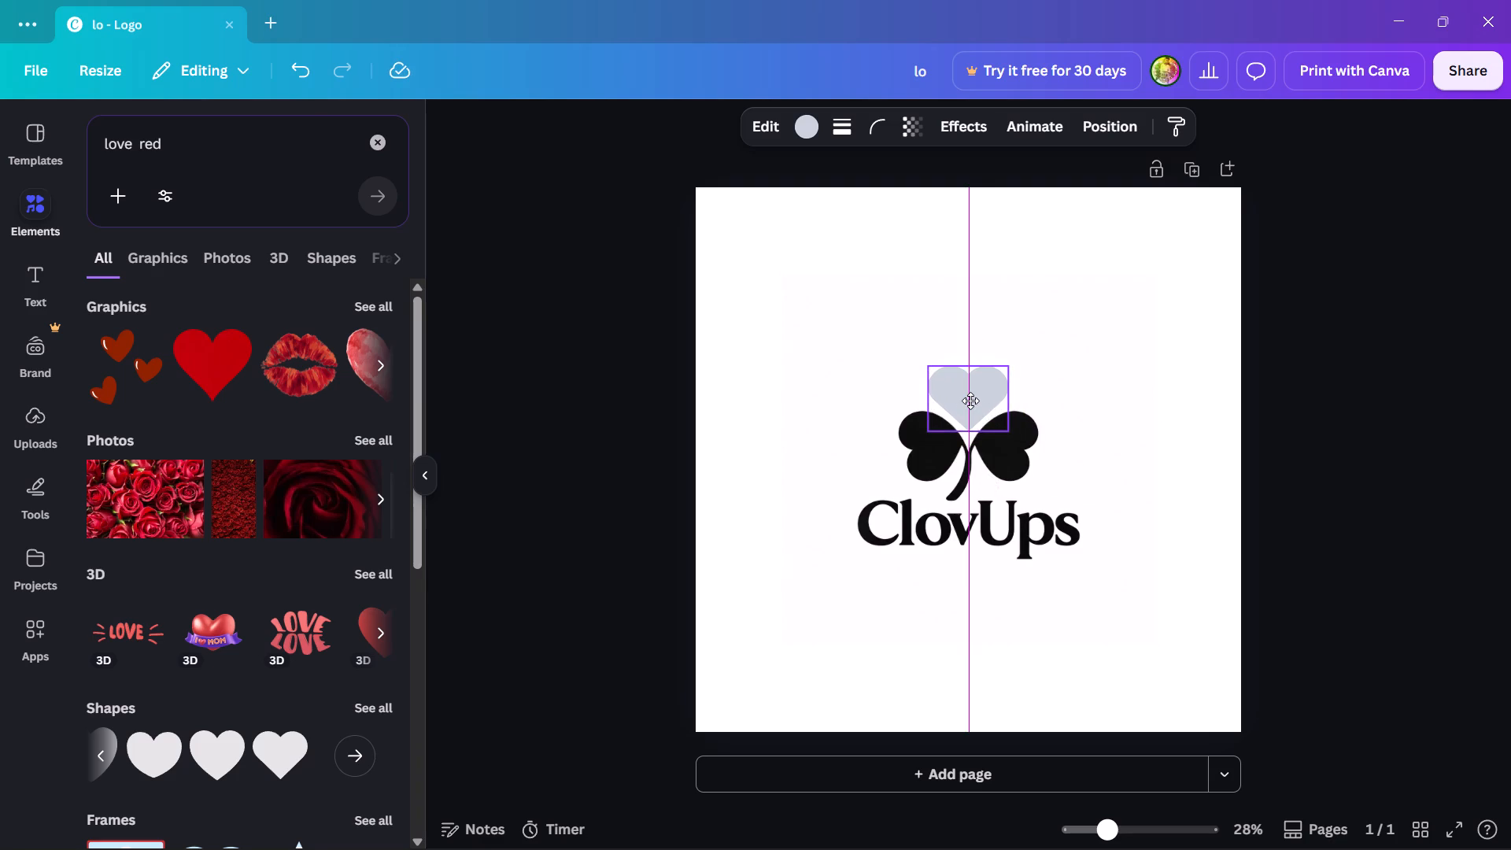
pyautogui.moveTo(970, 401); pyautogui.dragTo(970, 404)
# Nudge the ClovUps clover logo image slightly downward.
pyautogui.click(1125, 339)
pyautogui.press('Down')
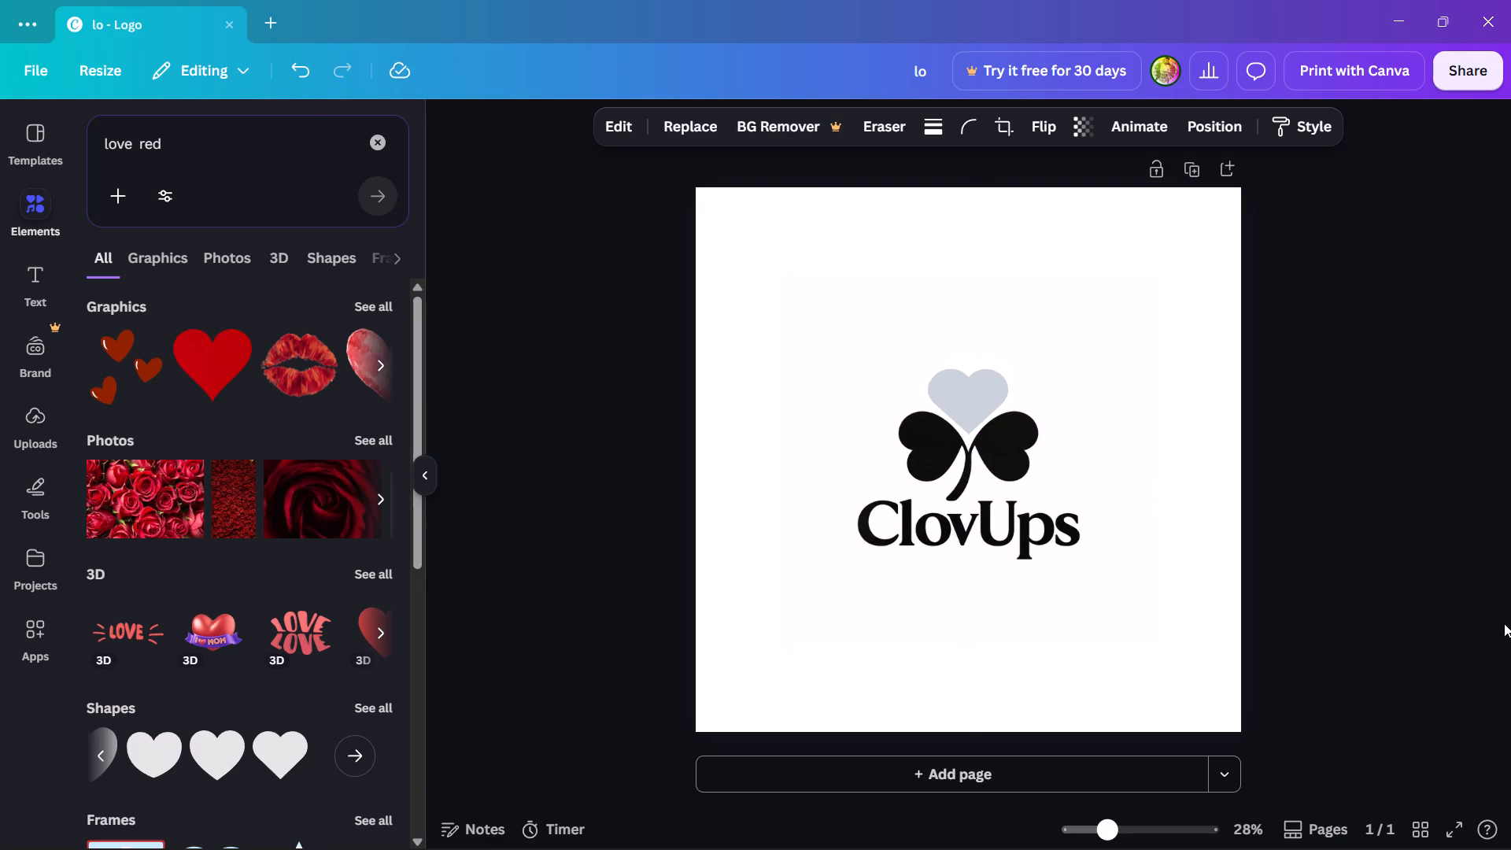
pyautogui.press('Down')
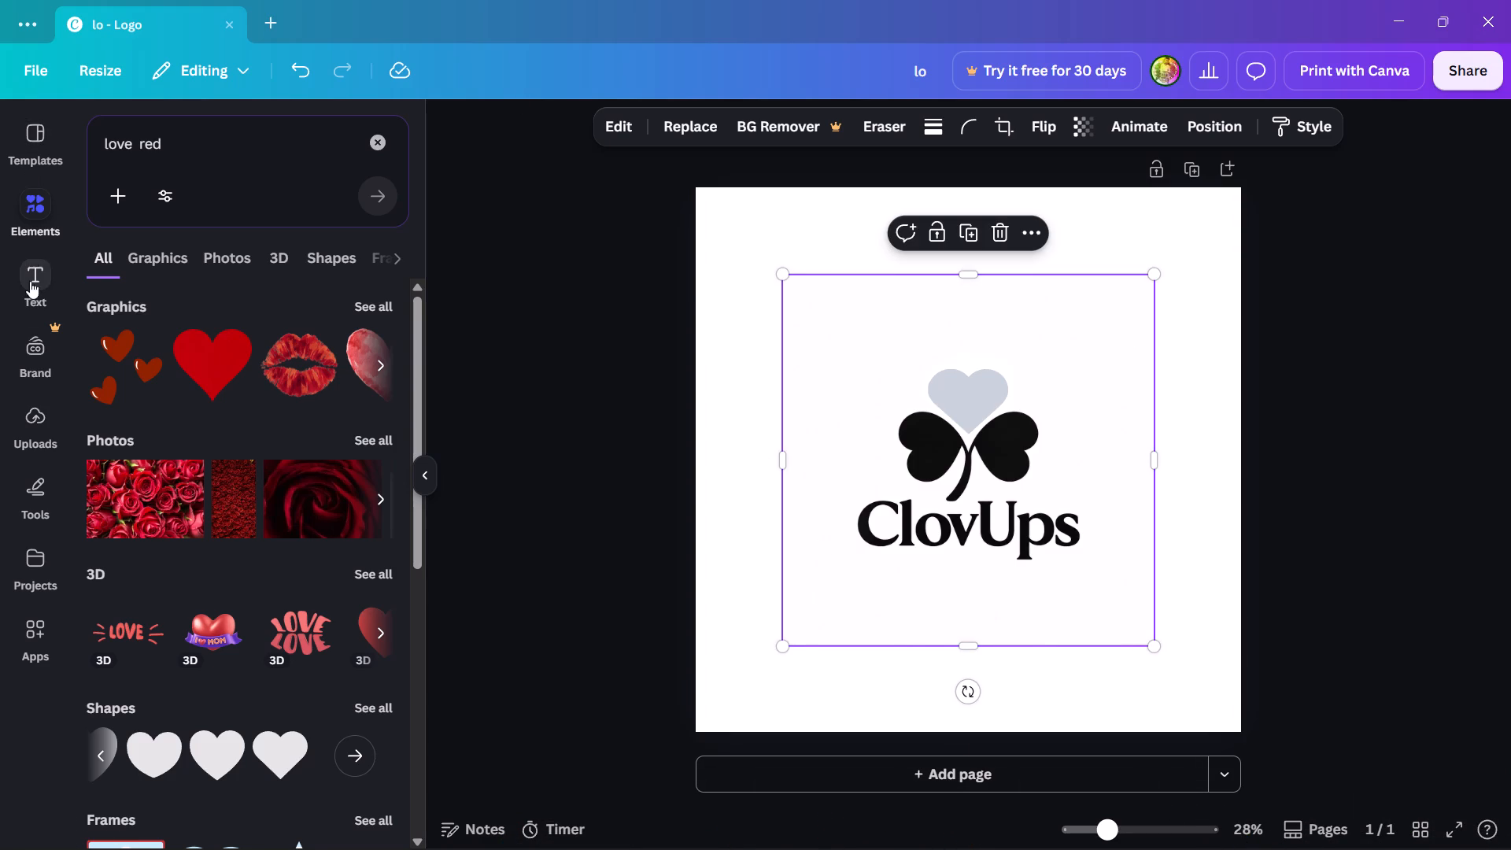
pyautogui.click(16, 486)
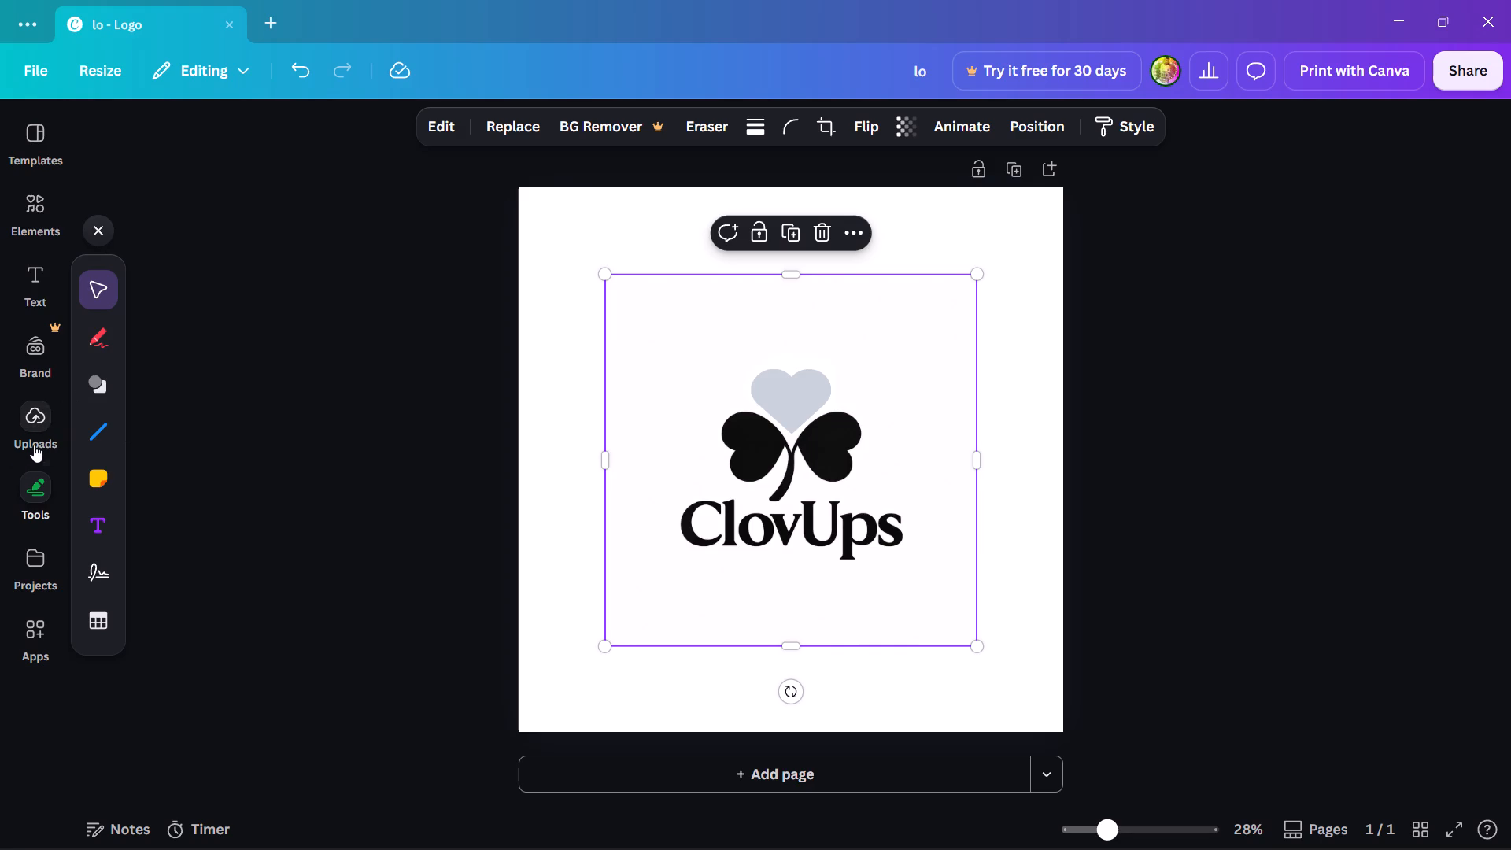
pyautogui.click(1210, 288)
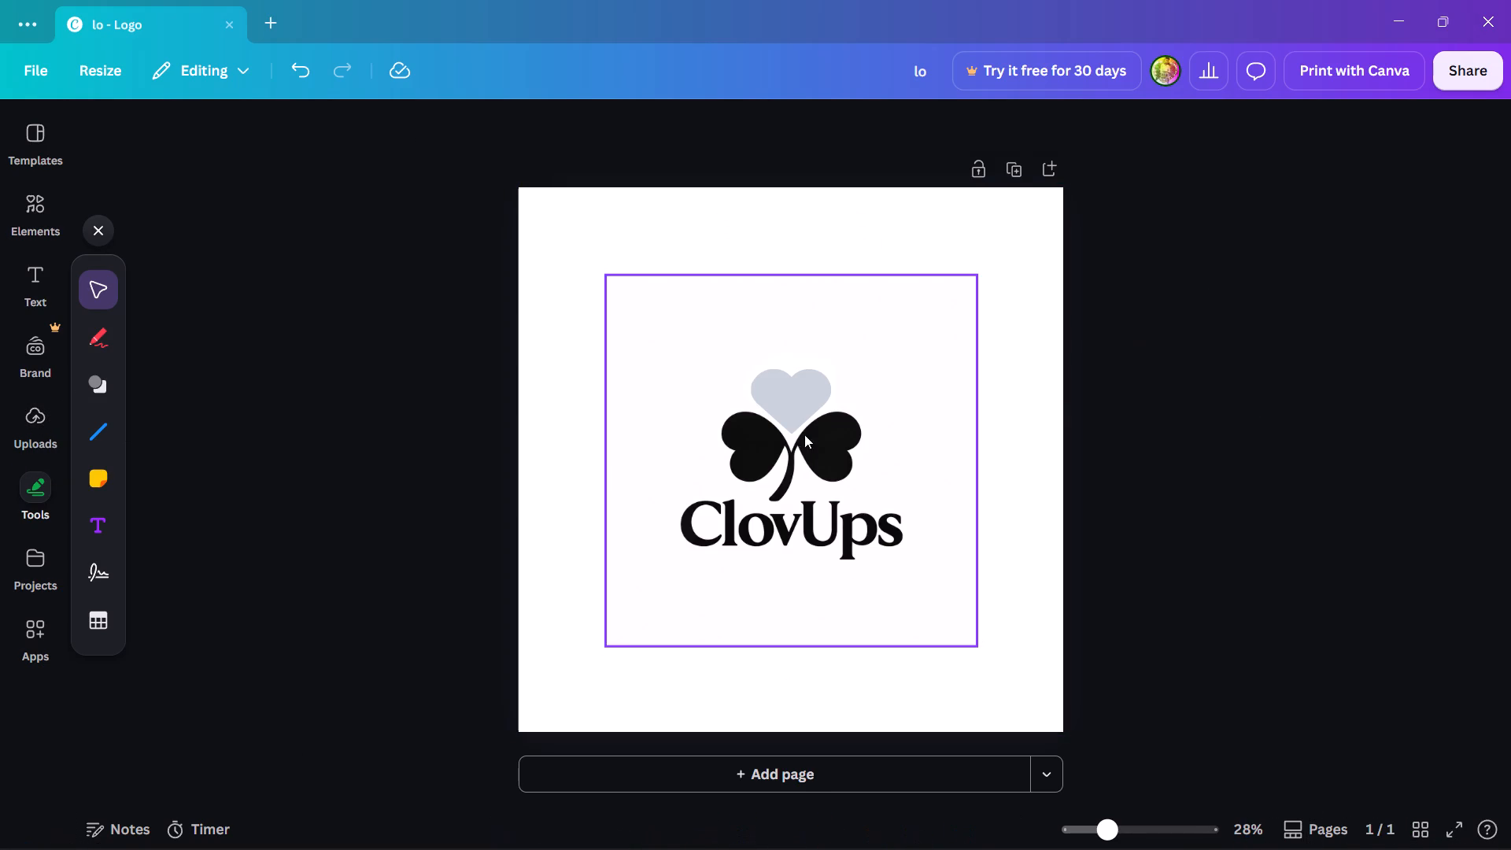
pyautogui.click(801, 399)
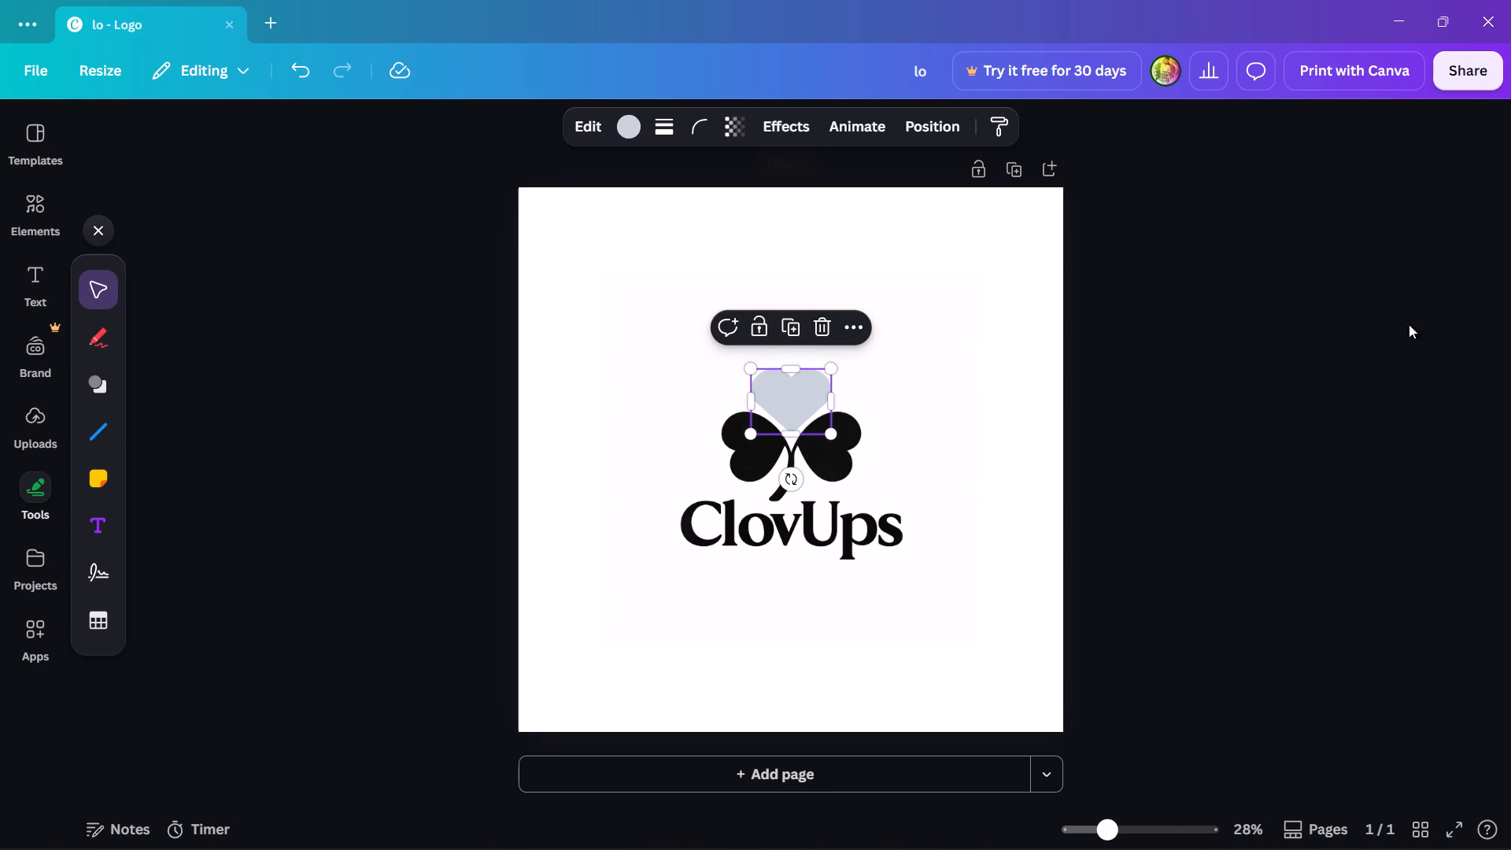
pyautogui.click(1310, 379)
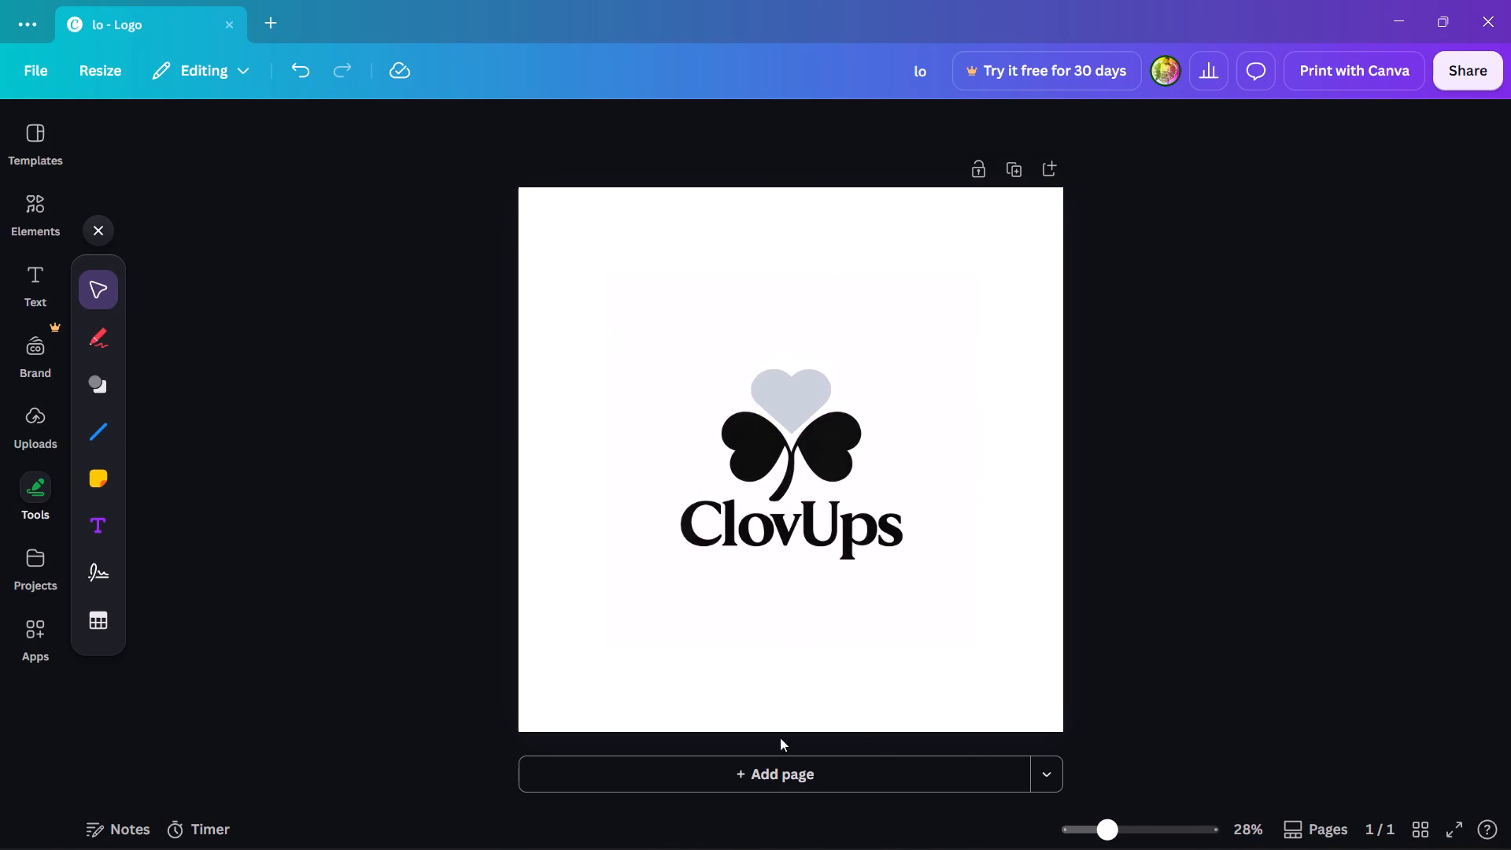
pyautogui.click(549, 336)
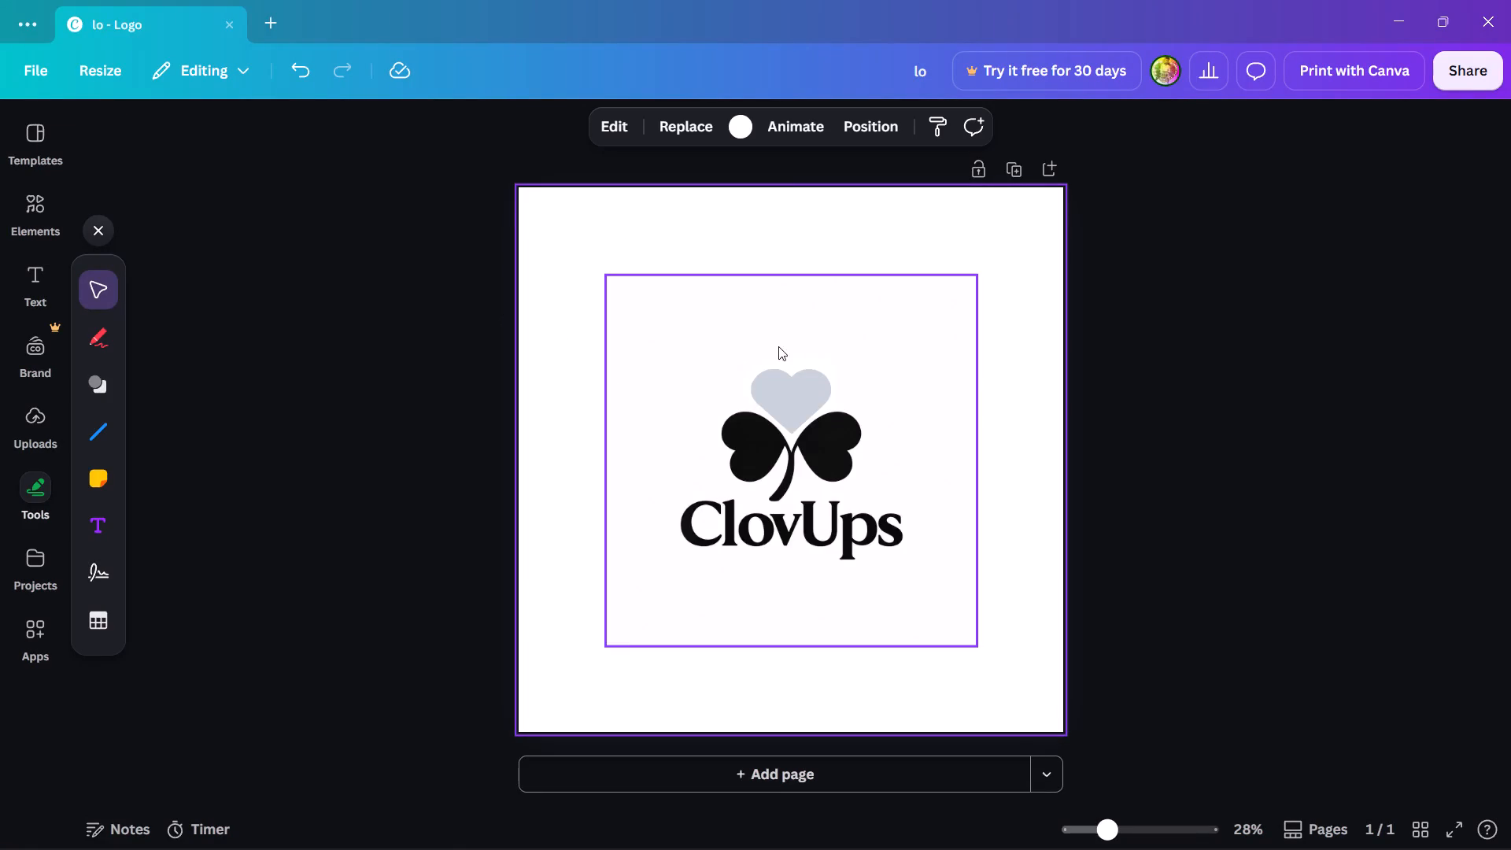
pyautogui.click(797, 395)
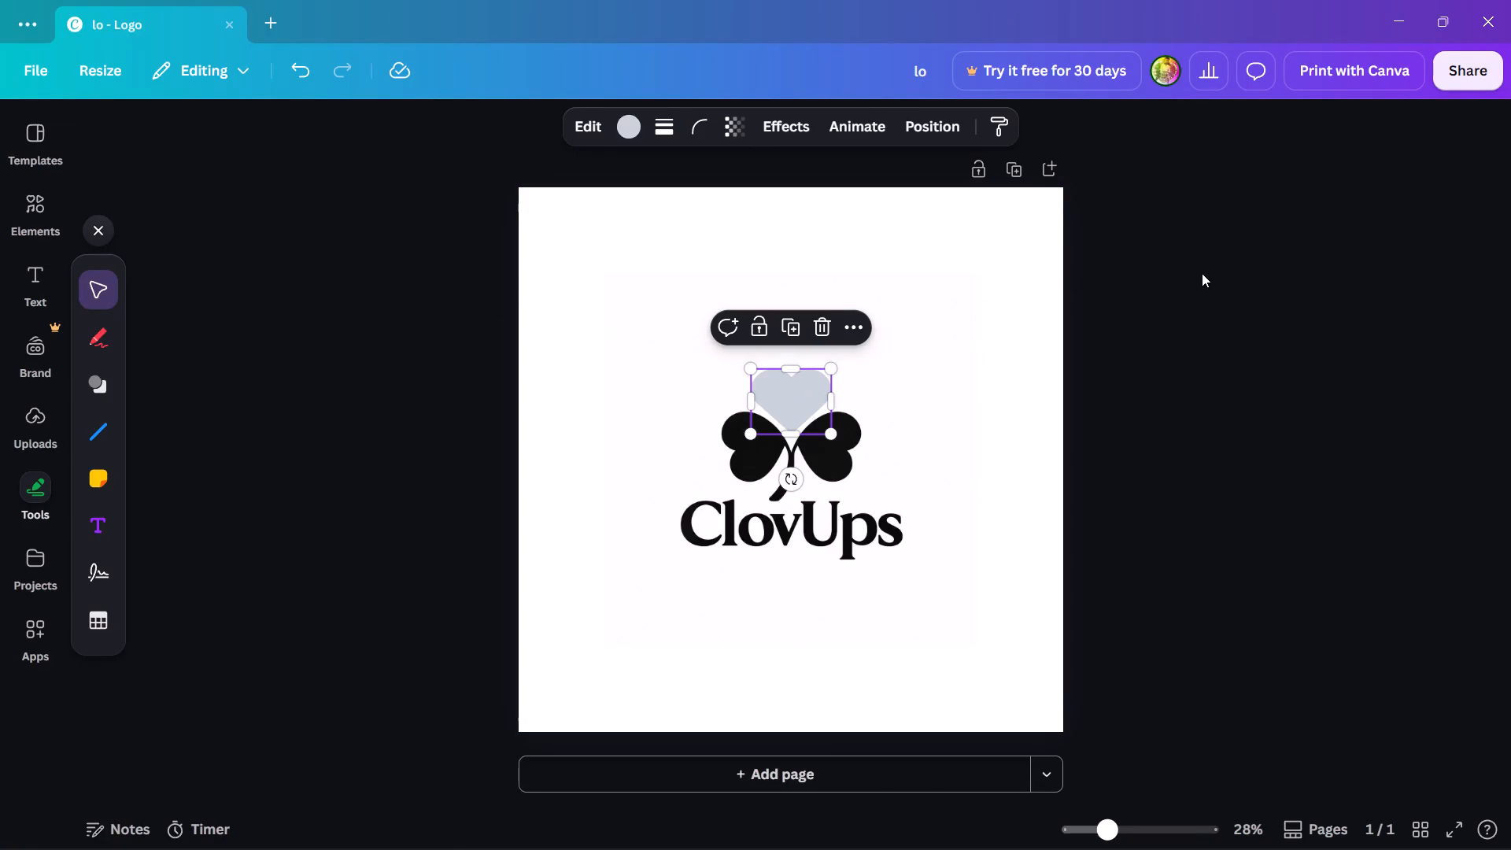
# Download the logo design as a PNG and save it in the Downloads folder under the file name "logo".
pyautogui.click(1444, 55)
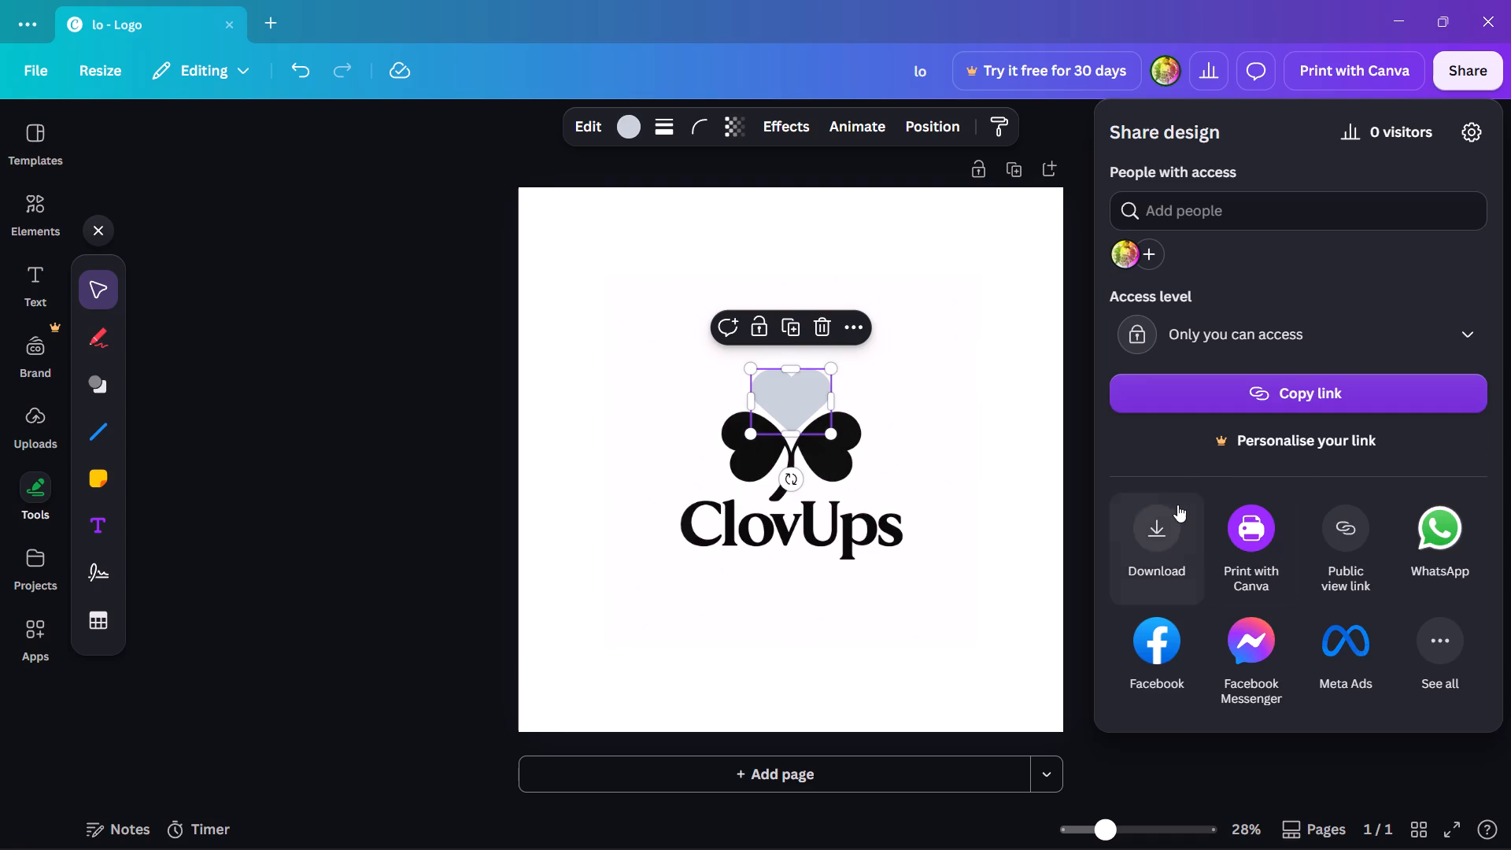
pyautogui.click(1177, 510)
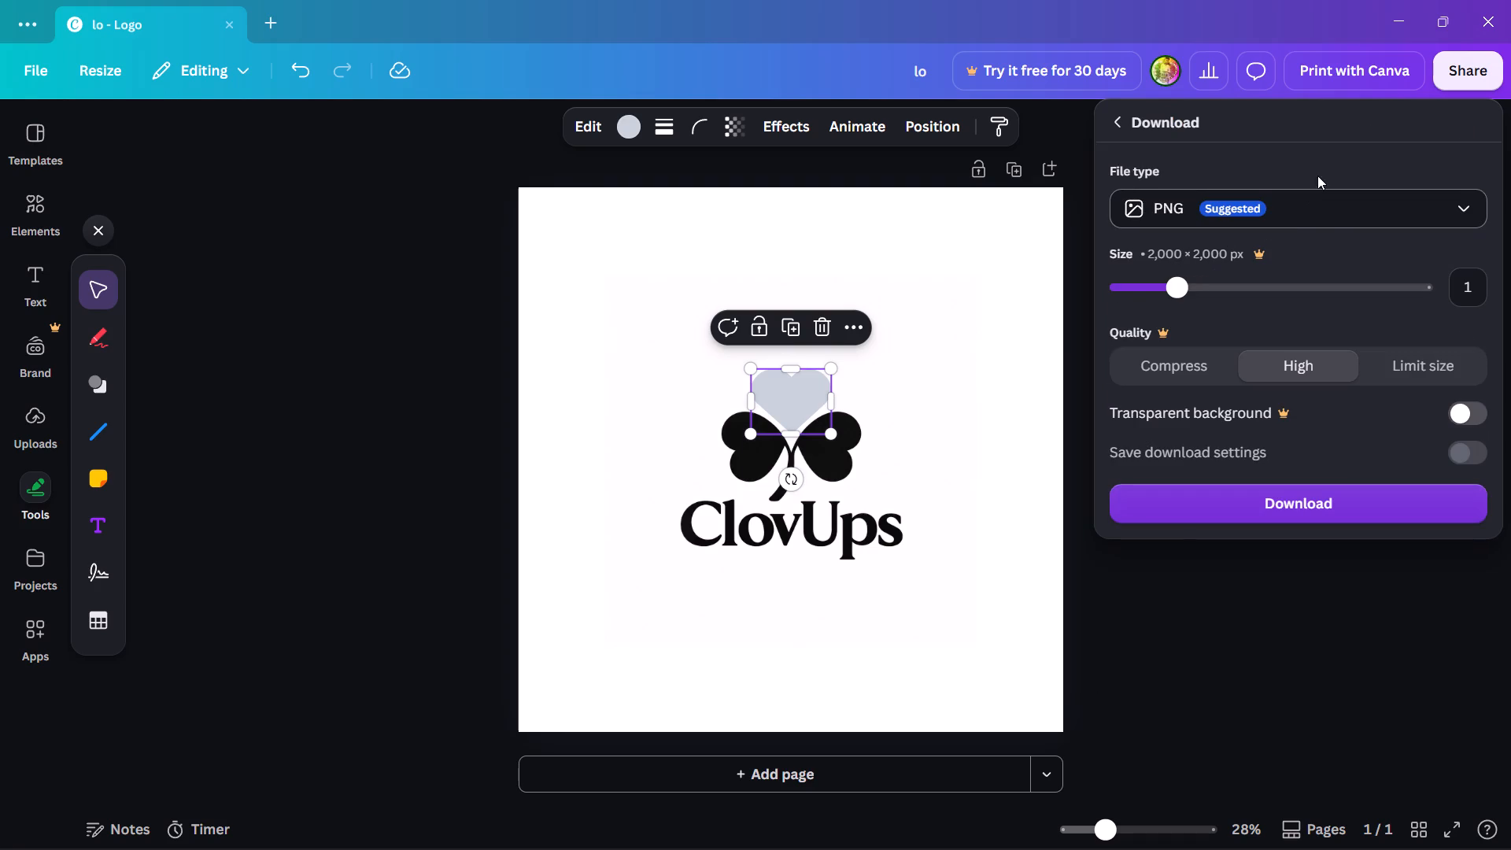
pyautogui.click(1303, 504)
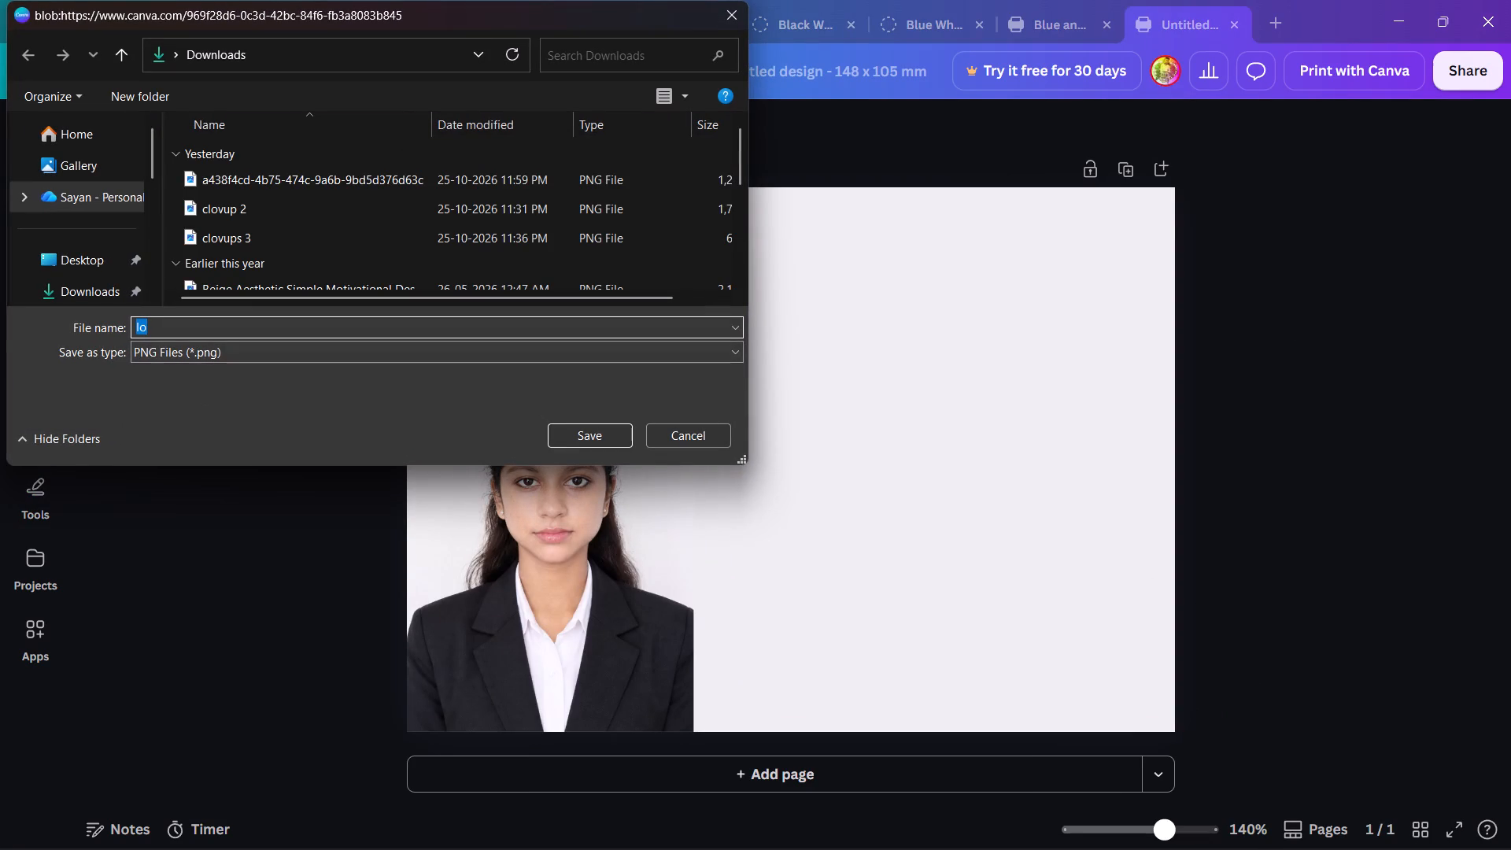
pyautogui.click(224, 330)
pyautogui.write('go')
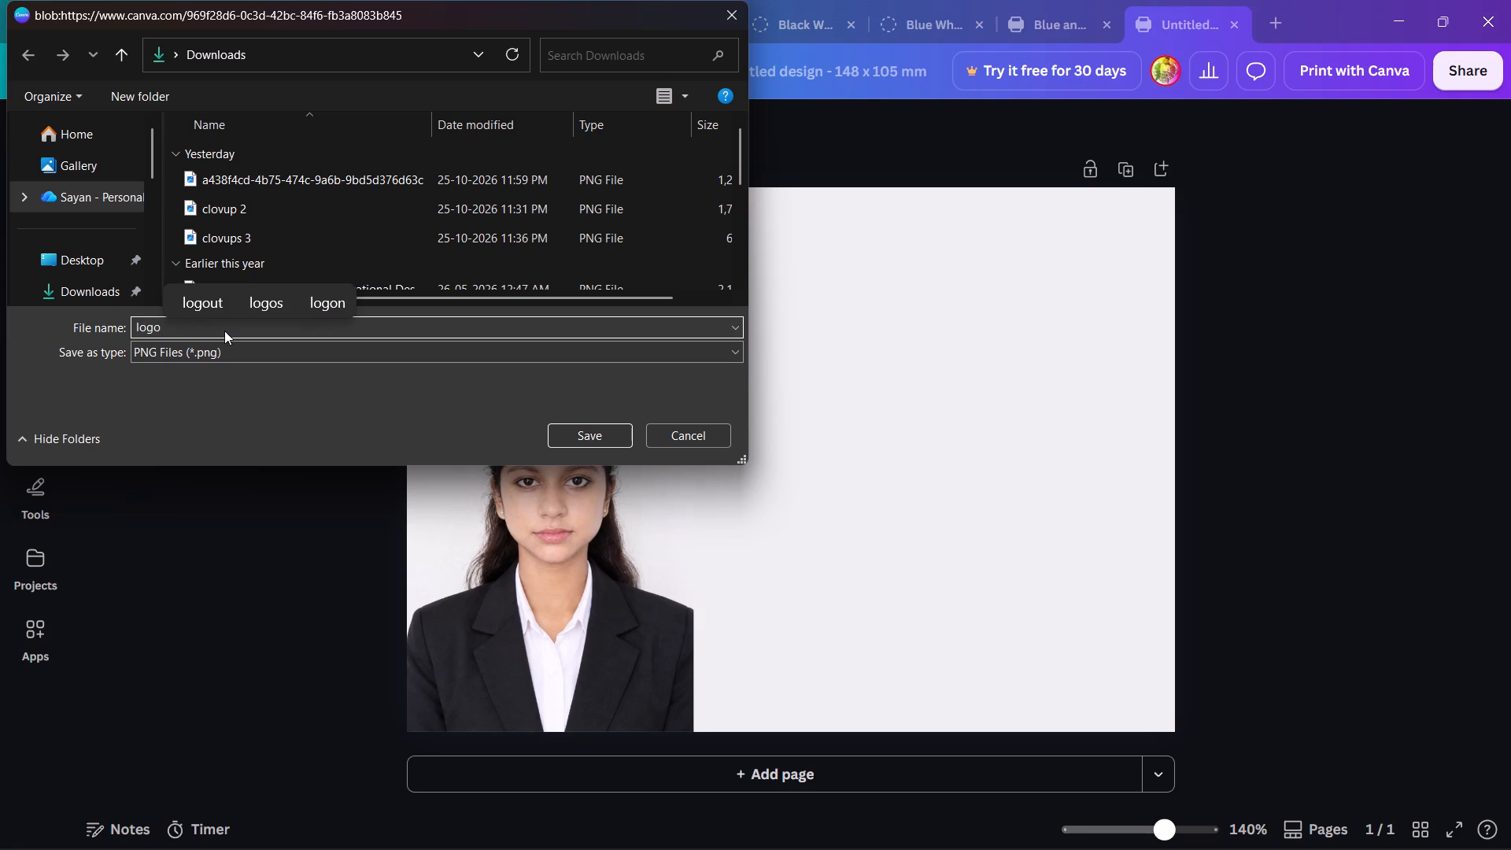
pyautogui.press('Return')
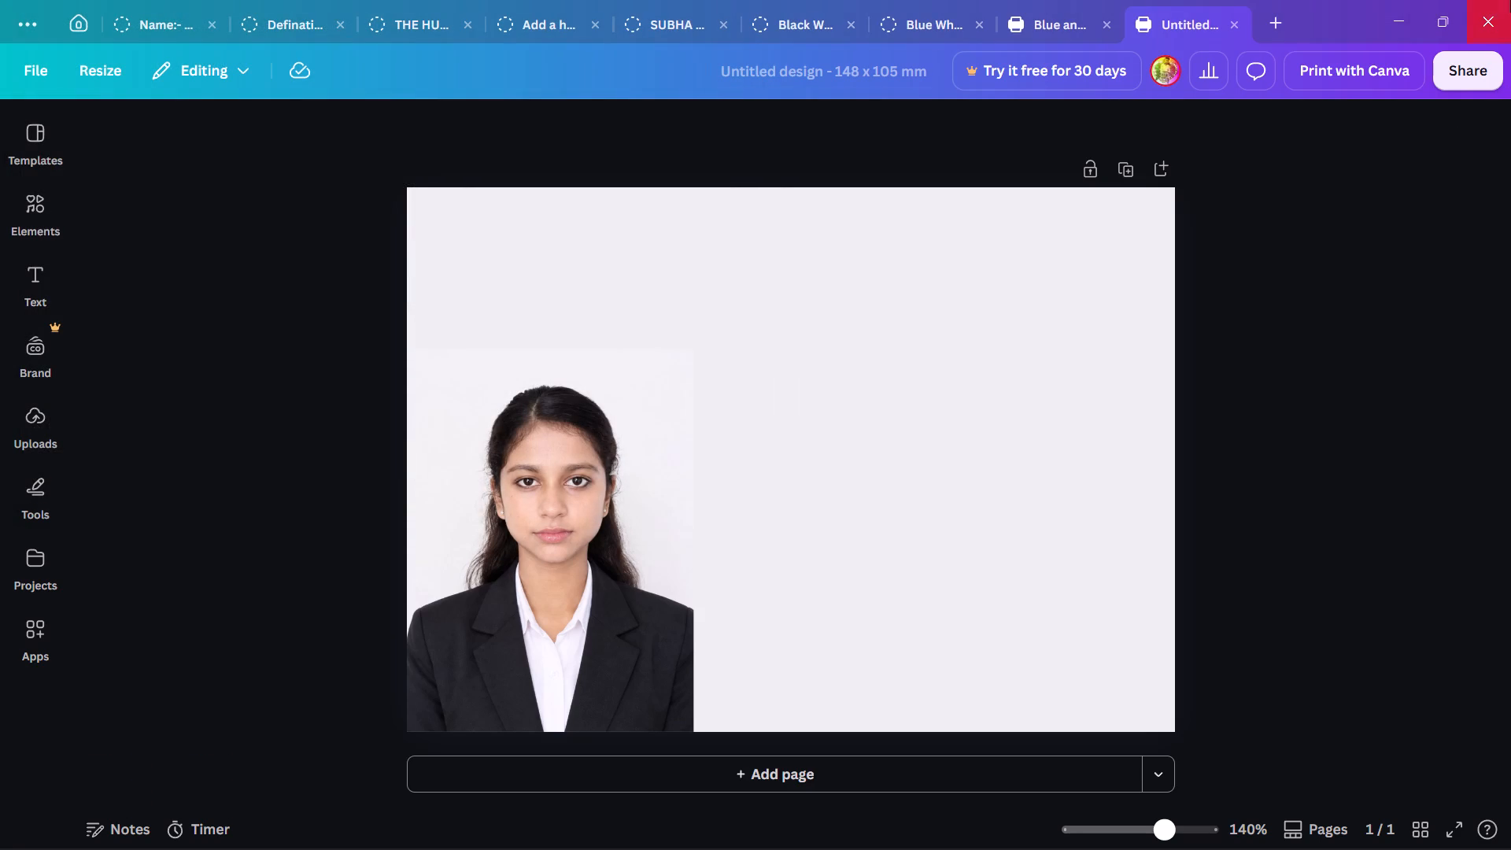
# Close the Canva window showing the untitled photo design.
pyautogui.click(1494, 13)
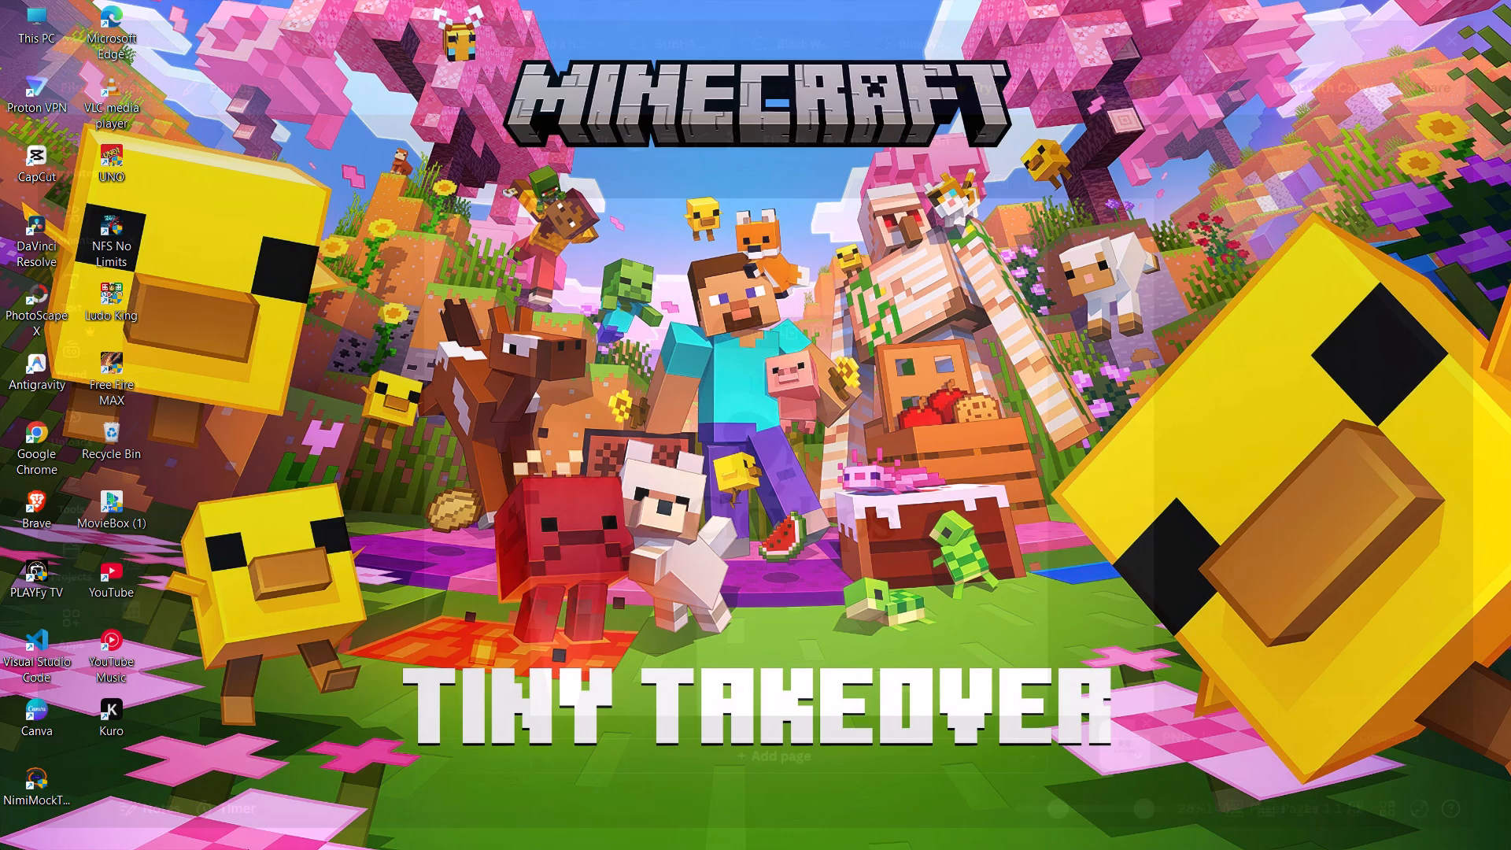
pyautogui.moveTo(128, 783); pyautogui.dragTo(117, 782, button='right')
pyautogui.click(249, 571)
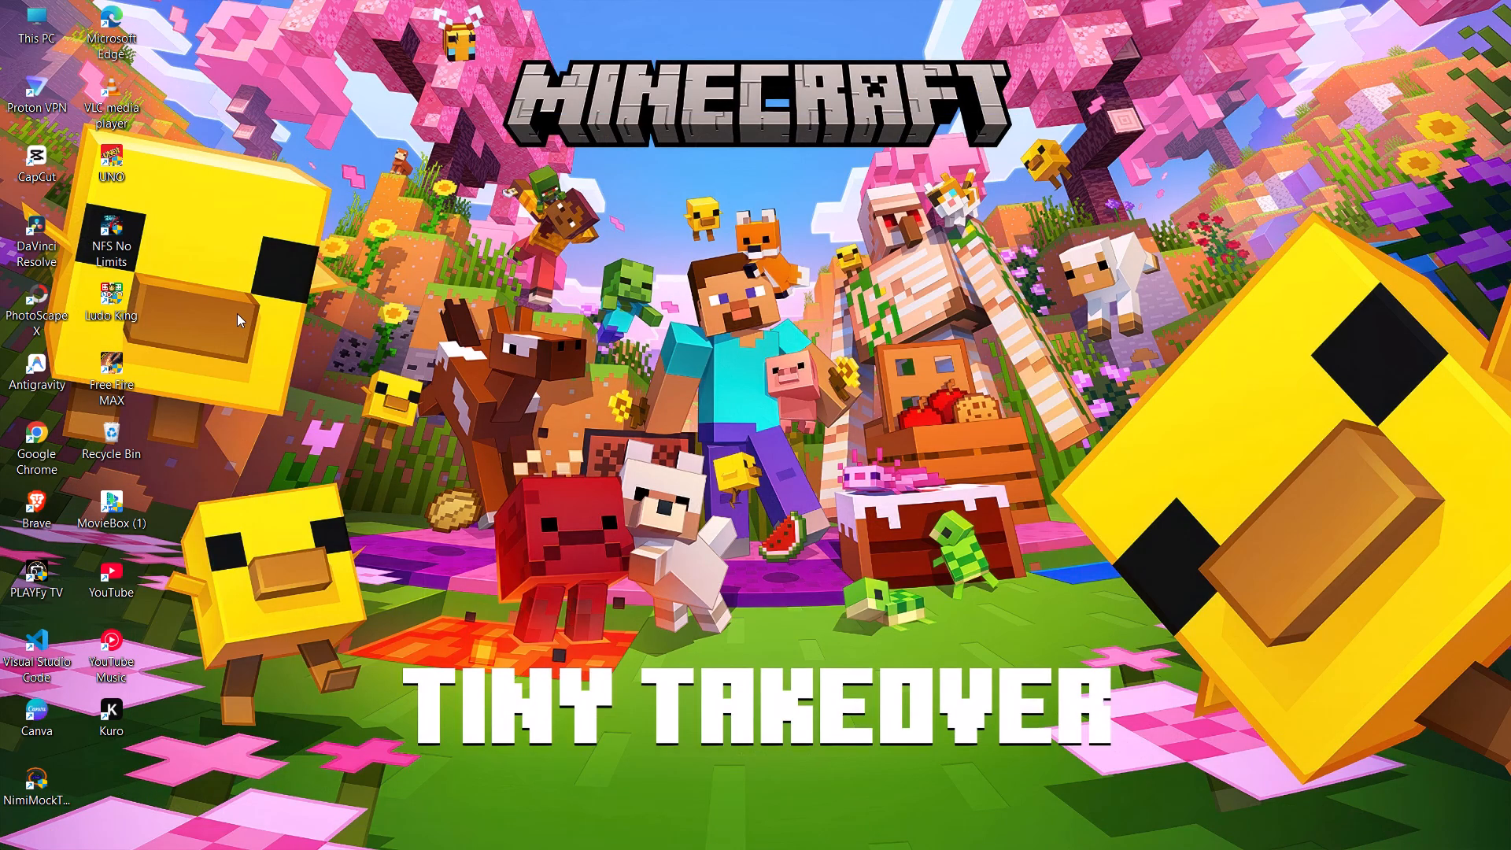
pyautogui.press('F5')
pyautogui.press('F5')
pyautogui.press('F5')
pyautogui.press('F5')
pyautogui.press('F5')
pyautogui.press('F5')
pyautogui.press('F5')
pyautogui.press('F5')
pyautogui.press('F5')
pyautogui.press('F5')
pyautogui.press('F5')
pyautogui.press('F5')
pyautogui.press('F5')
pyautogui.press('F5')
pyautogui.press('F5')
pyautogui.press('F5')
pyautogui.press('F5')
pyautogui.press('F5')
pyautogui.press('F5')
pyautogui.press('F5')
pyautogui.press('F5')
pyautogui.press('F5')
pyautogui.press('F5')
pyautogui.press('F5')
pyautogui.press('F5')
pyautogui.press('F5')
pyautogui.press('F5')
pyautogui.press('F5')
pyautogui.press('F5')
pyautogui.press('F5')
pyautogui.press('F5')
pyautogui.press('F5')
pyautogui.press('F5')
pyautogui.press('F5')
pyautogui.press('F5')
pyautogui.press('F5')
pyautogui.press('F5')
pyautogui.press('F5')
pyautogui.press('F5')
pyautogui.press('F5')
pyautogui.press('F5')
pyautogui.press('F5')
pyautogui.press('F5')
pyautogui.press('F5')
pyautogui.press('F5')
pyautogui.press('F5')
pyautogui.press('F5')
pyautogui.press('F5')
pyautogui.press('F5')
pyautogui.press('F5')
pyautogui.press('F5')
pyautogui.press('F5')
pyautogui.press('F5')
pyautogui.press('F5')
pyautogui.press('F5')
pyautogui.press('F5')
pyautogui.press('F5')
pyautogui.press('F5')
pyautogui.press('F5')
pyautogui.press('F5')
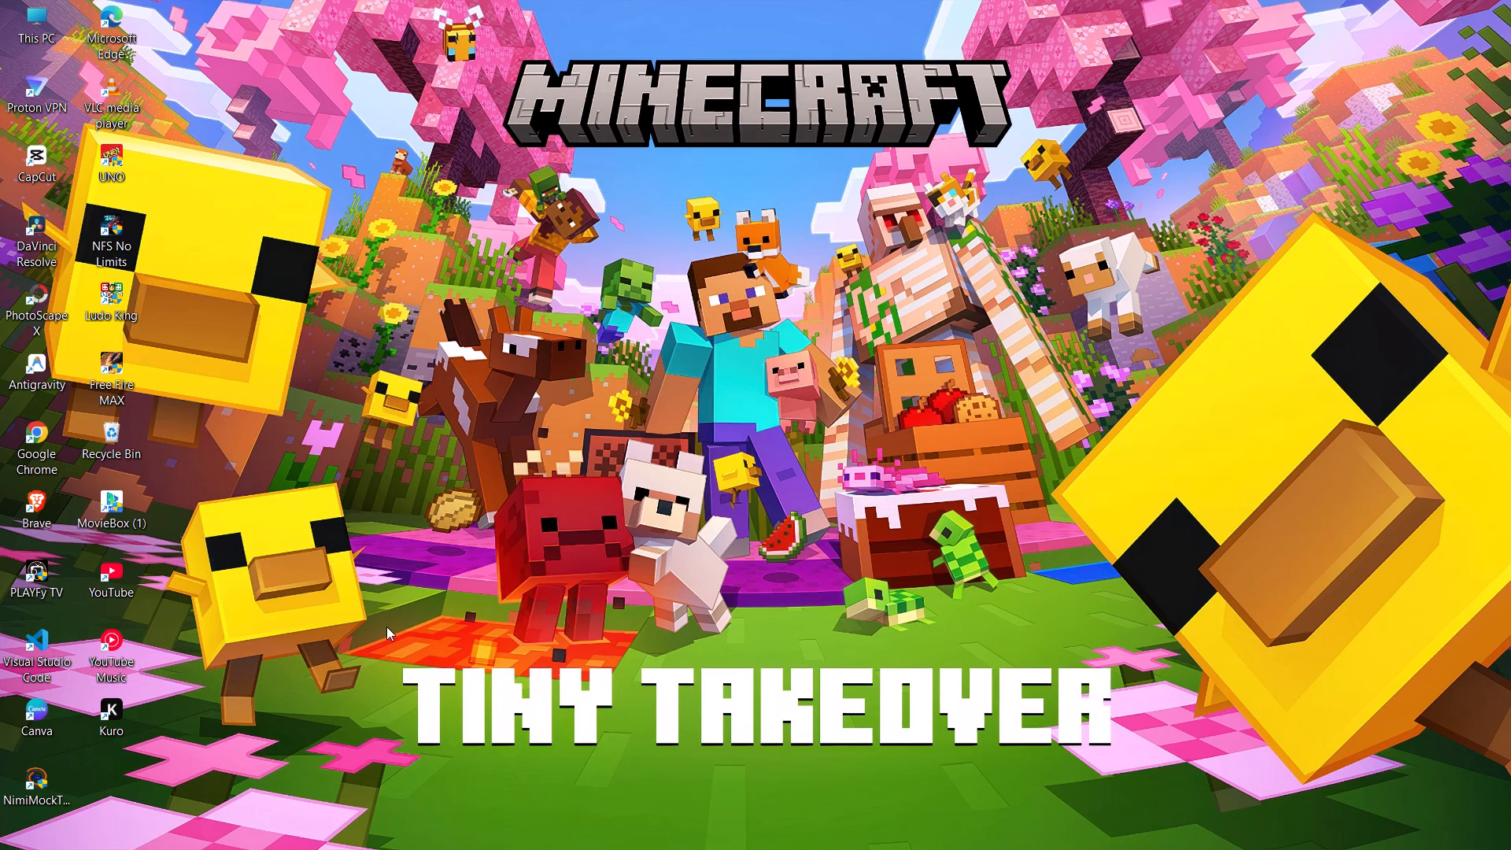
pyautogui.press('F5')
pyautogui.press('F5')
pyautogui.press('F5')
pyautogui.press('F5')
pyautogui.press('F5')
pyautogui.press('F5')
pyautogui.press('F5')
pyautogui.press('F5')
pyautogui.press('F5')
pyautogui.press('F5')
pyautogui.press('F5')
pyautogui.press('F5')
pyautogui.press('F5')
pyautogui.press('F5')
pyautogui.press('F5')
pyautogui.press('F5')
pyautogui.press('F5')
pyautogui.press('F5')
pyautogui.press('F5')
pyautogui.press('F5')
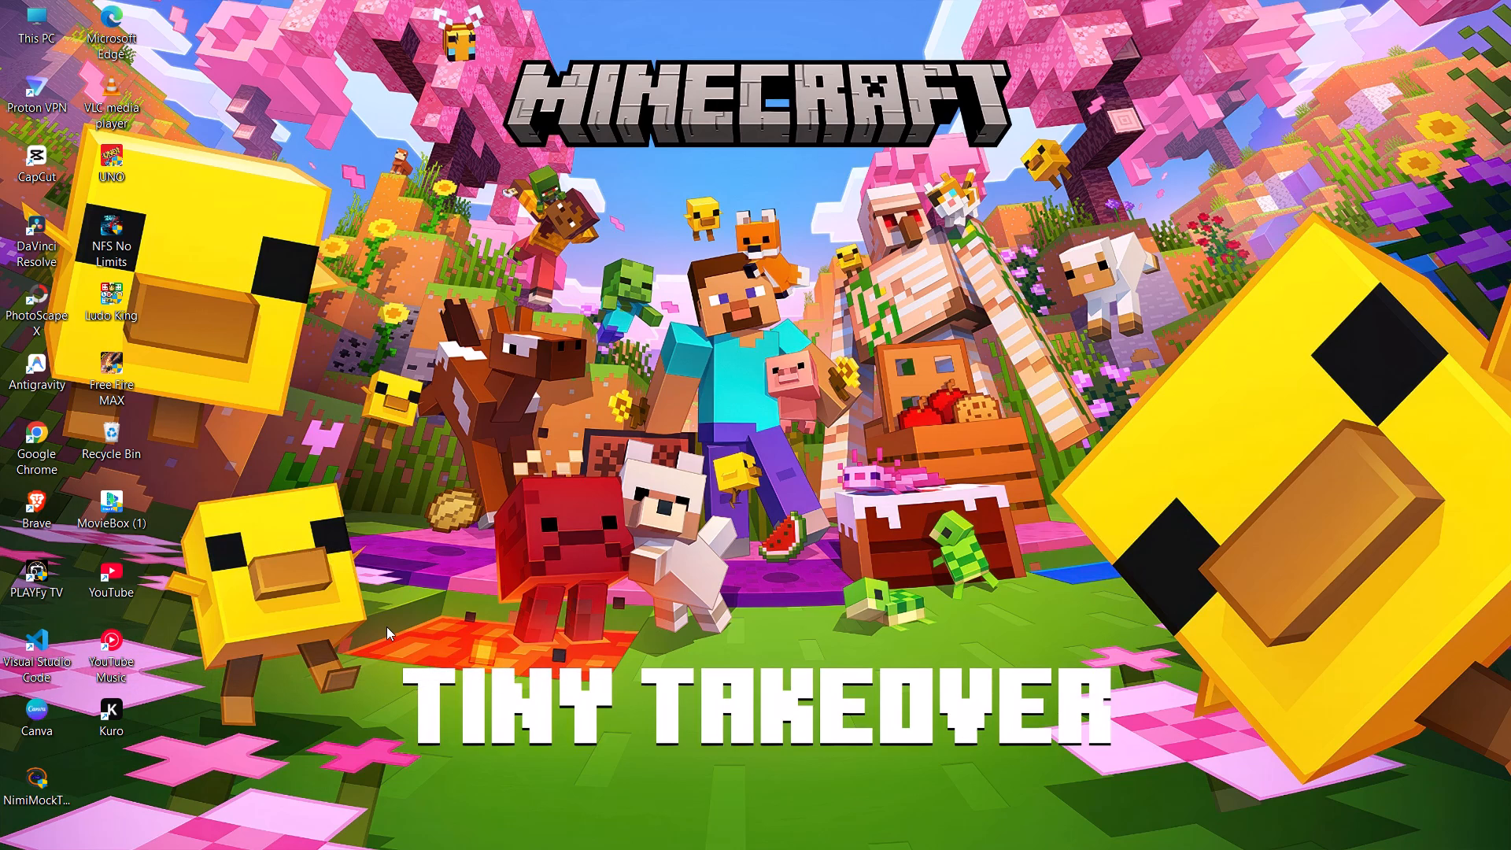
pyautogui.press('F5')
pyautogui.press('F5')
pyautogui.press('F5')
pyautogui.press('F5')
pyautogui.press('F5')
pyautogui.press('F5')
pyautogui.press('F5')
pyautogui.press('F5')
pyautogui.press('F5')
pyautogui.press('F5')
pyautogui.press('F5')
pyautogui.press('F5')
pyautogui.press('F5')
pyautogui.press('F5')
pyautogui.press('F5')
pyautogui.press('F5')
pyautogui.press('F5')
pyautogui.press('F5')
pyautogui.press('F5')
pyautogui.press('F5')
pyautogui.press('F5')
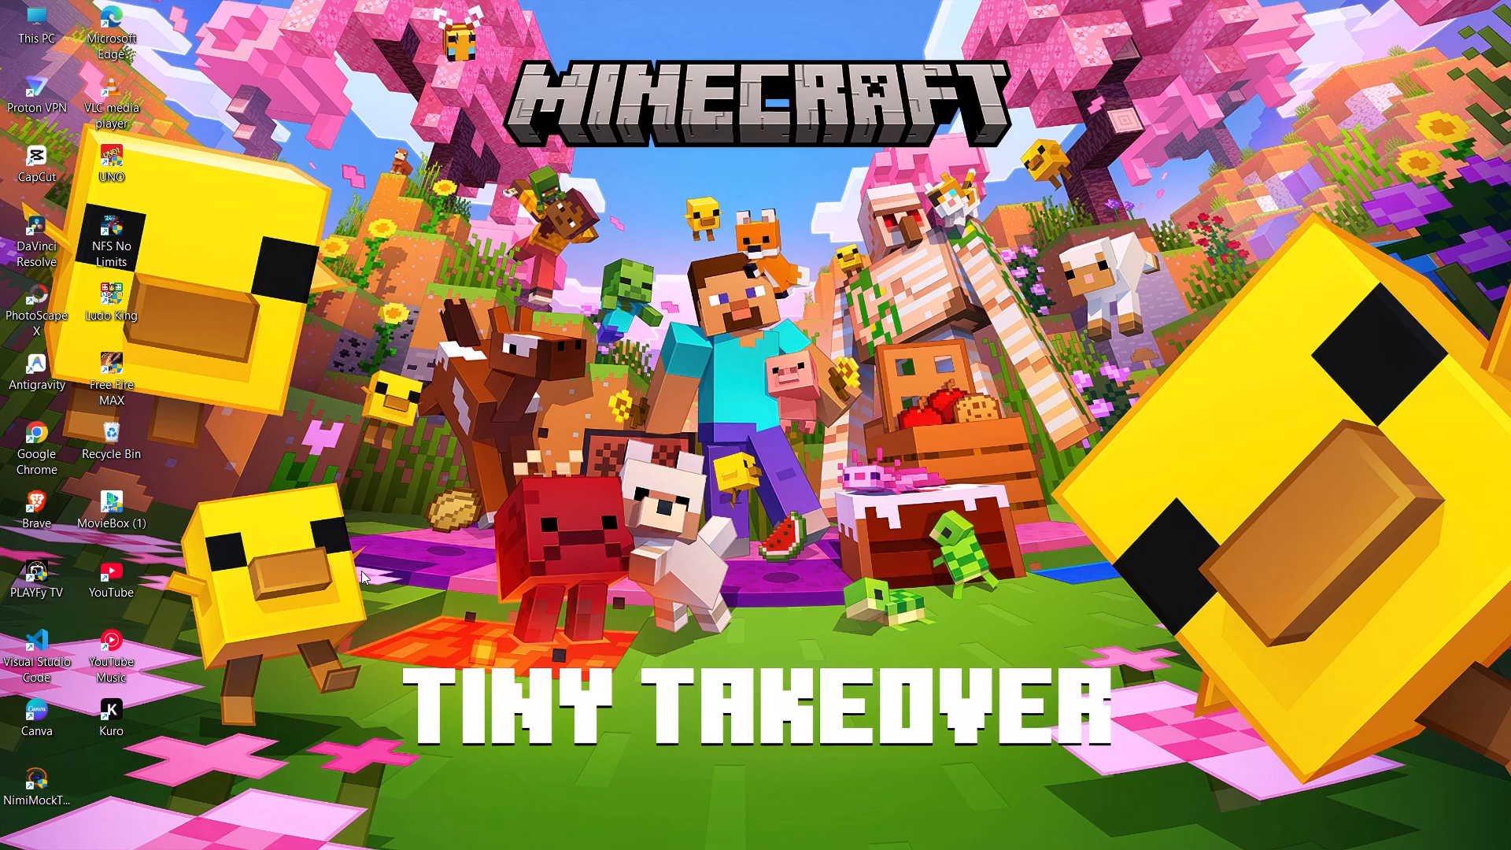
# Reopen Canva from the desktop with the "lo" logo design.
pyautogui.tripleClick(49, 711)
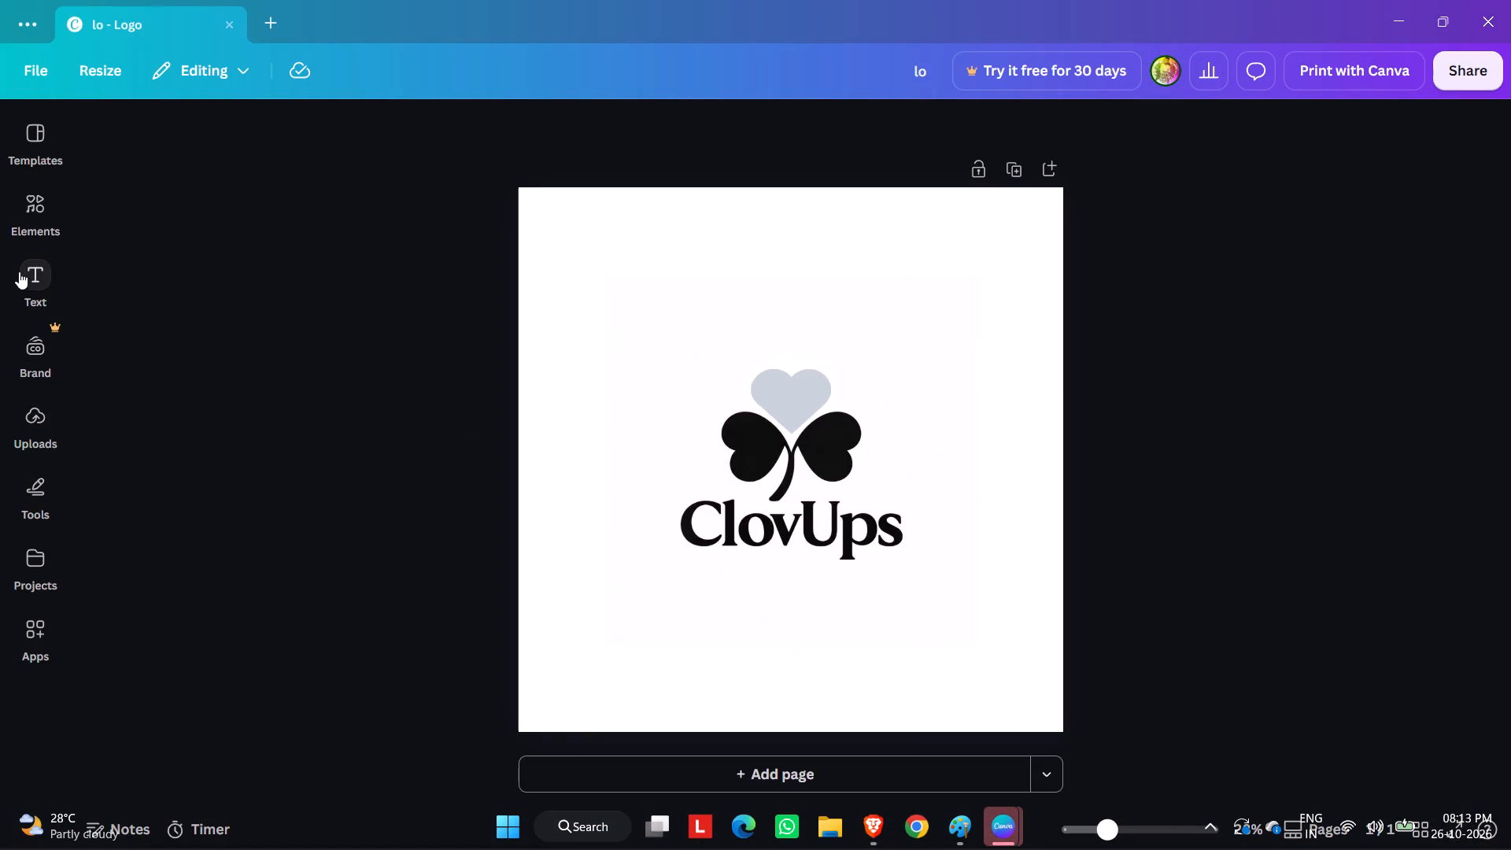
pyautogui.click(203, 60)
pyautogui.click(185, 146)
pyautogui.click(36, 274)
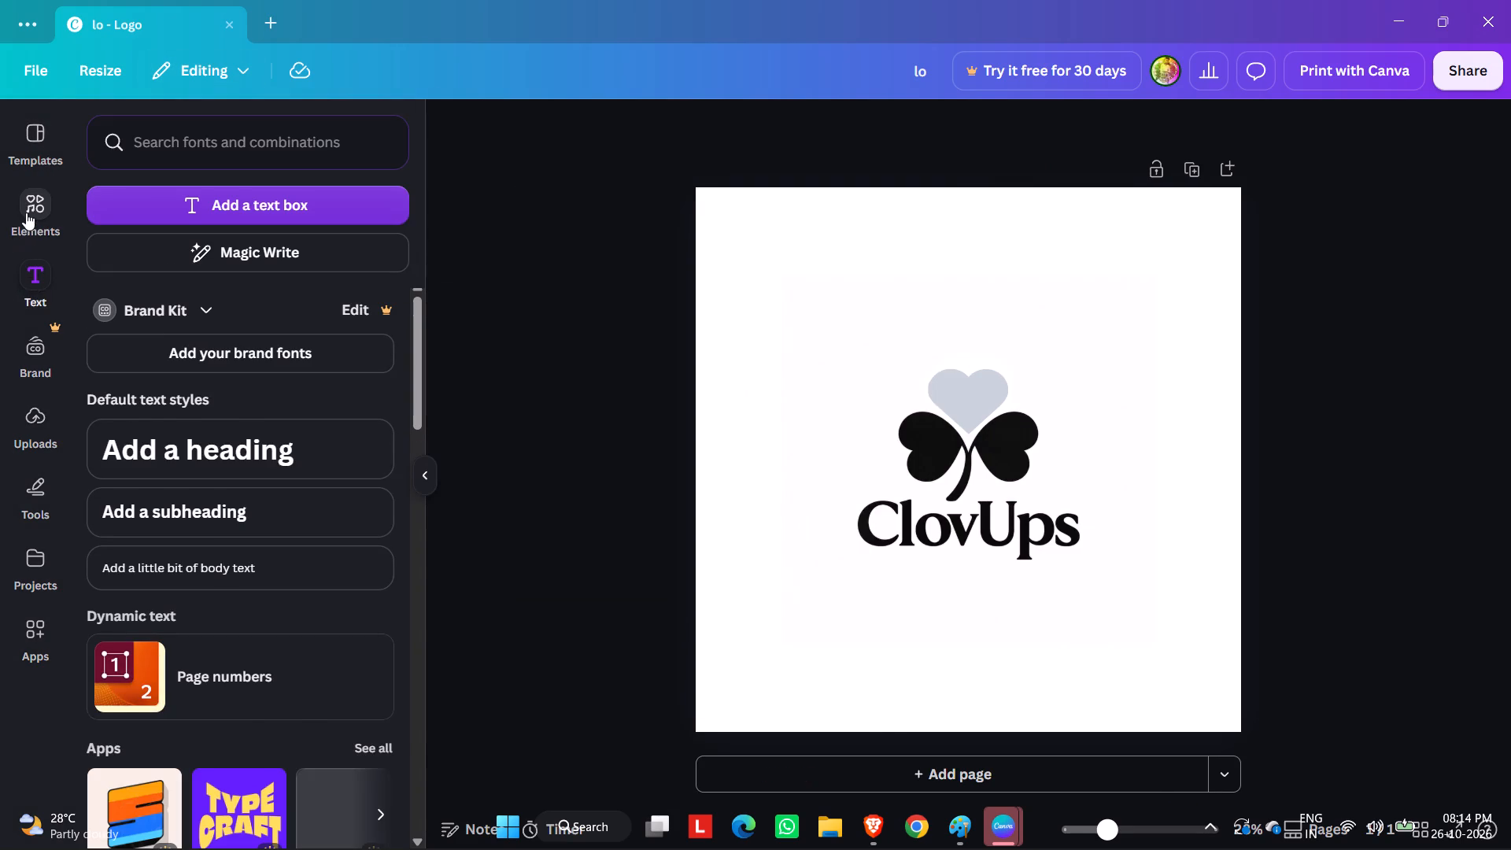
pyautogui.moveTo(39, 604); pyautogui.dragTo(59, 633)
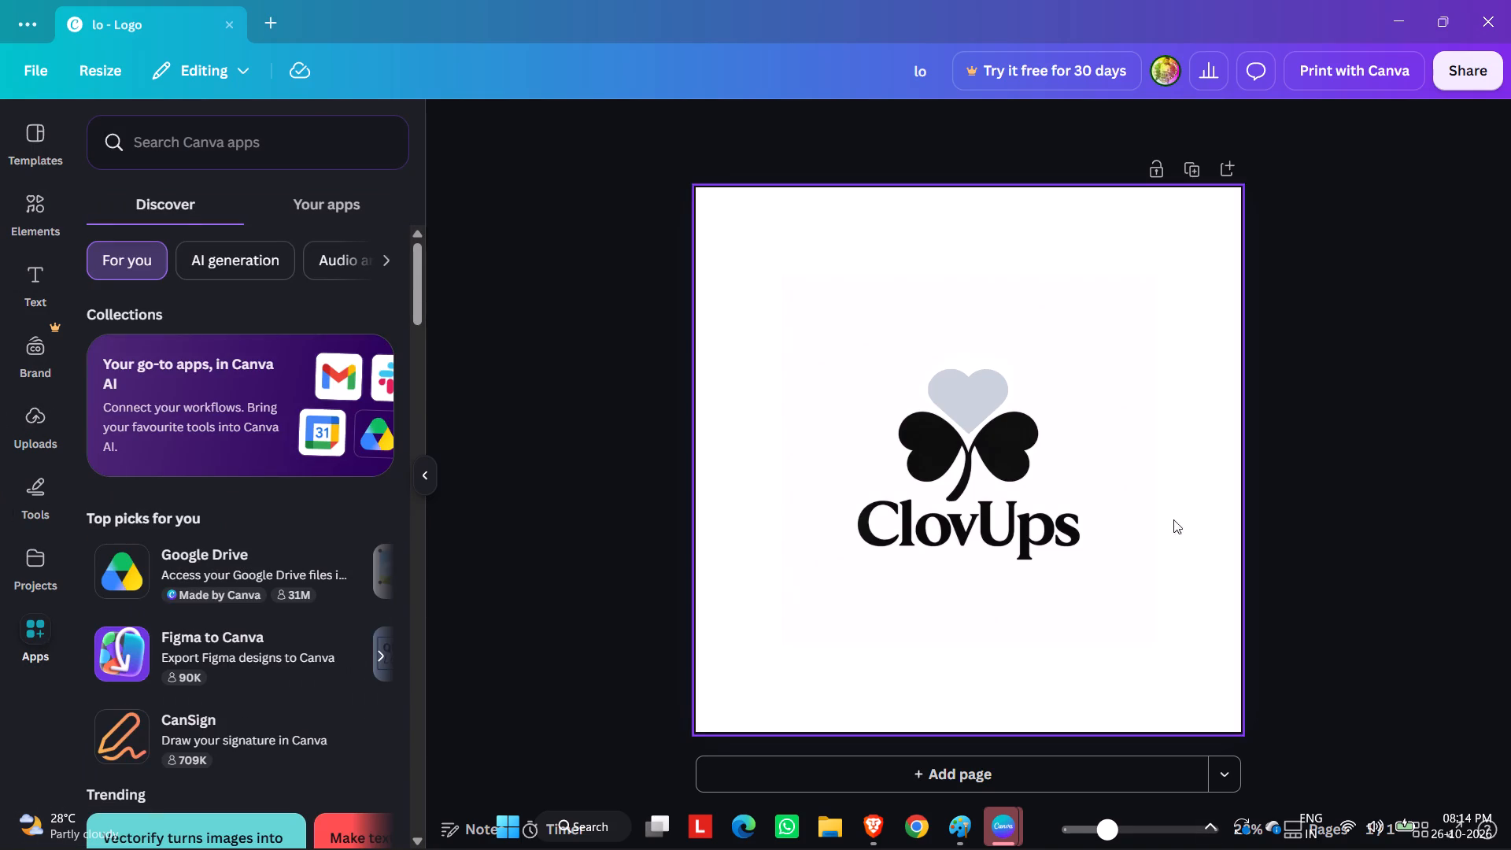
# Erase the ClovUps lettering beneath the clover from the logo image with the Pixel Eraser at size 20.
pyautogui.click(1074, 494)
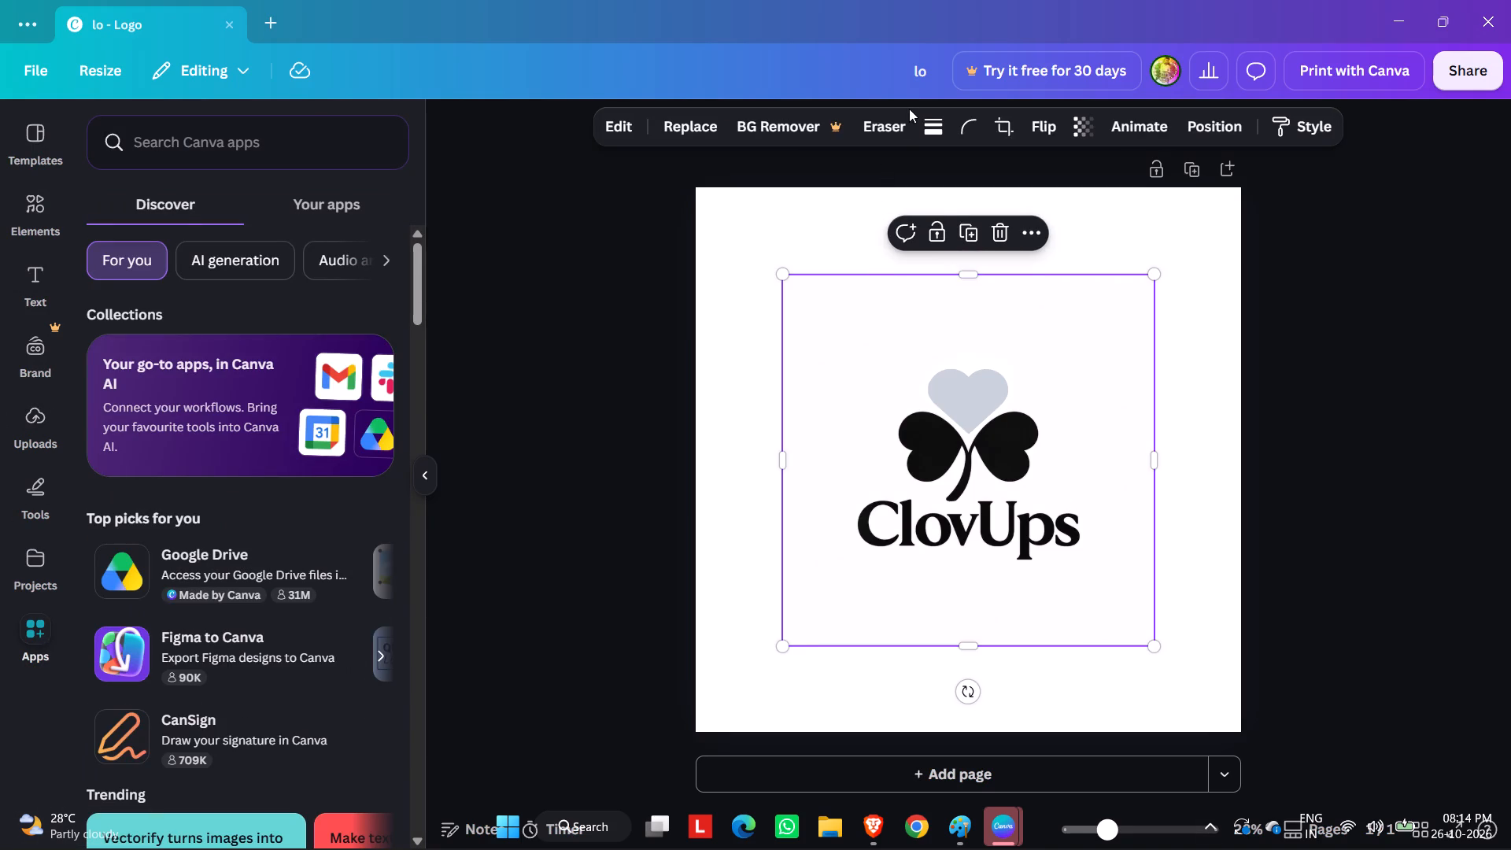
pyautogui.click(896, 118)
pyautogui.click(898, 224)
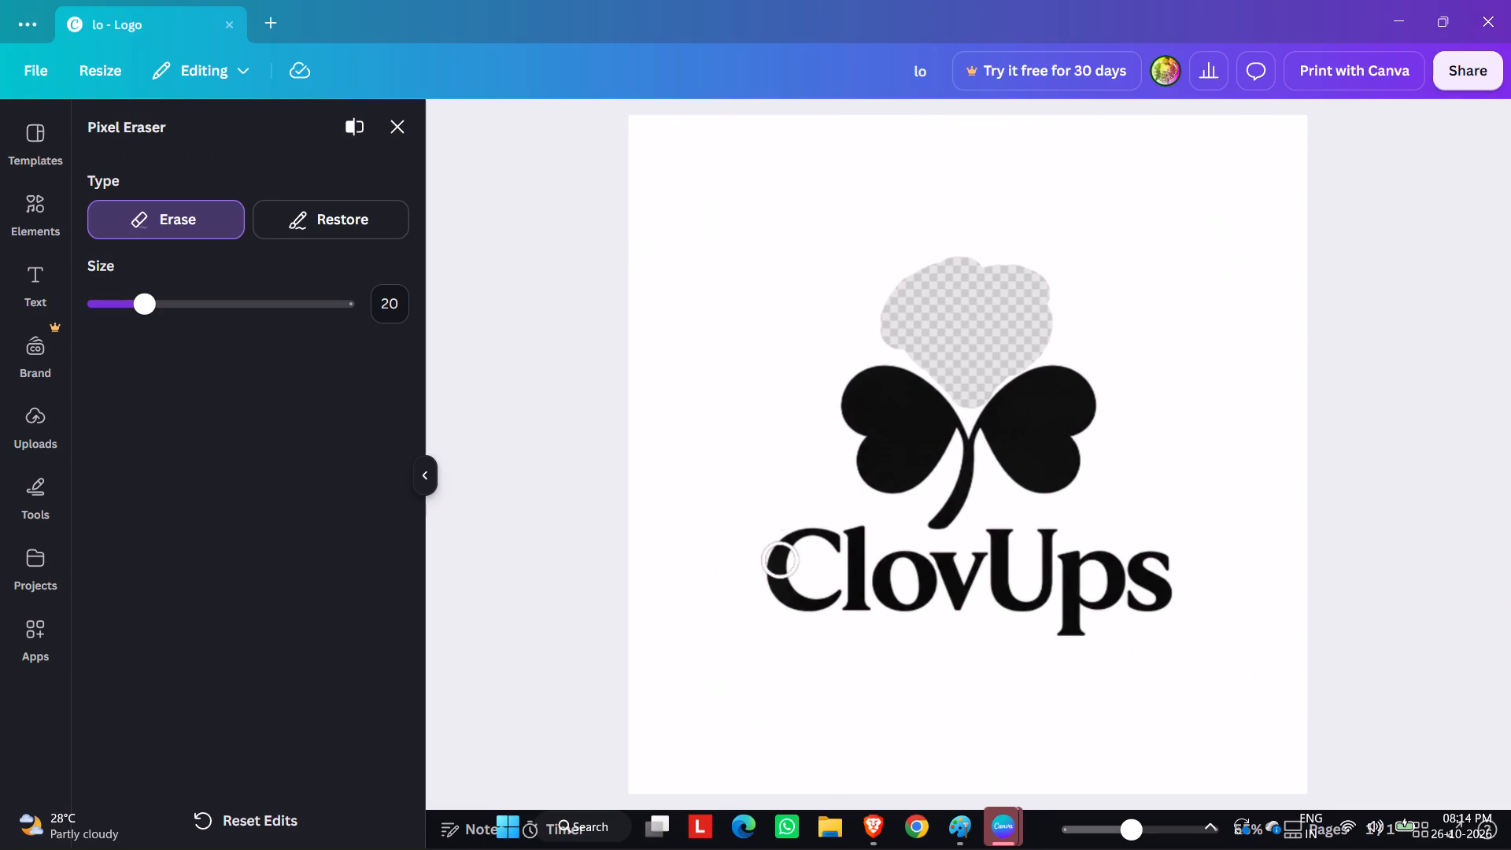
pyautogui.moveTo(775, 539); pyautogui.dragTo(969, 554)
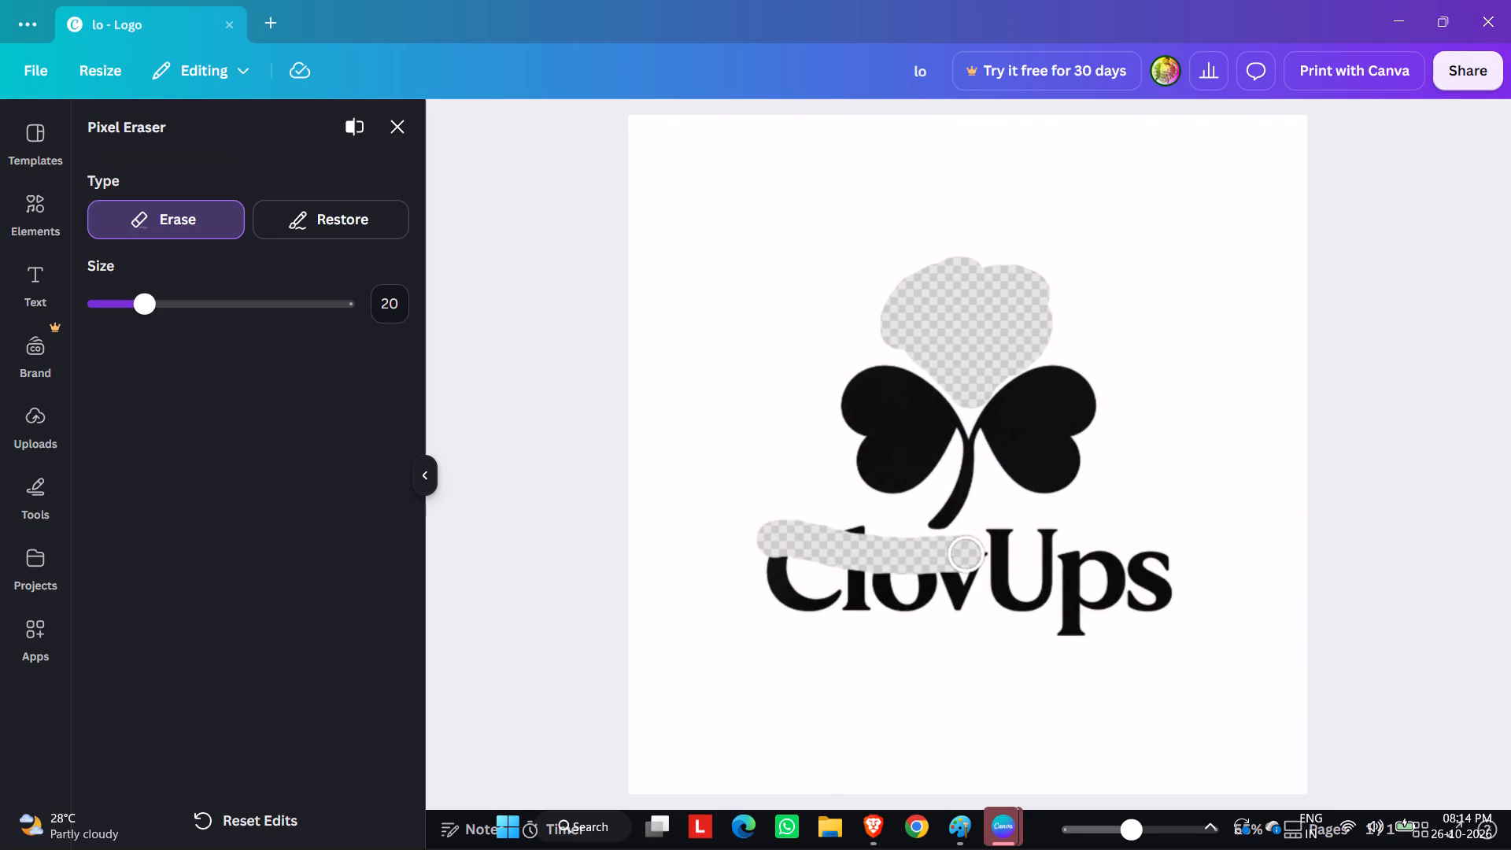
pyautogui.moveTo(969, 554); pyautogui.dragTo(722, 570)
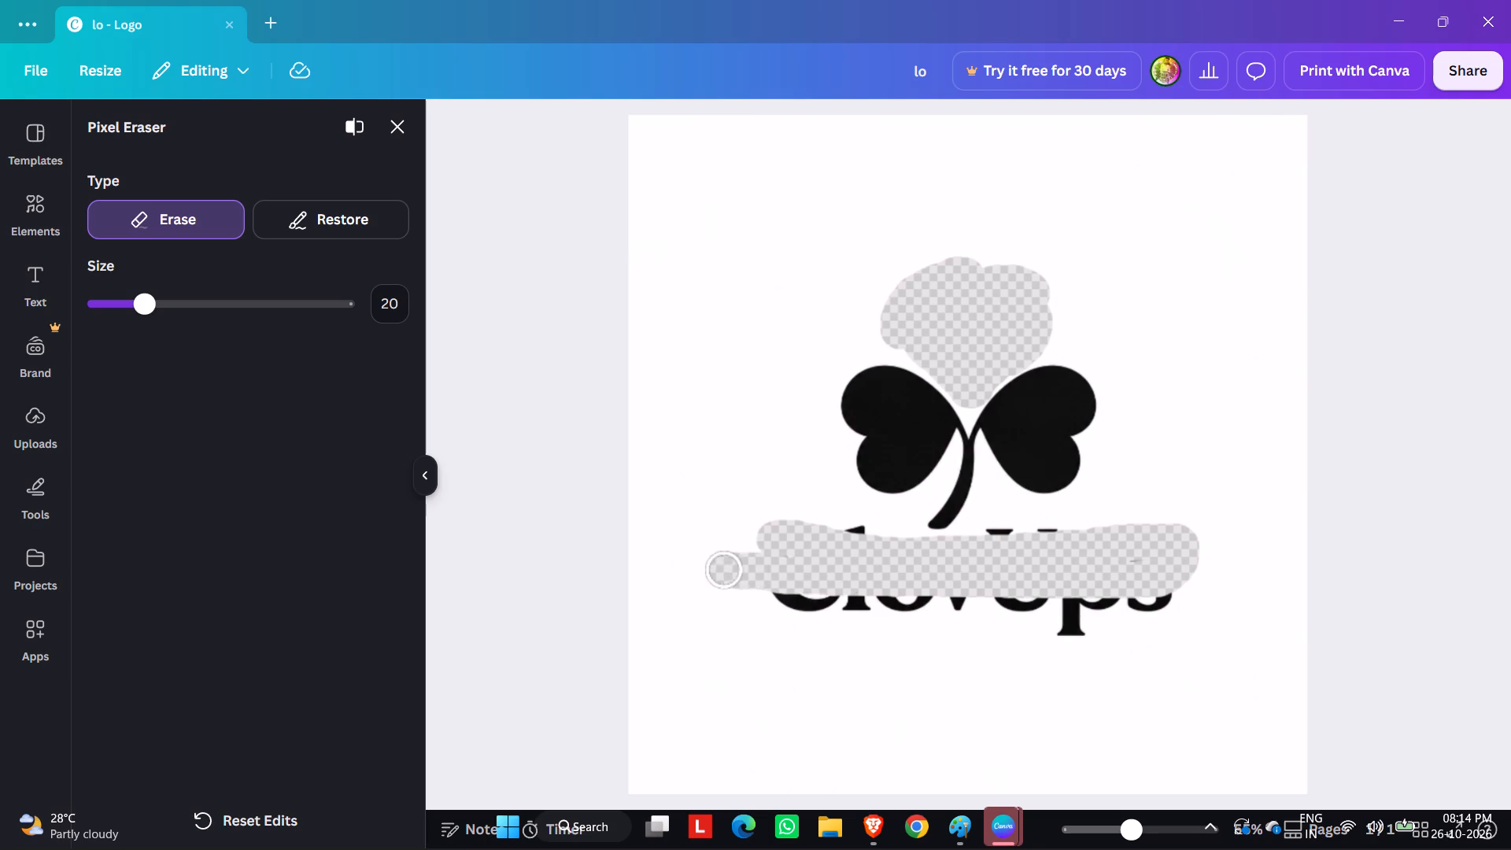
pyautogui.moveTo(722, 570); pyautogui.dragTo(925, 558)
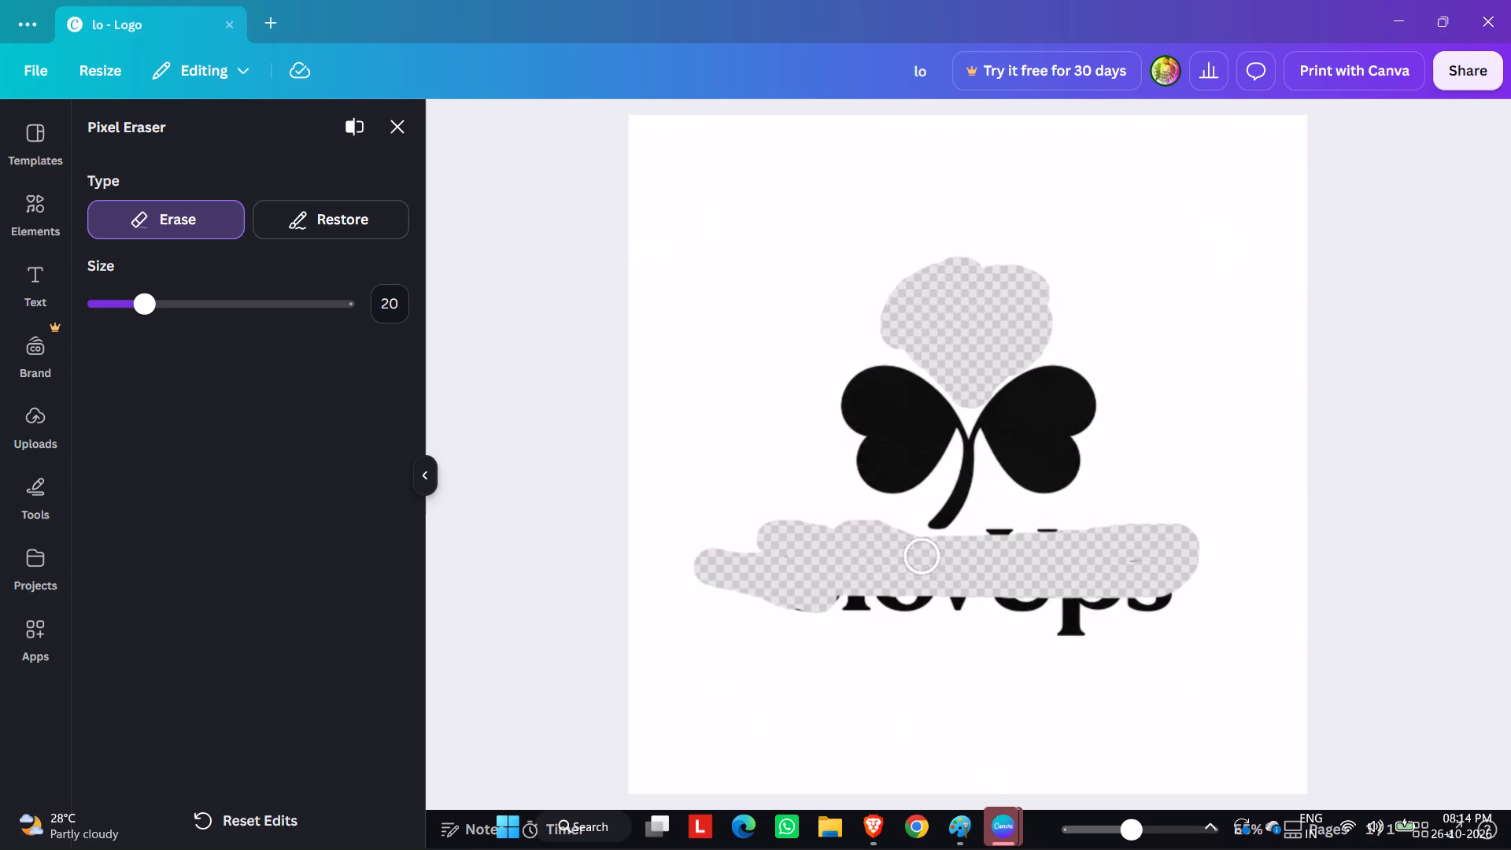
pyautogui.moveTo(925, 558); pyautogui.dragTo(1181, 578)
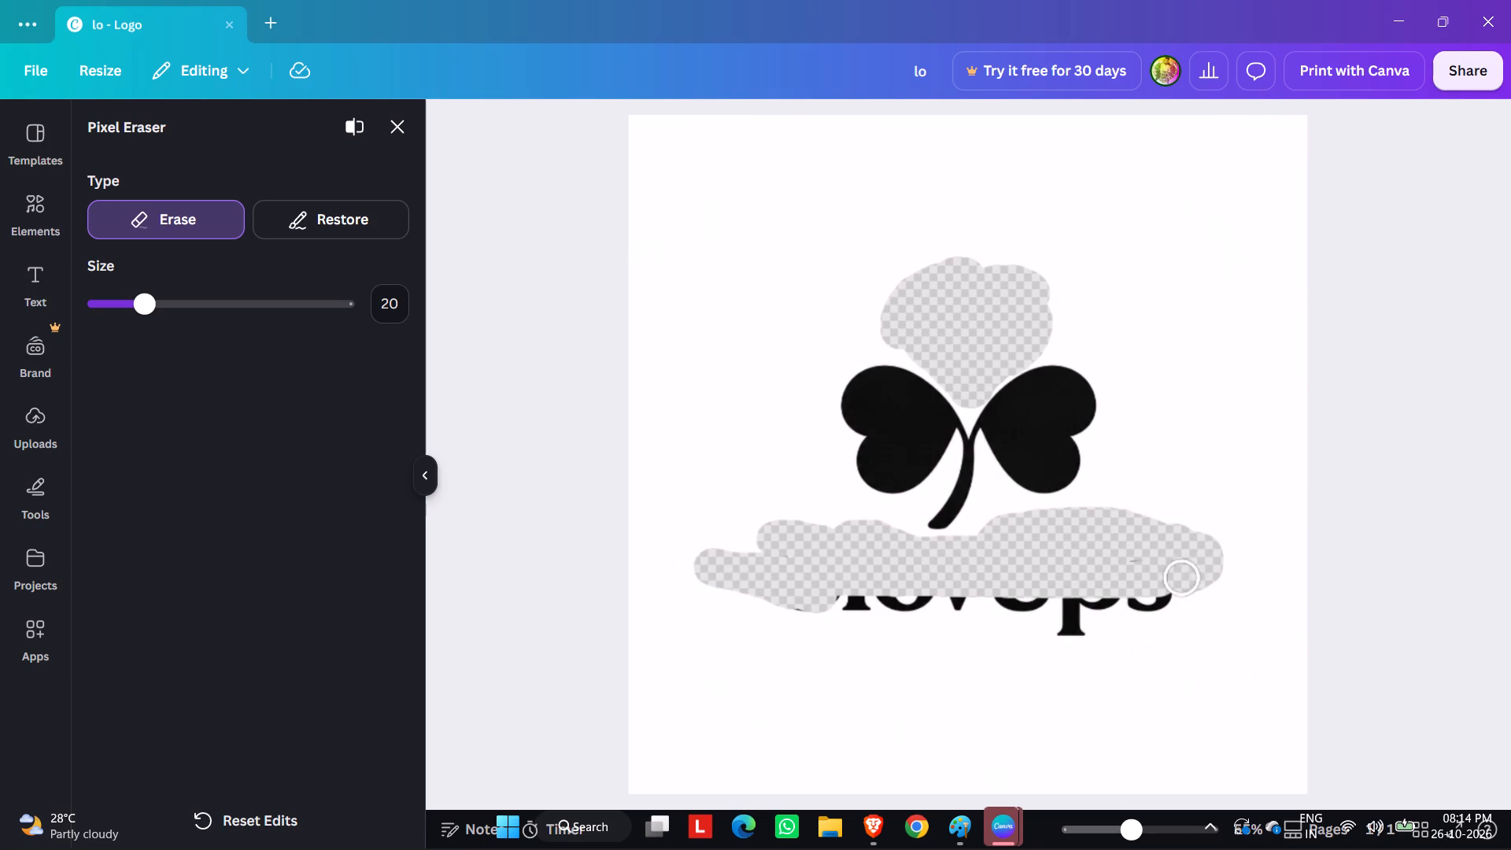
pyautogui.moveTo(1181, 578); pyautogui.dragTo(1168, 619)
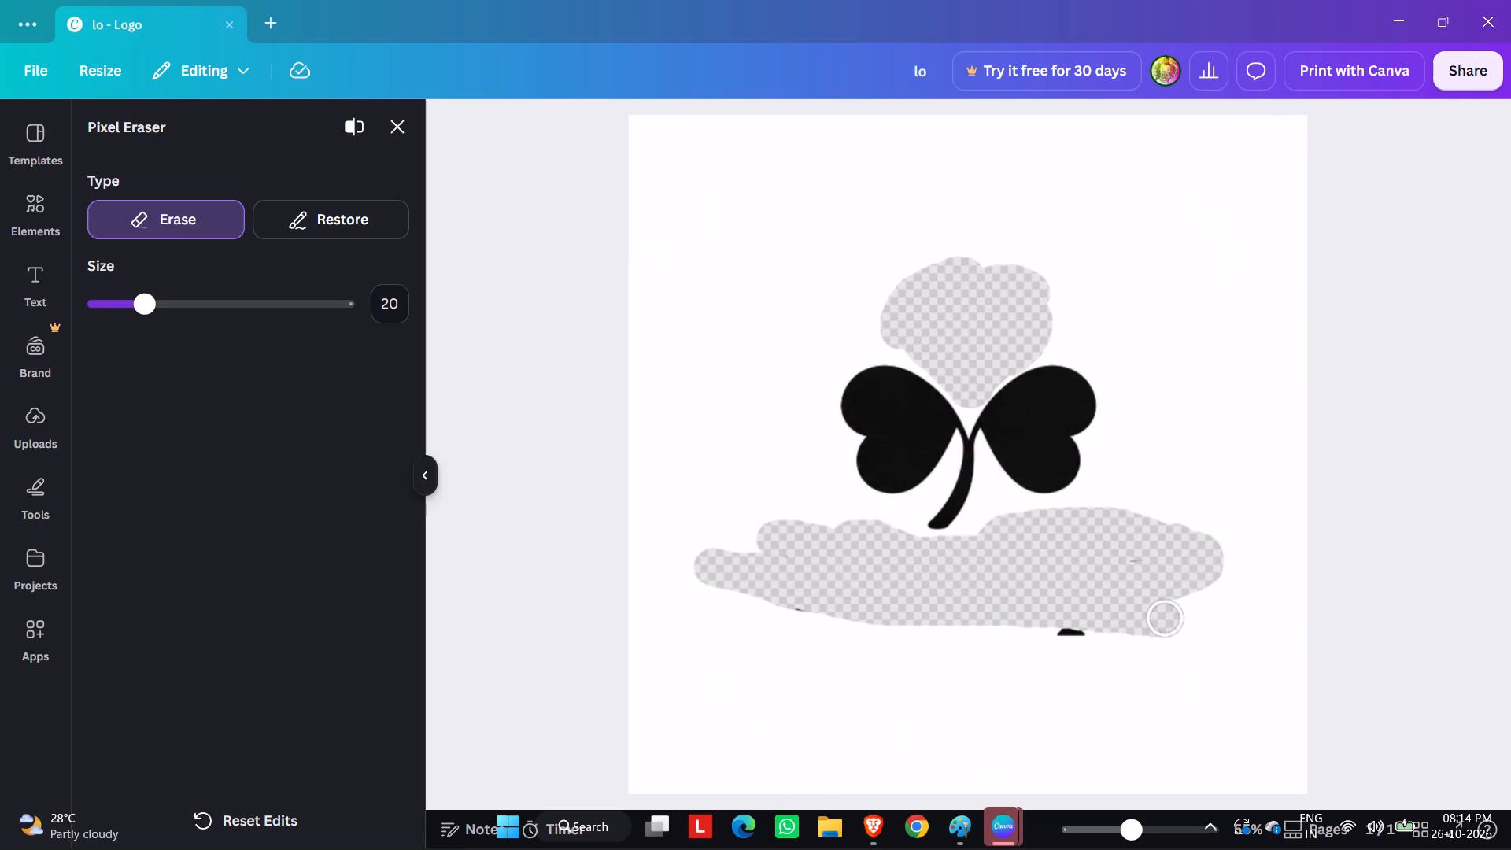
pyautogui.moveTo(1168, 619); pyautogui.dragTo(1110, 629)
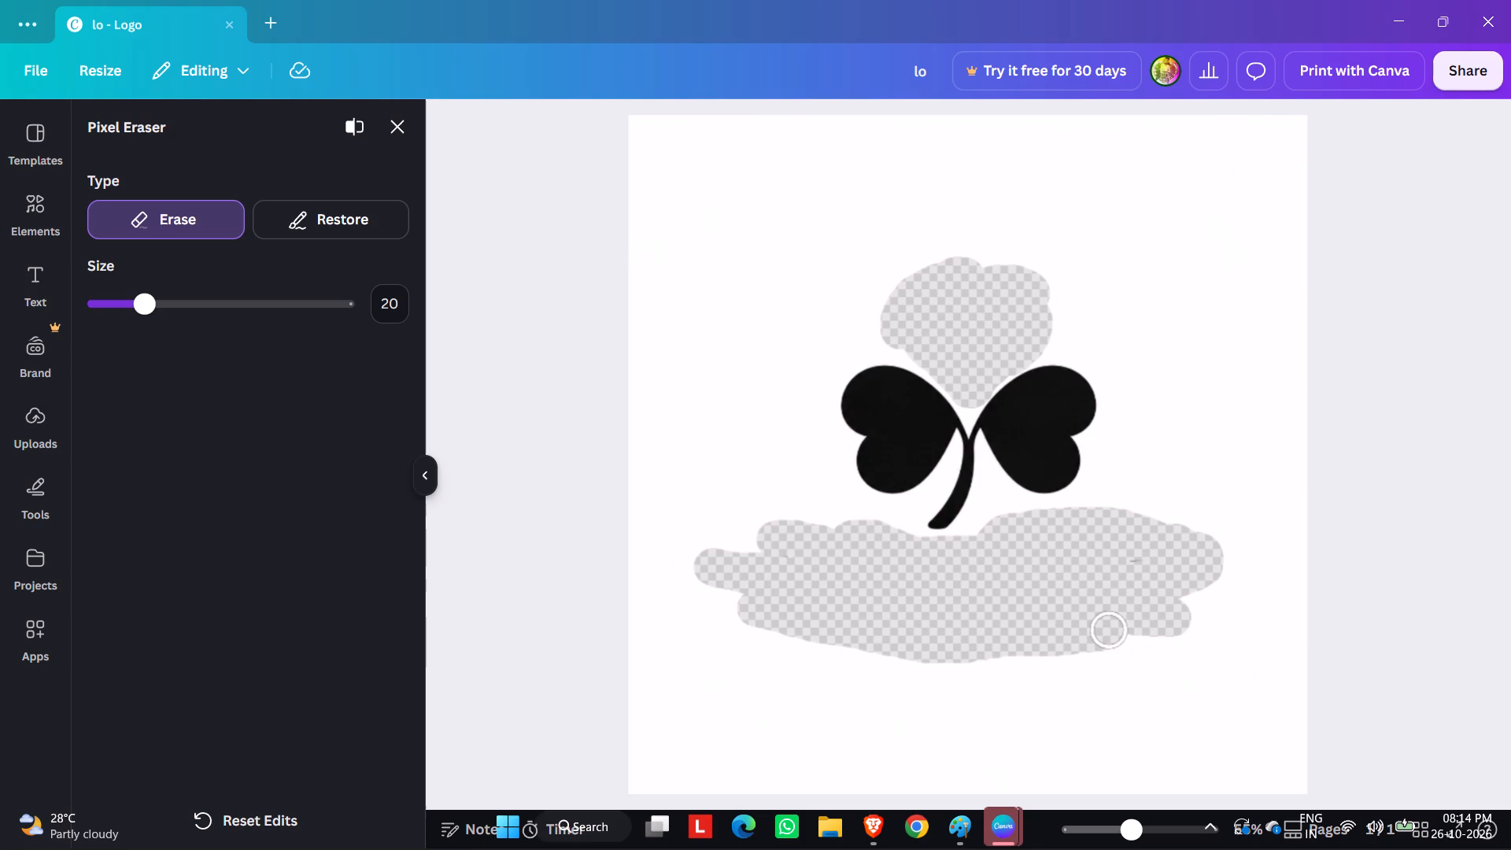
pyautogui.moveTo(1110, 629); pyautogui.dragTo(1038, 589)
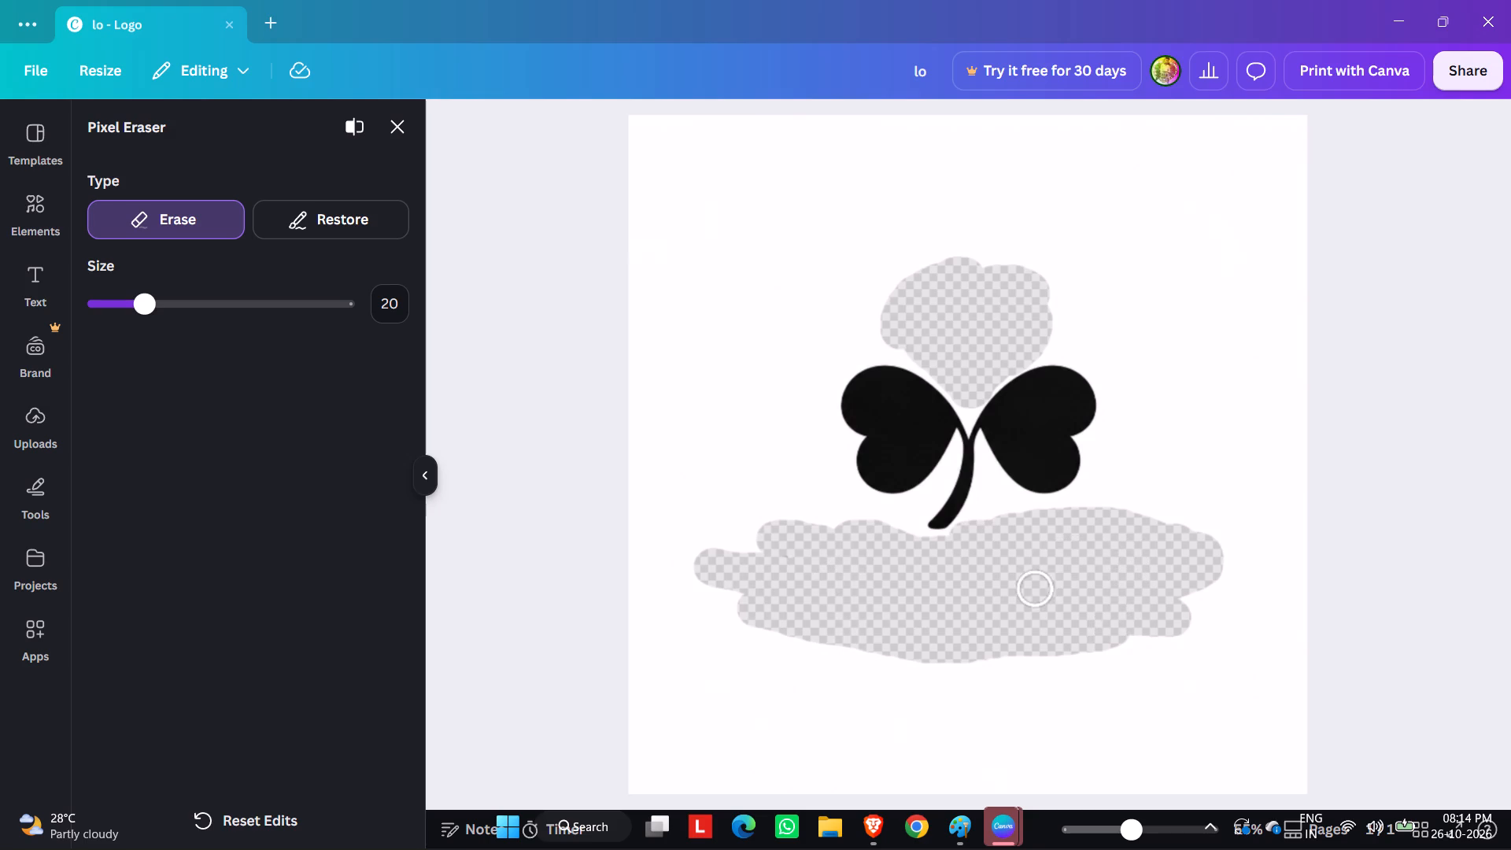
pyautogui.moveTo(1038, 589); pyautogui.dragTo(960, 584)
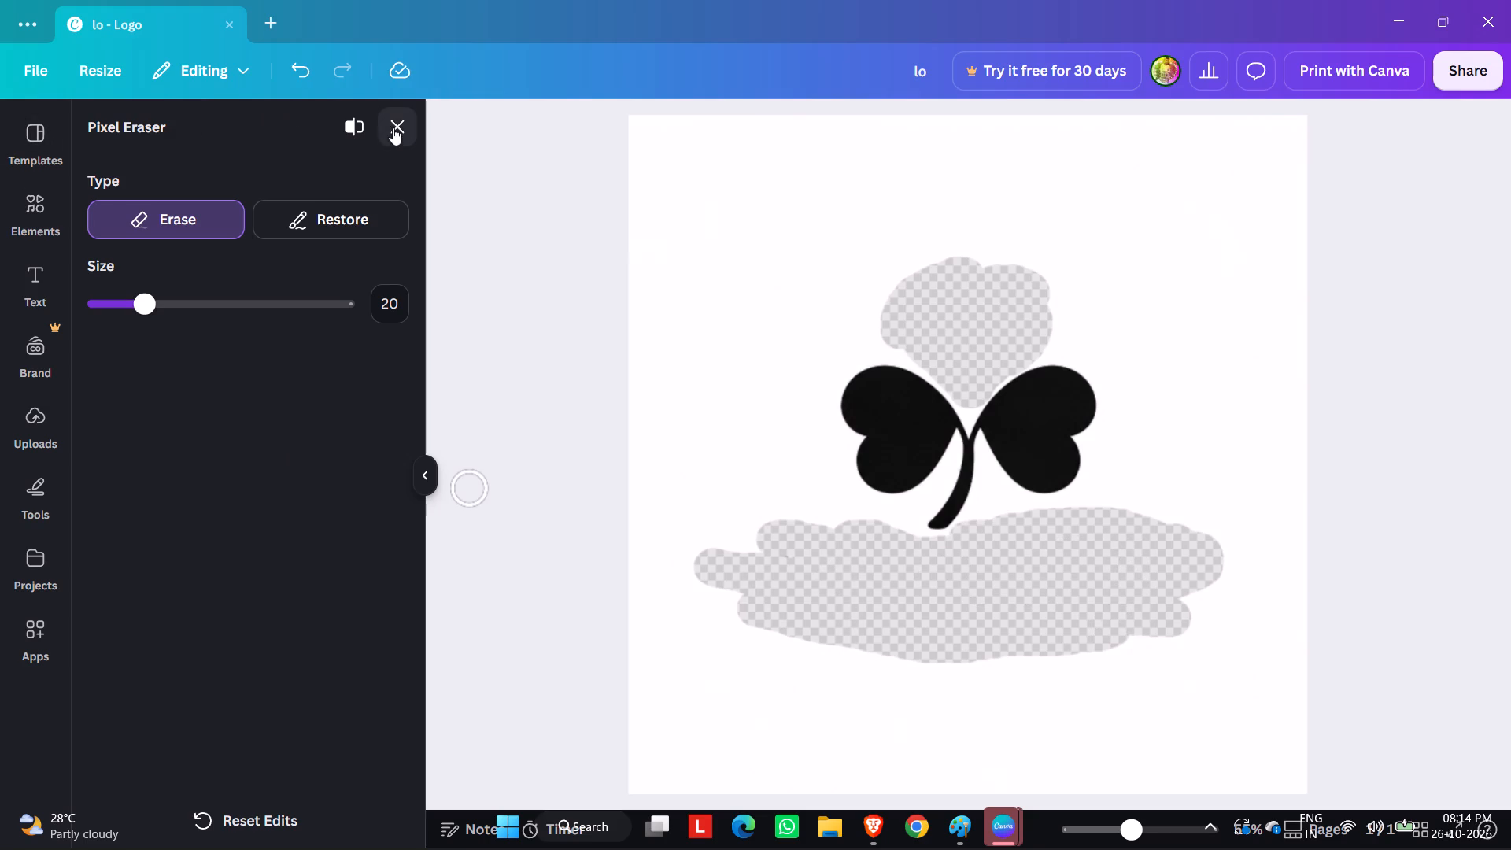
pyautogui.click(388, 126)
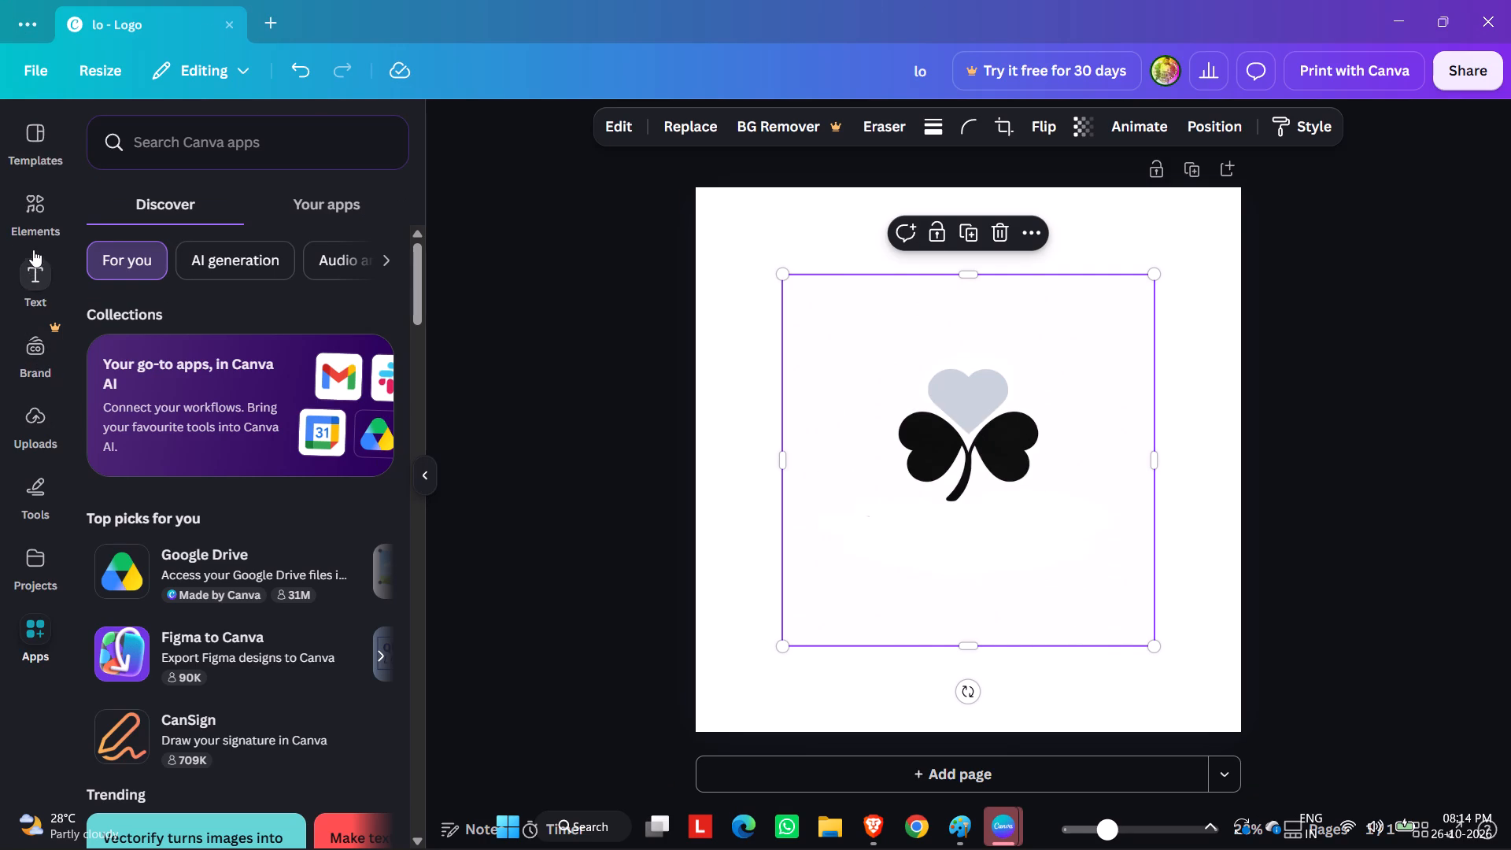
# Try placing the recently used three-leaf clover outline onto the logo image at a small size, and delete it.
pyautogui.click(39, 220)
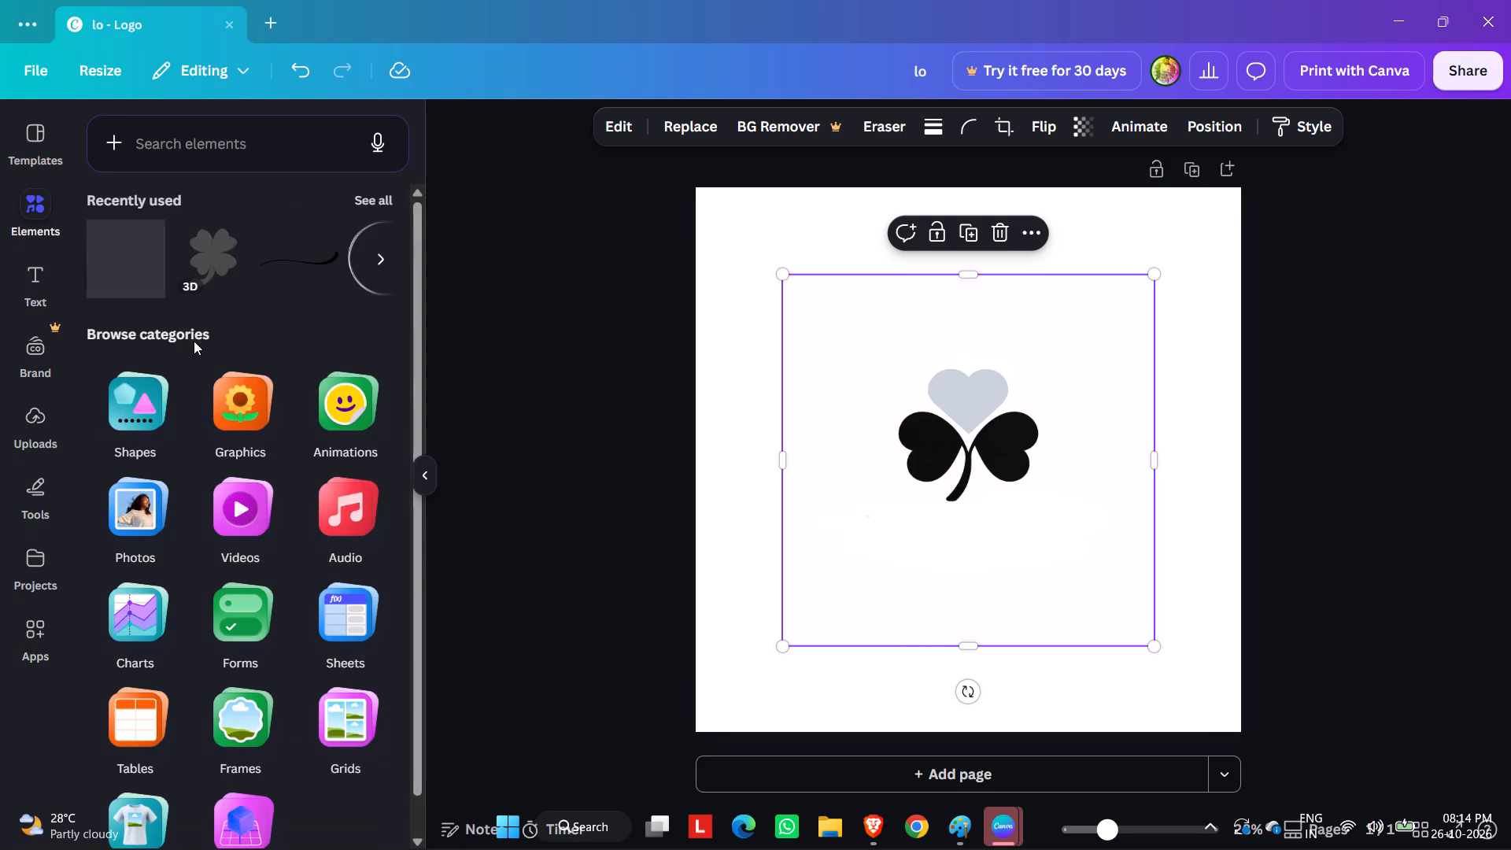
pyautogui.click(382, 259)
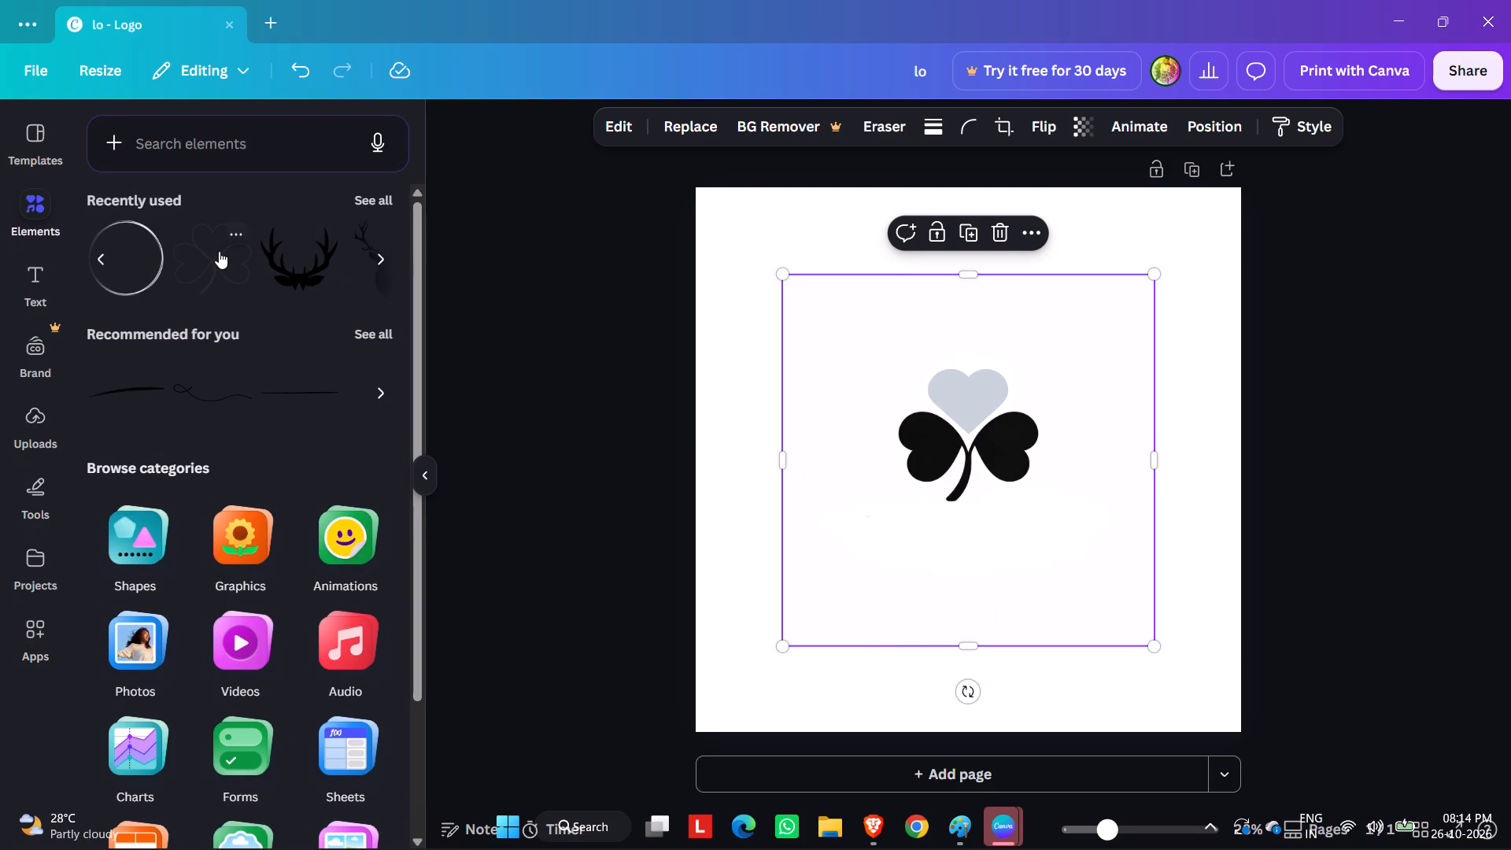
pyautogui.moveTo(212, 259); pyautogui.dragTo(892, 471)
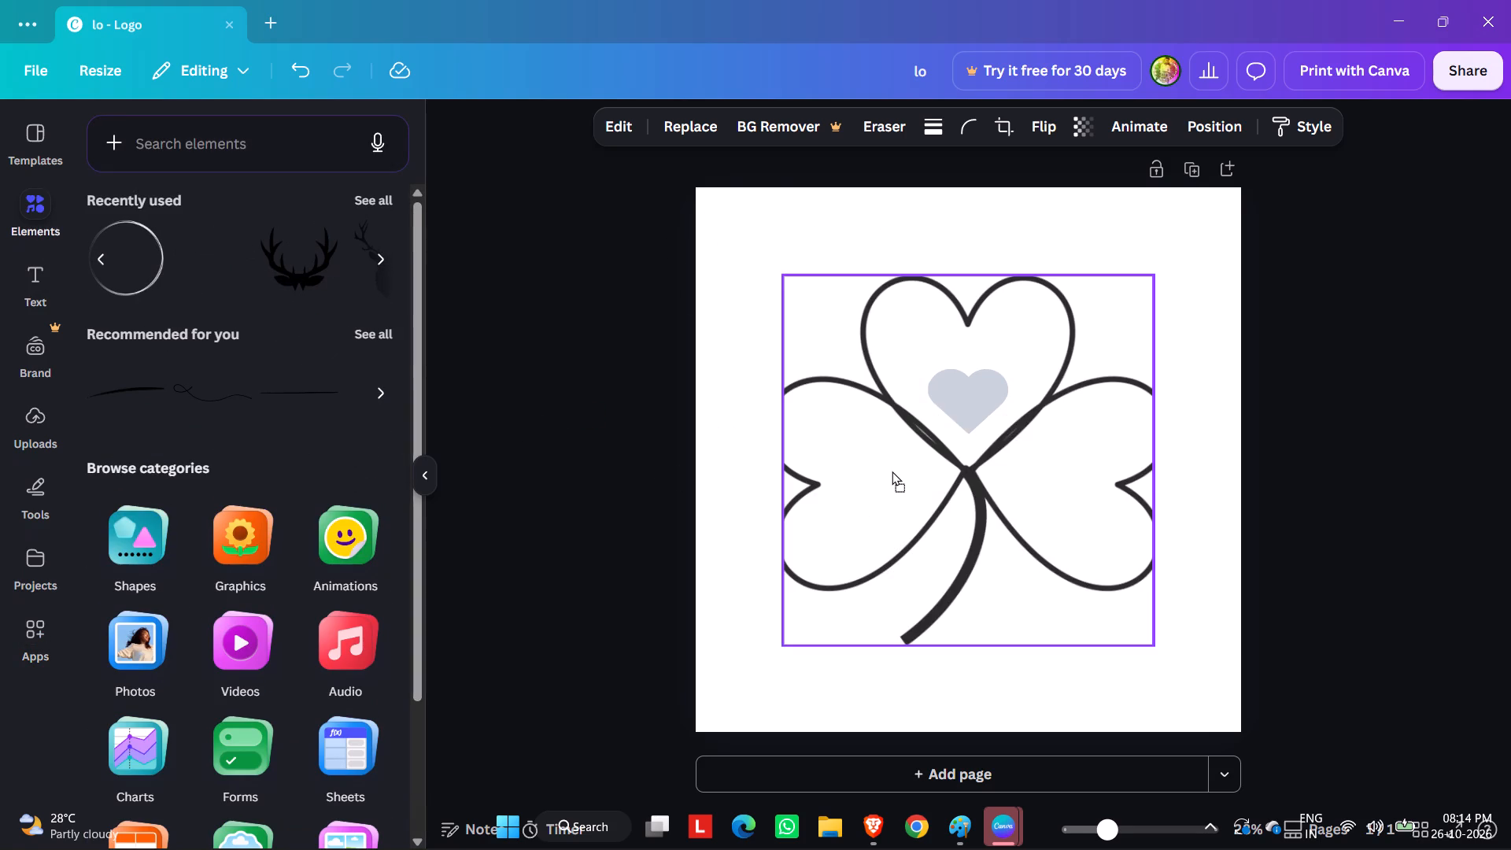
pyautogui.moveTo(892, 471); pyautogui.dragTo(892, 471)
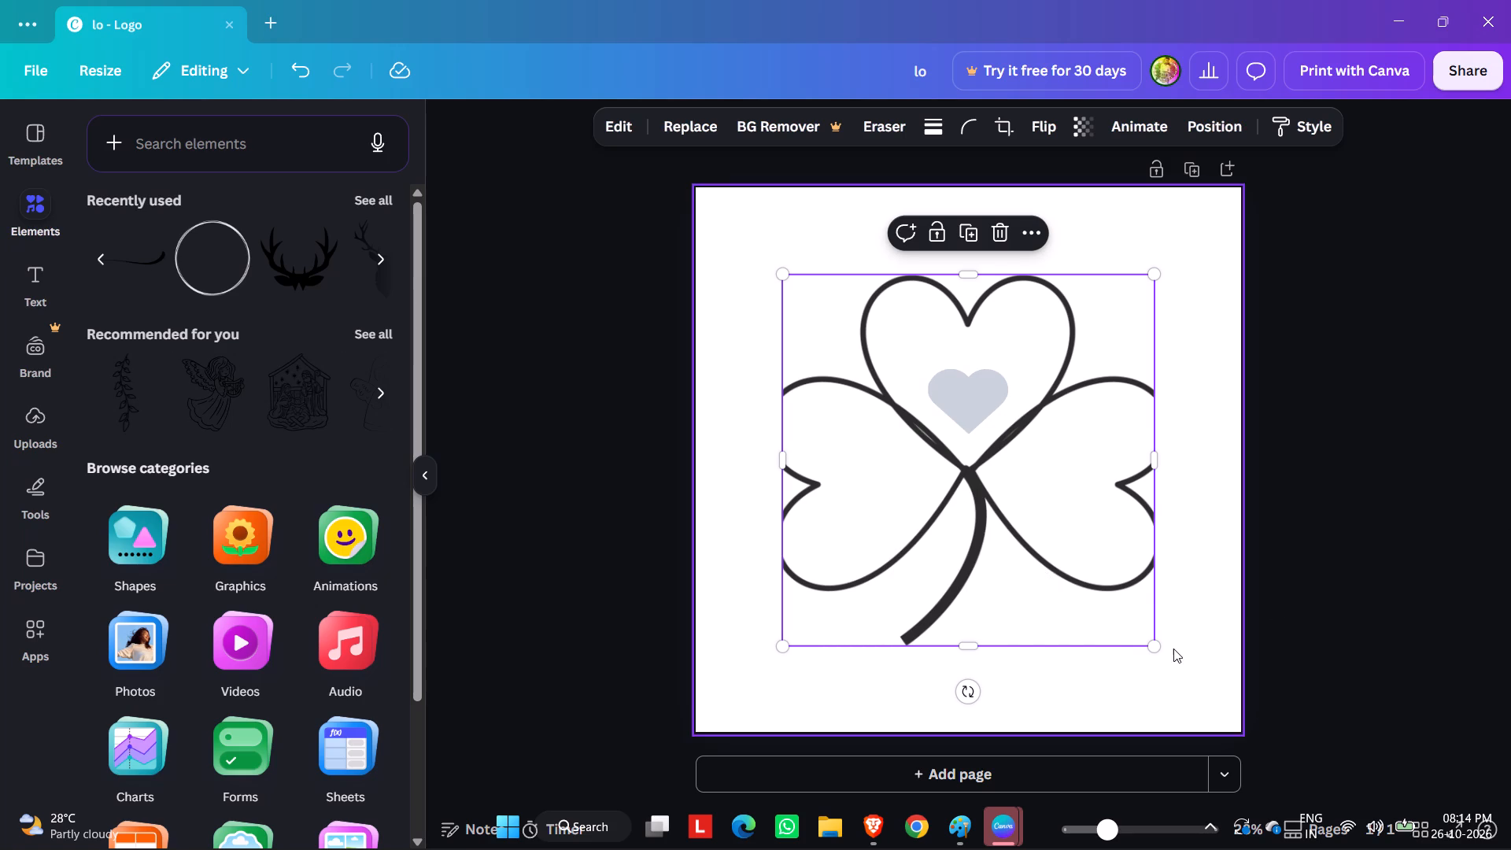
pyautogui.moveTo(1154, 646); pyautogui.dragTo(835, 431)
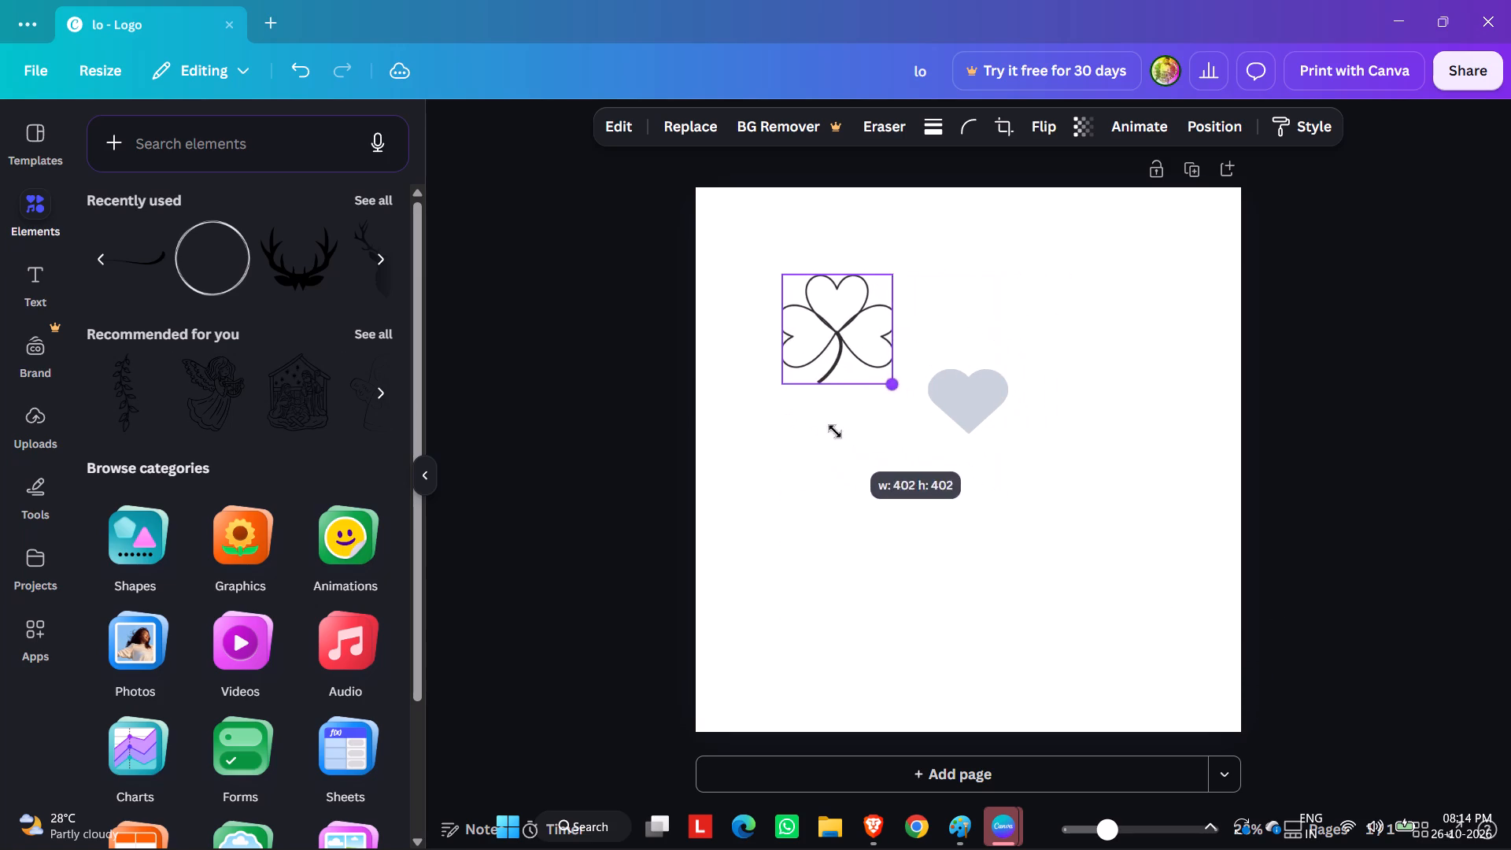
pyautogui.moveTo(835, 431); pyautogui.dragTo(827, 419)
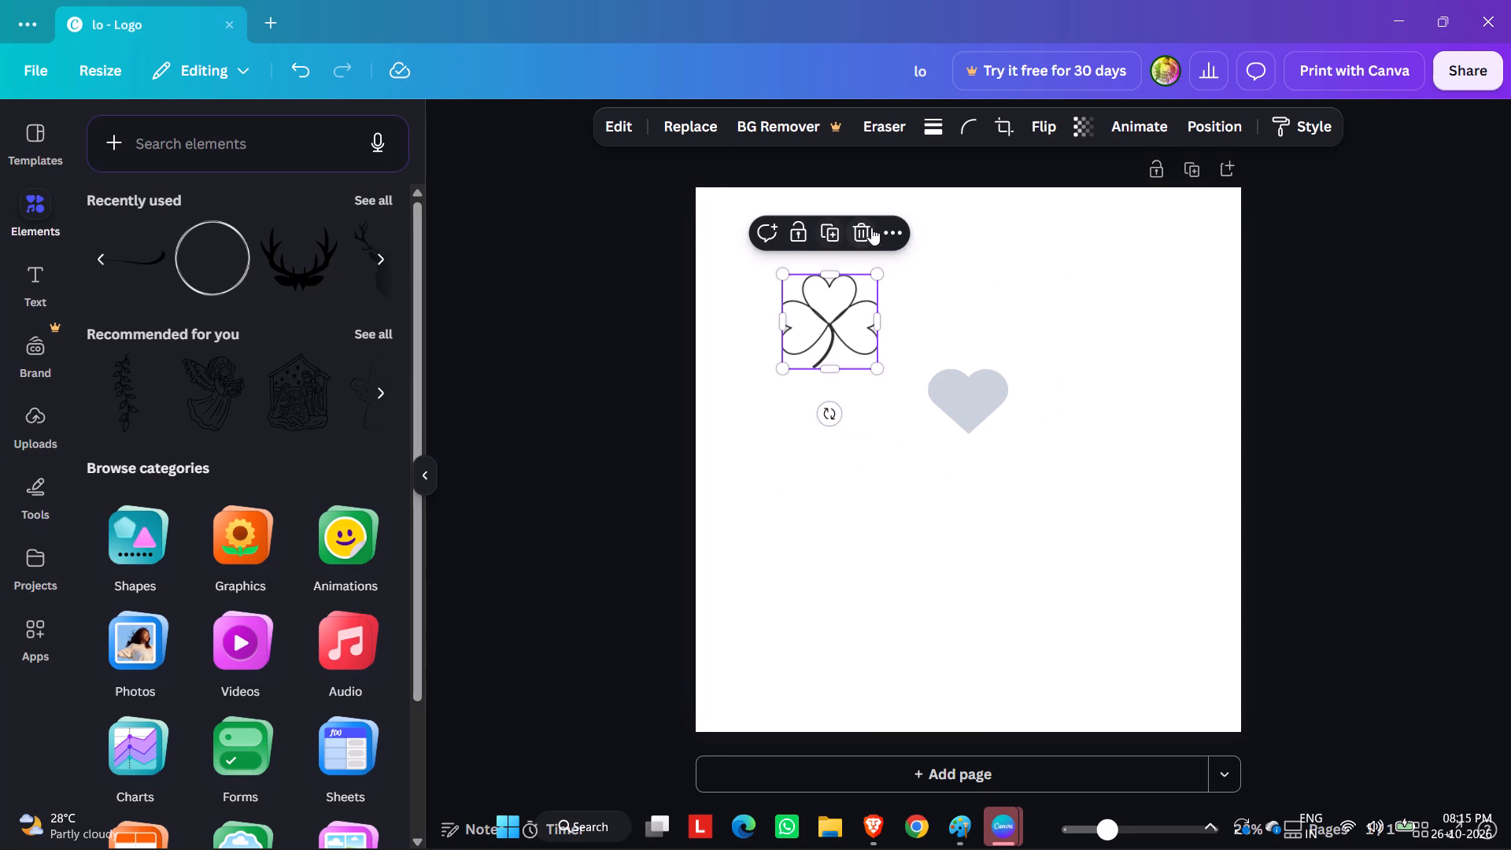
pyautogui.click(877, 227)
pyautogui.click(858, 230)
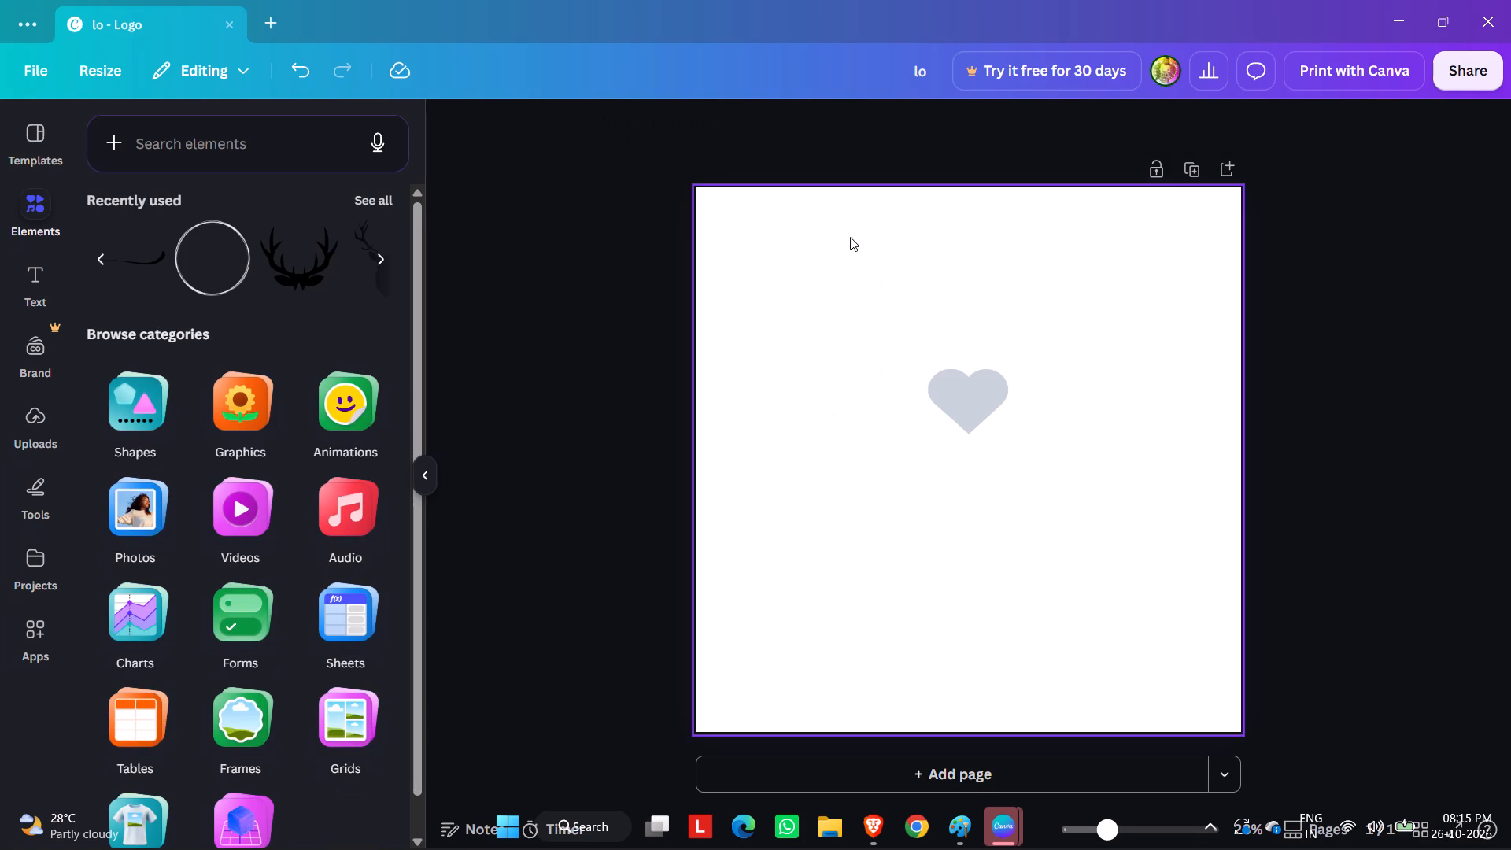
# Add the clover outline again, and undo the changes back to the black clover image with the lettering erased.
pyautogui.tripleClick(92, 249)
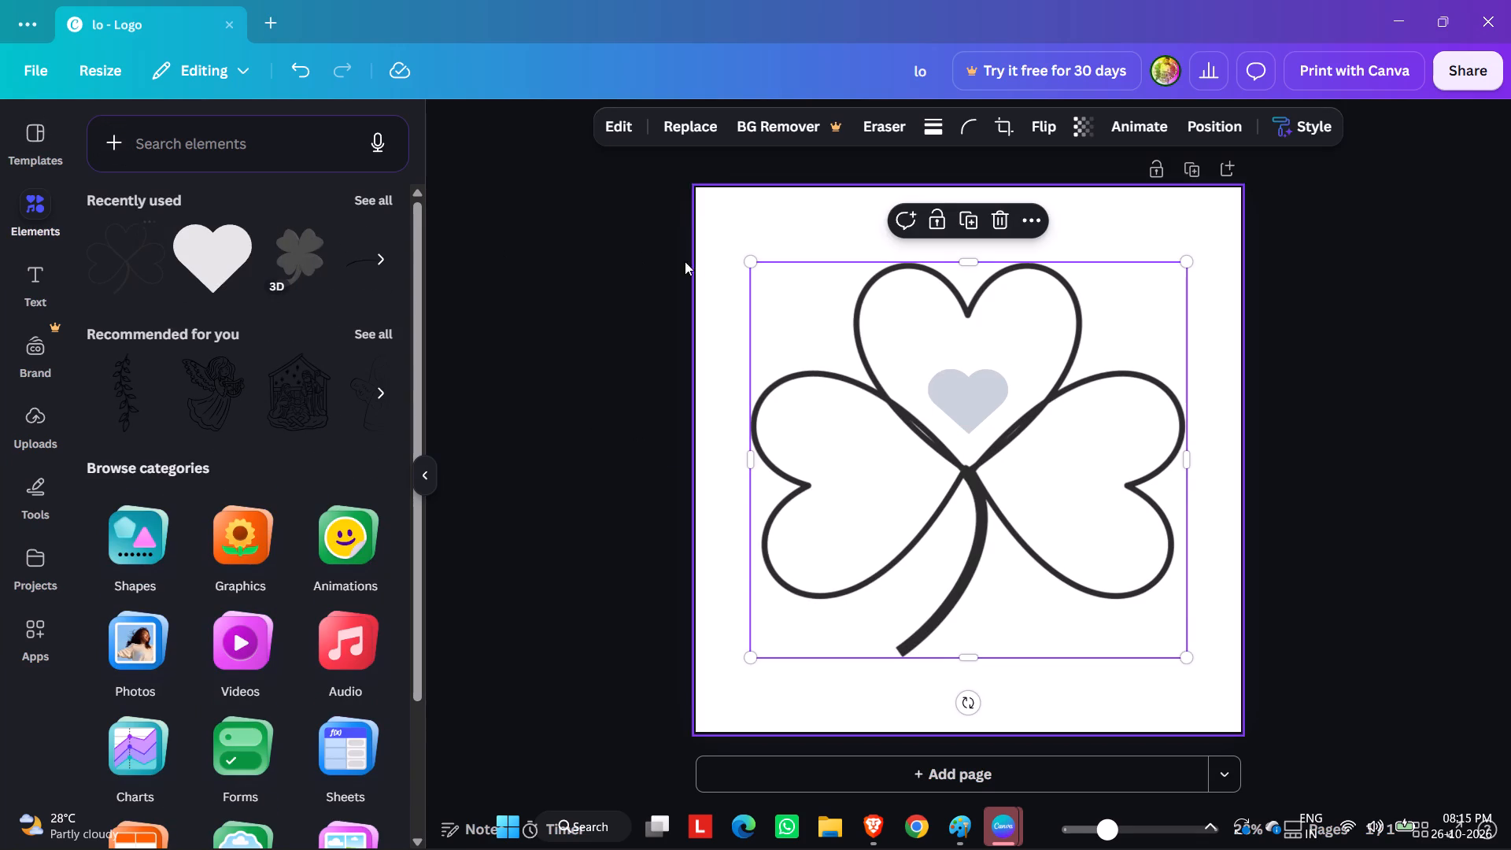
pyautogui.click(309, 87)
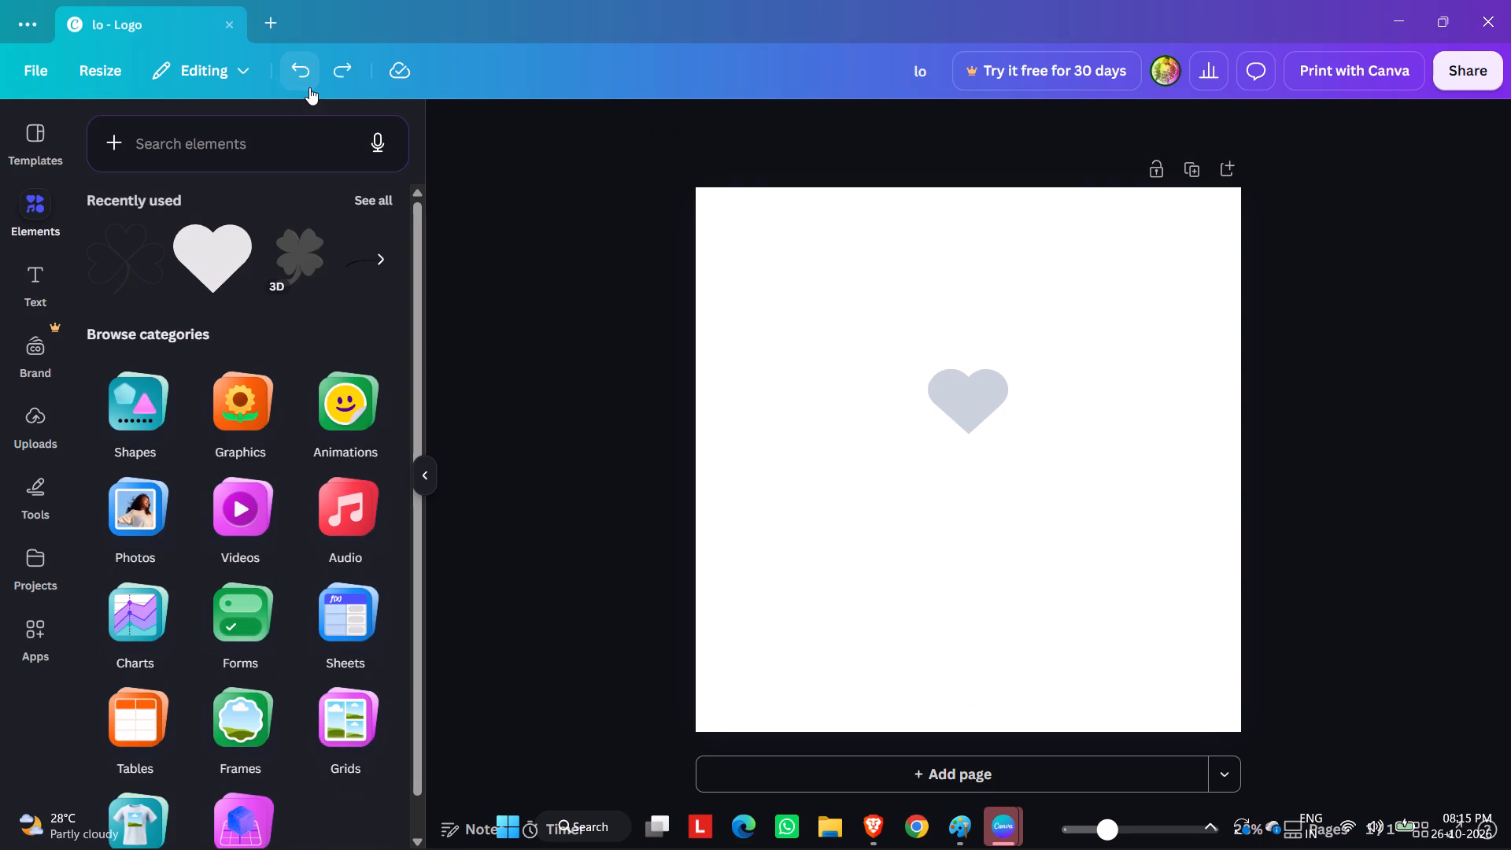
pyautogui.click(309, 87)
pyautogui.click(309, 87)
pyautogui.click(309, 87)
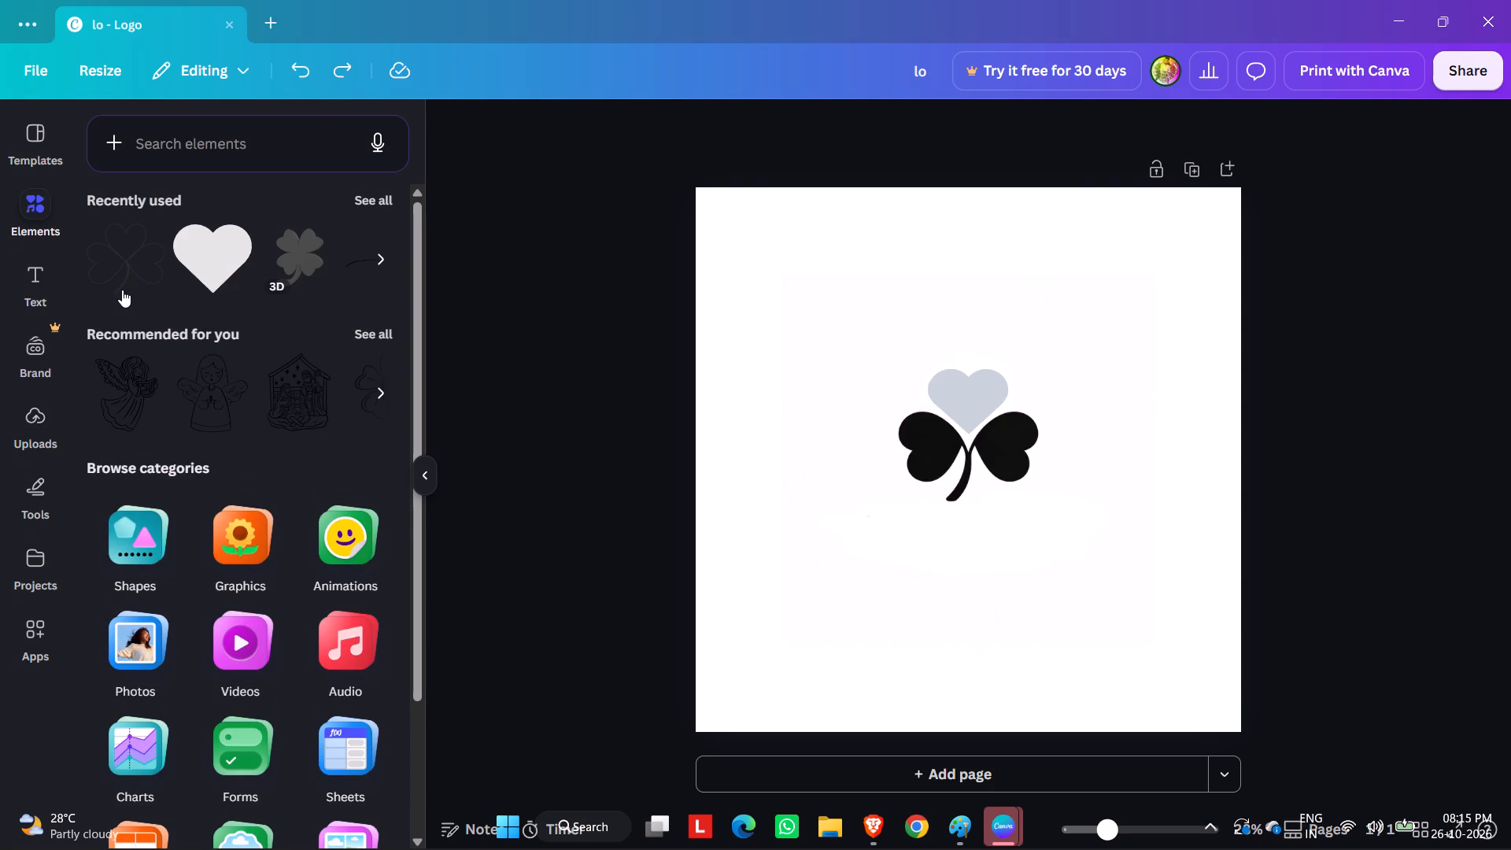
# Add the recently used three-leaf clover outline and shrink it to about the black clover's size, keeping the logo image centred.
pyautogui.click(127, 259)
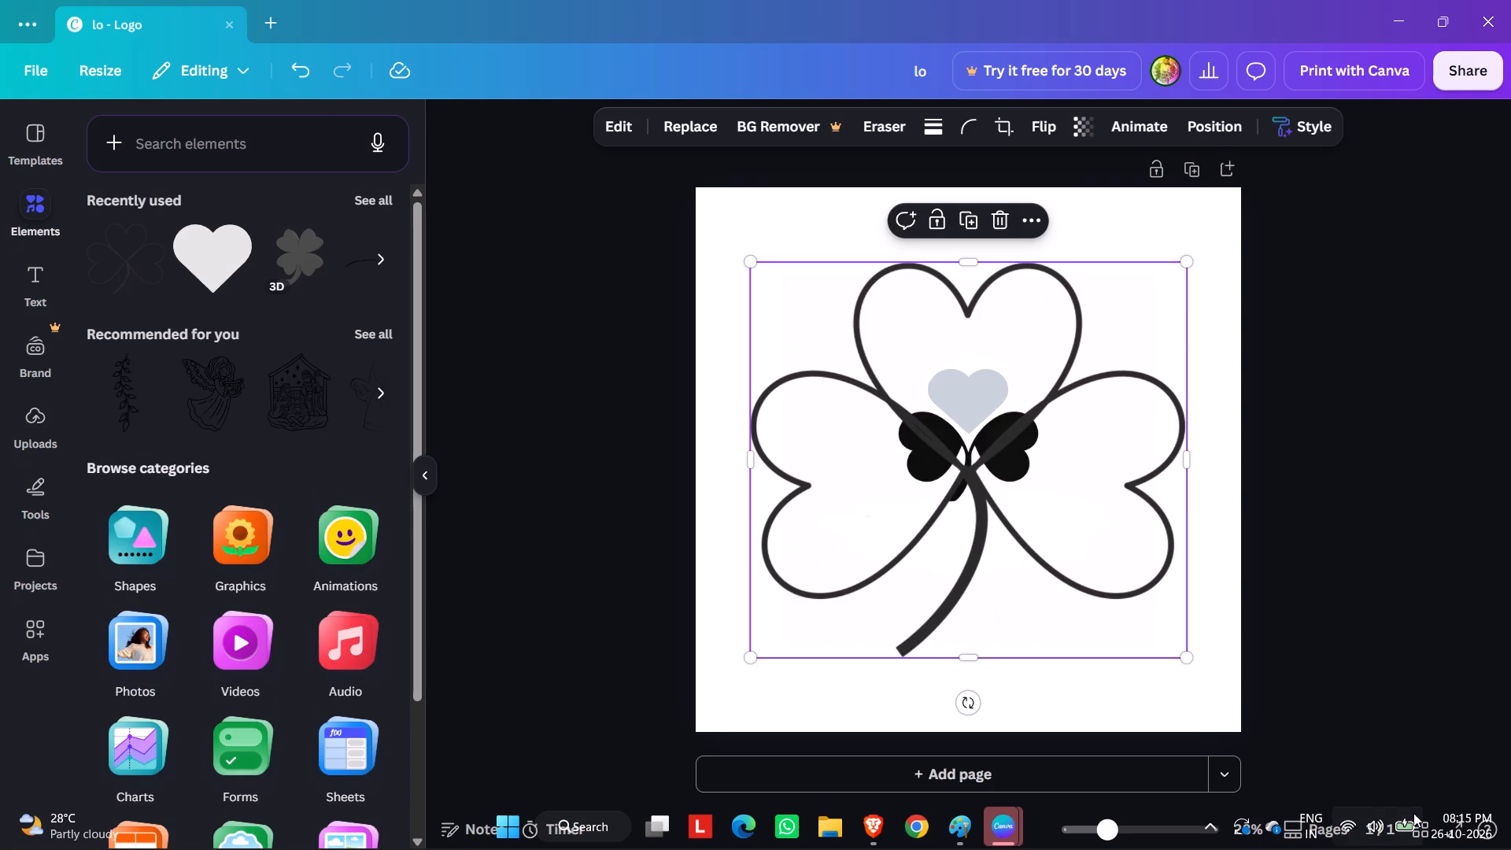
pyautogui.moveTo(1188, 649); pyautogui.dragTo(1147, 615)
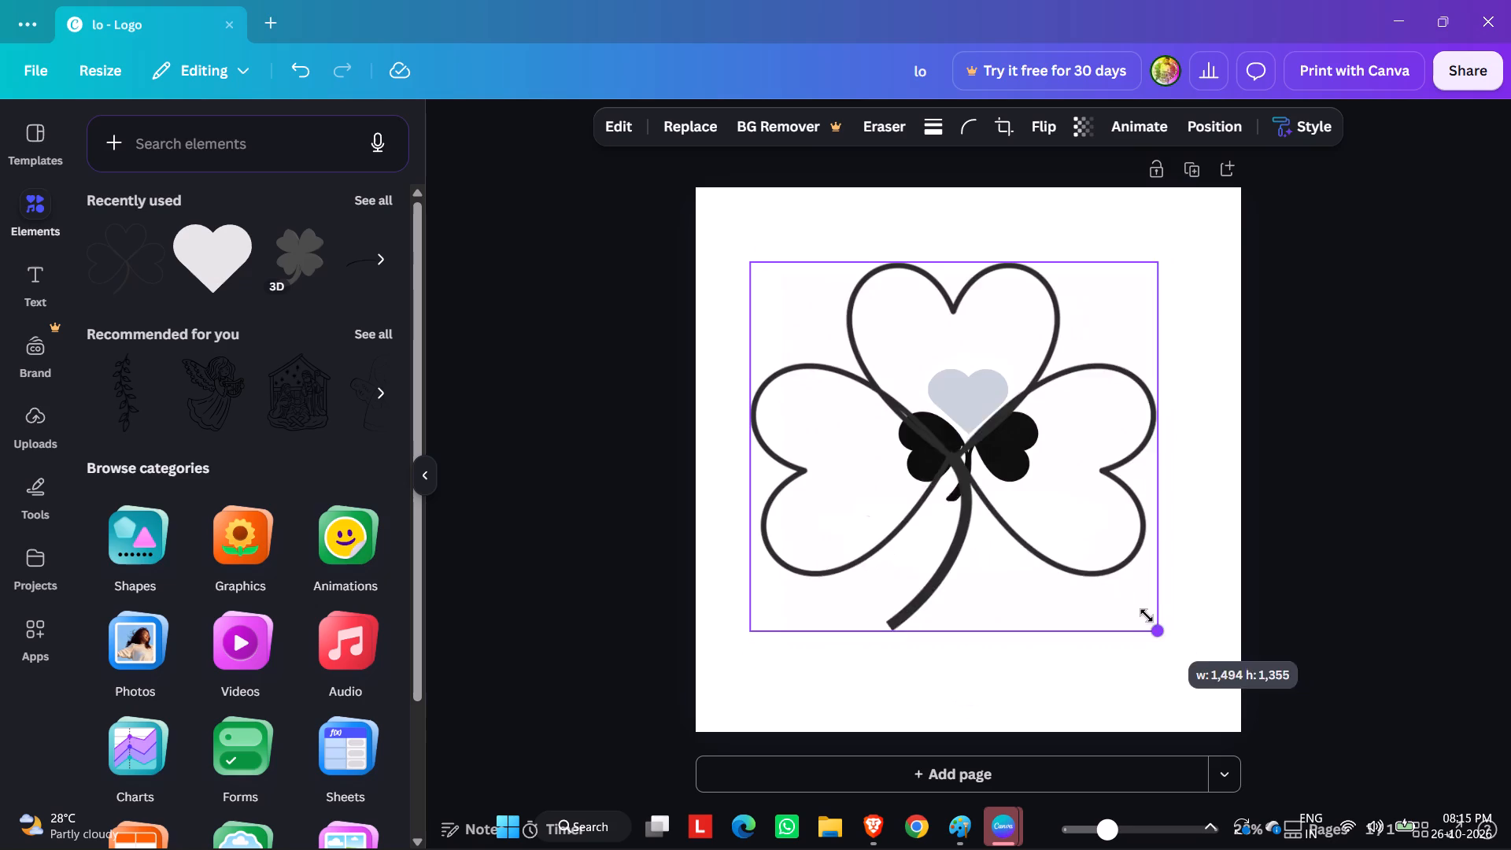
pyautogui.moveTo(1147, 615); pyautogui.dragTo(875, 381)
pyautogui.moveTo(900, 400); pyautogui.dragTo(920, 422)
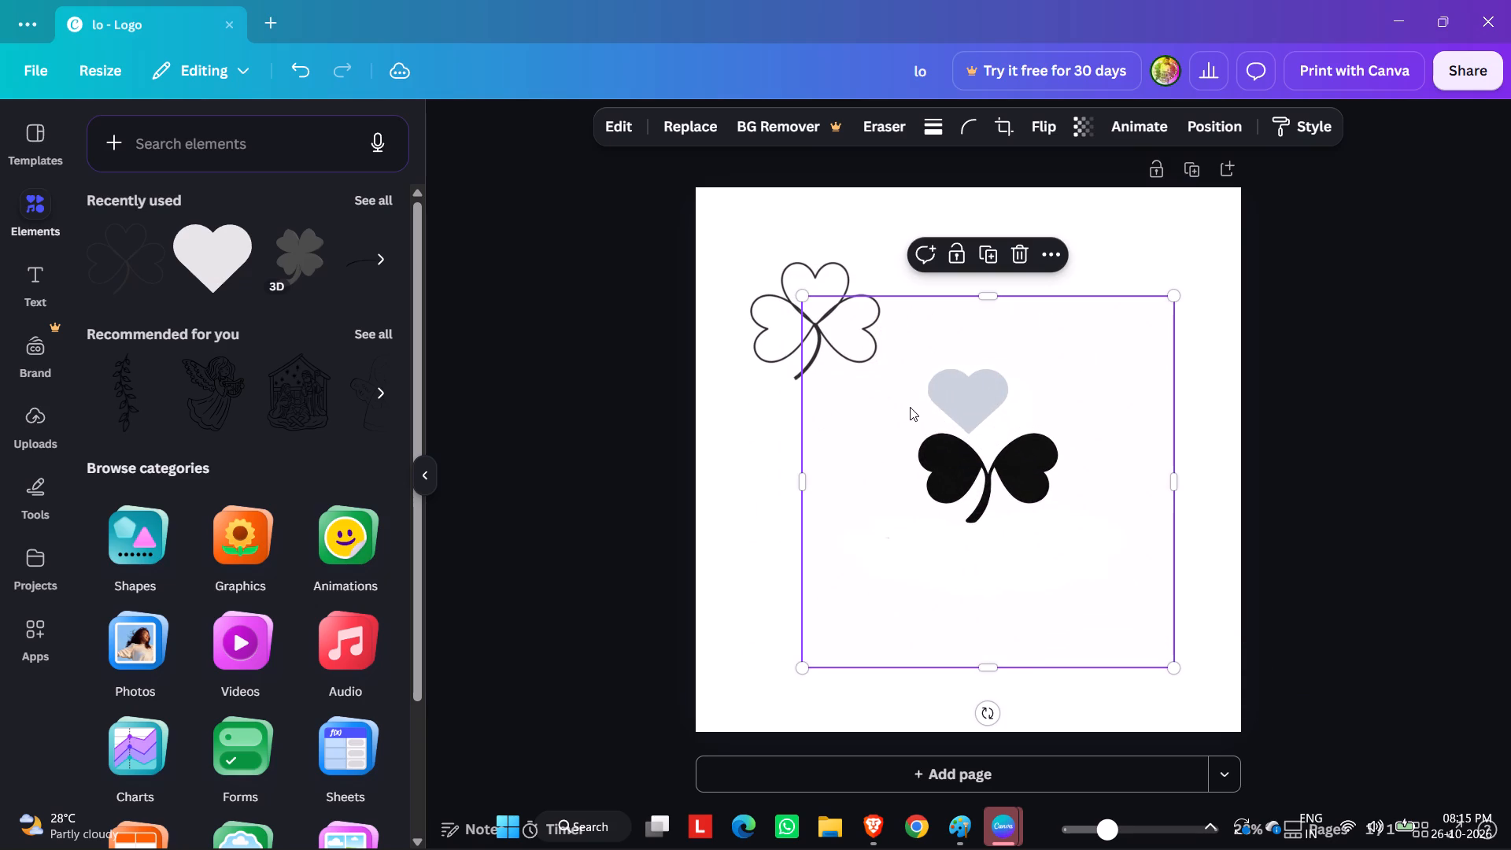
pyautogui.moveTo(993, 471); pyautogui.dragTo(976, 452)
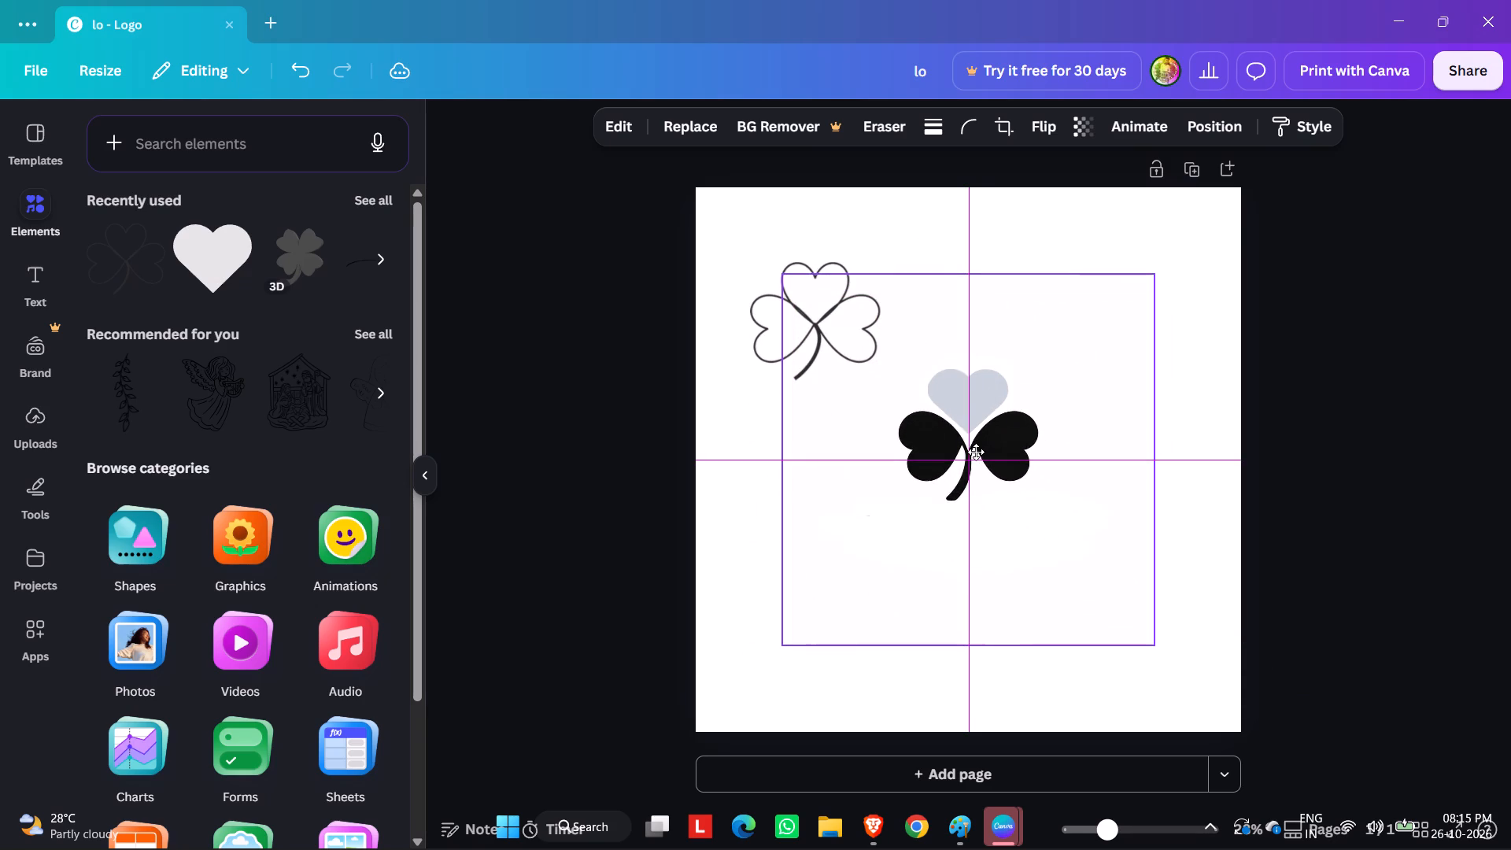
pyautogui.moveTo(976, 452); pyautogui.dragTo(973, 450)
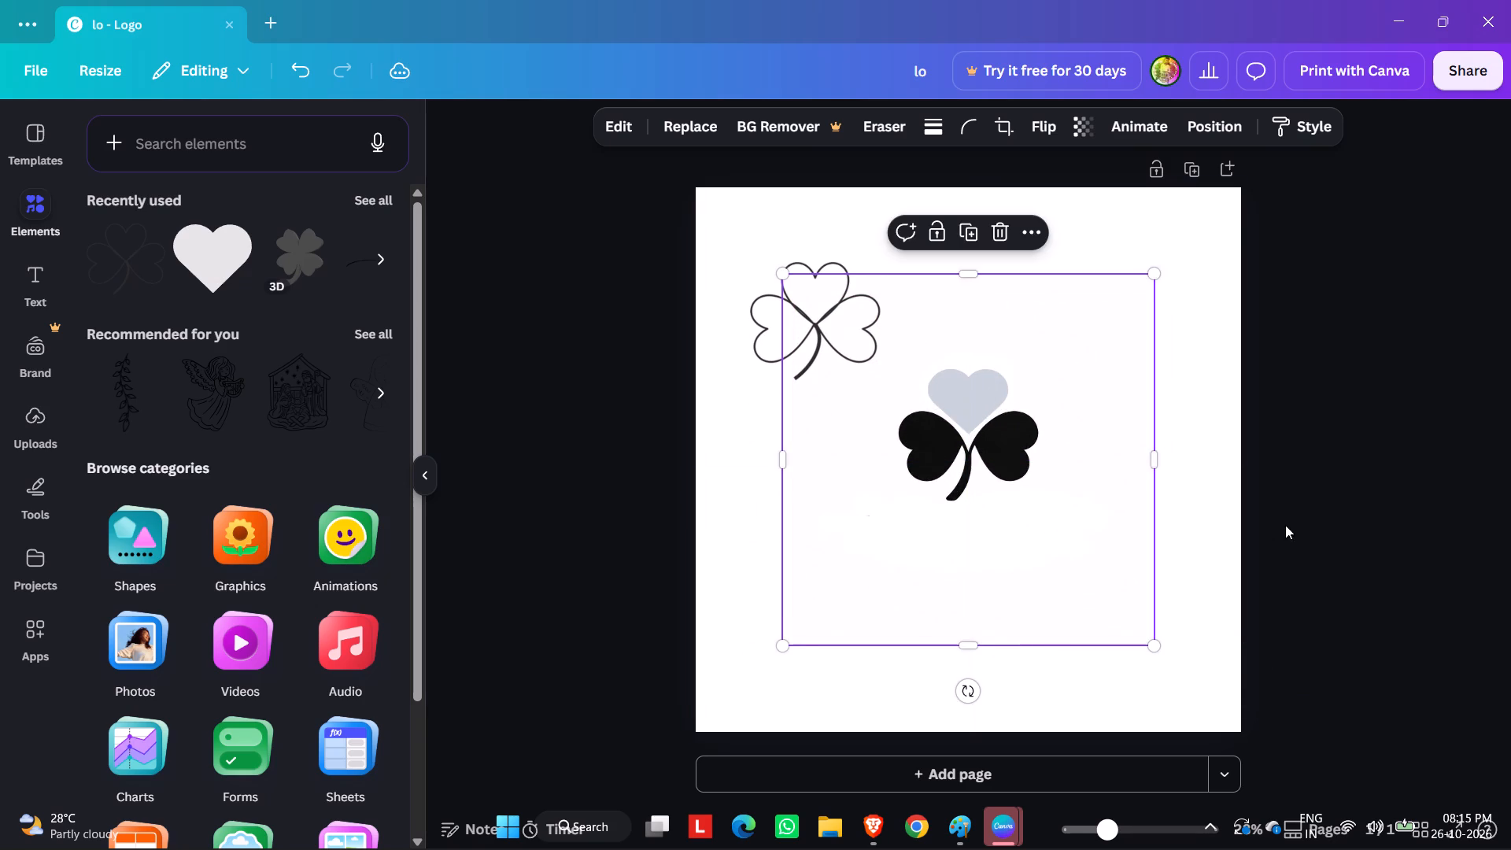
pyautogui.click(1312, 482)
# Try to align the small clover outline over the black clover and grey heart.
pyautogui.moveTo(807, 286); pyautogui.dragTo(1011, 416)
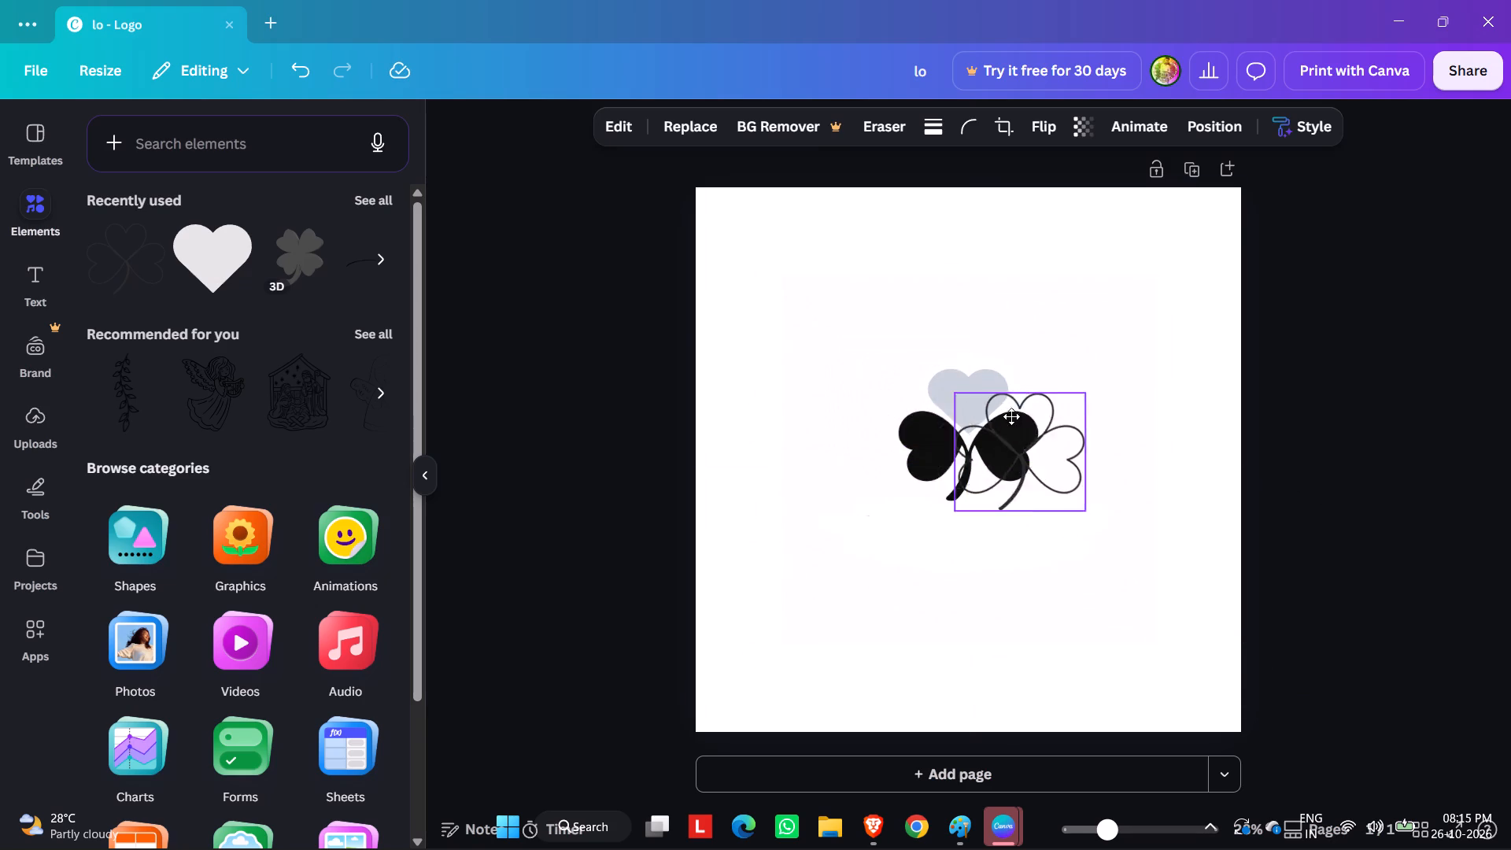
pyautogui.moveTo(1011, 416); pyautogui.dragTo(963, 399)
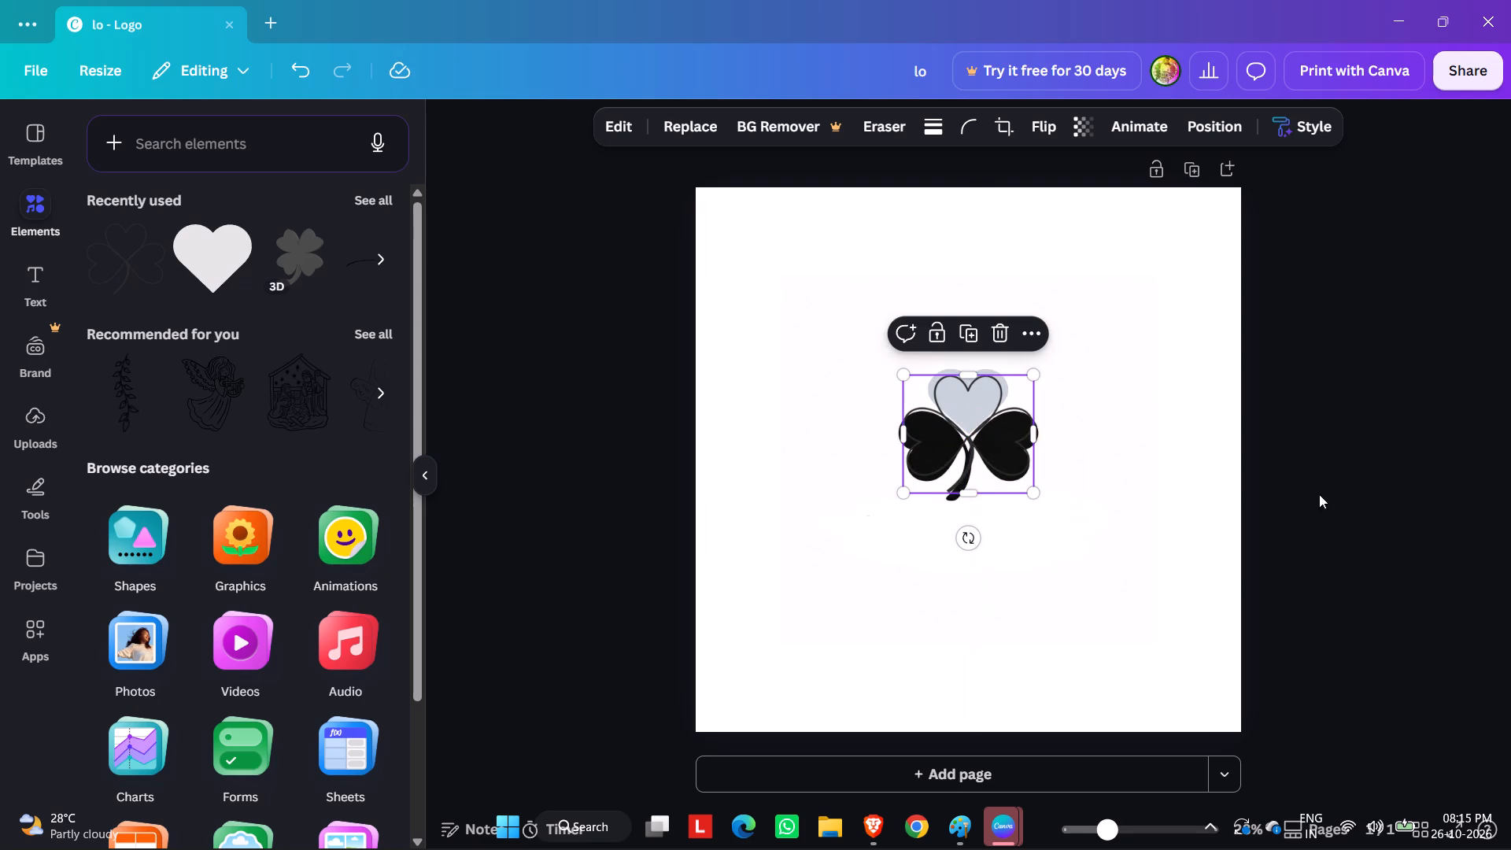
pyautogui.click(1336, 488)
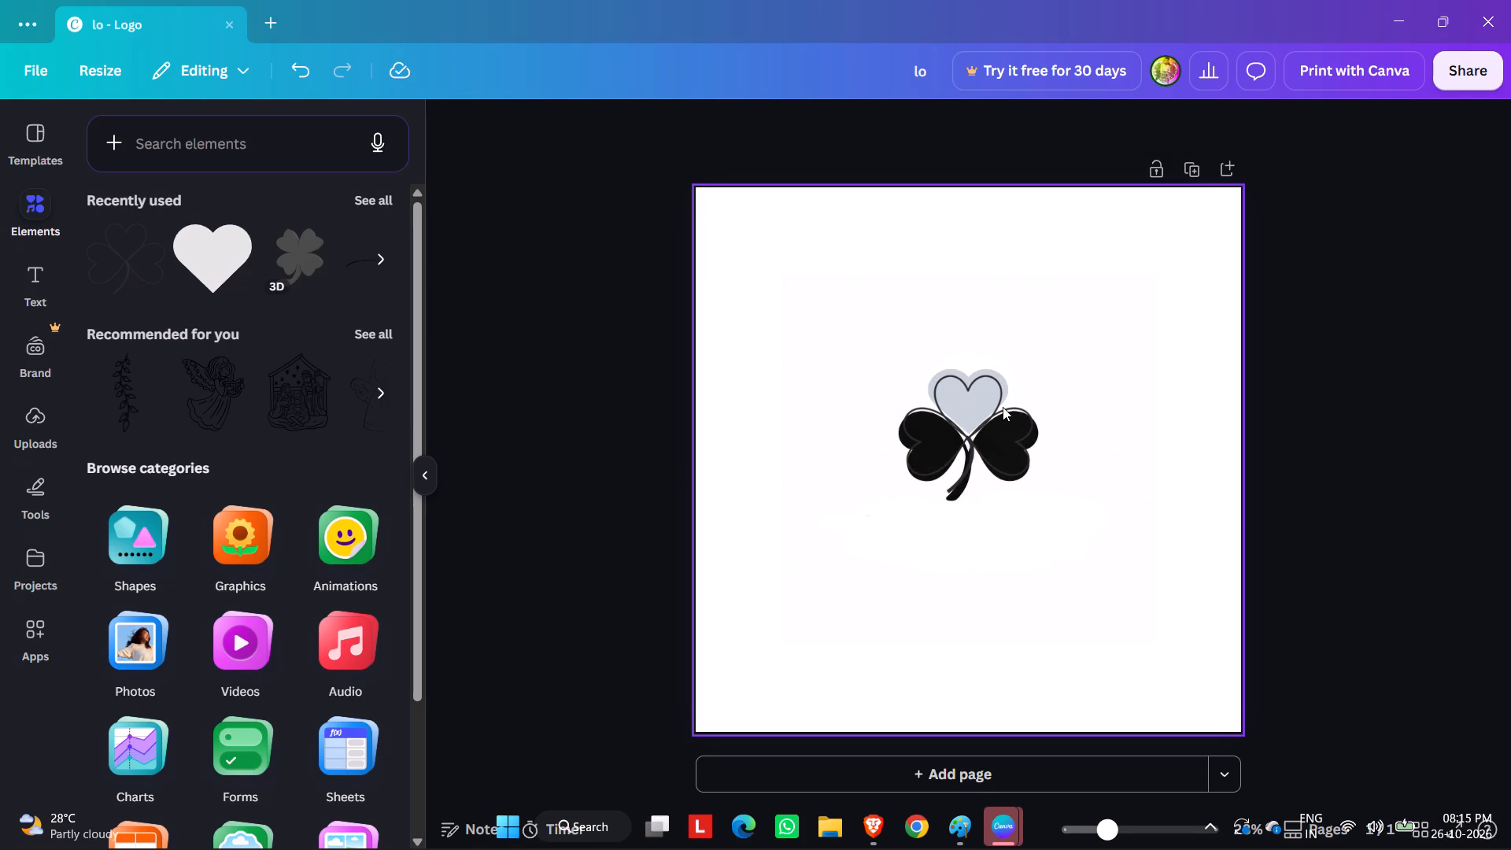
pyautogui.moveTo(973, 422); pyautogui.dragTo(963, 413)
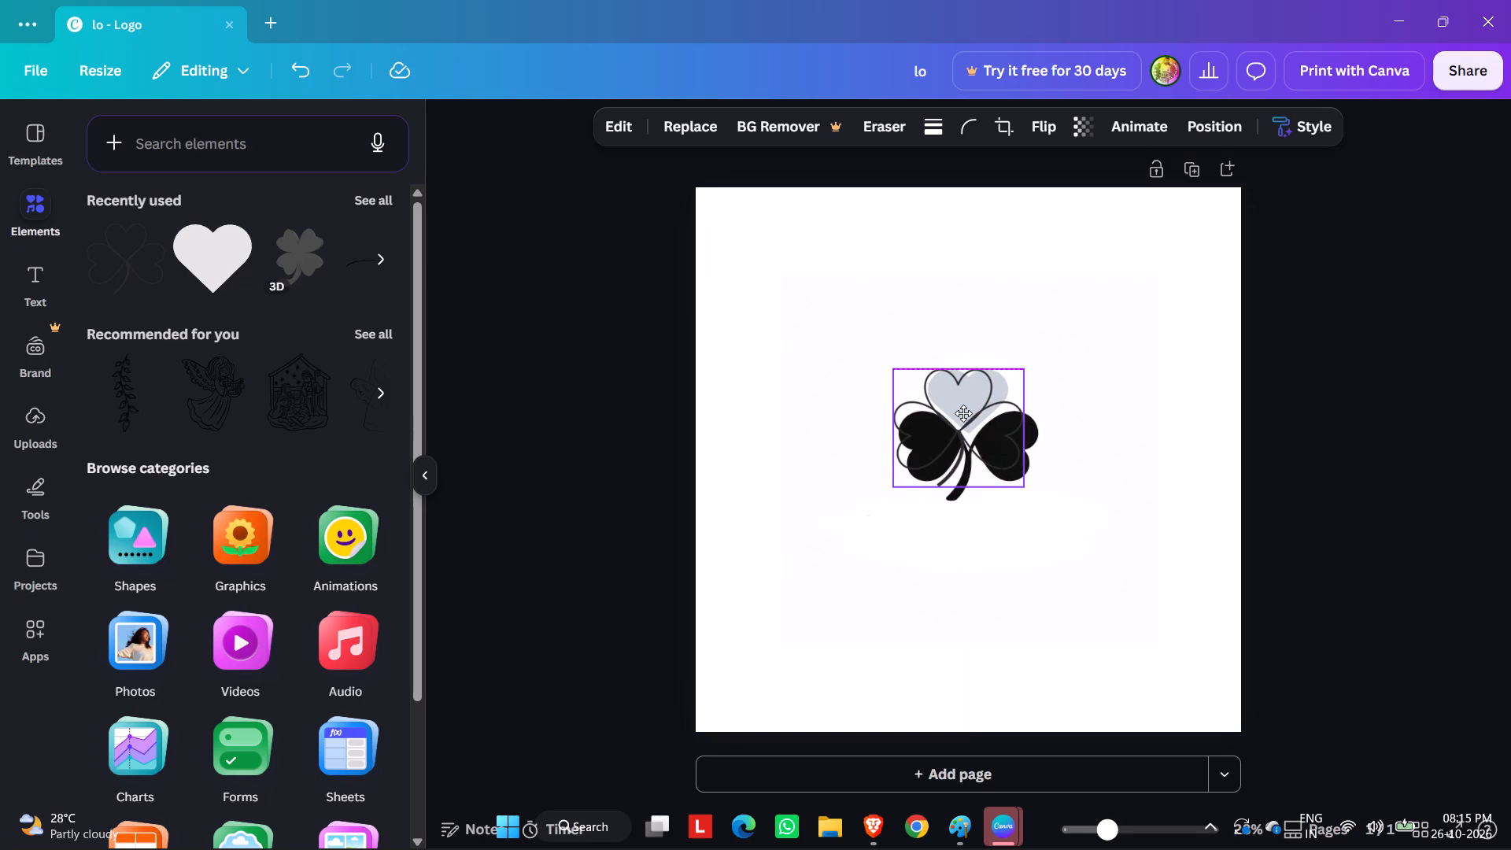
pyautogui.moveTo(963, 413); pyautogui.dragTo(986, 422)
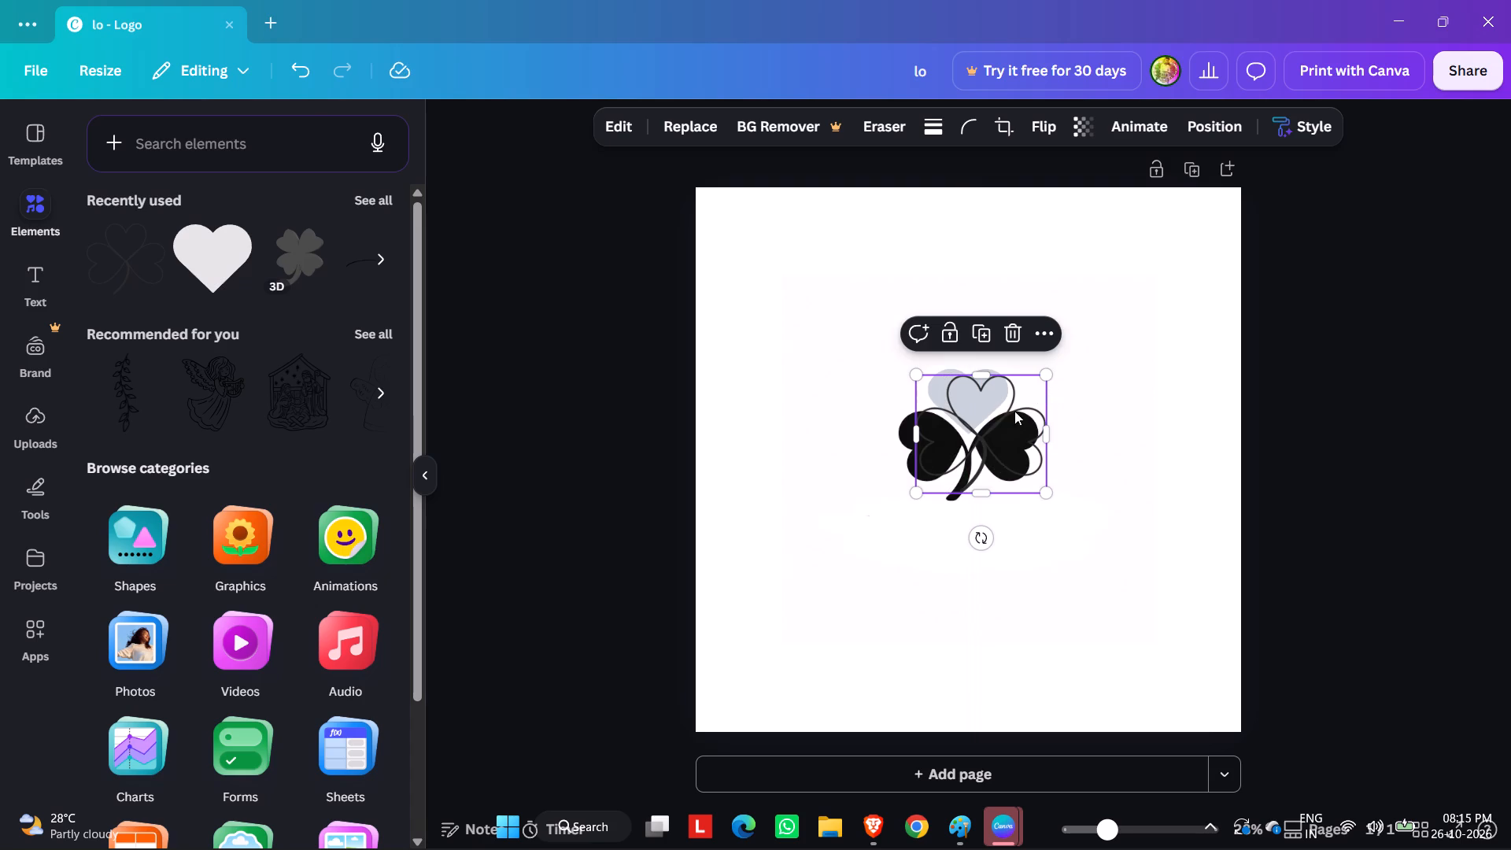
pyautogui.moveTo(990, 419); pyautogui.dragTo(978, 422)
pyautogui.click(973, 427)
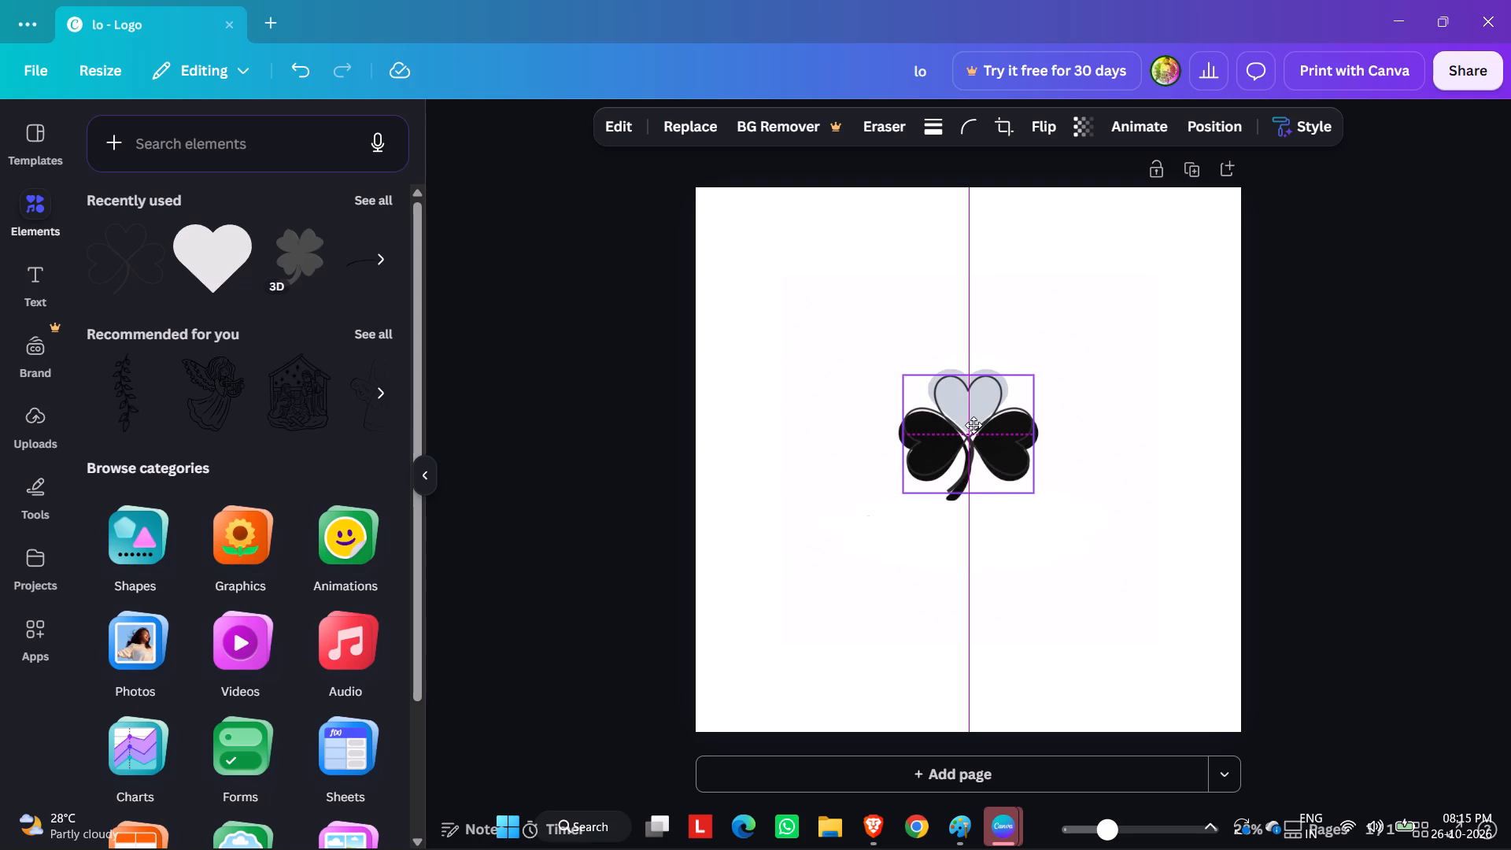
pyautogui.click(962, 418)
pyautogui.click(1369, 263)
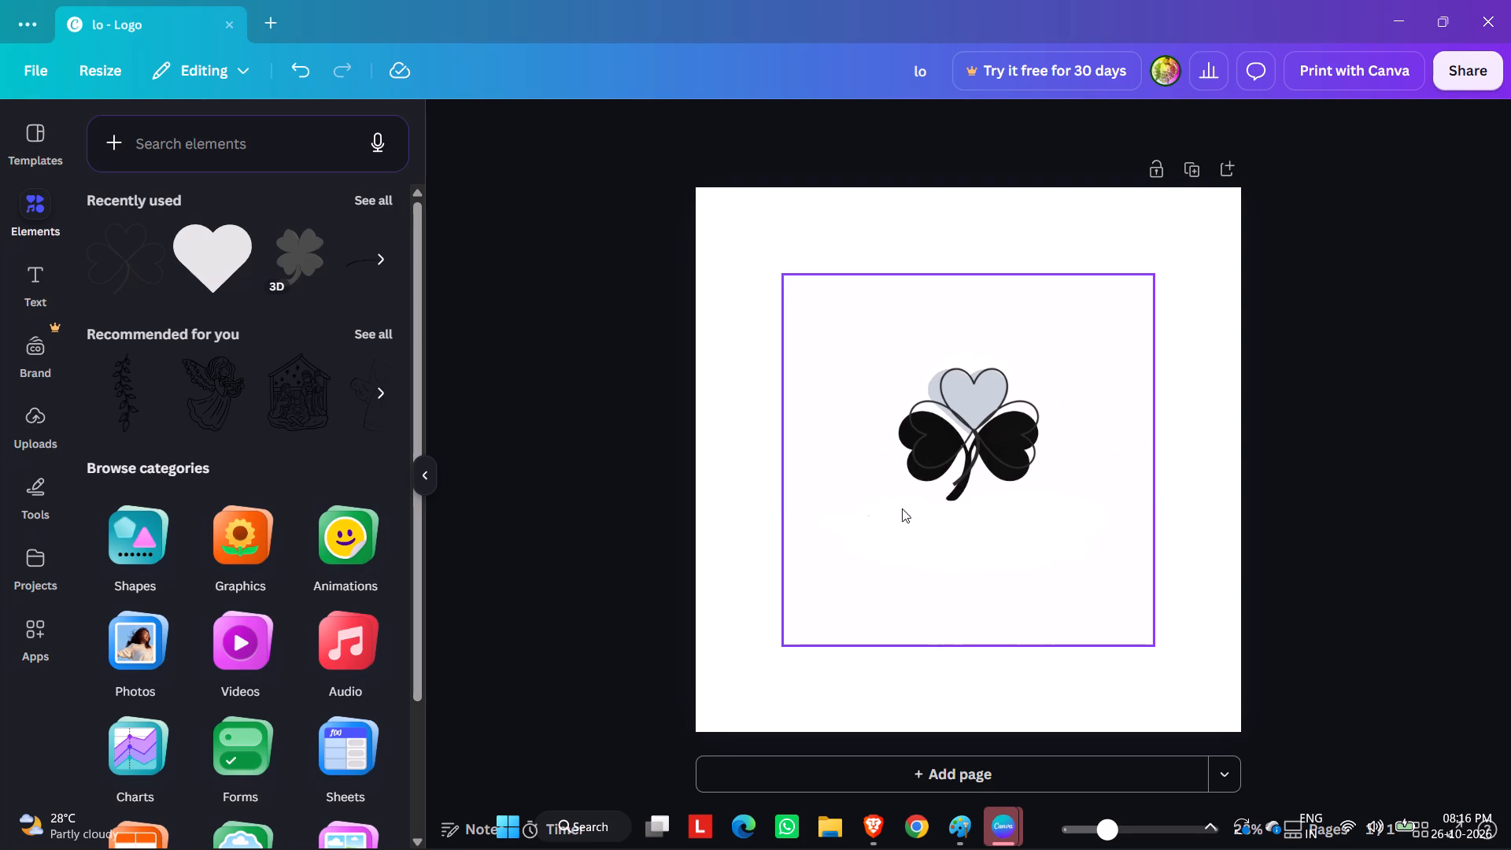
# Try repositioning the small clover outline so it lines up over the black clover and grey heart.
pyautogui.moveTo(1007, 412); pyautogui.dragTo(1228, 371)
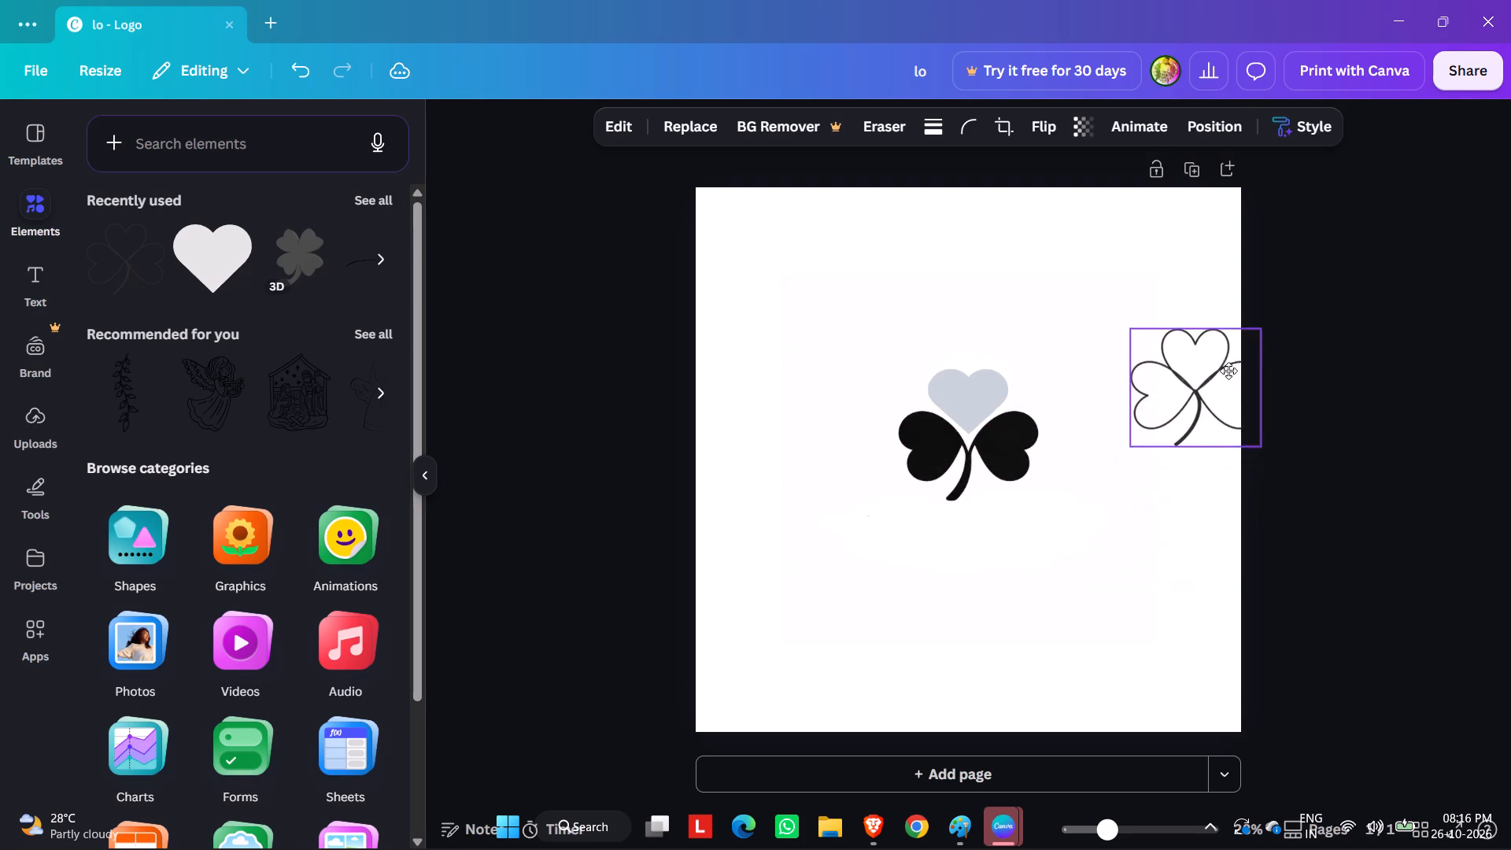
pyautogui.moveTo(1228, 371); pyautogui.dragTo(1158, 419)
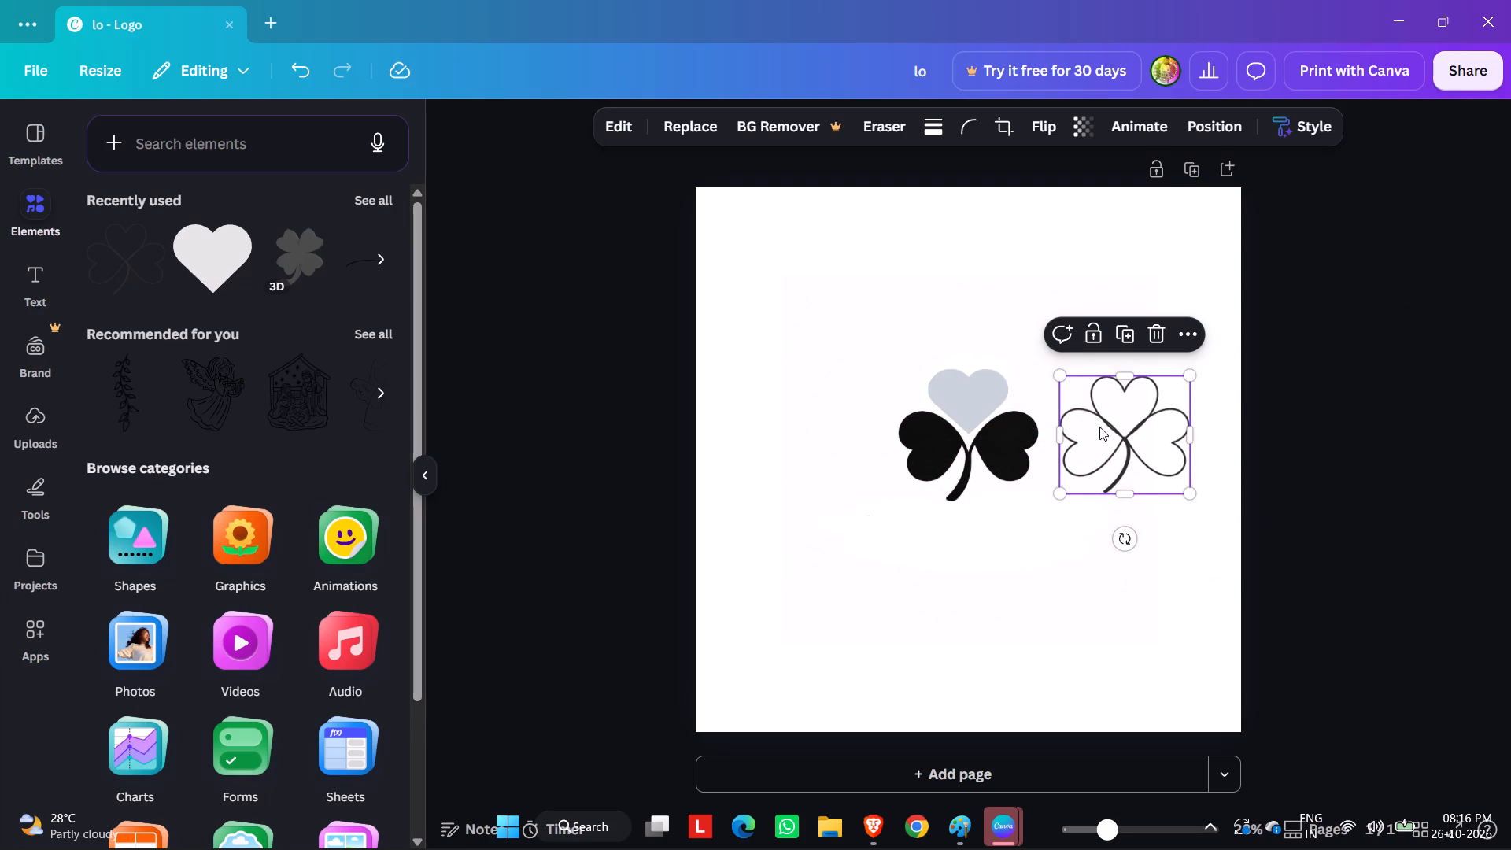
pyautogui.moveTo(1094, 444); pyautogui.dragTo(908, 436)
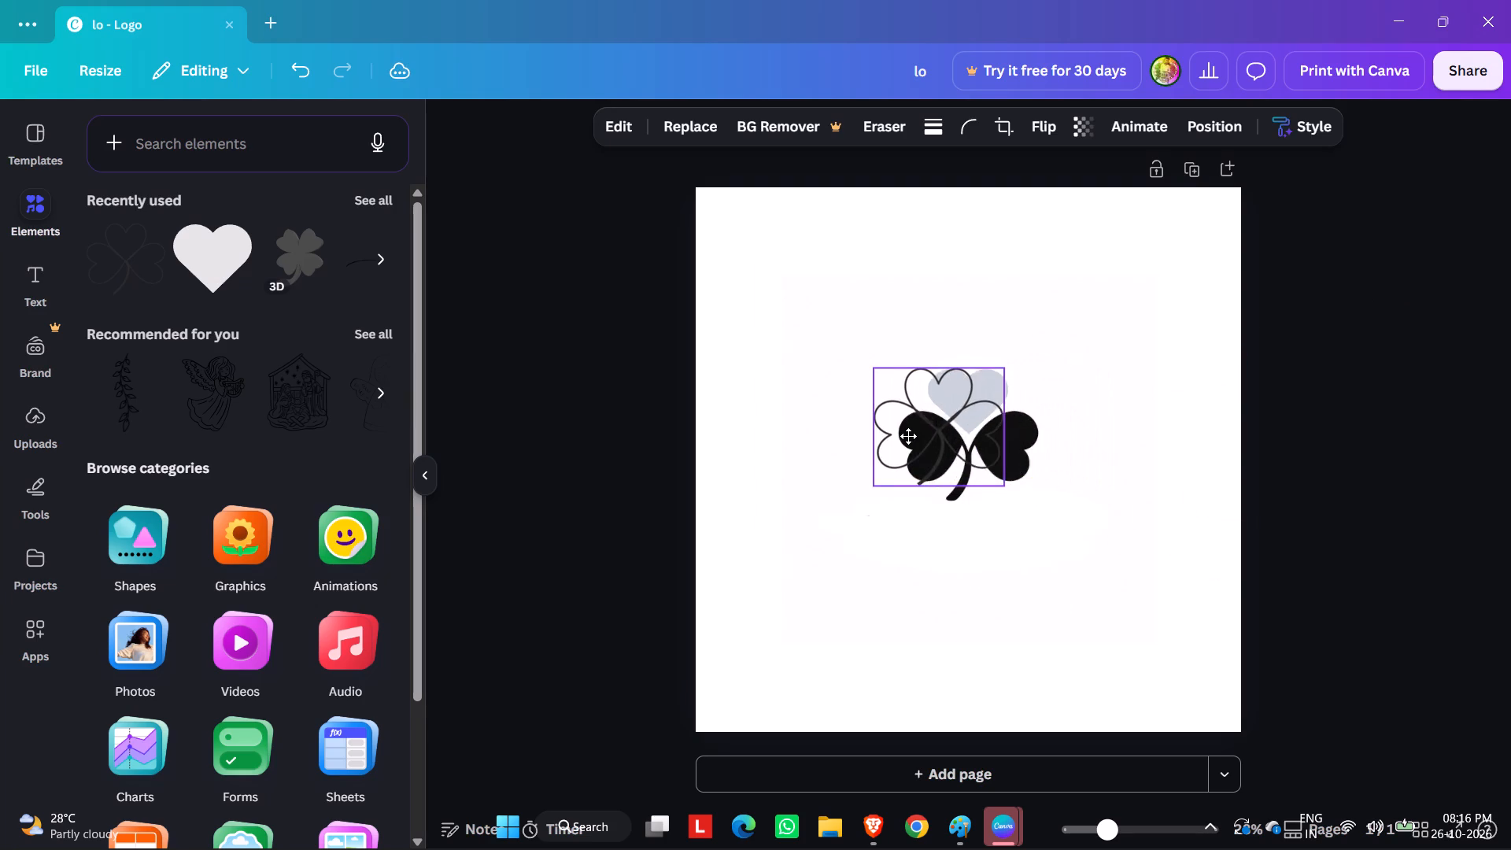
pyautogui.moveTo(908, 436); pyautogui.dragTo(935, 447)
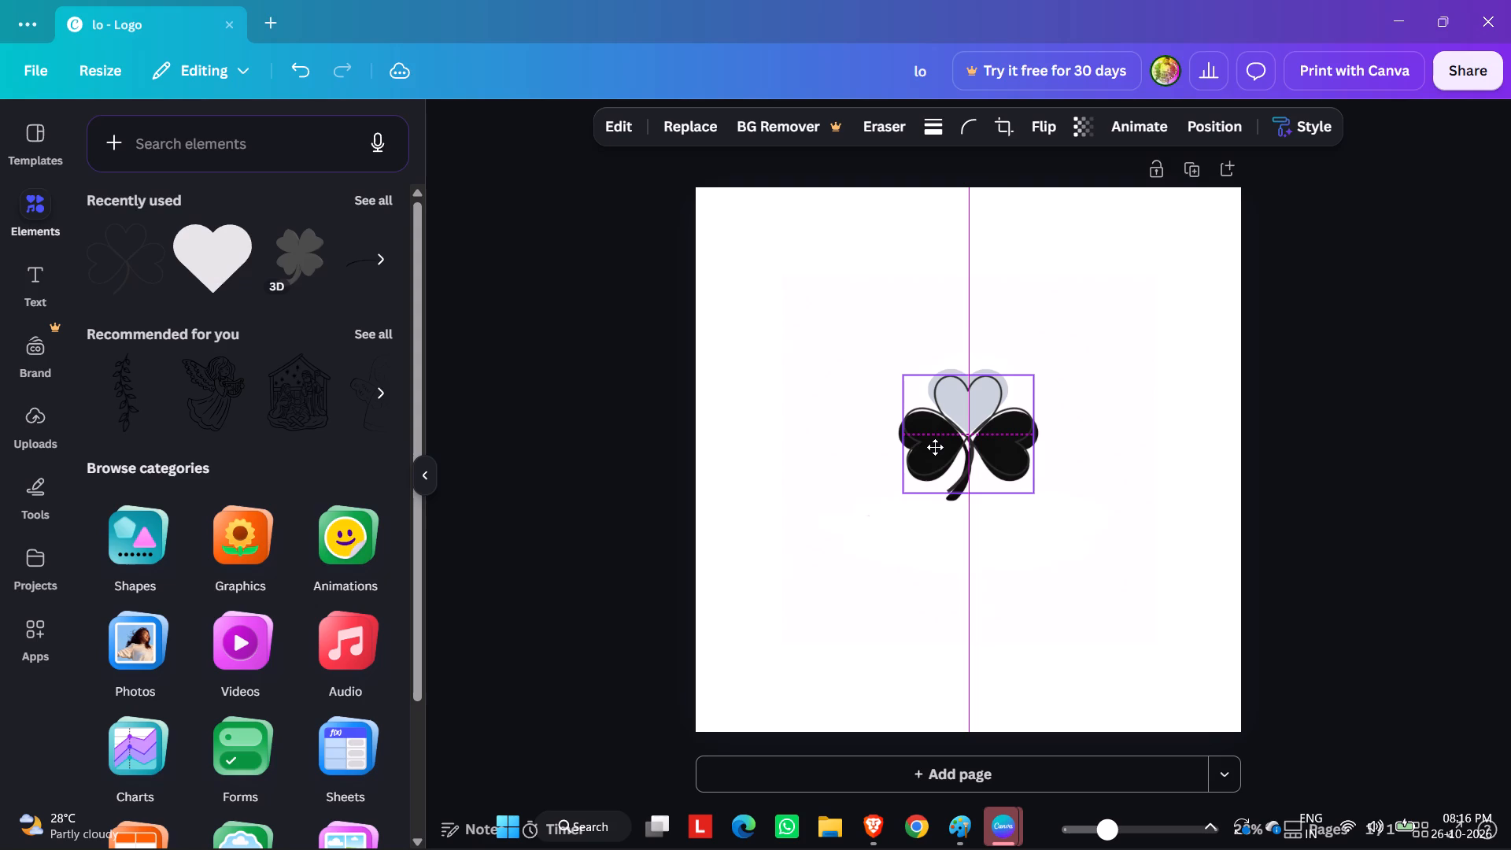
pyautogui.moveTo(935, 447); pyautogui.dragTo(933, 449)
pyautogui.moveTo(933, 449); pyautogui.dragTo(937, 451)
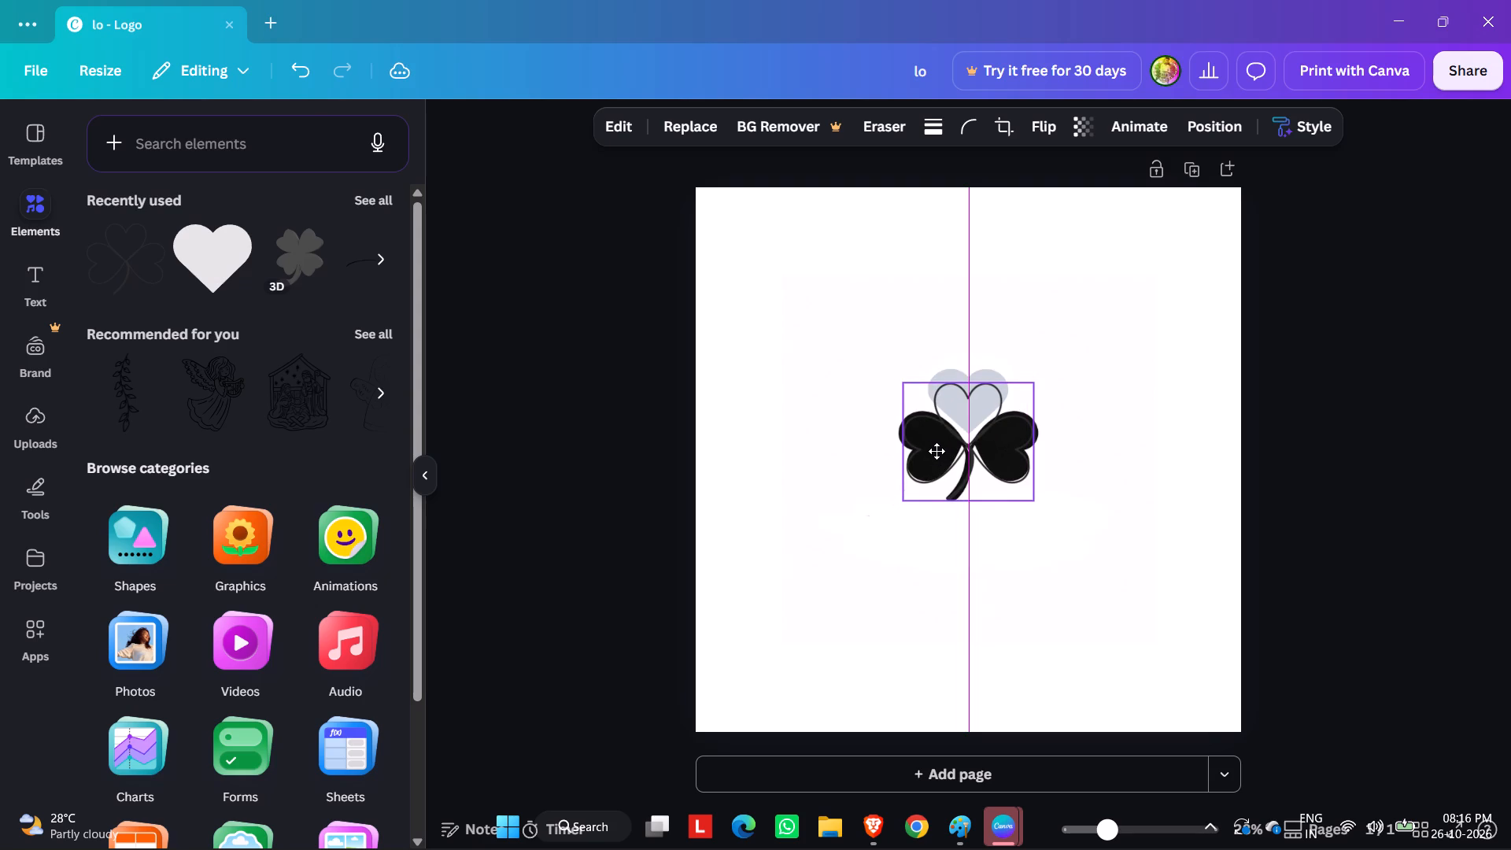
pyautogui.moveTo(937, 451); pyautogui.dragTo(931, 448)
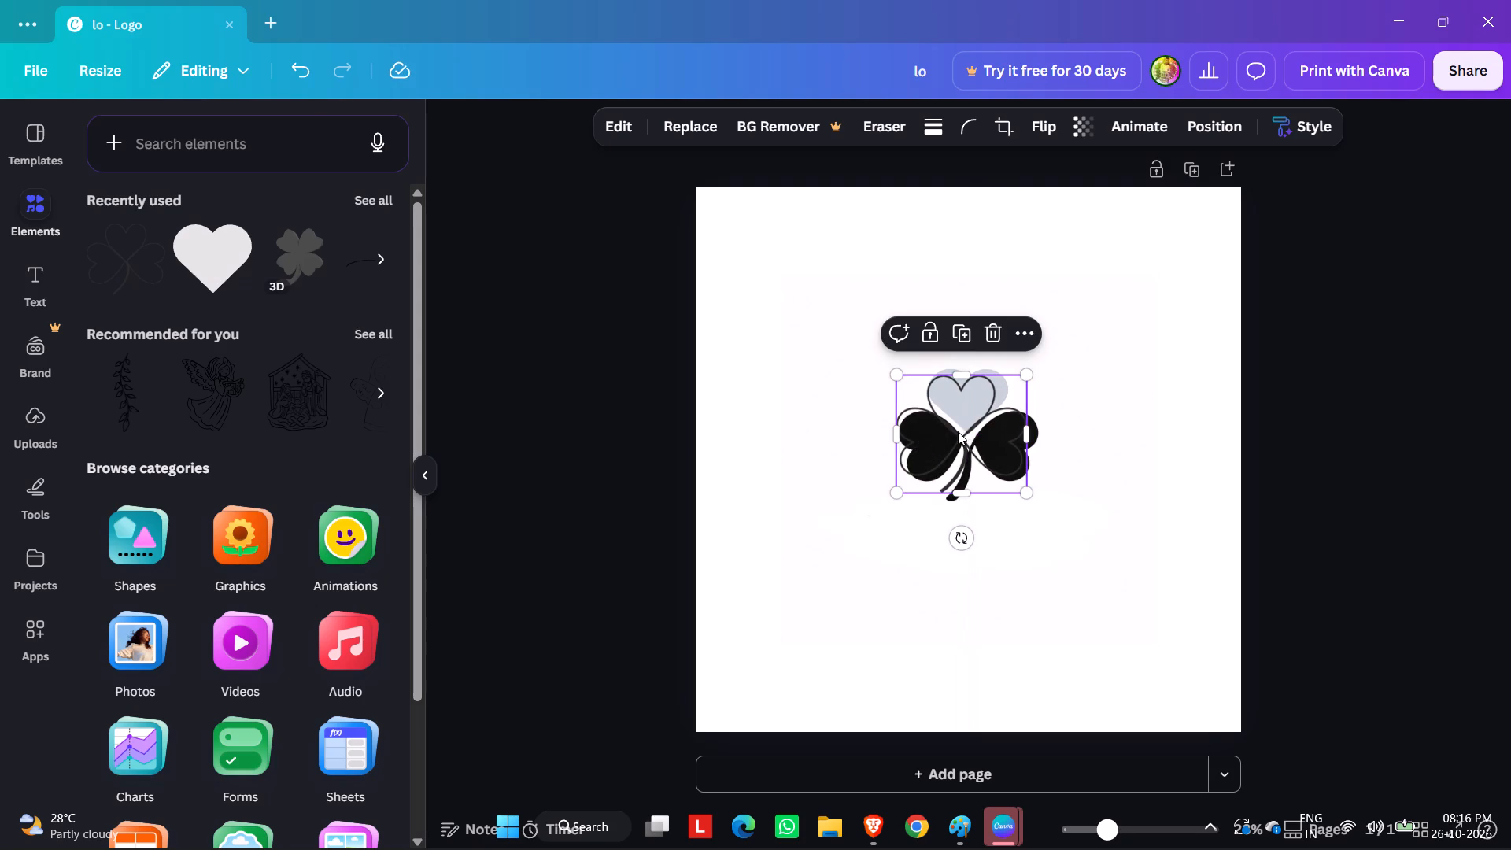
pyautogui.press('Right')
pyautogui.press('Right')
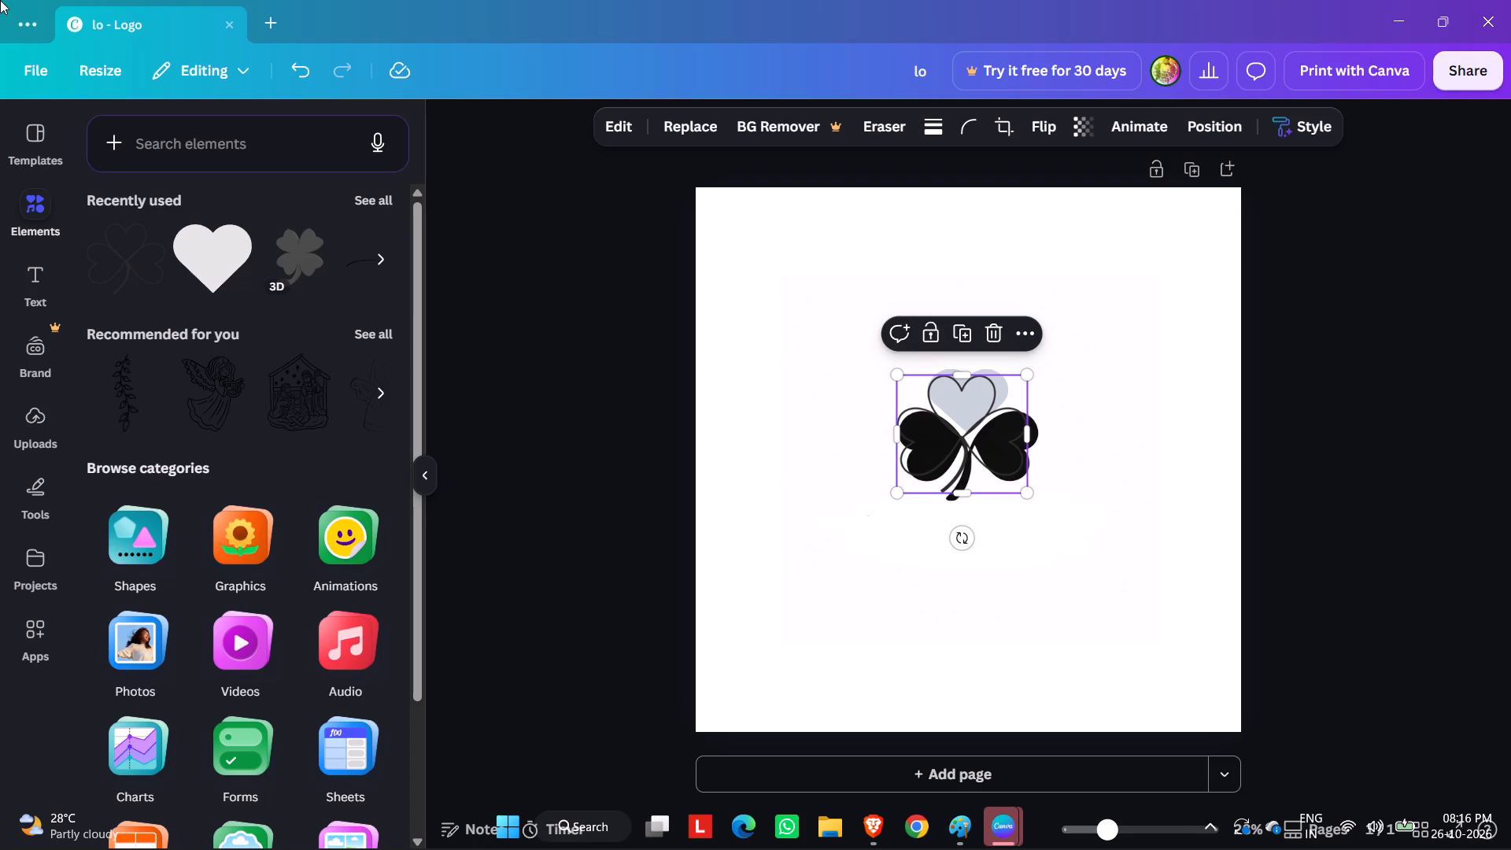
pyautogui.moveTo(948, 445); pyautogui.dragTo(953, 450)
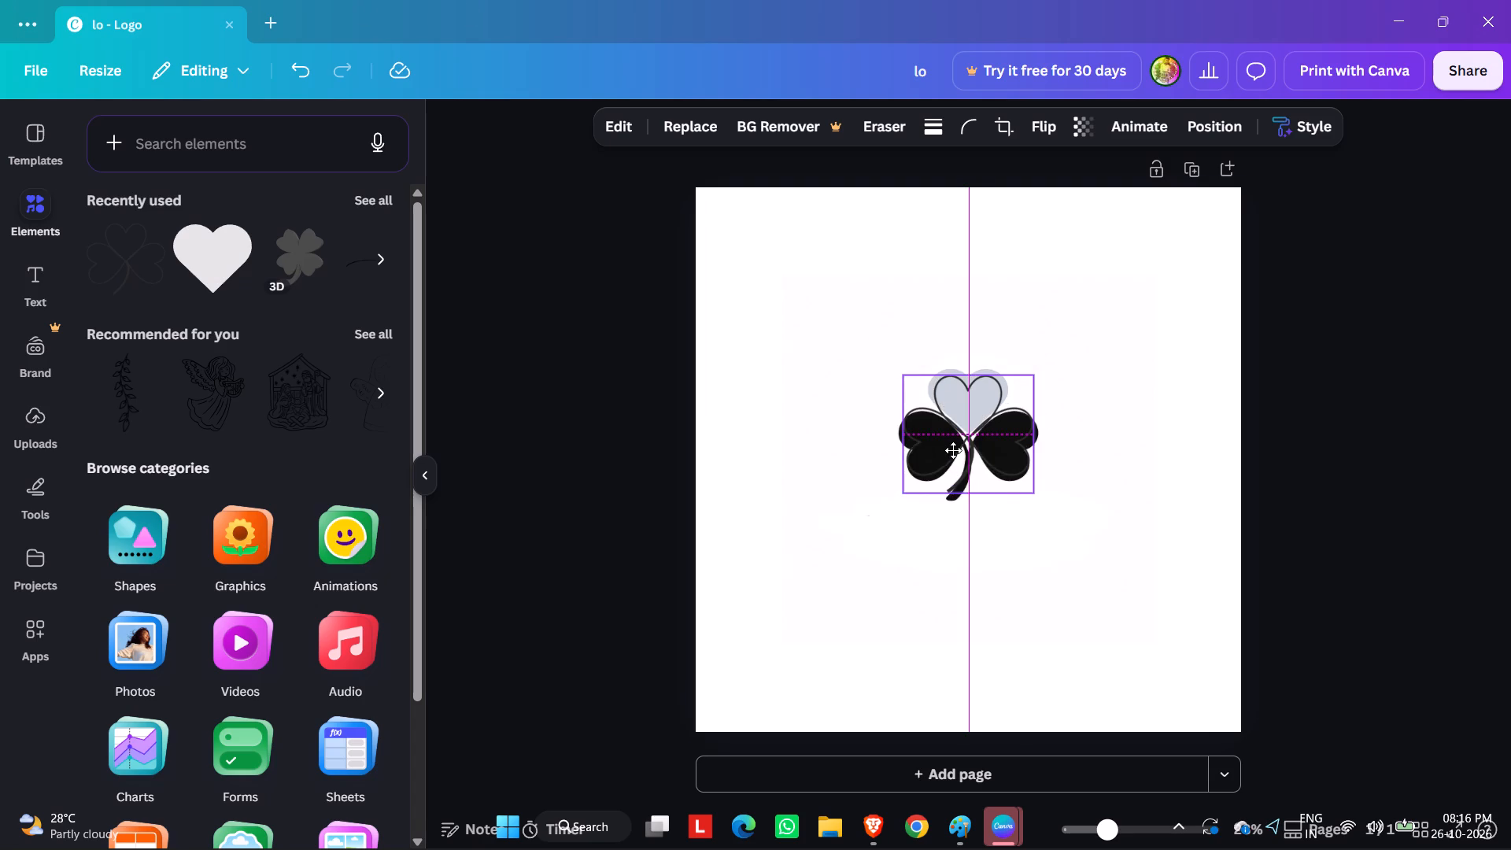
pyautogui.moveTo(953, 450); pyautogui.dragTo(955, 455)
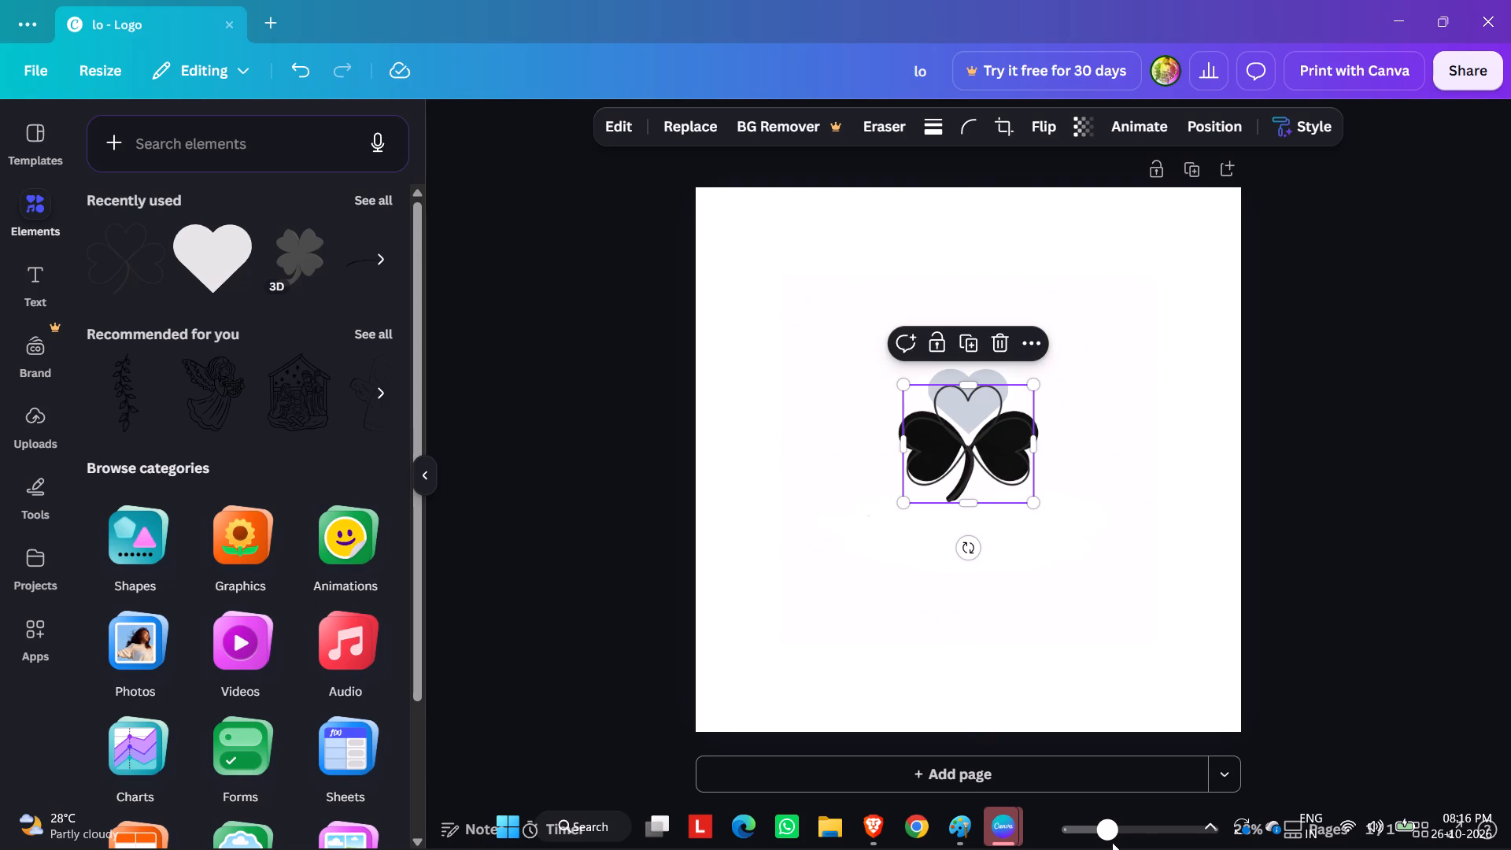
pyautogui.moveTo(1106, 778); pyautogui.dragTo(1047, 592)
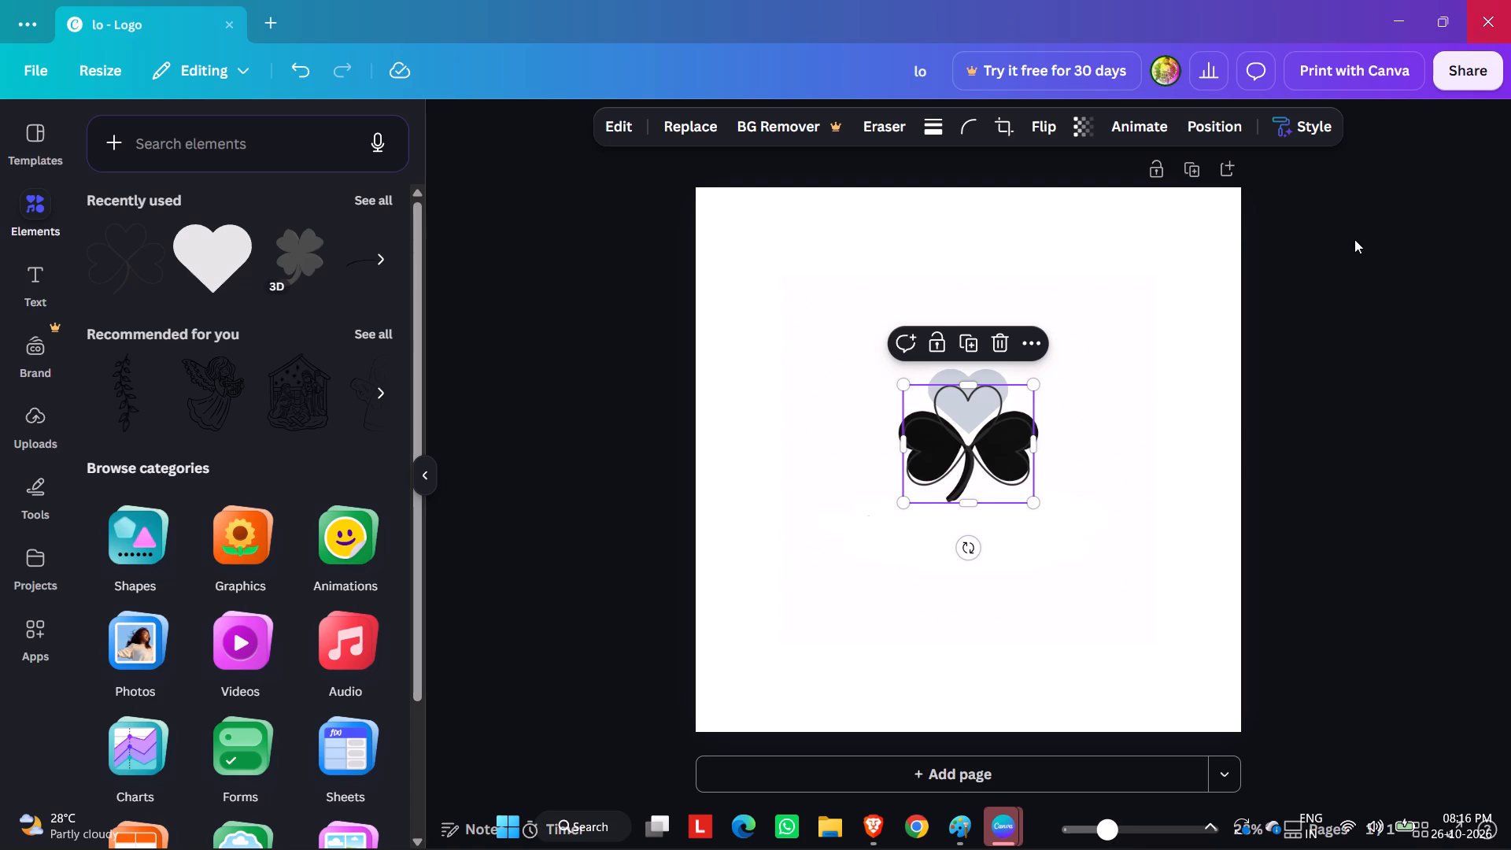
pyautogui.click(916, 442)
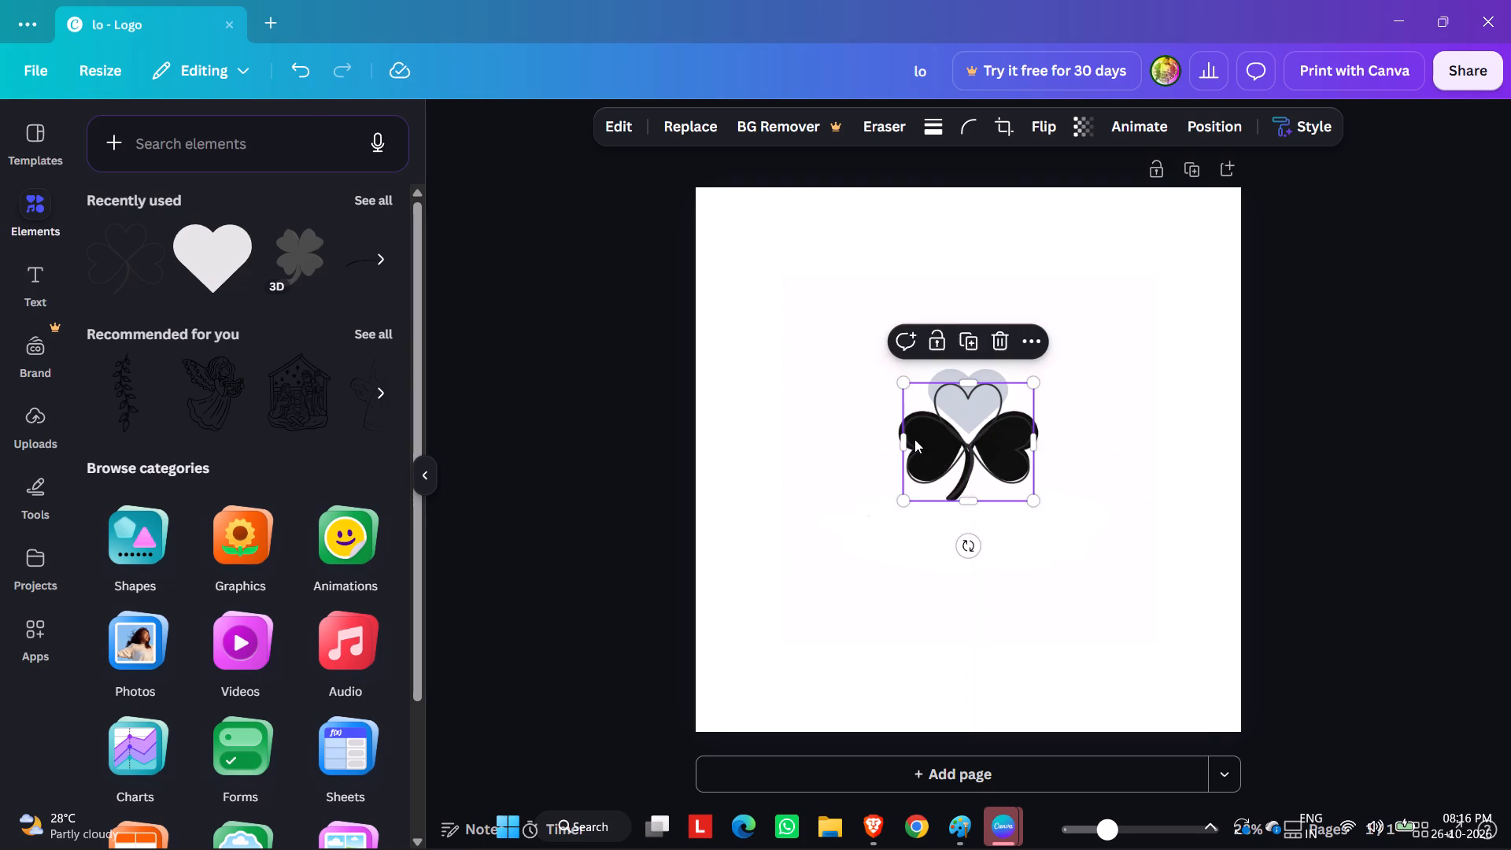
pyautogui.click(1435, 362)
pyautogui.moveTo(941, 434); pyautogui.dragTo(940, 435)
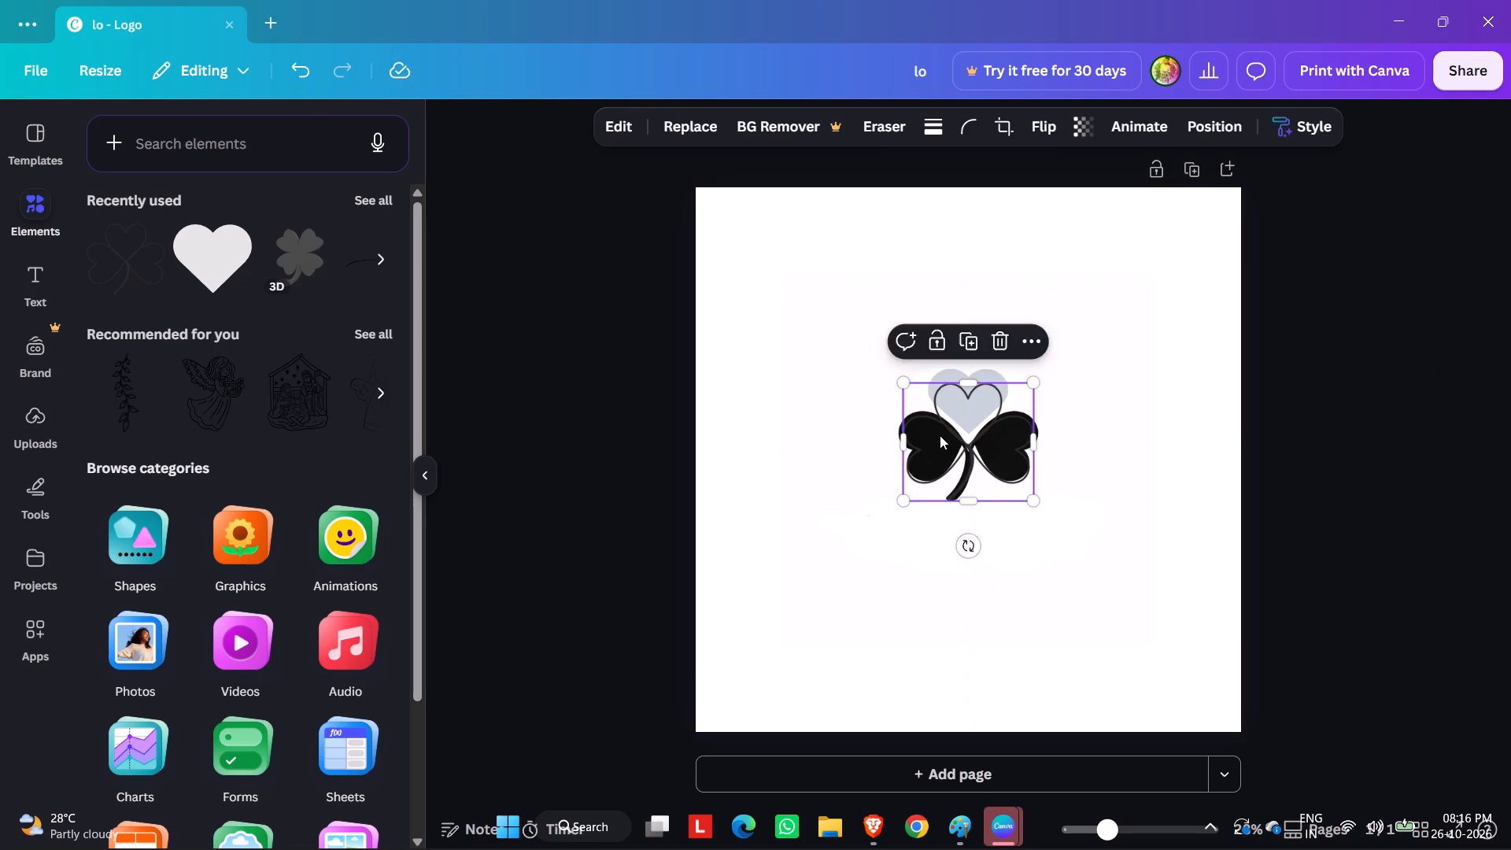
# Move the clover outline off the logo to the page's lower-left area and delete it.
pyautogui.moveTo(940, 435); pyautogui.dragTo(737, 593)
pyautogui.moveTo(750, 576); pyautogui.dragTo(772, 564)
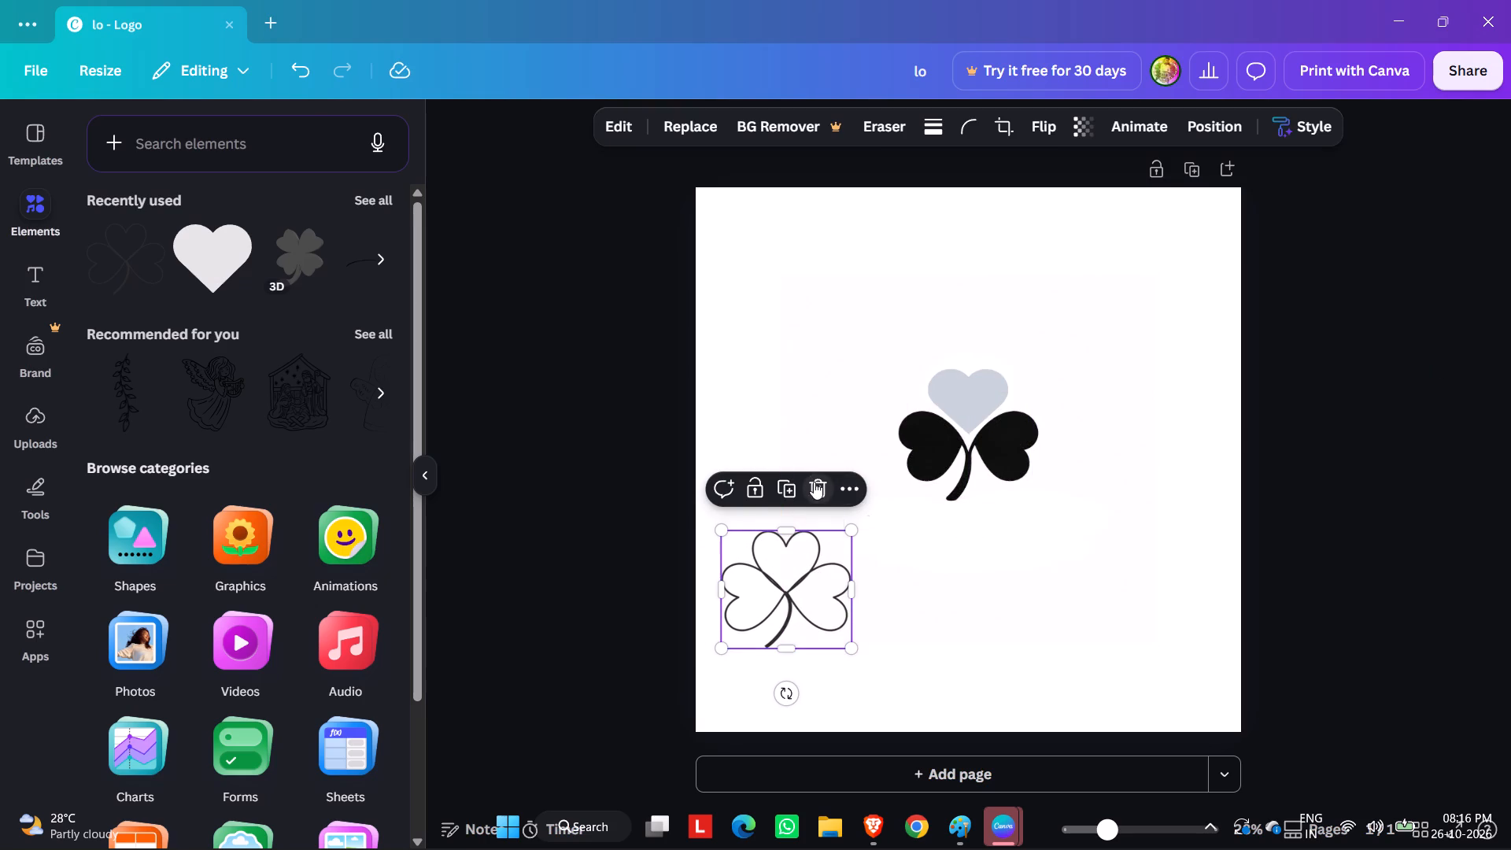
pyautogui.click(814, 482)
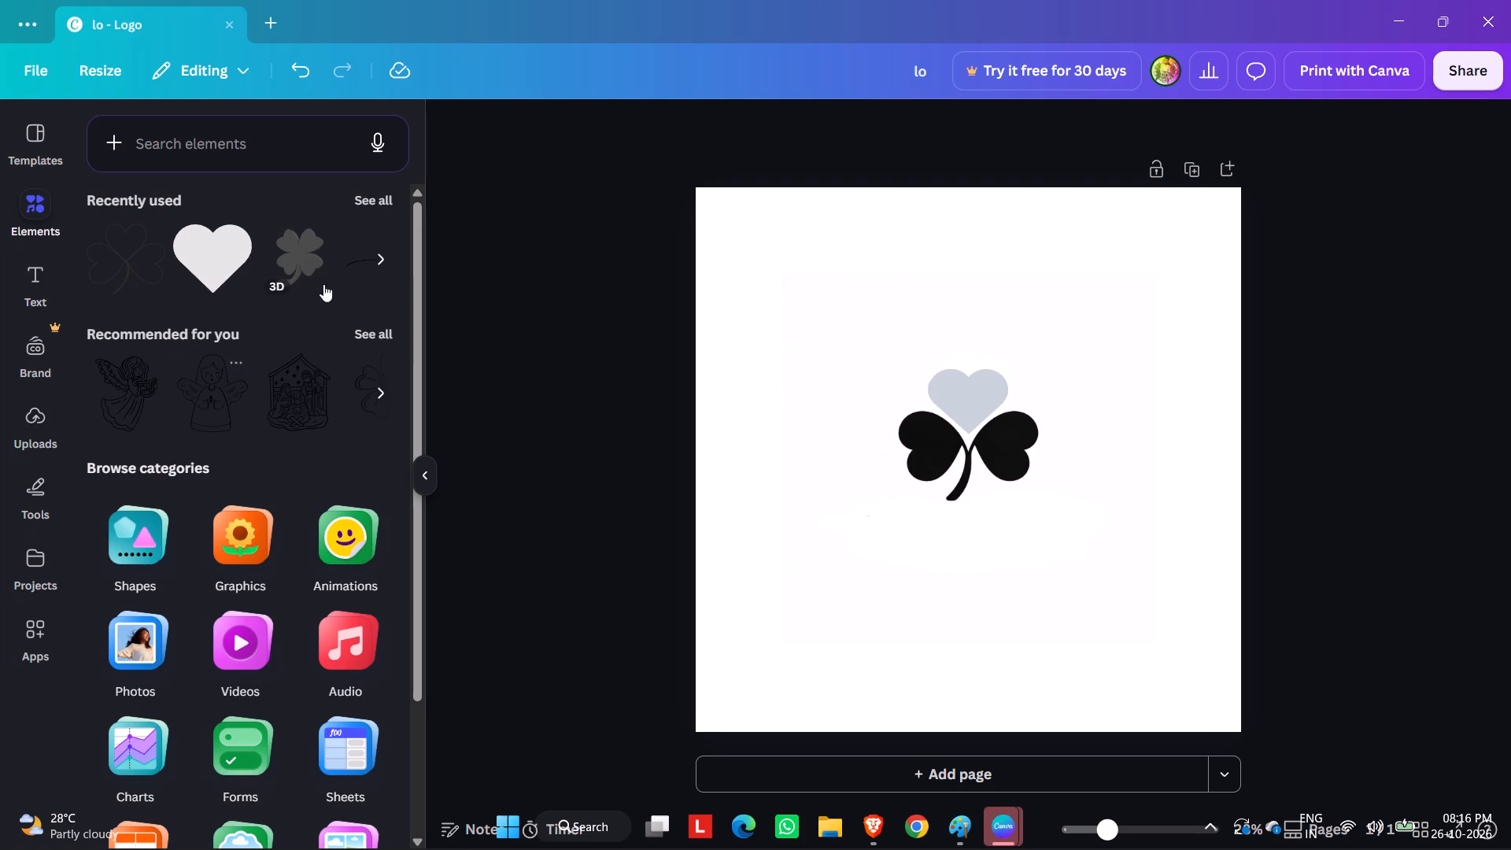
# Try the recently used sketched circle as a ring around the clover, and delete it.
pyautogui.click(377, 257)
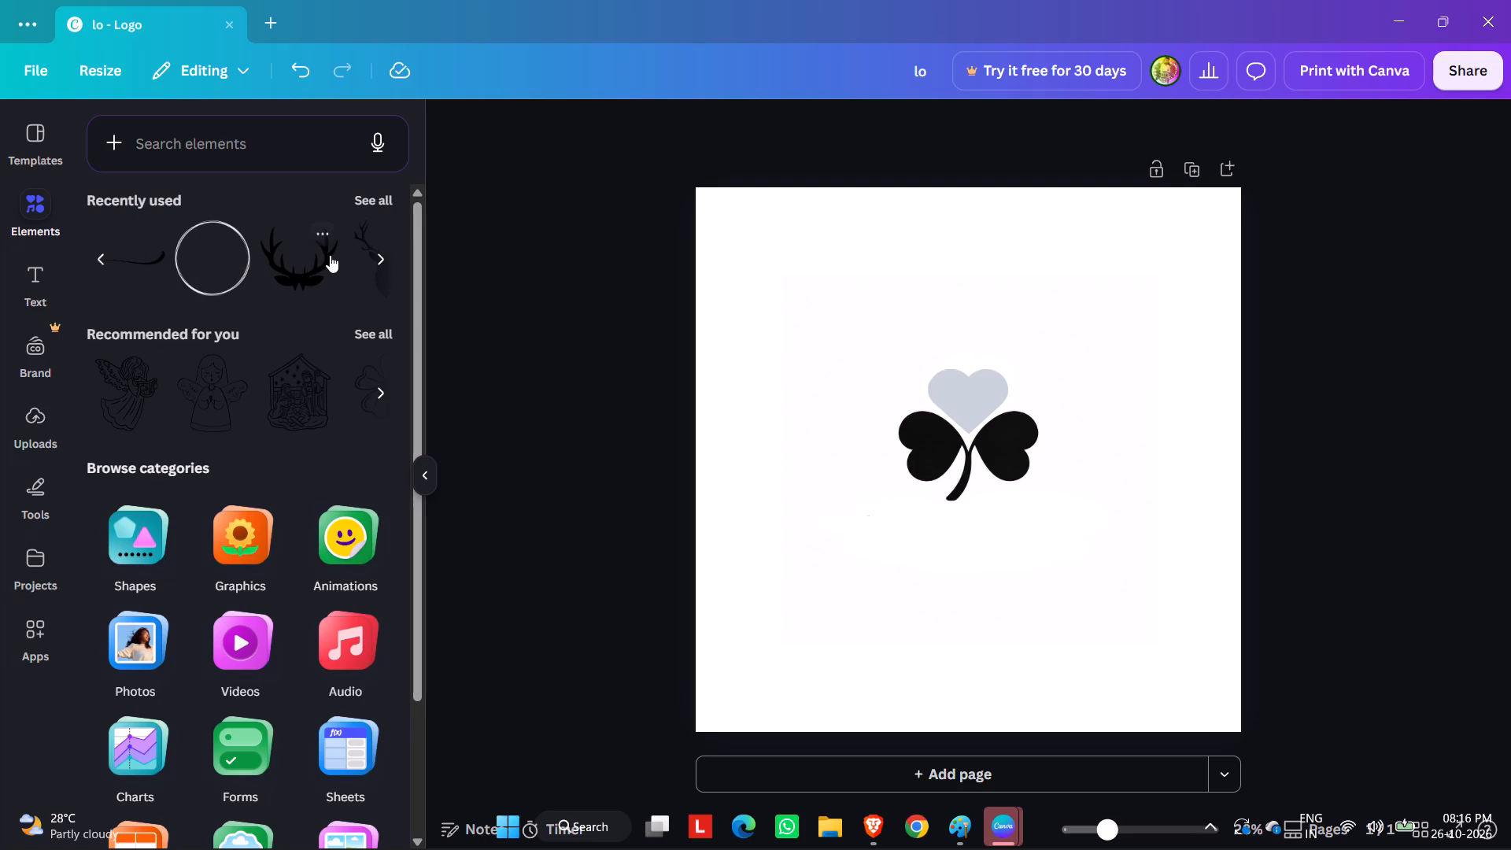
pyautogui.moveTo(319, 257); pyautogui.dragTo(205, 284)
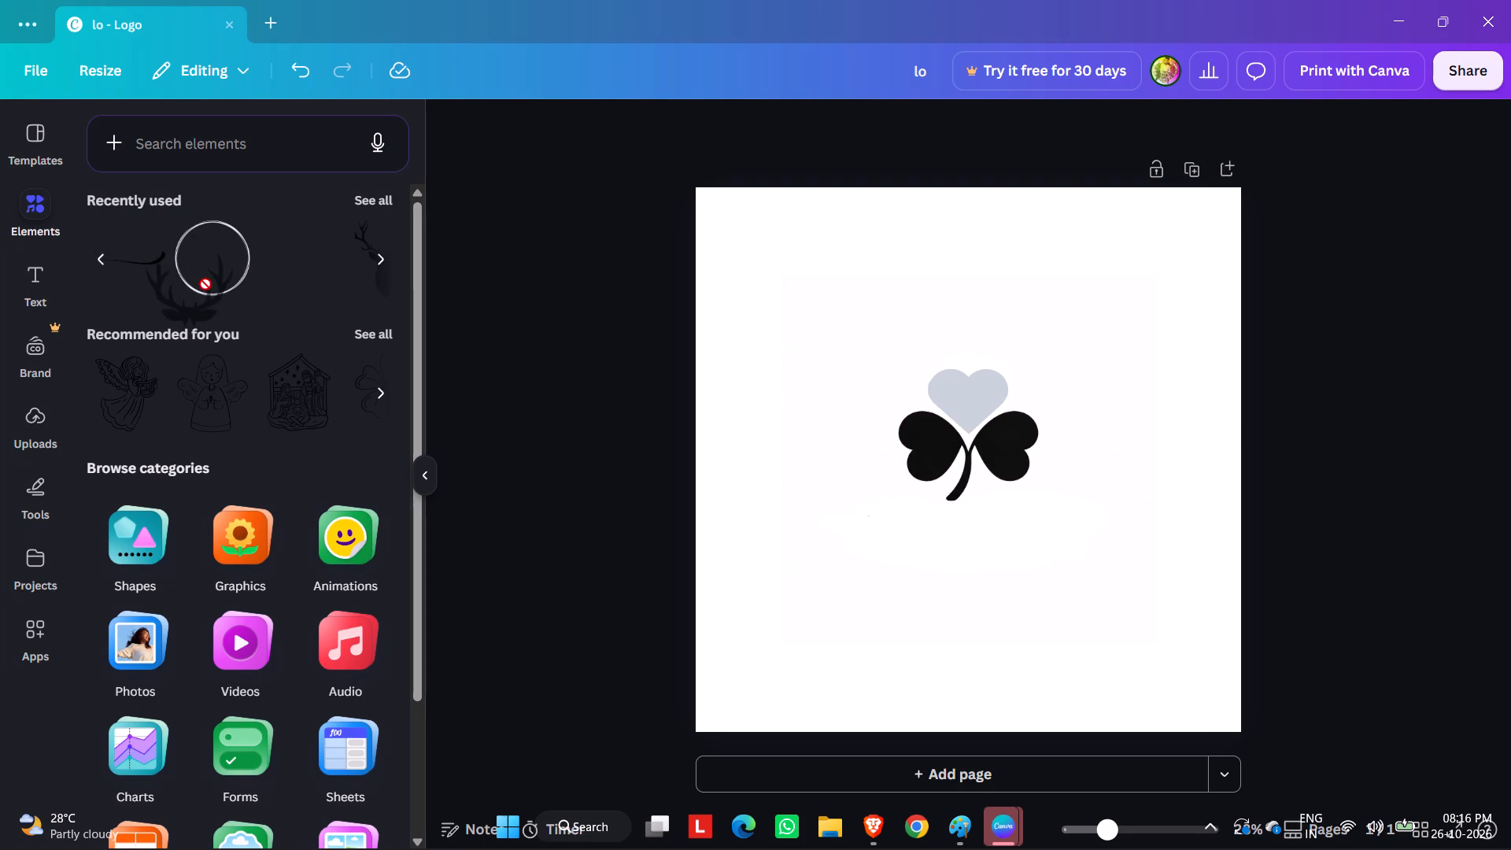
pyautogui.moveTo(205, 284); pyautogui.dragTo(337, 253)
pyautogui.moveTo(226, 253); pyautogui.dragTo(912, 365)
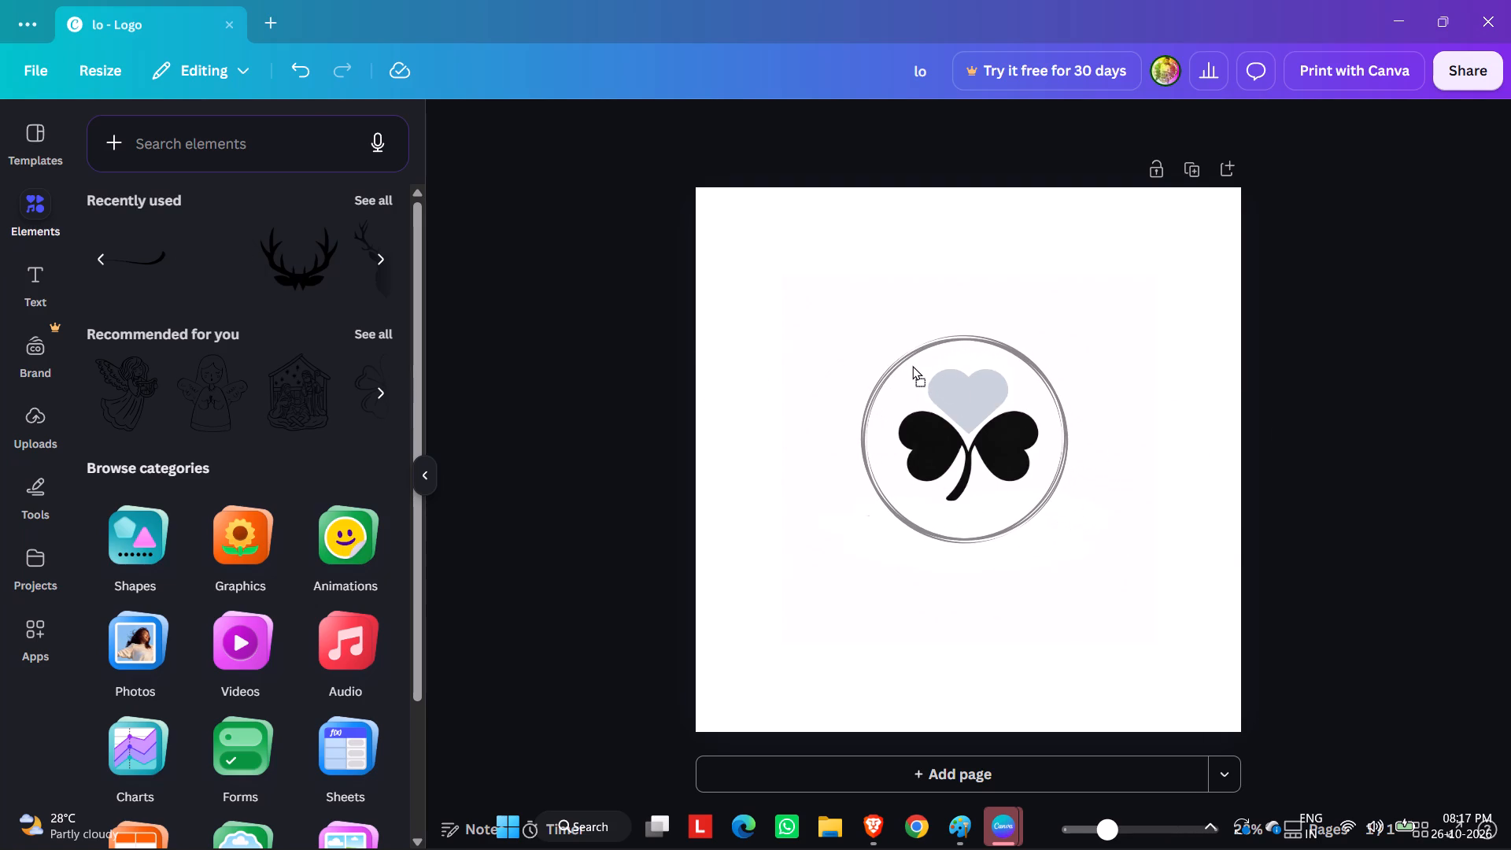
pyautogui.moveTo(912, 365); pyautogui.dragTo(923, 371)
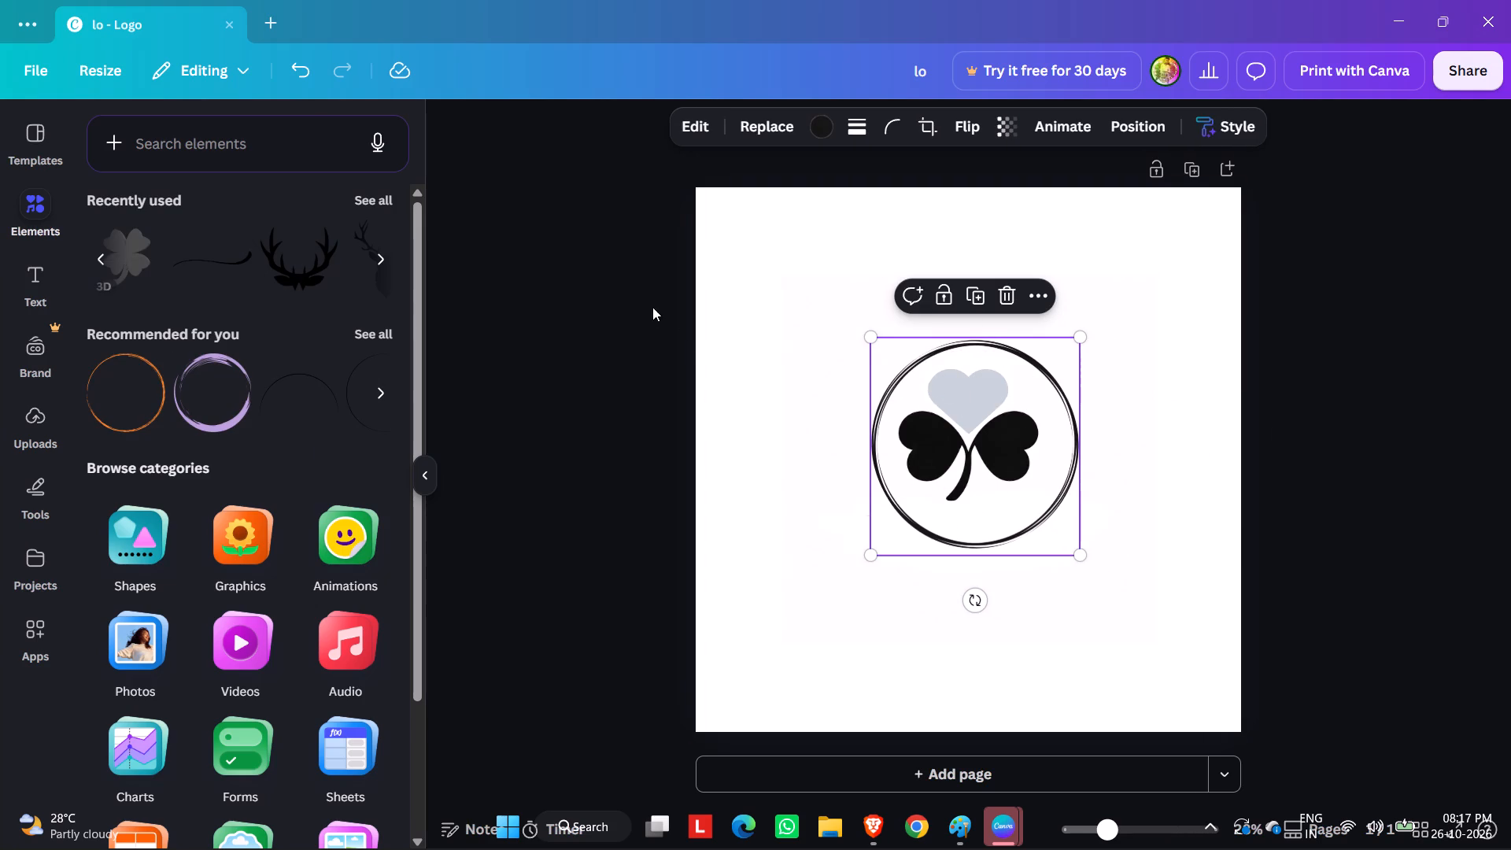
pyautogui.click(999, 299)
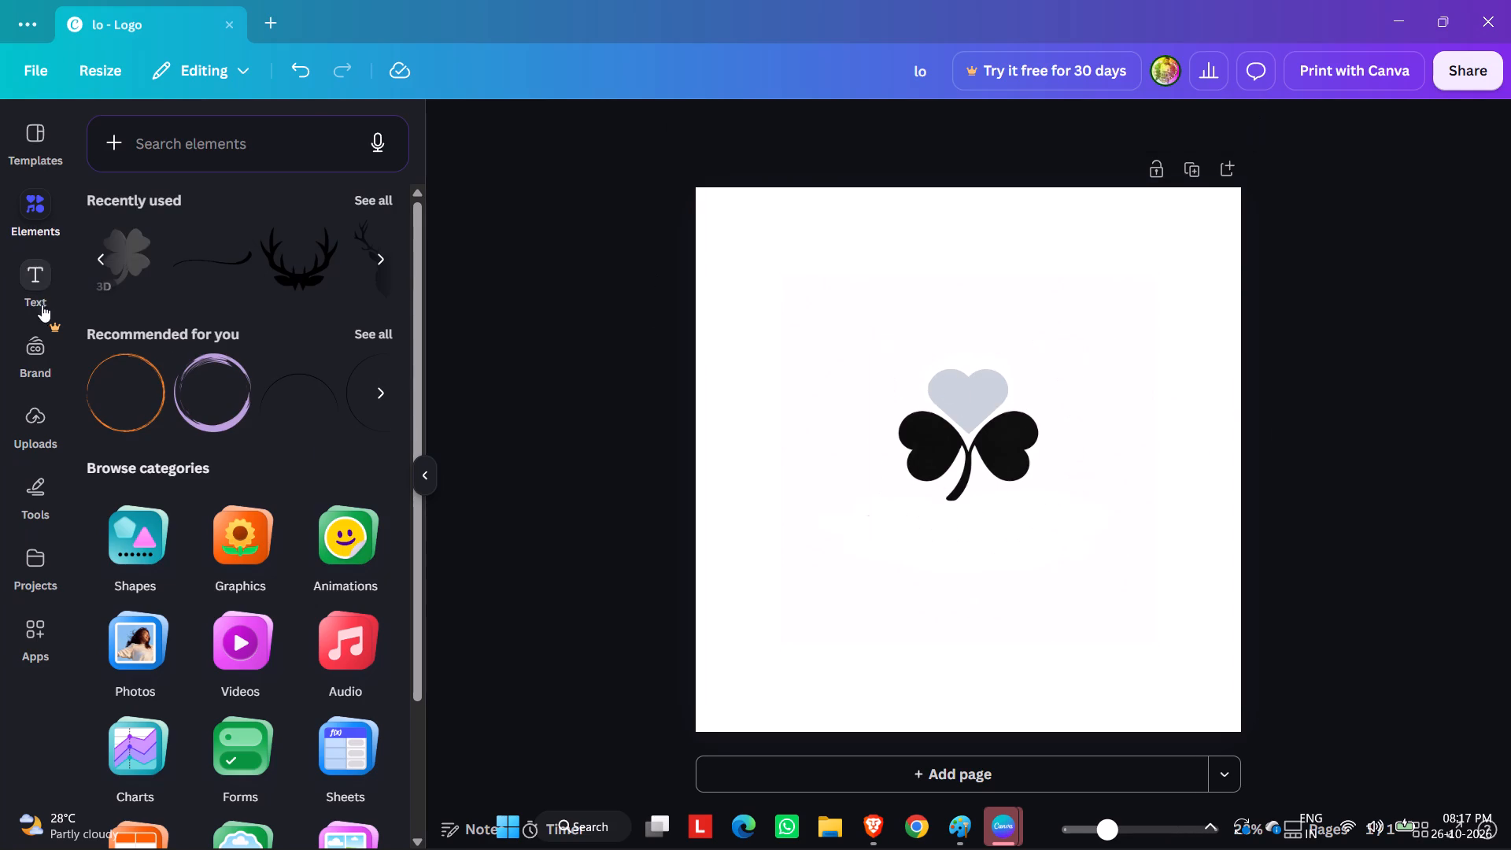
# Look through the recommended elements and open the full set of recommendations.
pyautogui.click(389, 386)
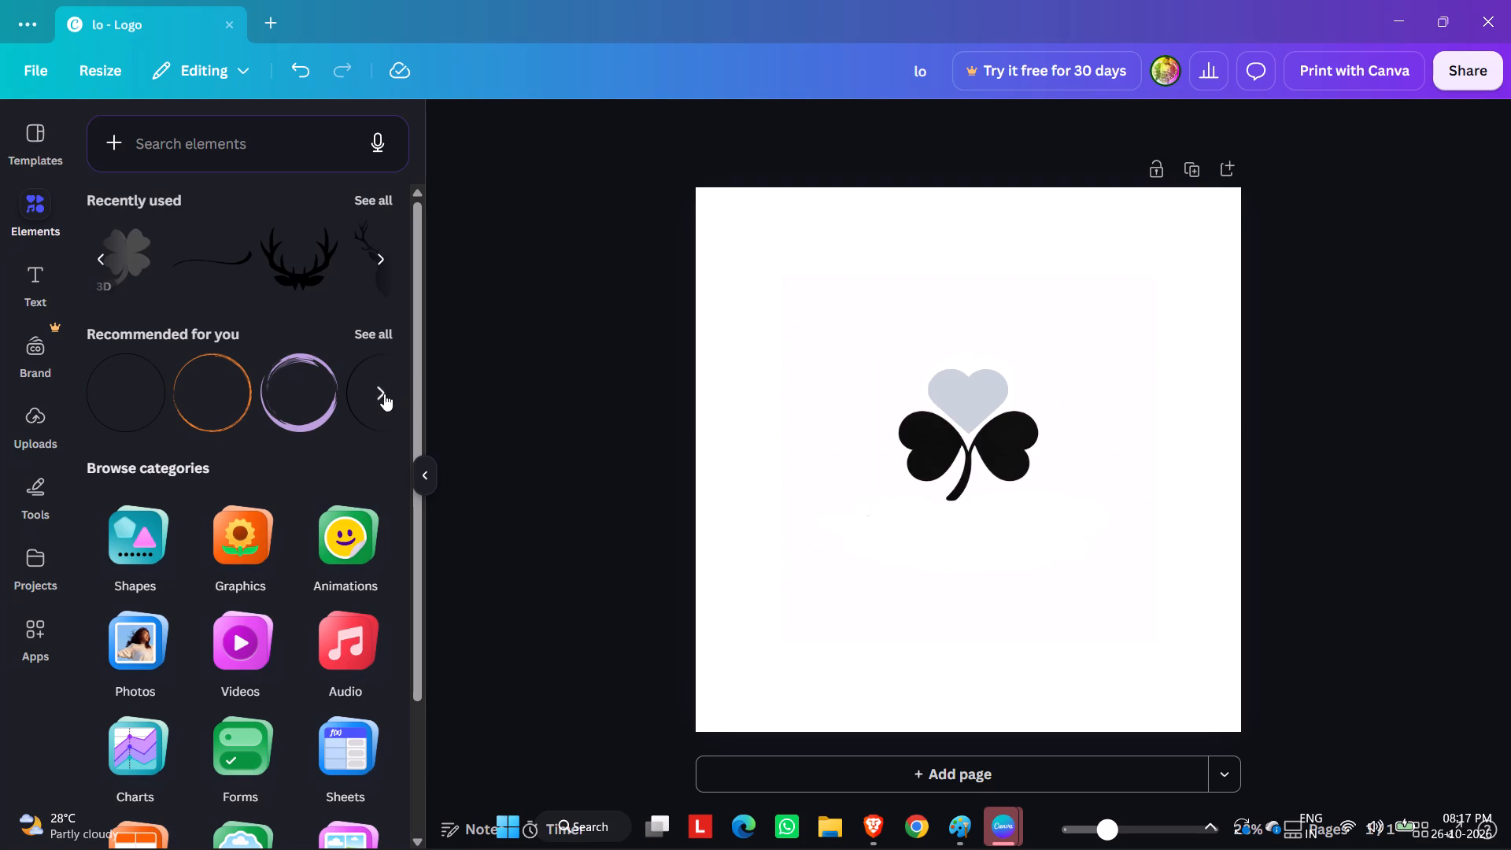
pyautogui.click(382, 394)
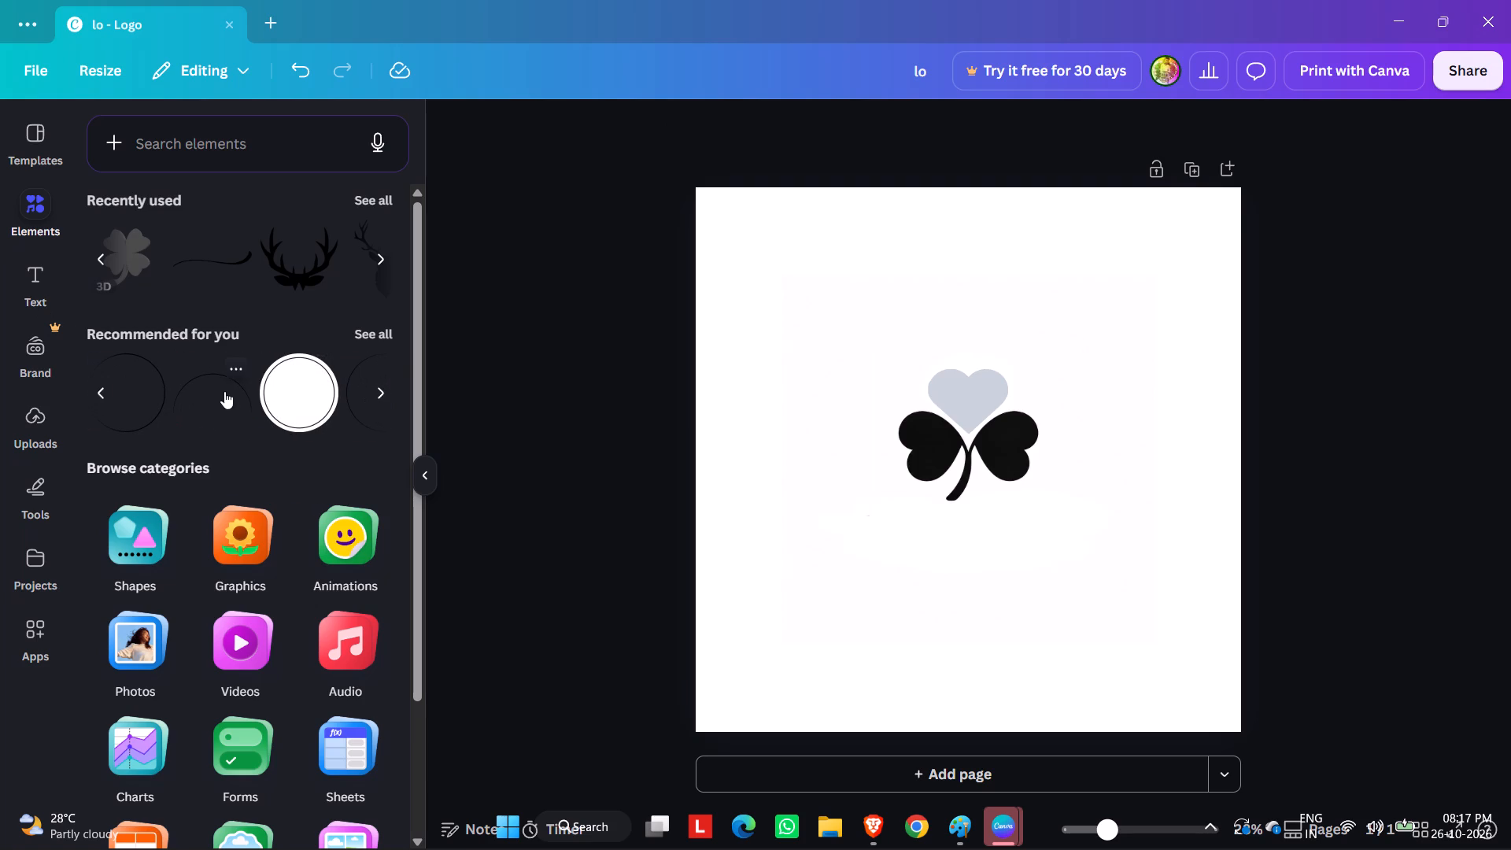
pyautogui.click(378, 393)
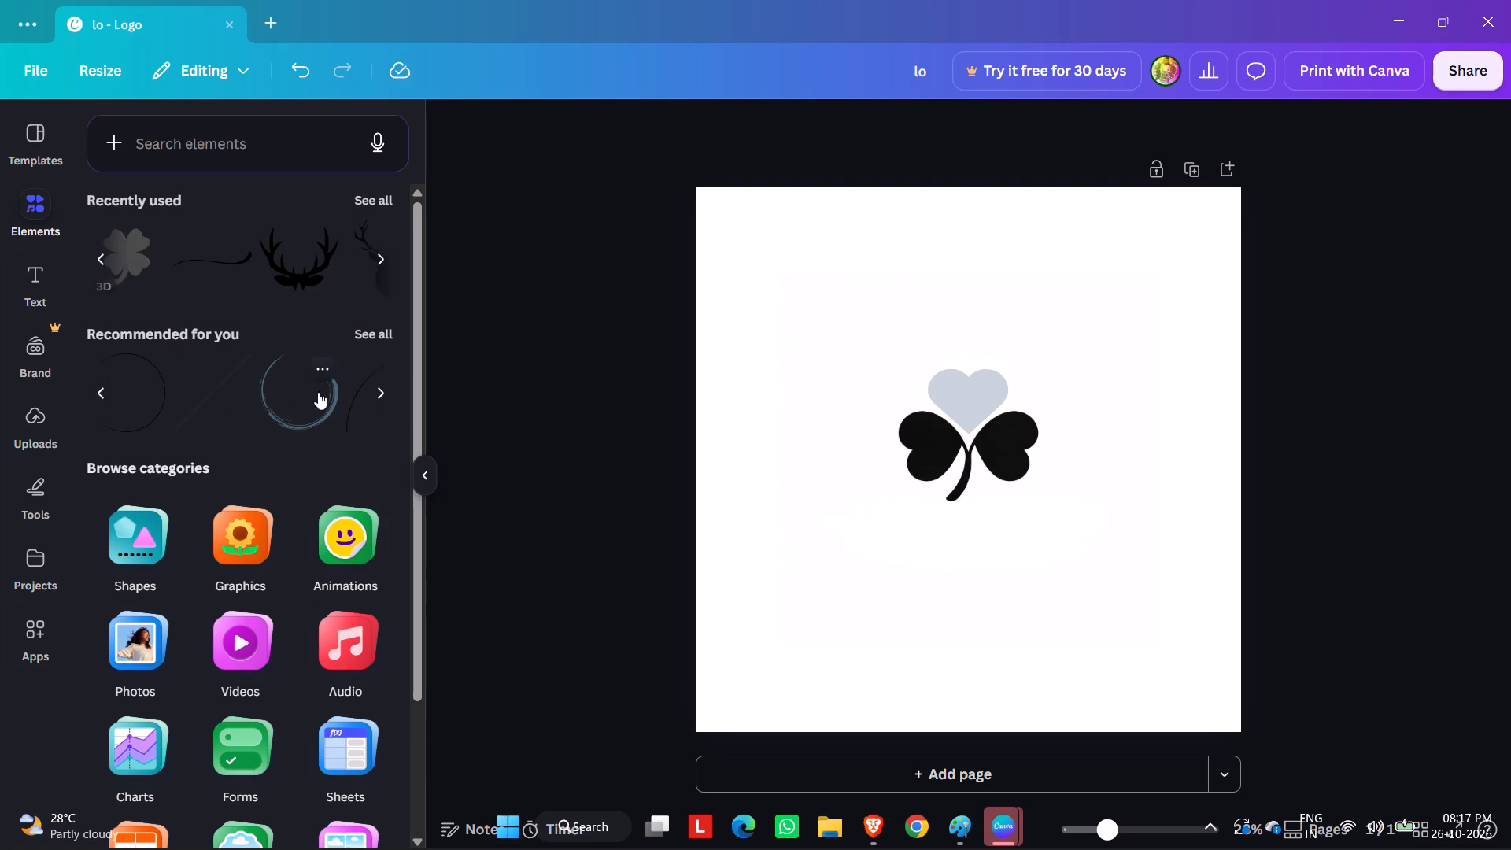
pyautogui.click(380, 384)
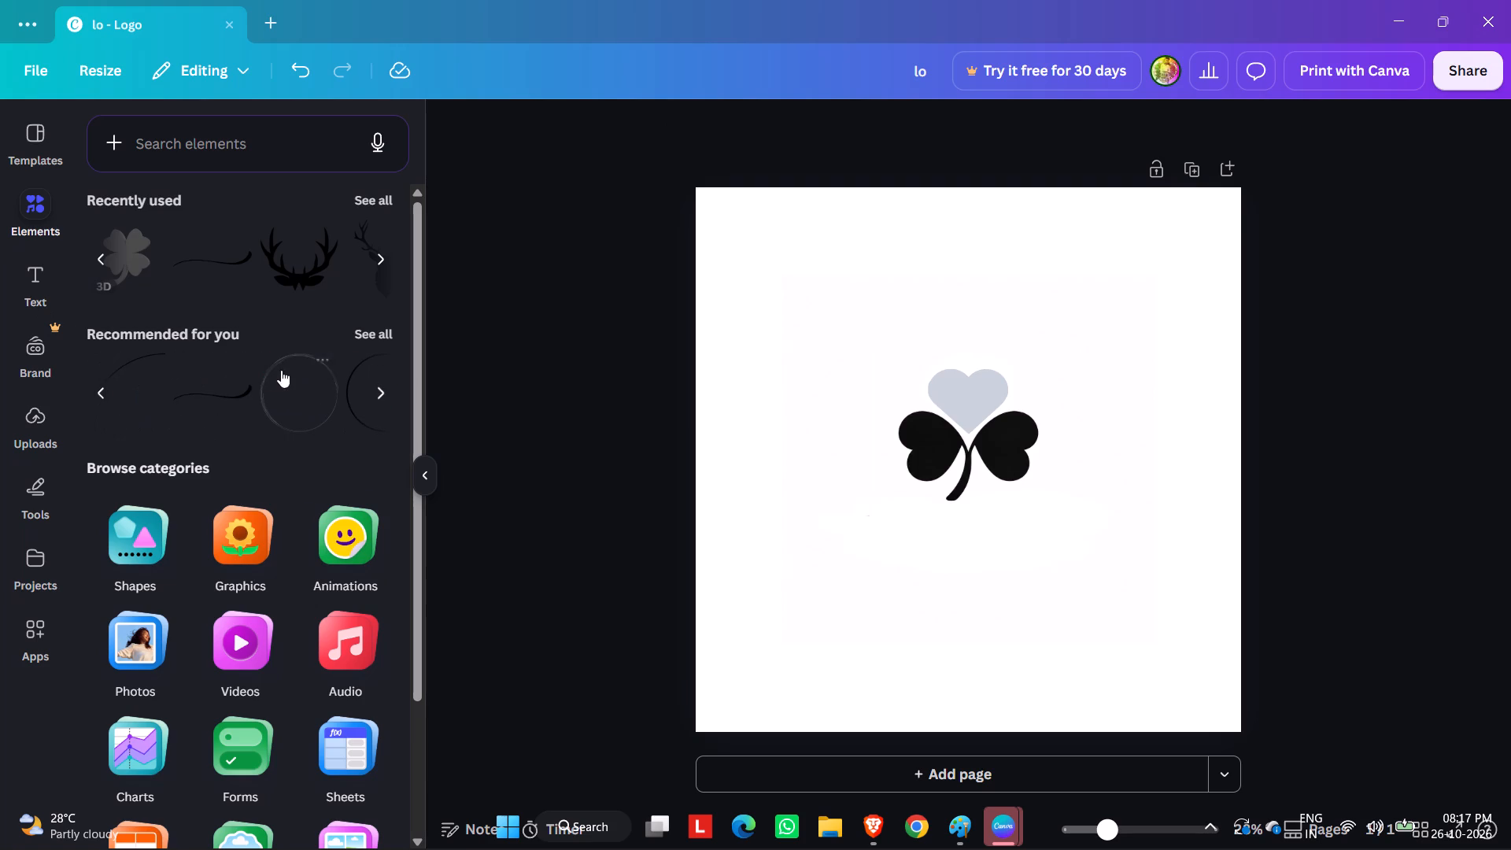
pyautogui.click(370, 390)
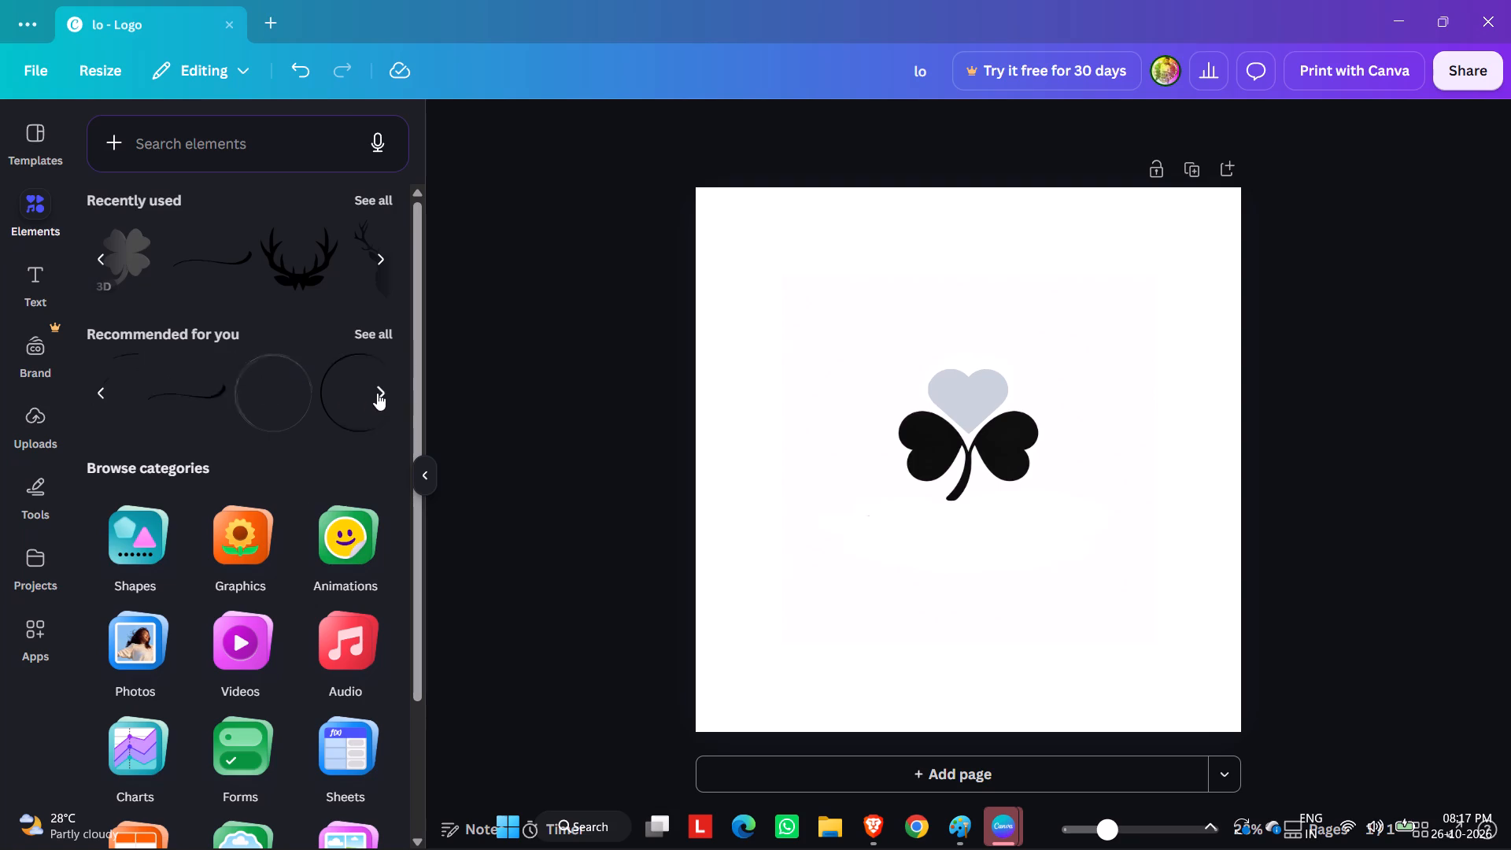
pyautogui.click(377, 393)
pyautogui.click(386, 384)
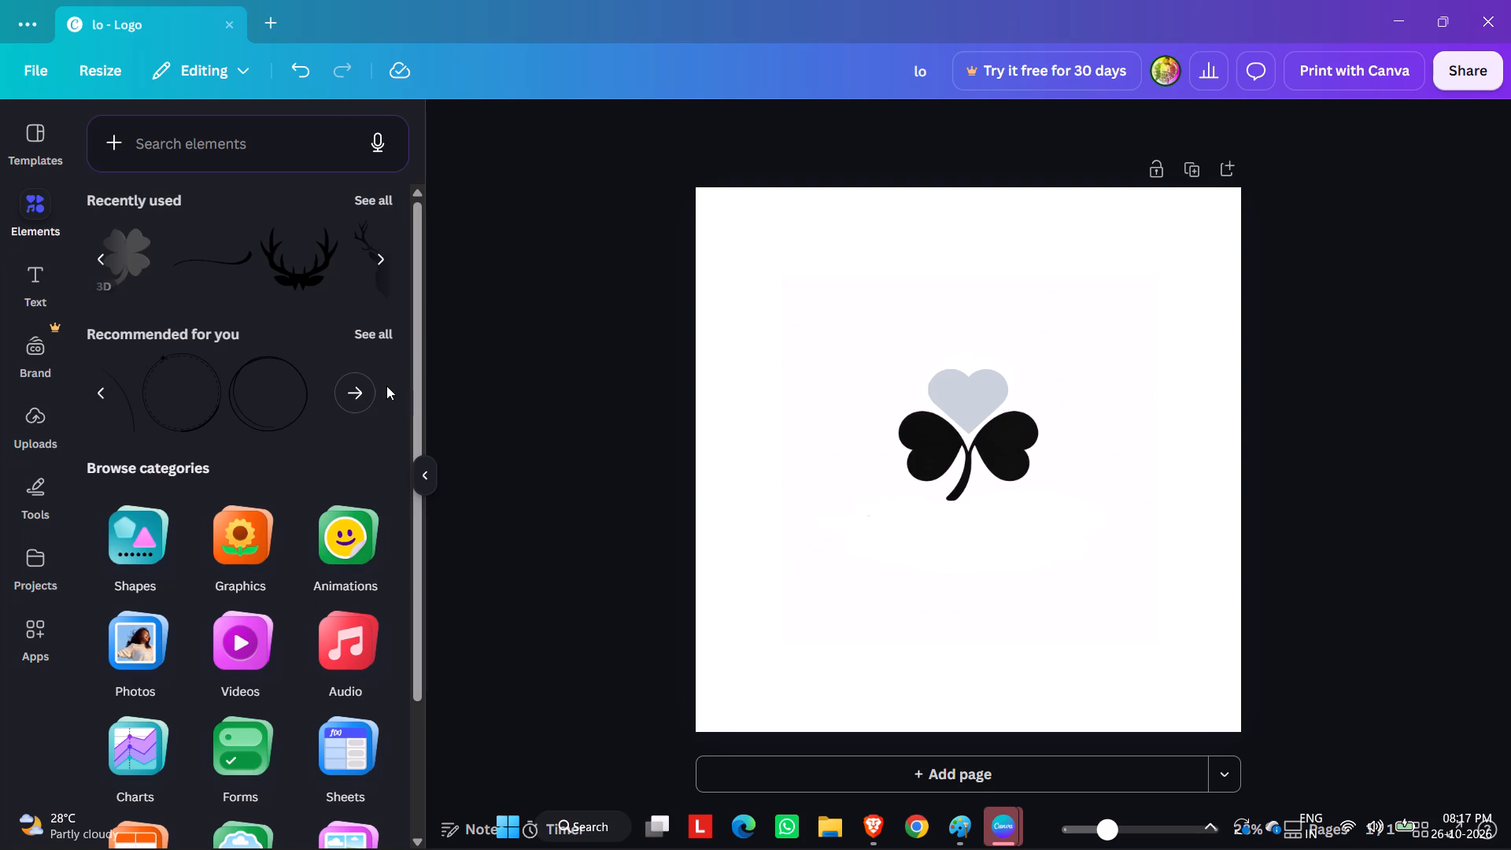
pyautogui.click(353, 388)
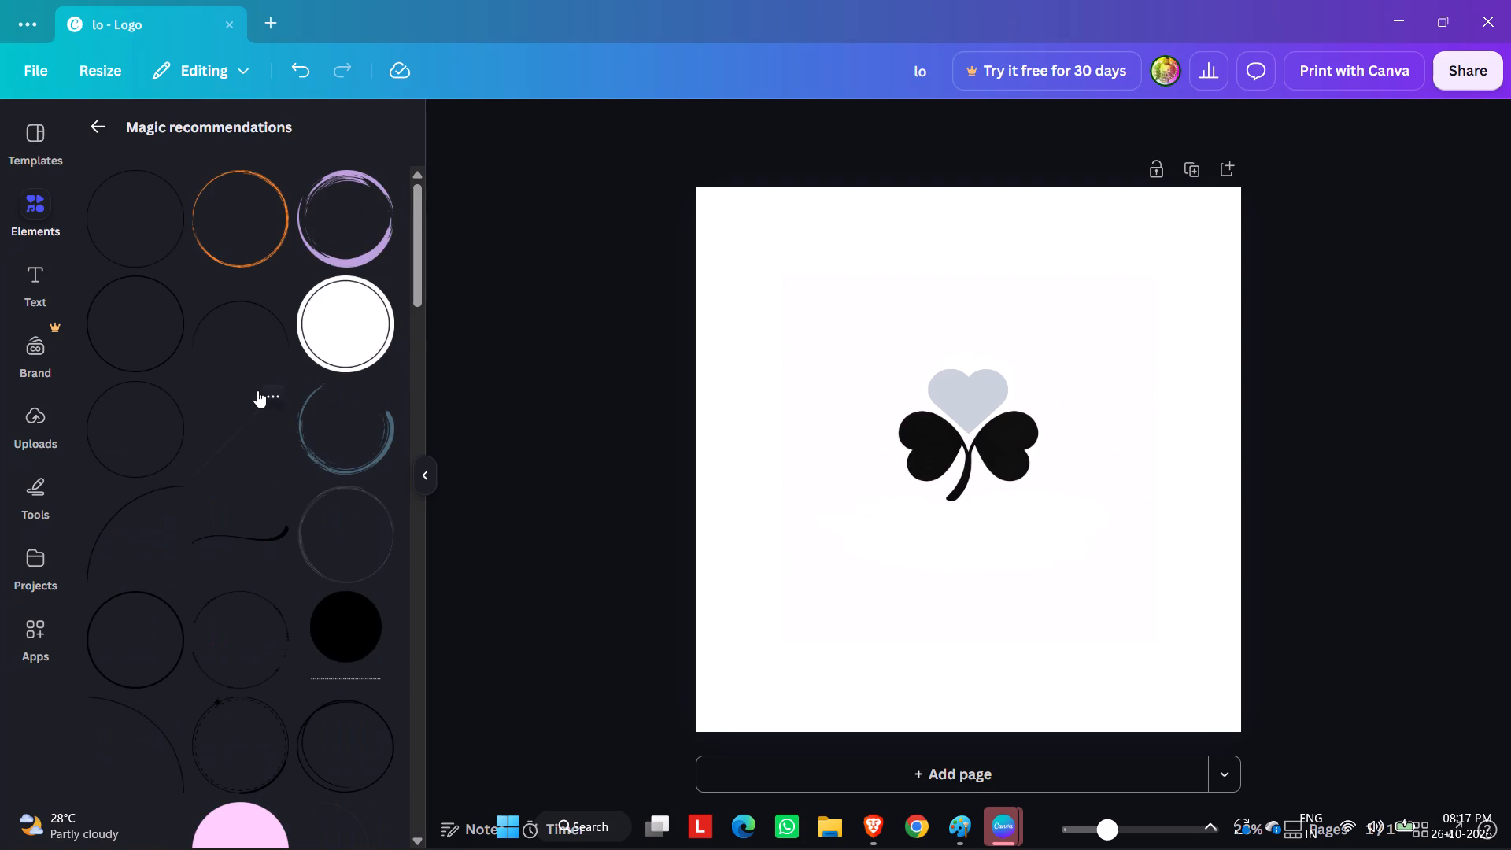
# Add the black line-art laurel wreath from the recommendations and place it centred around the clover and heart.
pyautogui.scroll(-1, 244, 415)
pyautogui.scroll(-1, 260, 597)
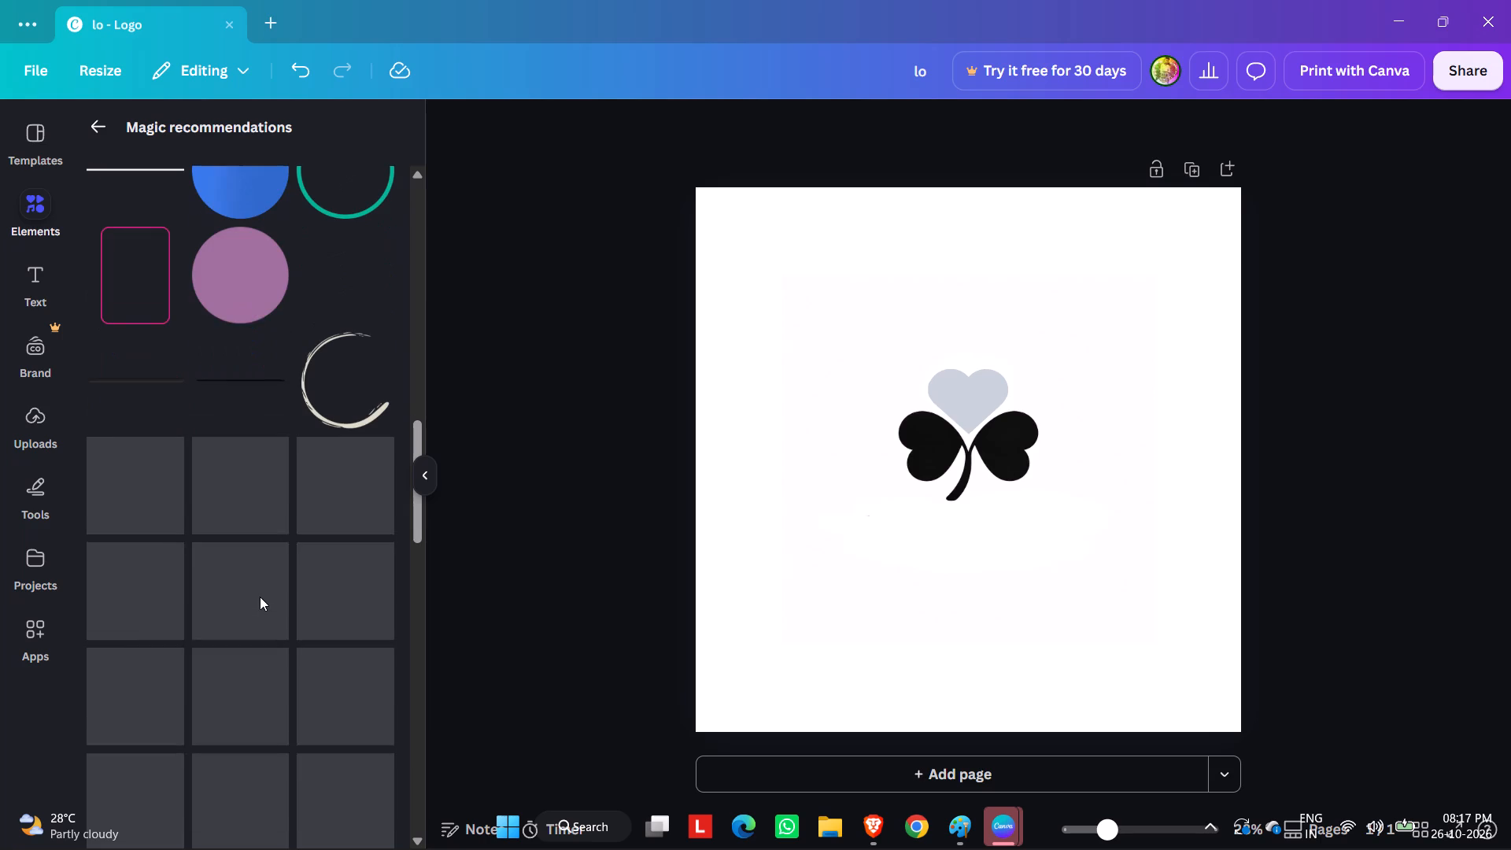
pyautogui.scroll(-1, 260, 597)
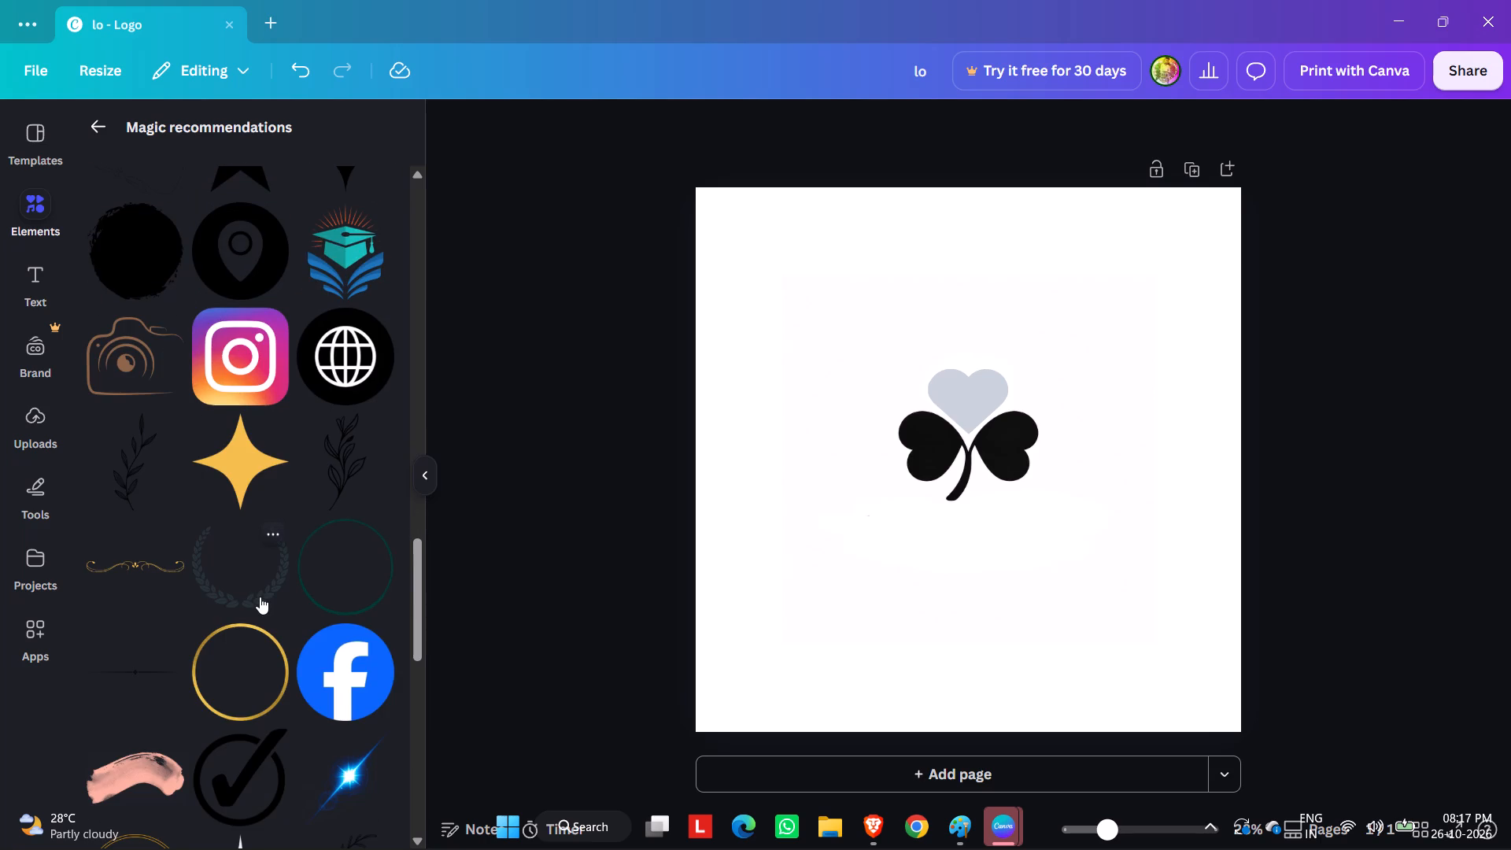
pyautogui.scroll(-1, 204, 549)
pyautogui.scroll(1, 204, 549)
pyautogui.scroll(-1, 224, 577)
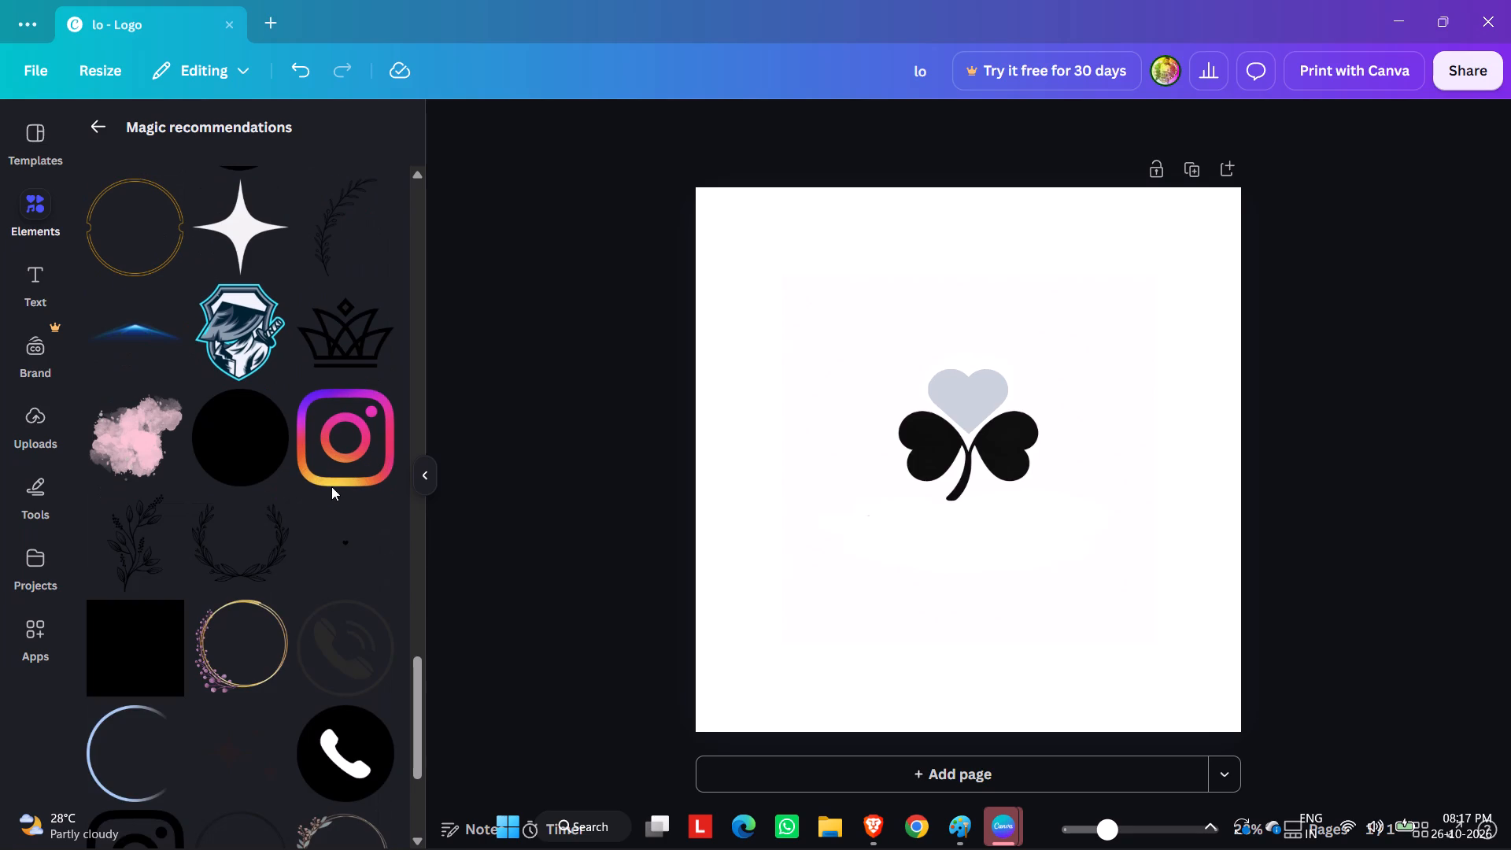
pyautogui.moveTo(239, 560); pyautogui.dragTo(495, 523)
pyautogui.moveTo(495, 523); pyautogui.dragTo(908, 432)
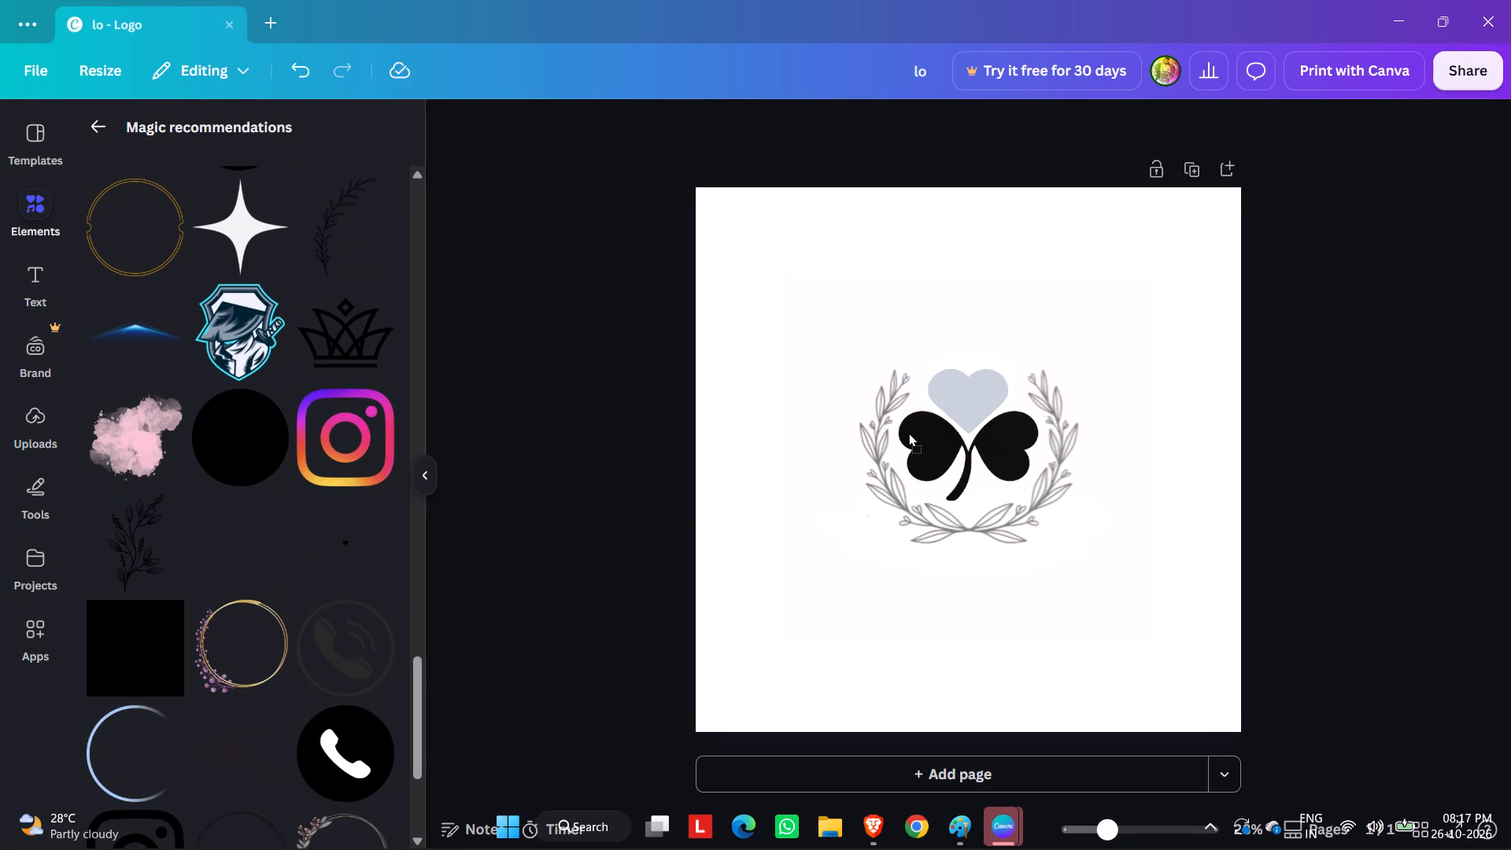
pyautogui.moveTo(908, 432); pyautogui.dragTo(900, 427)
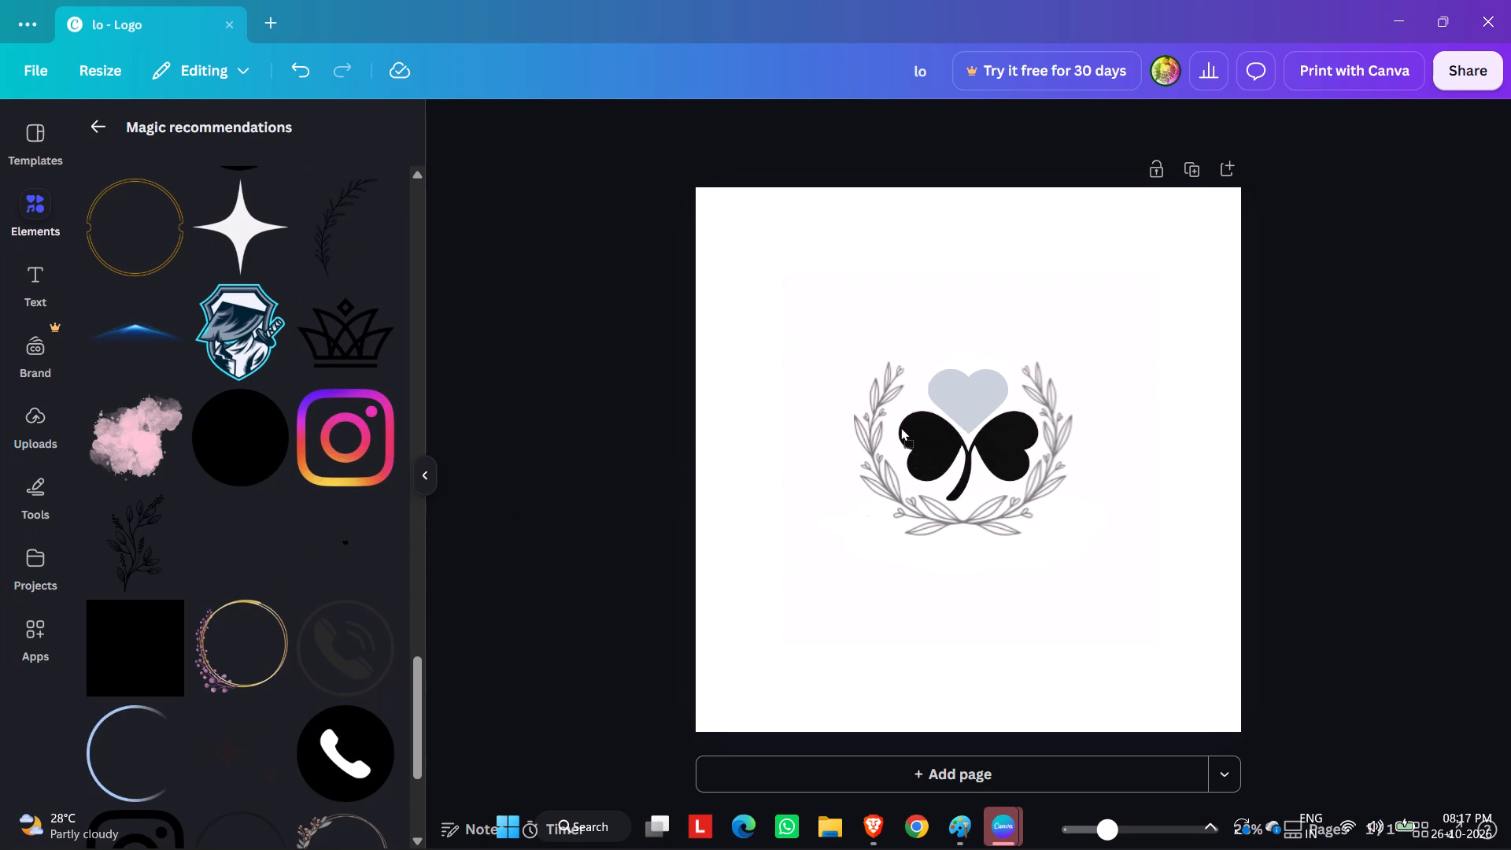
pyautogui.moveTo(900, 427); pyautogui.dragTo(905, 431)
pyautogui.moveTo(1510, 562); pyautogui.dragTo(1510, 577)
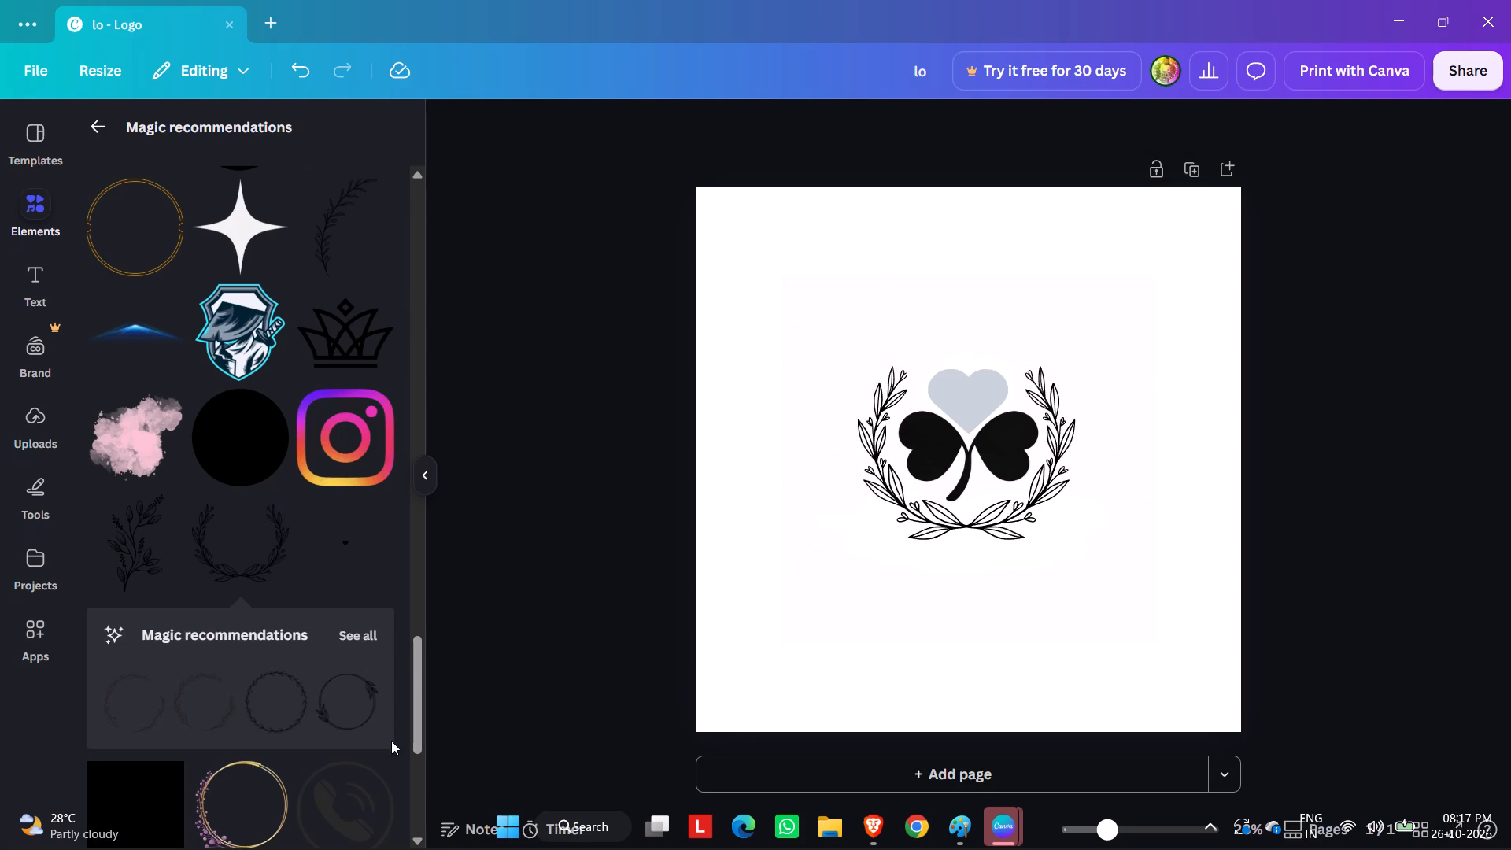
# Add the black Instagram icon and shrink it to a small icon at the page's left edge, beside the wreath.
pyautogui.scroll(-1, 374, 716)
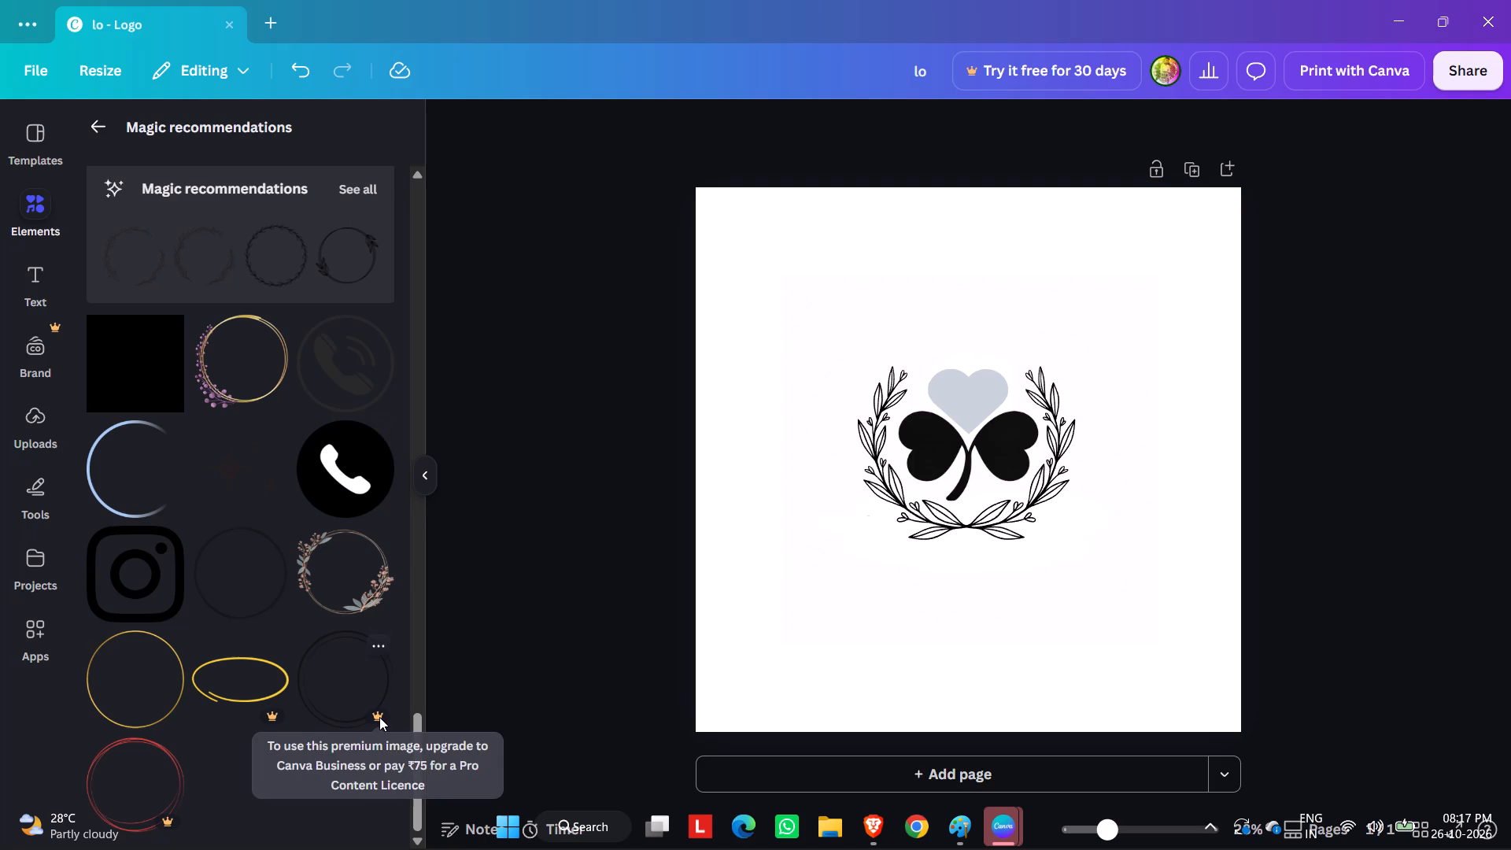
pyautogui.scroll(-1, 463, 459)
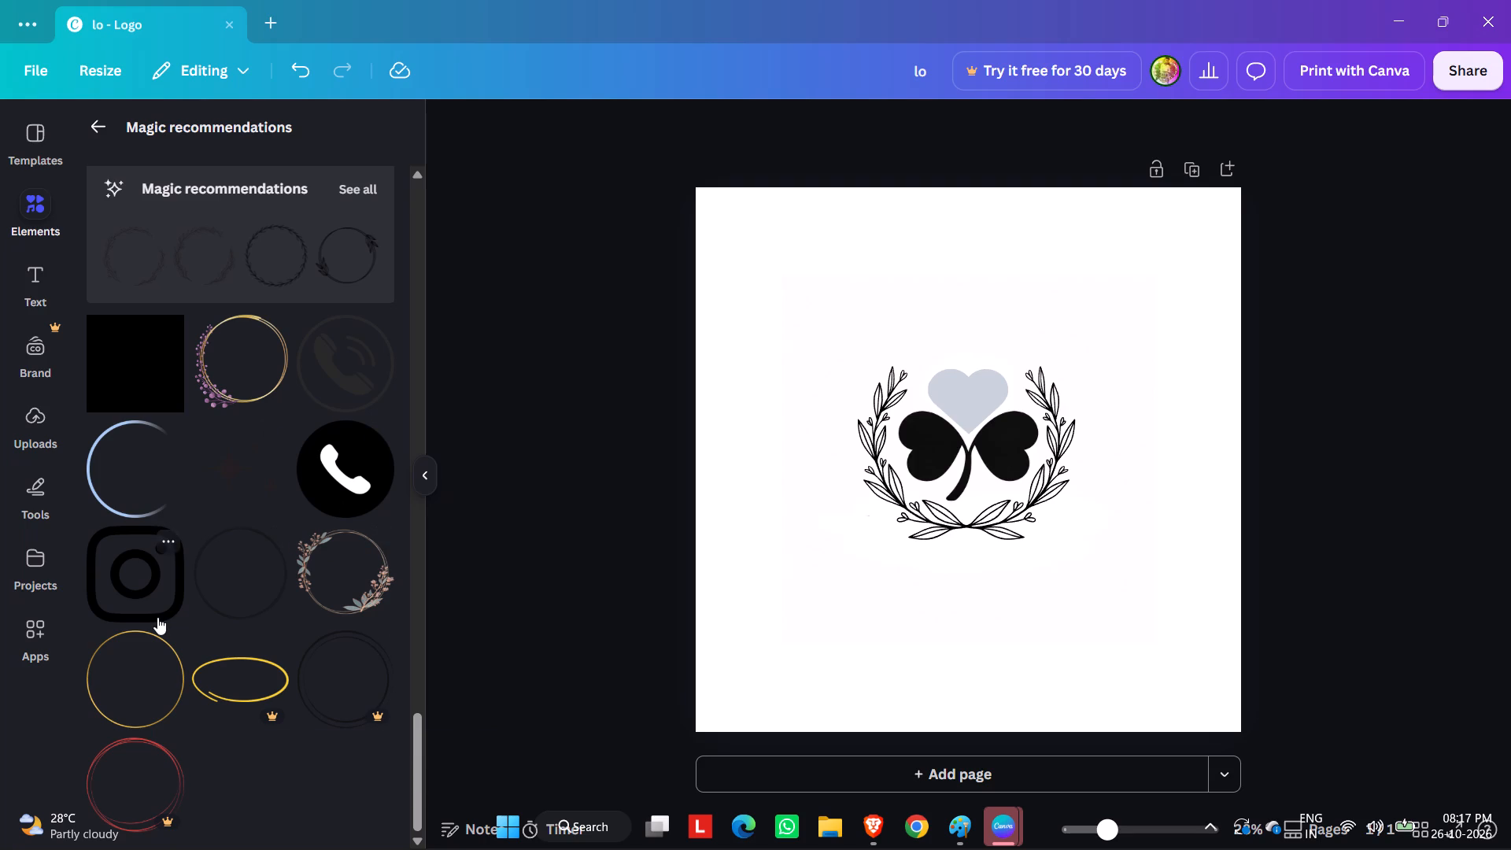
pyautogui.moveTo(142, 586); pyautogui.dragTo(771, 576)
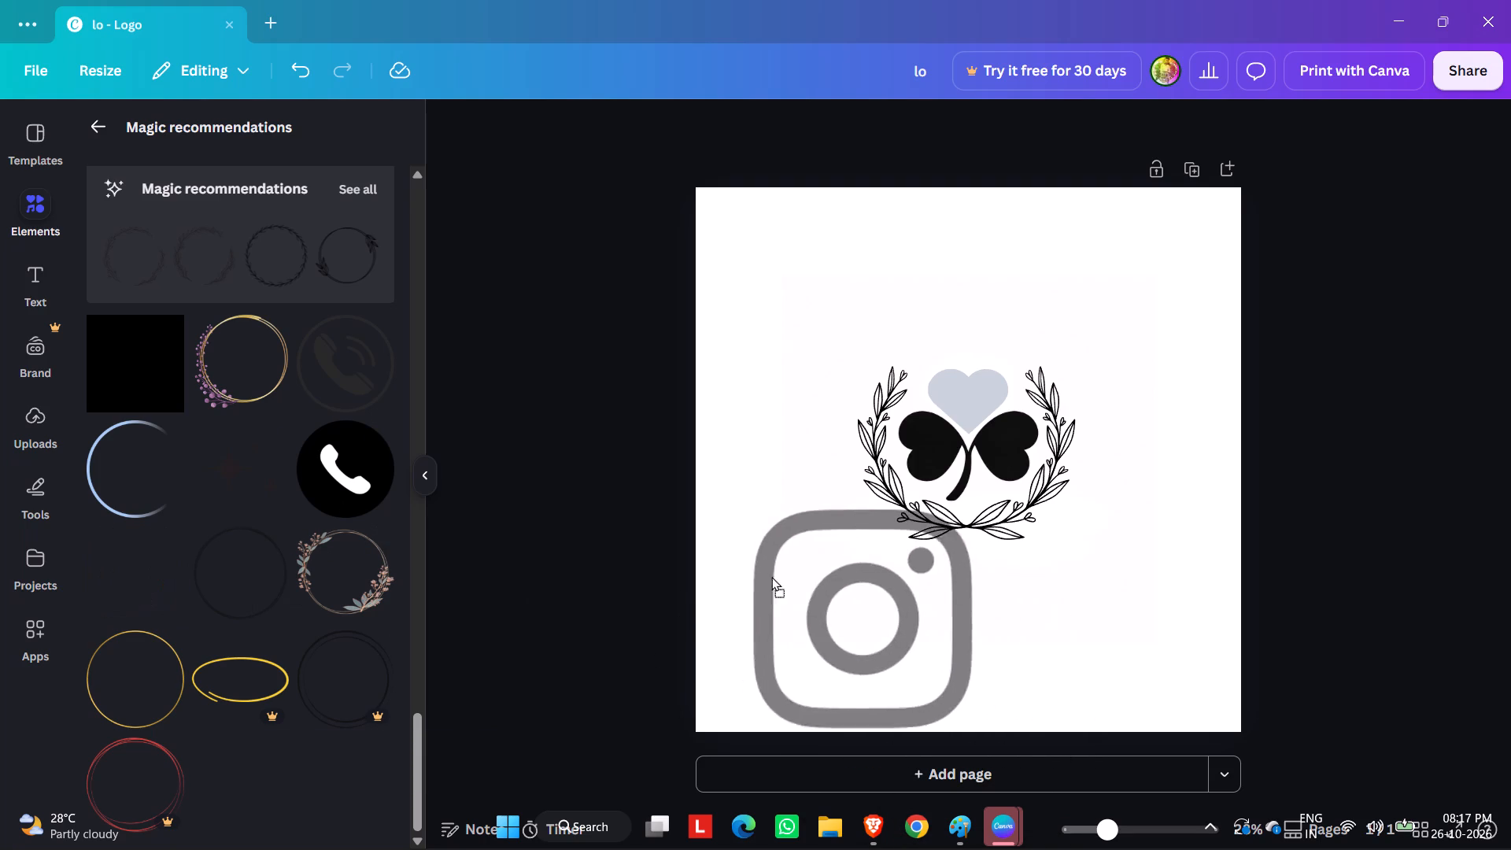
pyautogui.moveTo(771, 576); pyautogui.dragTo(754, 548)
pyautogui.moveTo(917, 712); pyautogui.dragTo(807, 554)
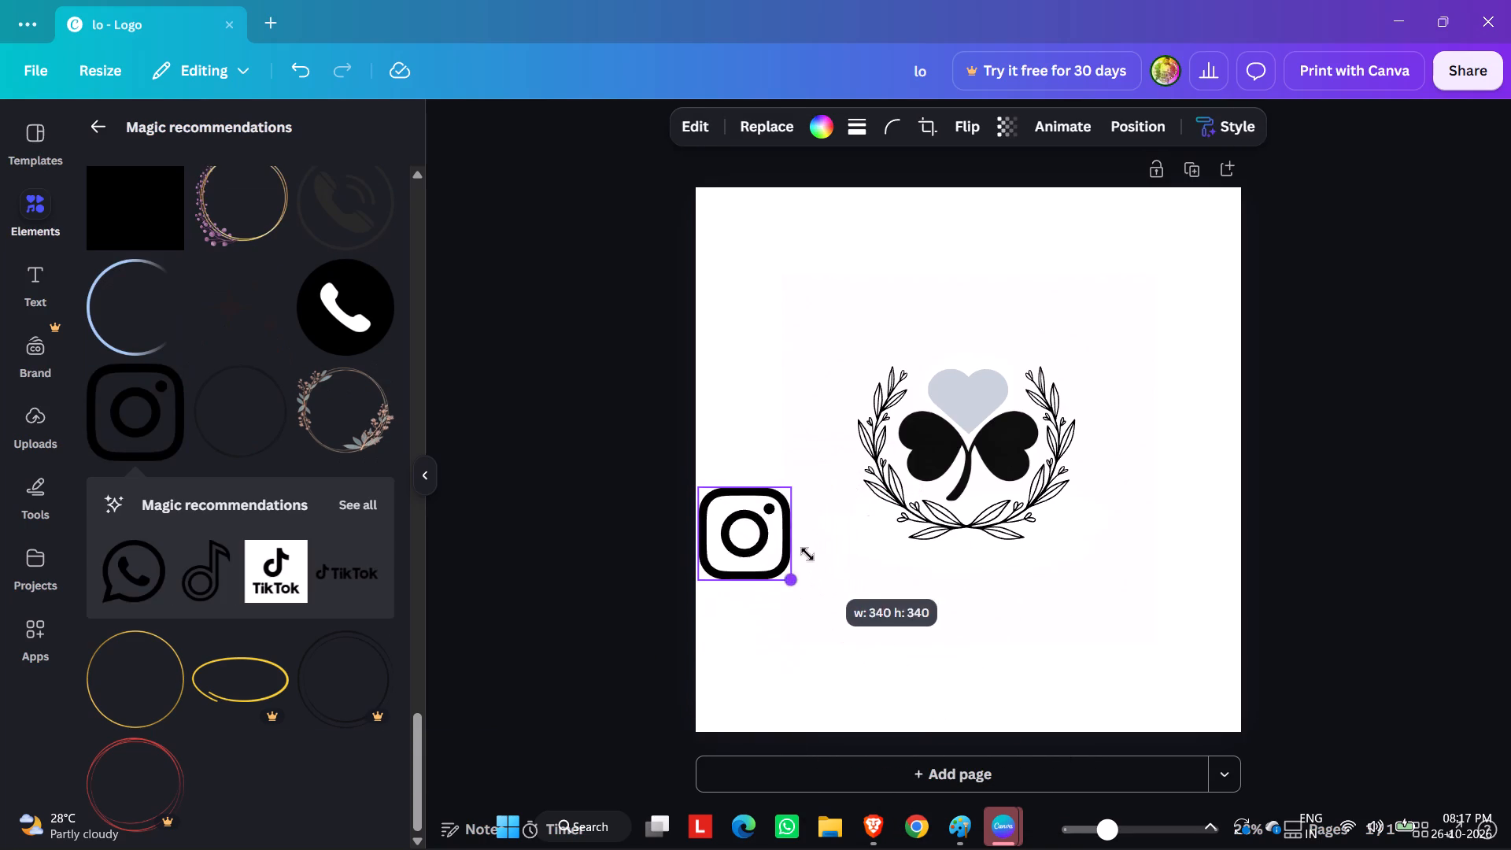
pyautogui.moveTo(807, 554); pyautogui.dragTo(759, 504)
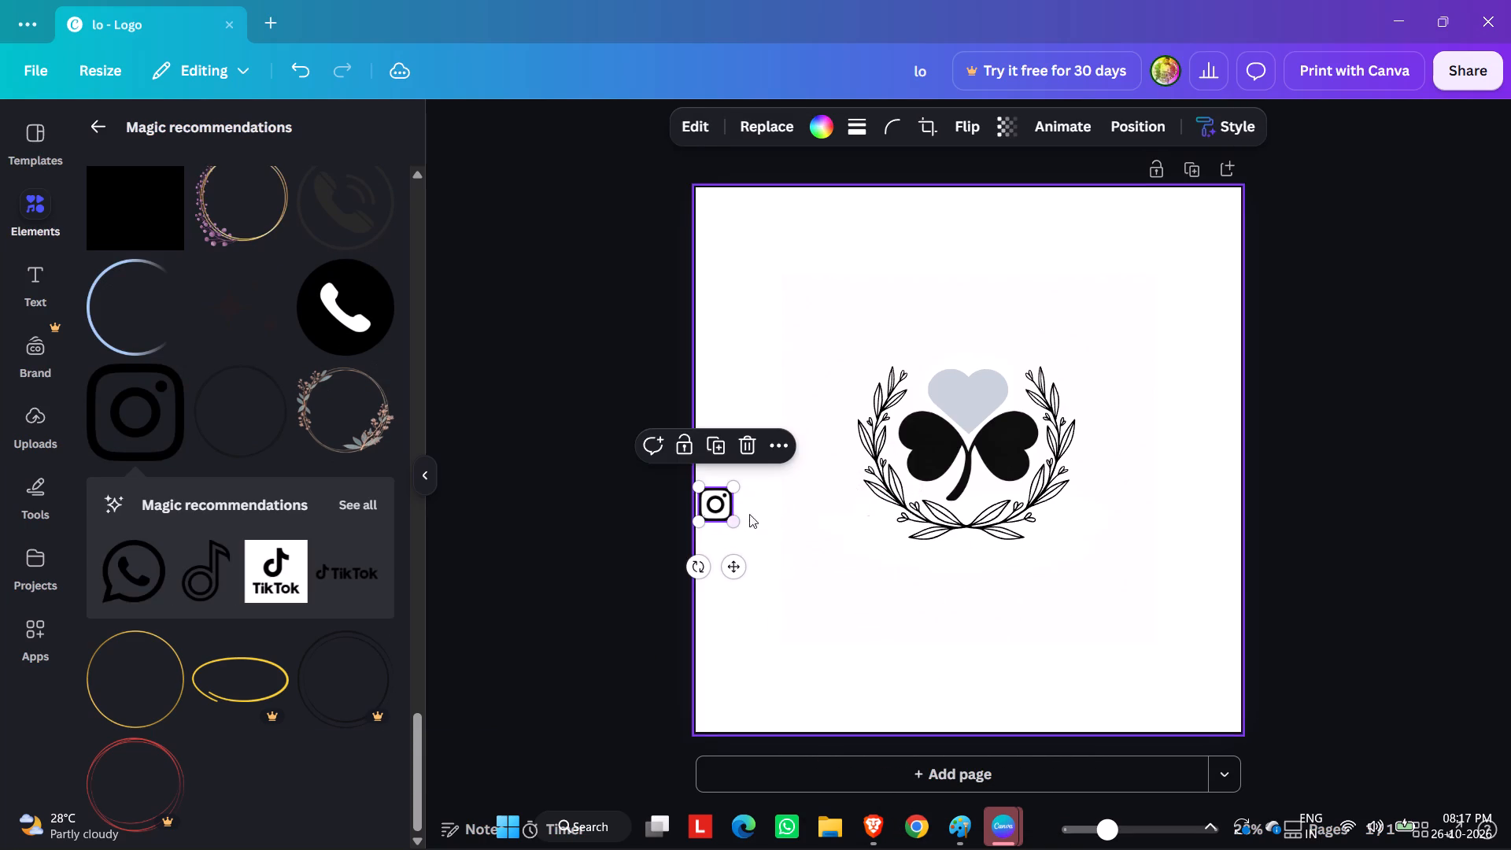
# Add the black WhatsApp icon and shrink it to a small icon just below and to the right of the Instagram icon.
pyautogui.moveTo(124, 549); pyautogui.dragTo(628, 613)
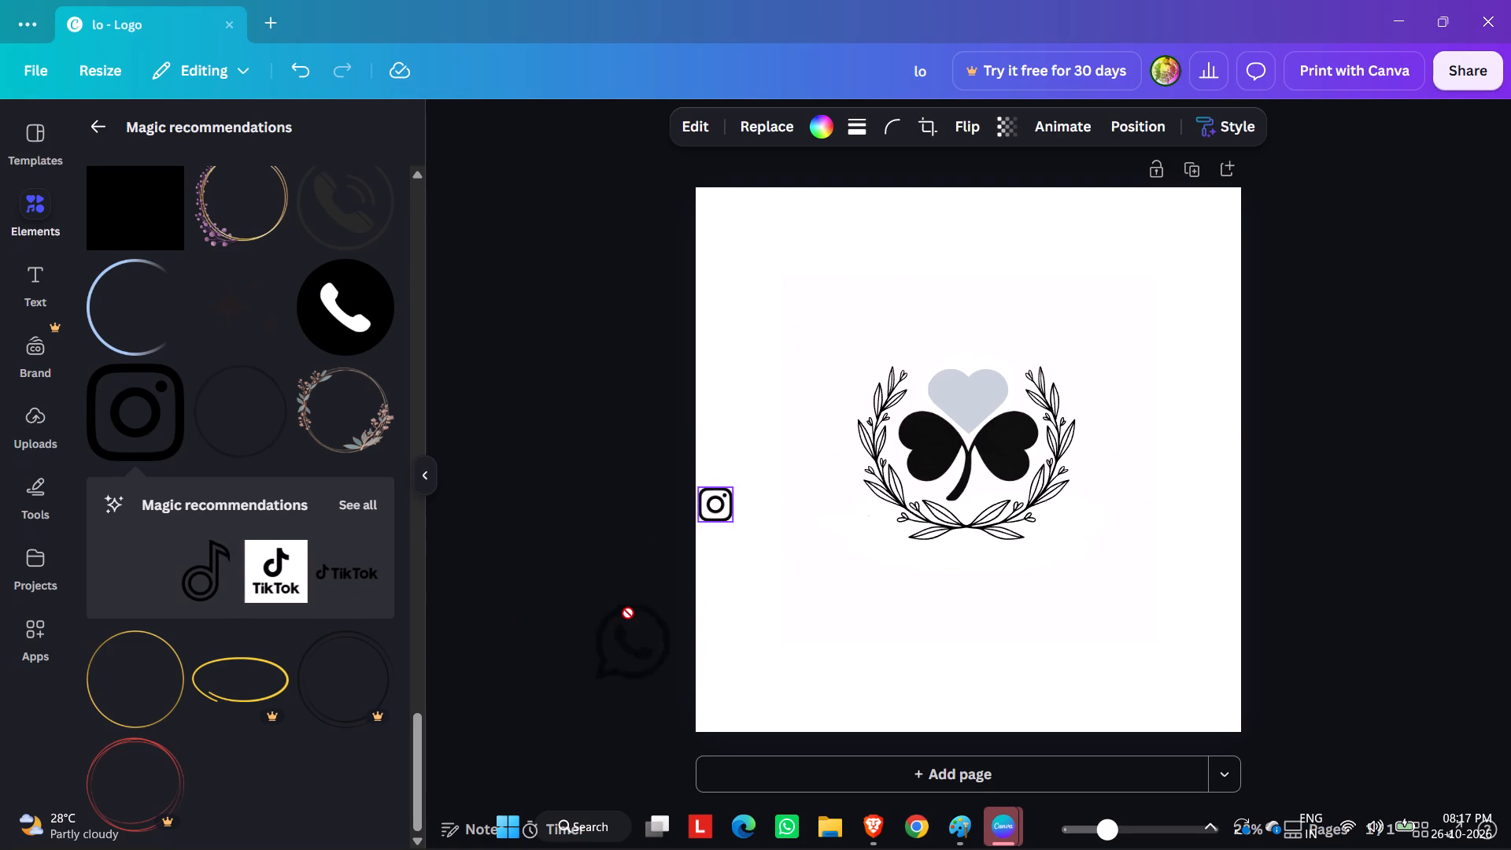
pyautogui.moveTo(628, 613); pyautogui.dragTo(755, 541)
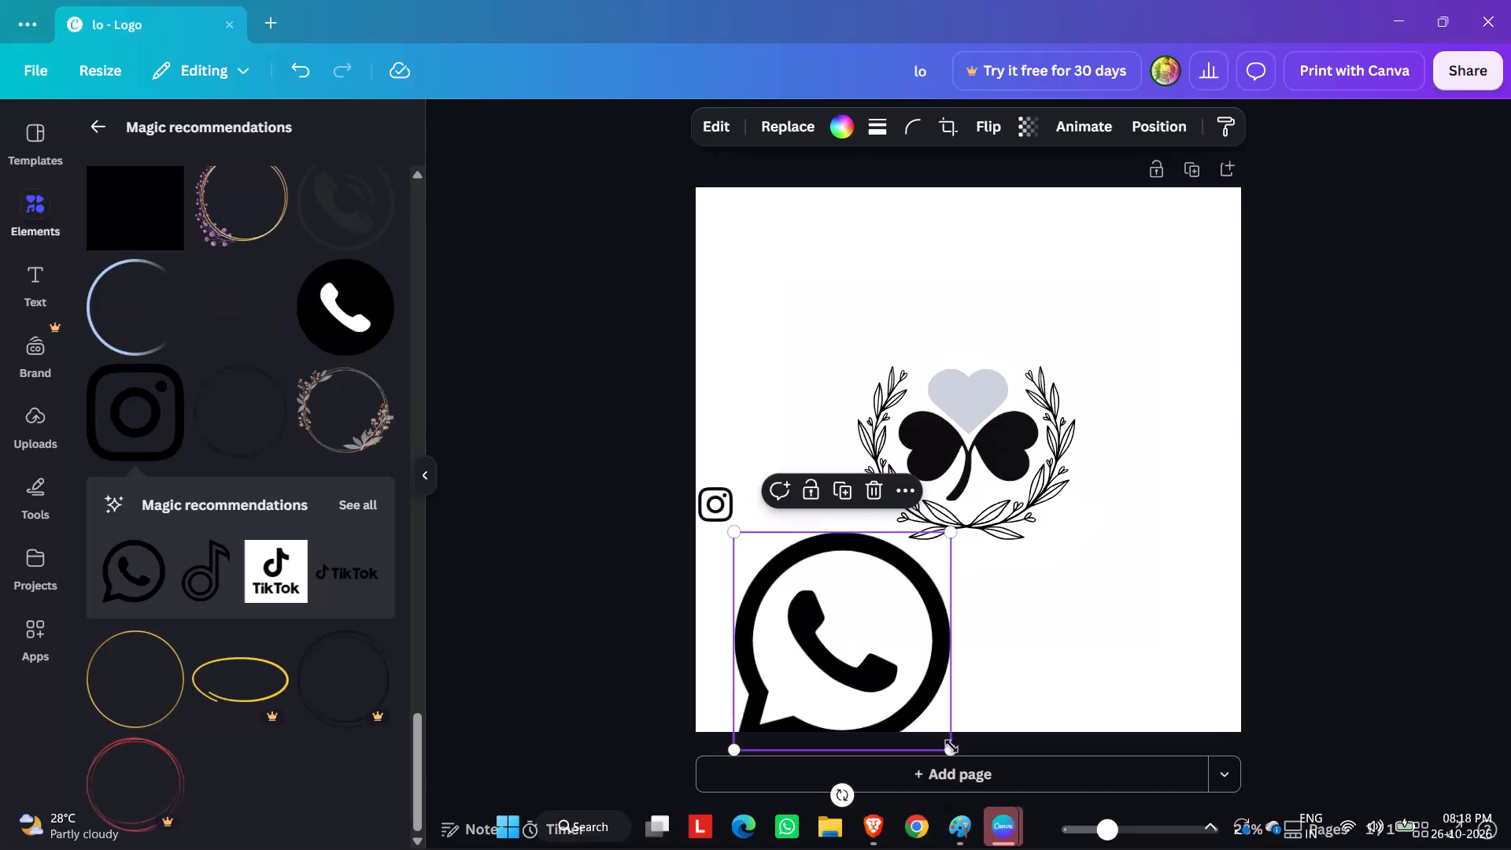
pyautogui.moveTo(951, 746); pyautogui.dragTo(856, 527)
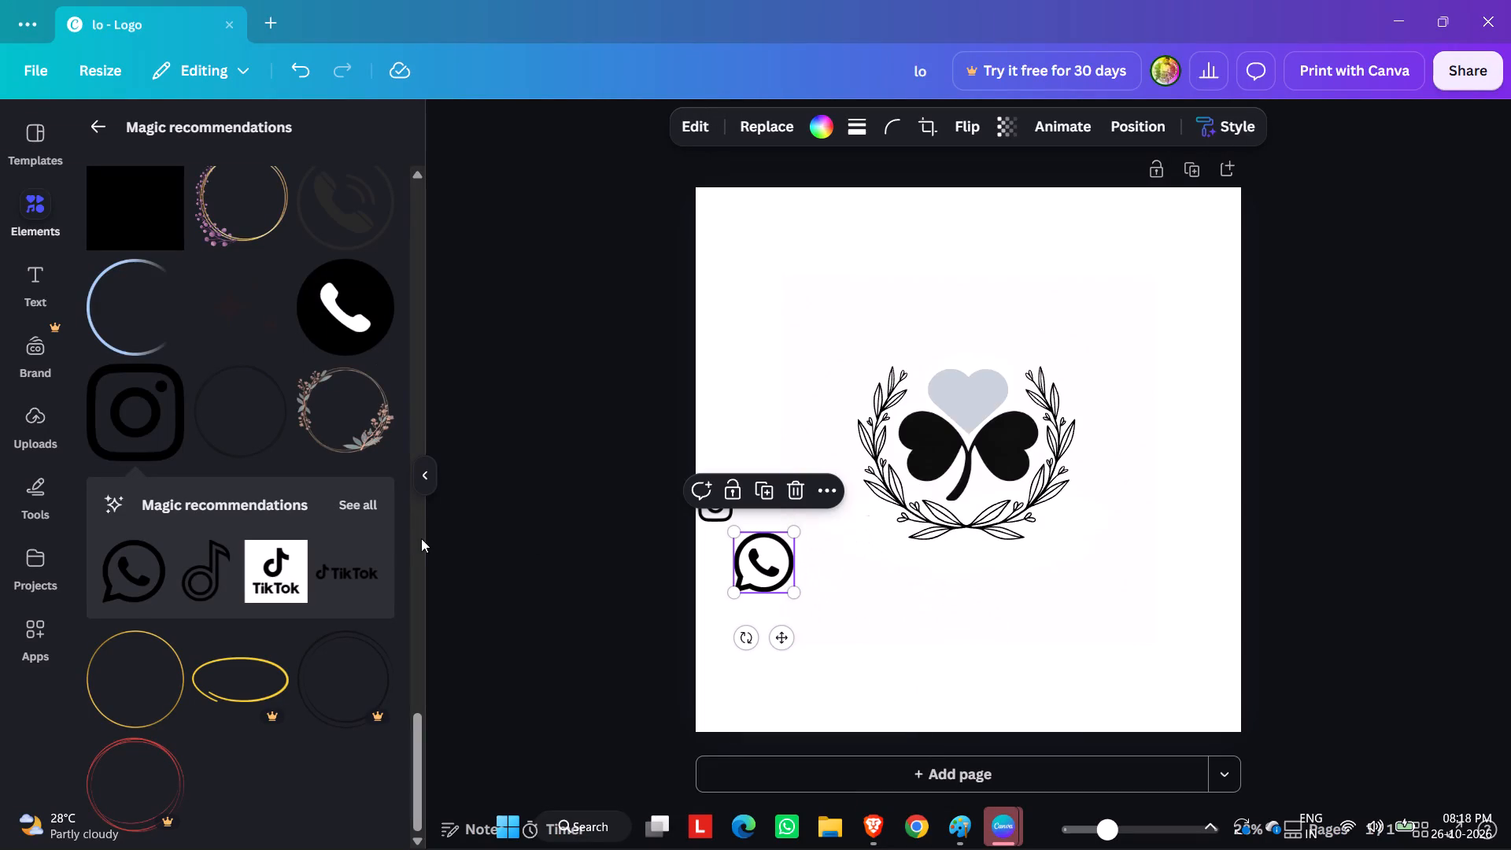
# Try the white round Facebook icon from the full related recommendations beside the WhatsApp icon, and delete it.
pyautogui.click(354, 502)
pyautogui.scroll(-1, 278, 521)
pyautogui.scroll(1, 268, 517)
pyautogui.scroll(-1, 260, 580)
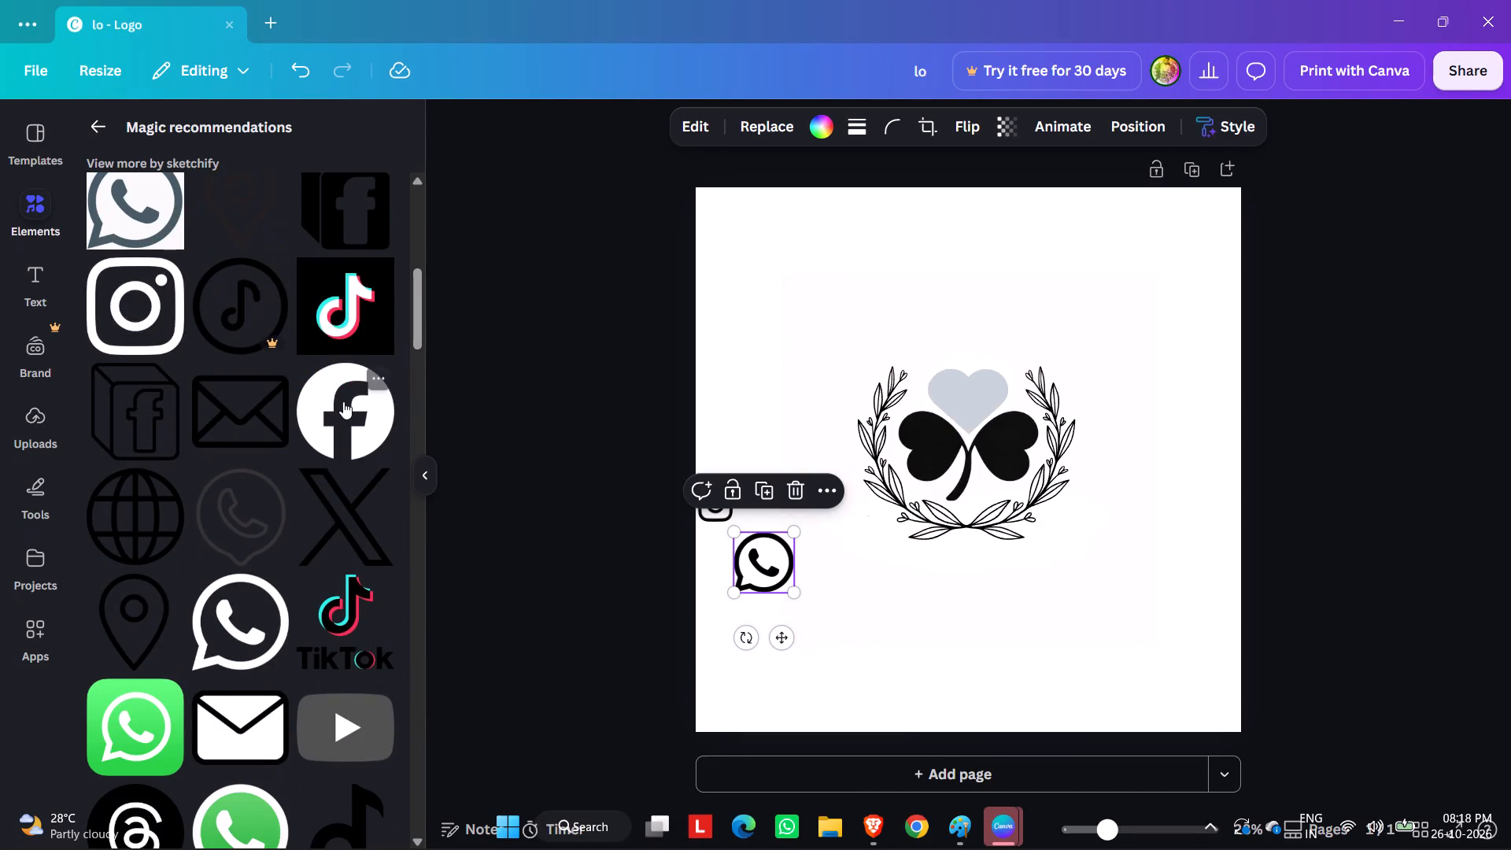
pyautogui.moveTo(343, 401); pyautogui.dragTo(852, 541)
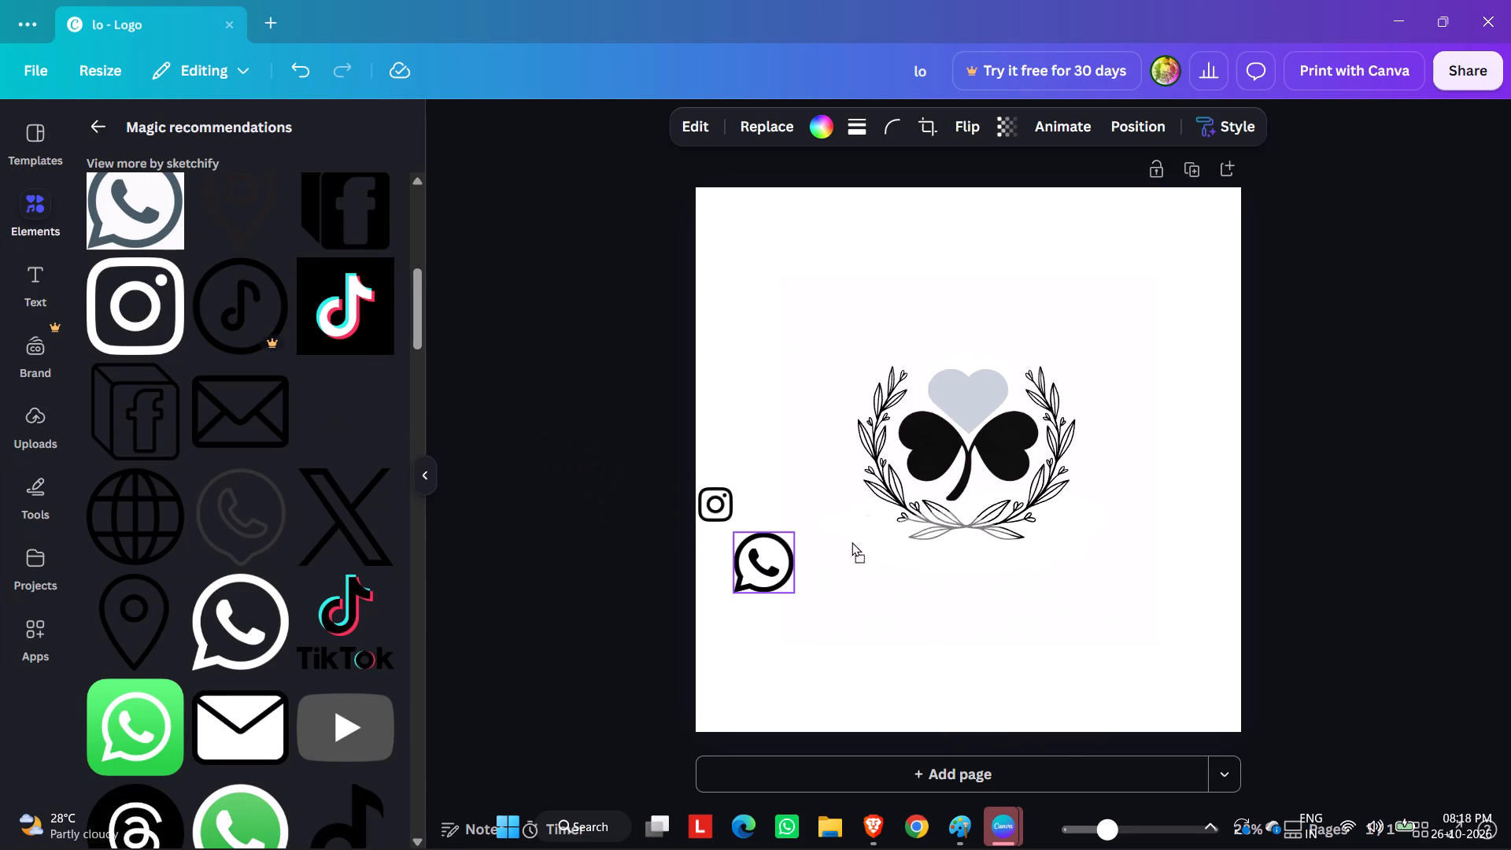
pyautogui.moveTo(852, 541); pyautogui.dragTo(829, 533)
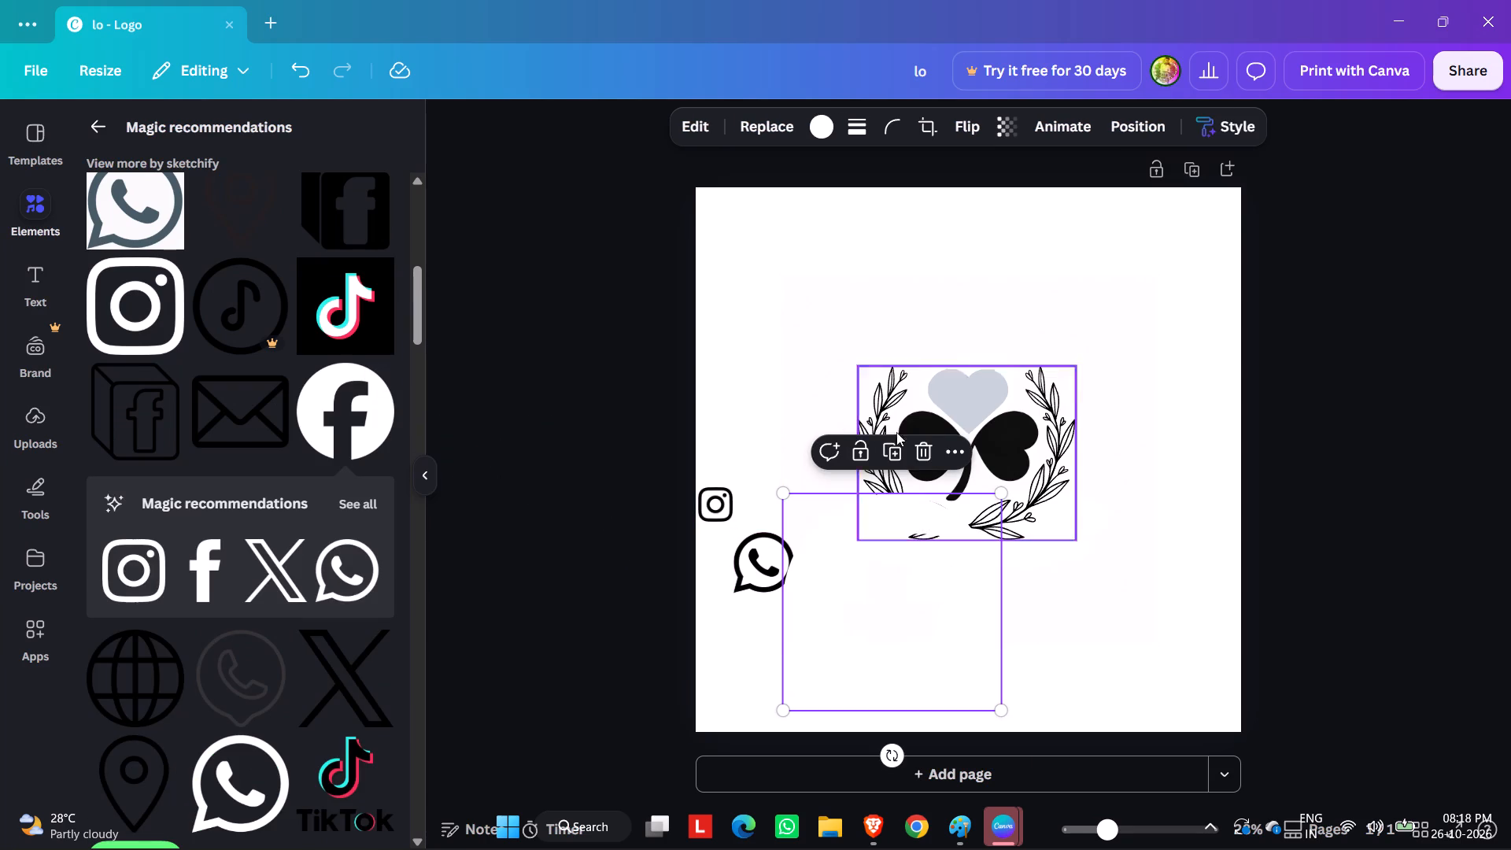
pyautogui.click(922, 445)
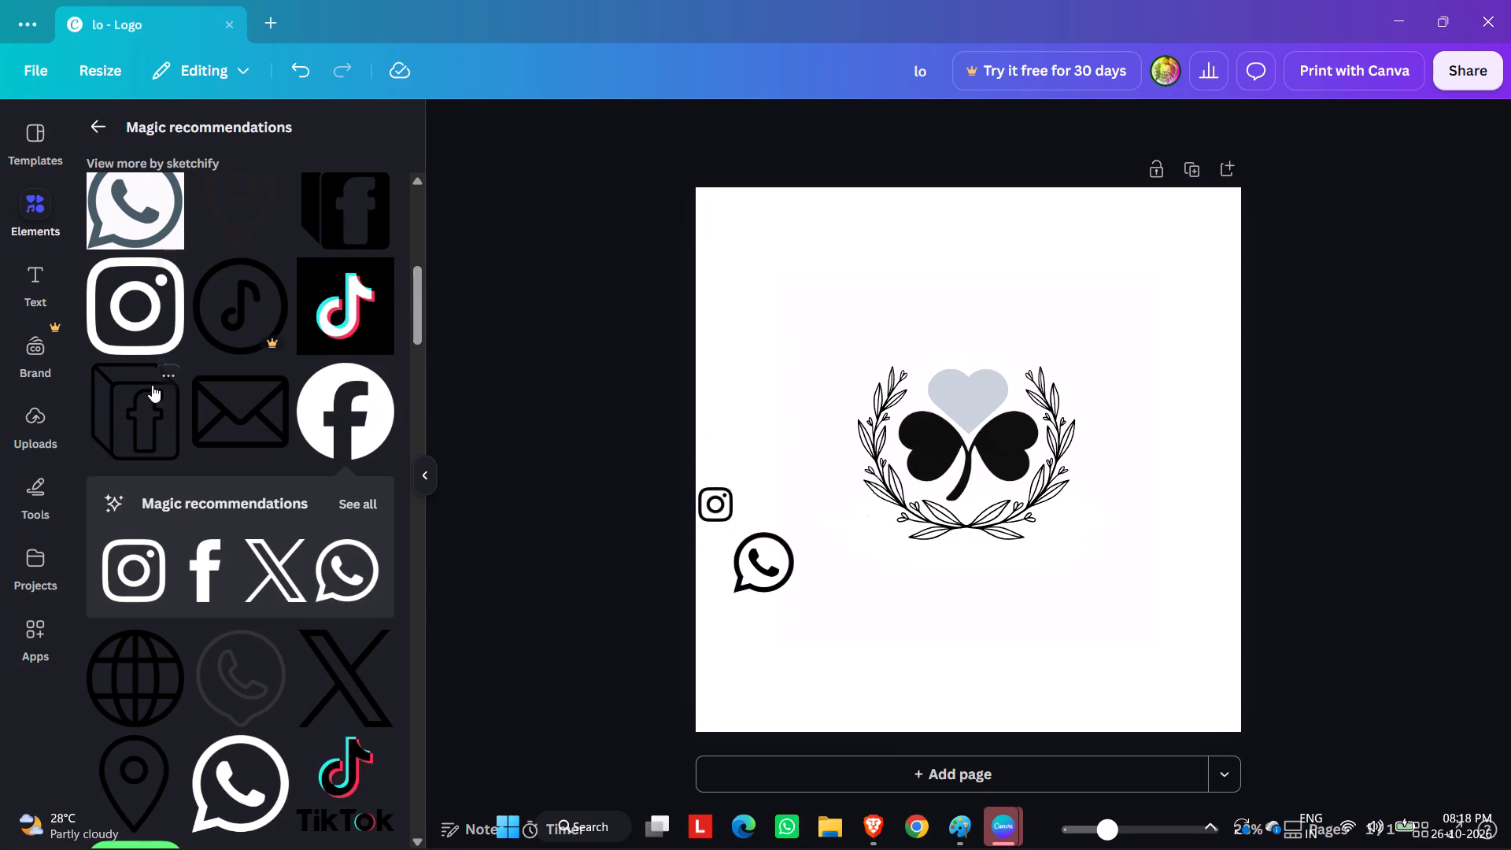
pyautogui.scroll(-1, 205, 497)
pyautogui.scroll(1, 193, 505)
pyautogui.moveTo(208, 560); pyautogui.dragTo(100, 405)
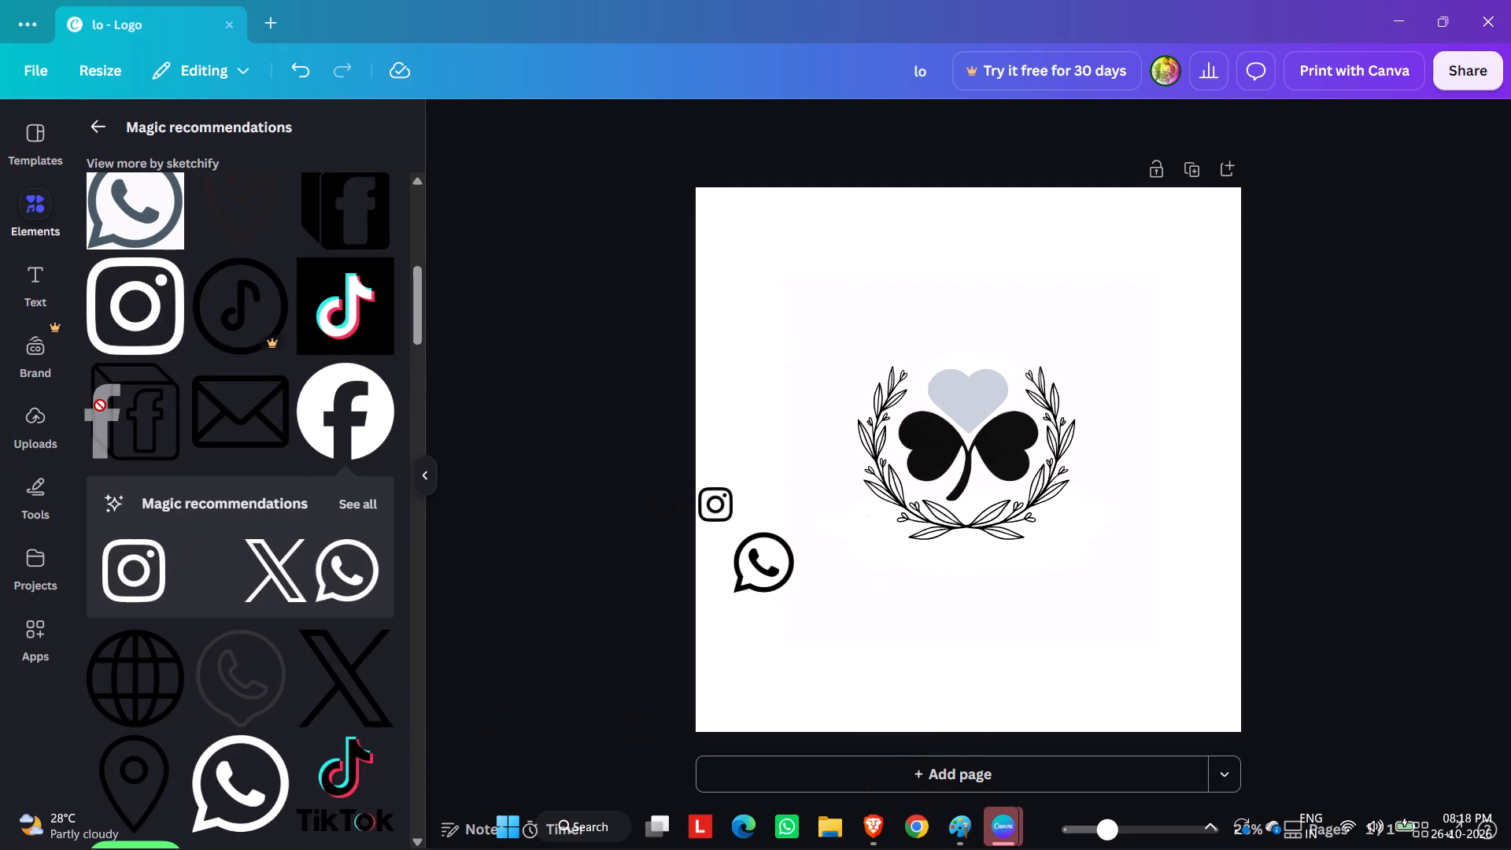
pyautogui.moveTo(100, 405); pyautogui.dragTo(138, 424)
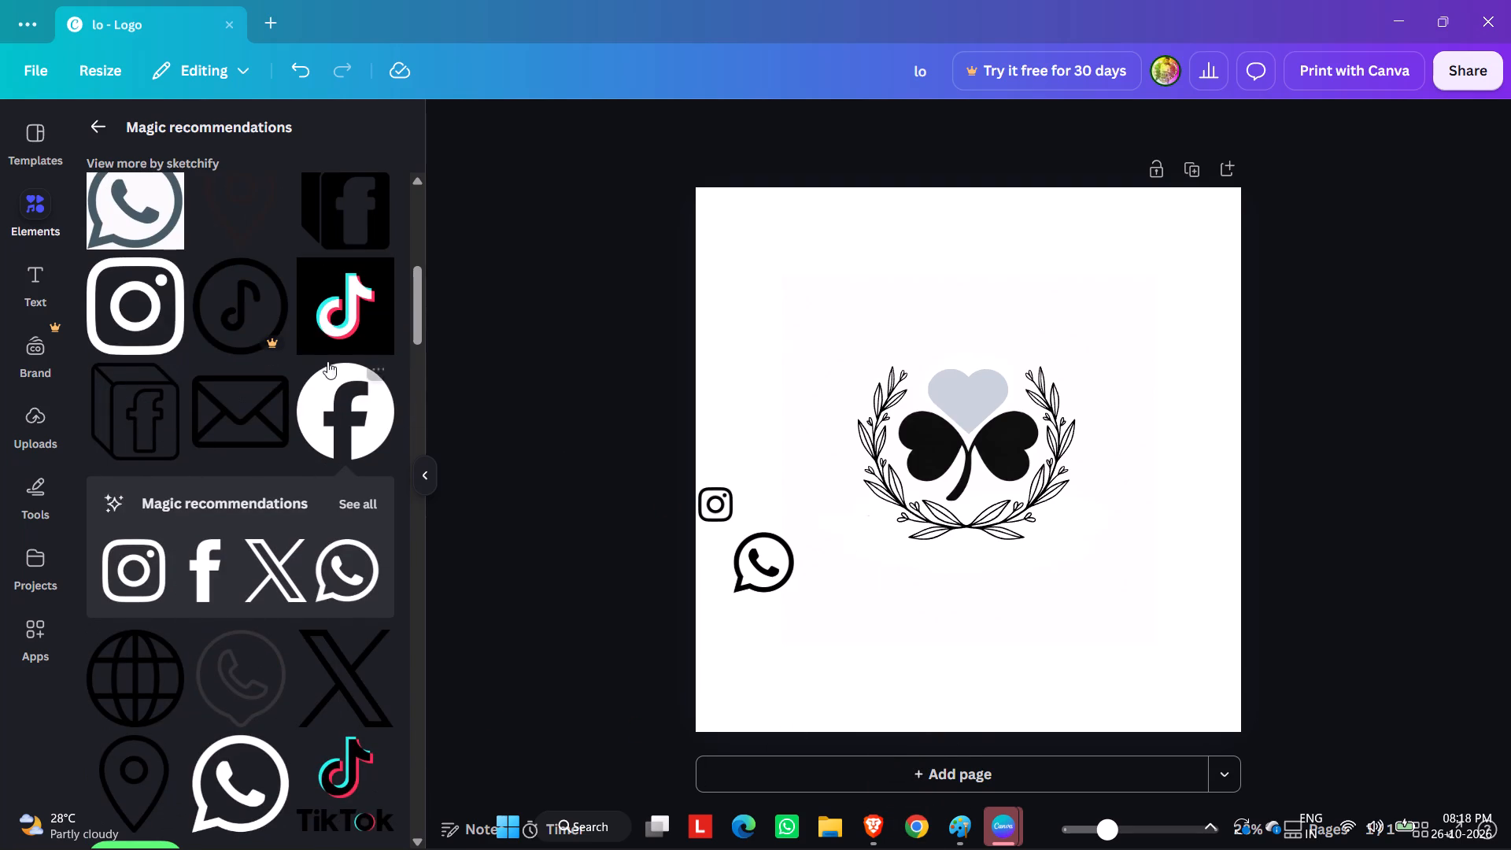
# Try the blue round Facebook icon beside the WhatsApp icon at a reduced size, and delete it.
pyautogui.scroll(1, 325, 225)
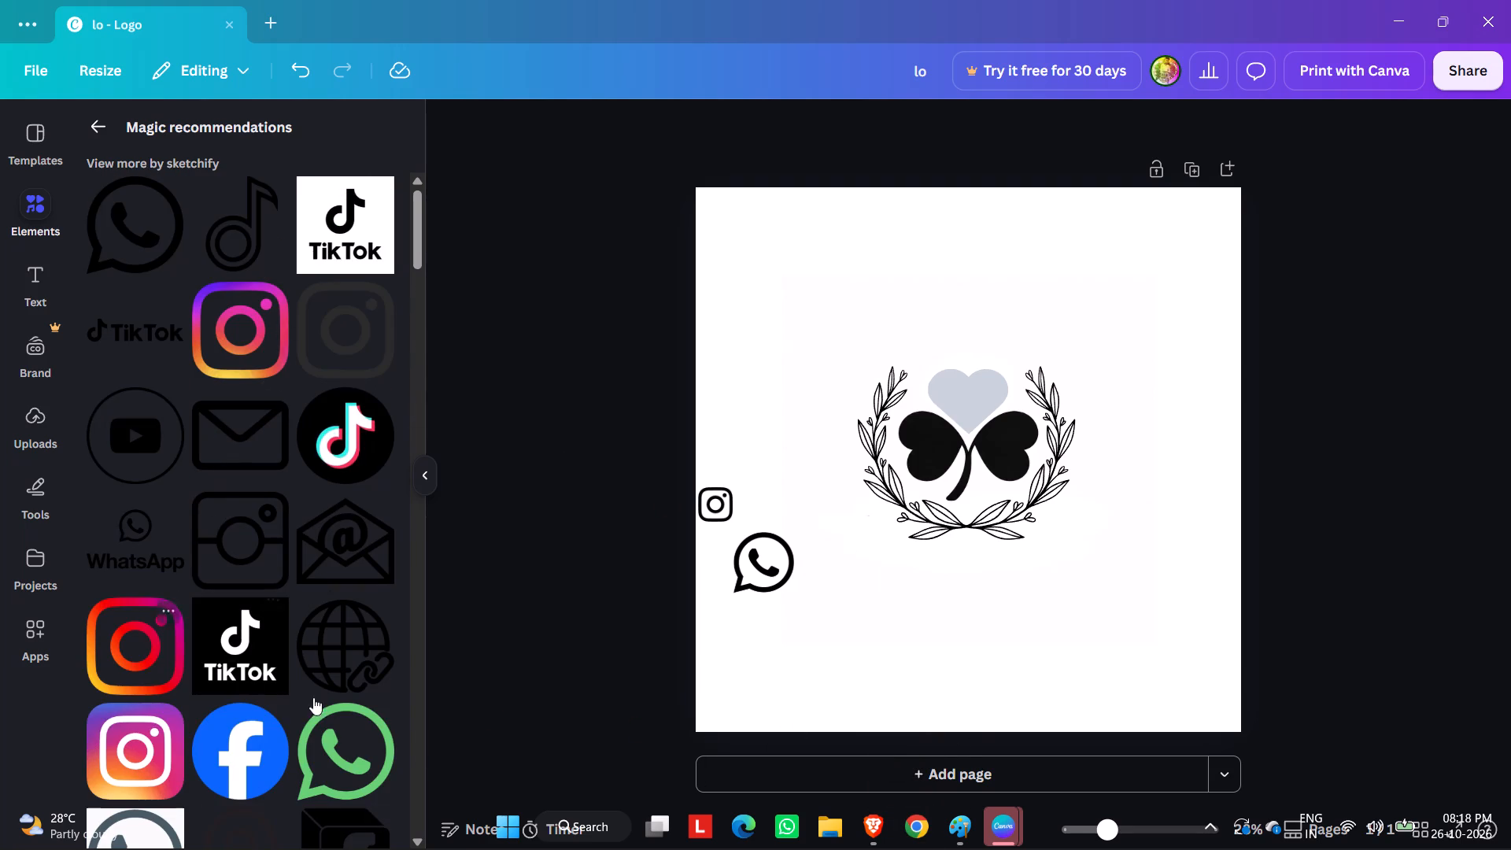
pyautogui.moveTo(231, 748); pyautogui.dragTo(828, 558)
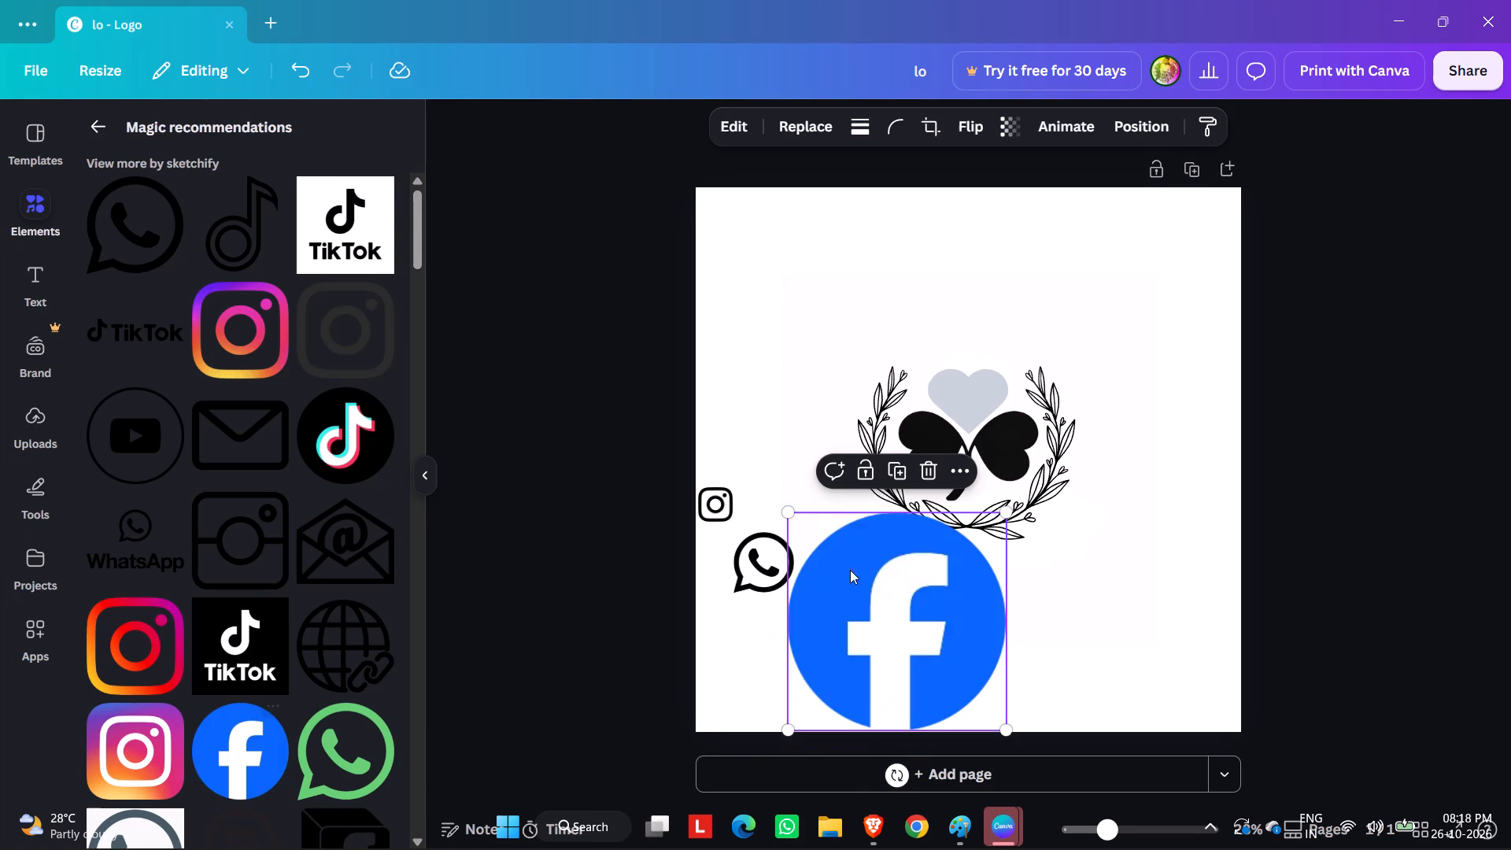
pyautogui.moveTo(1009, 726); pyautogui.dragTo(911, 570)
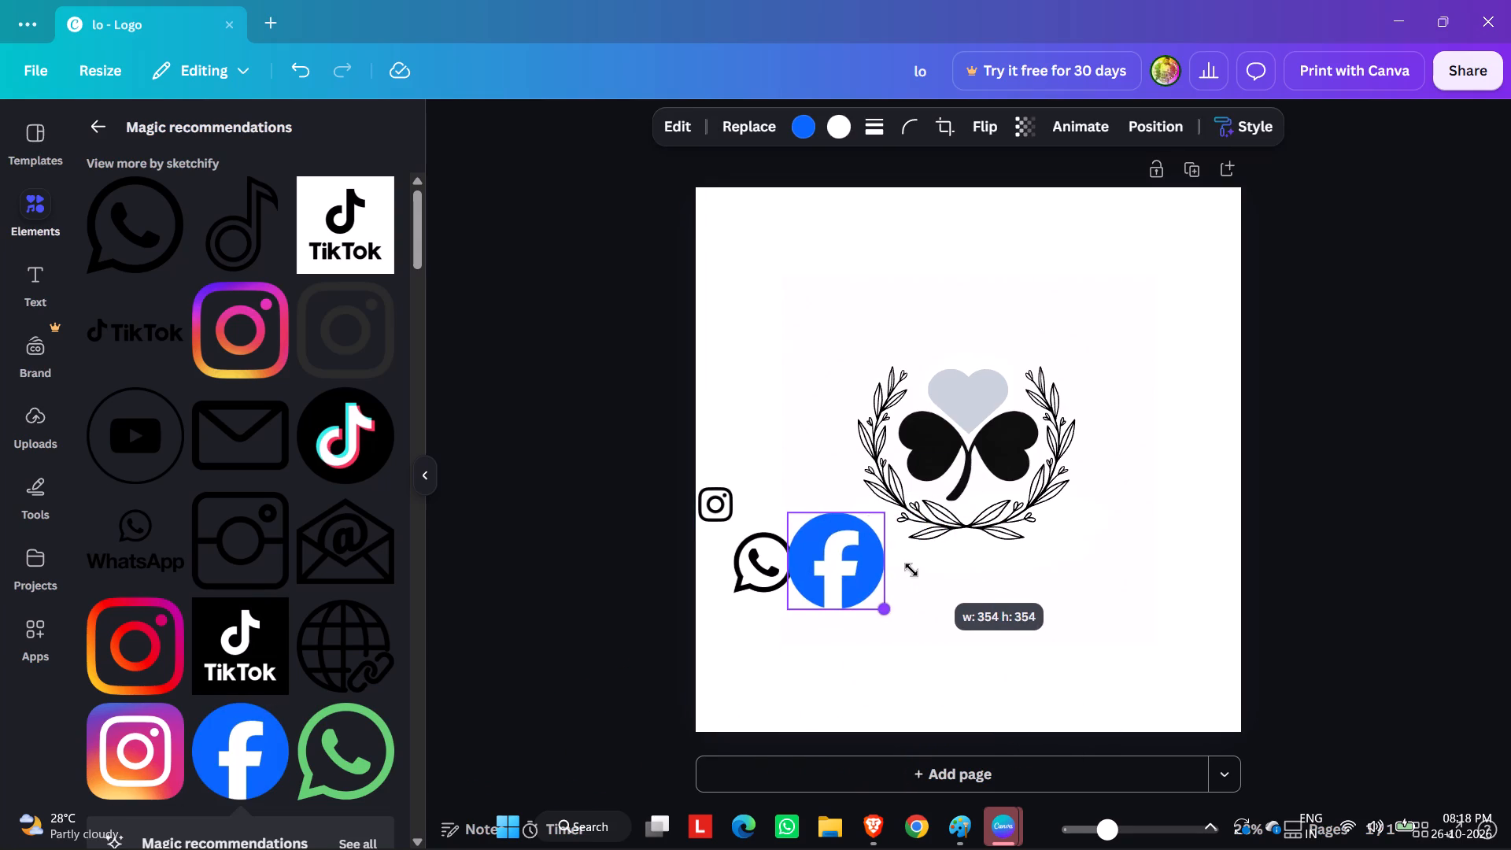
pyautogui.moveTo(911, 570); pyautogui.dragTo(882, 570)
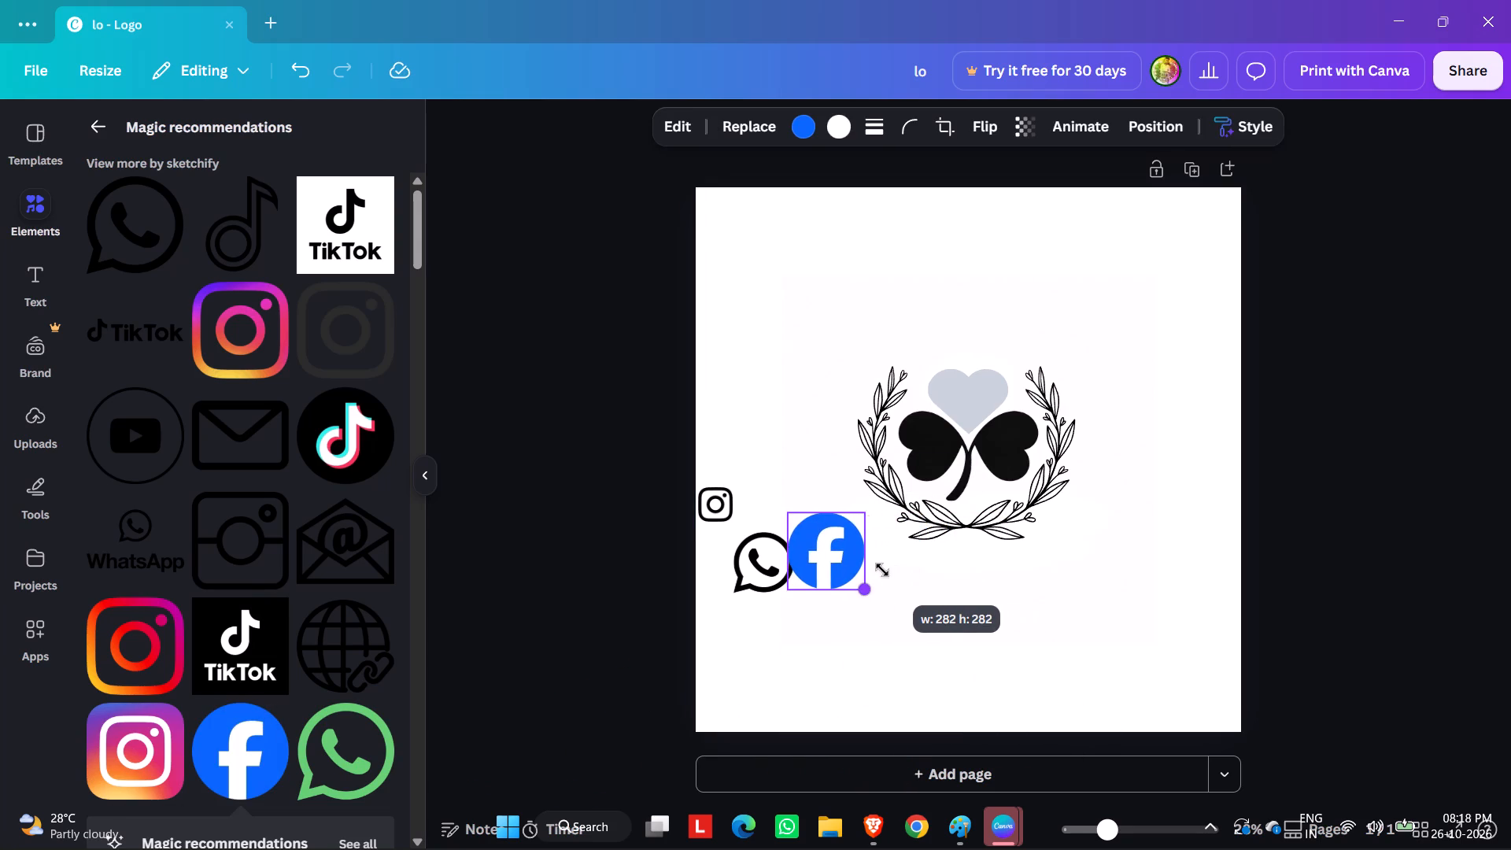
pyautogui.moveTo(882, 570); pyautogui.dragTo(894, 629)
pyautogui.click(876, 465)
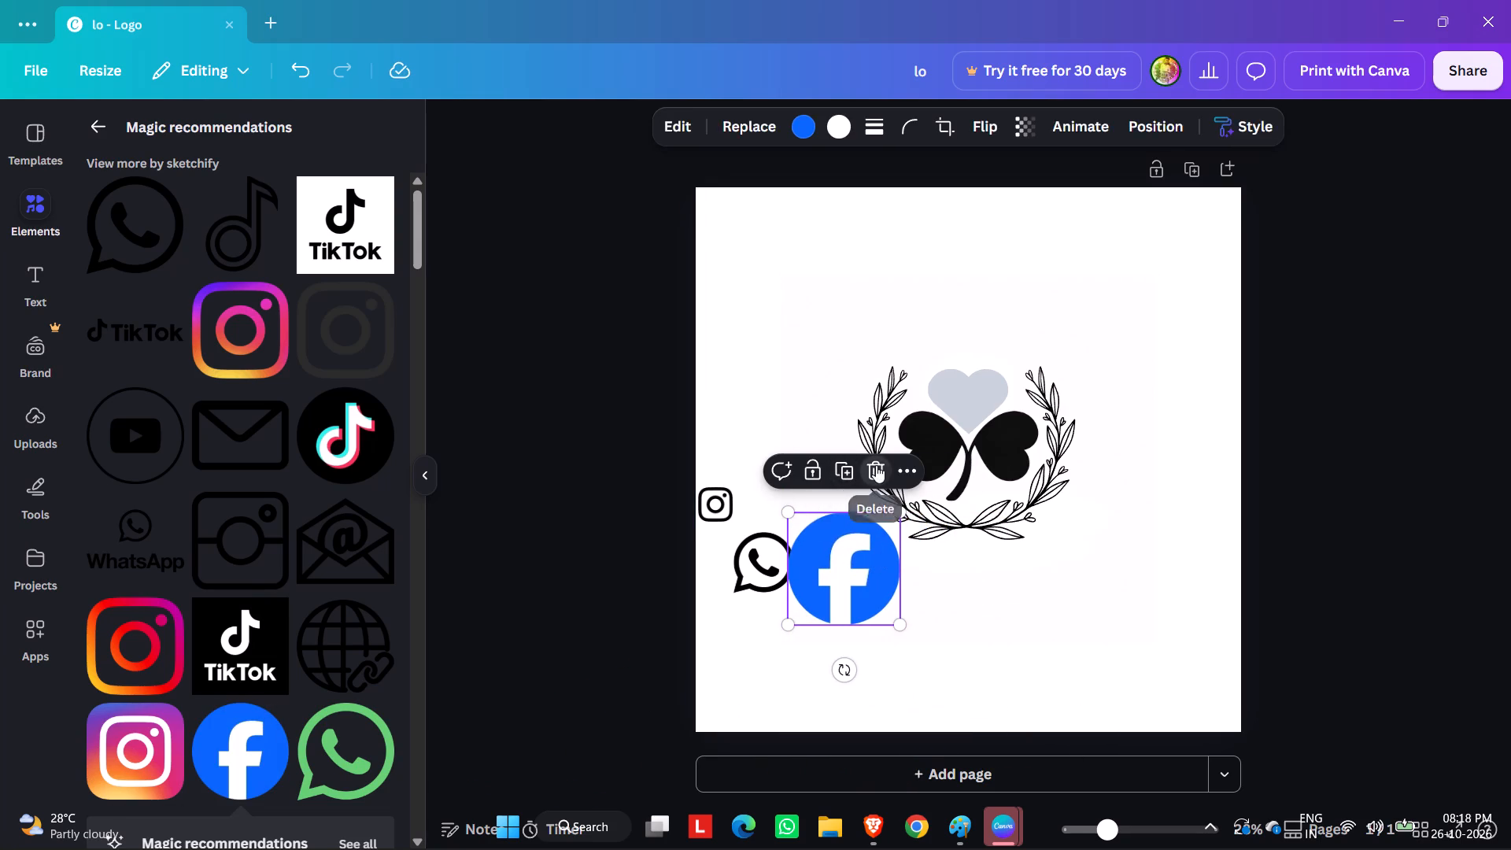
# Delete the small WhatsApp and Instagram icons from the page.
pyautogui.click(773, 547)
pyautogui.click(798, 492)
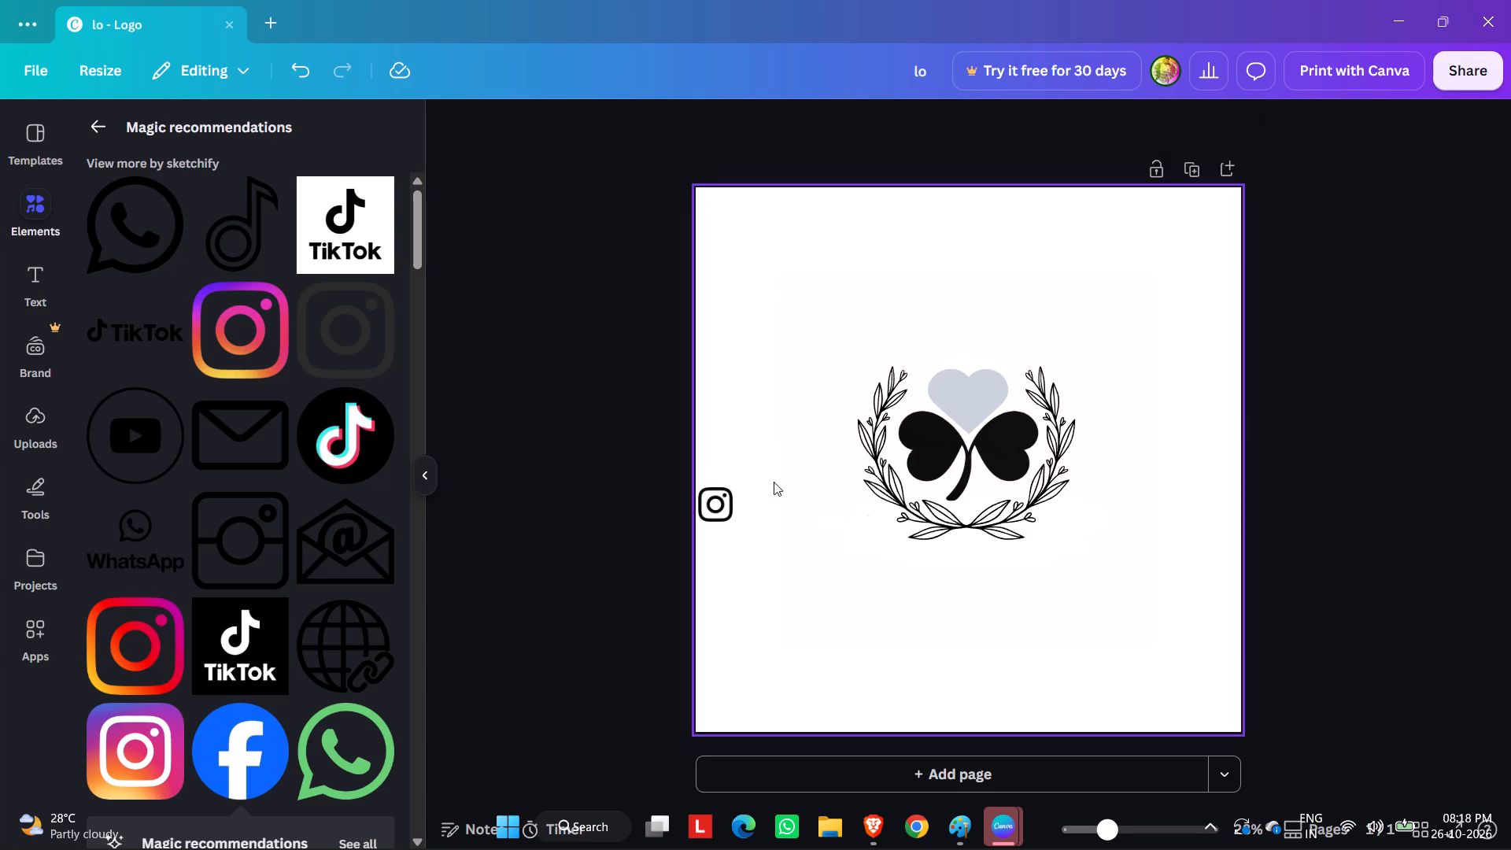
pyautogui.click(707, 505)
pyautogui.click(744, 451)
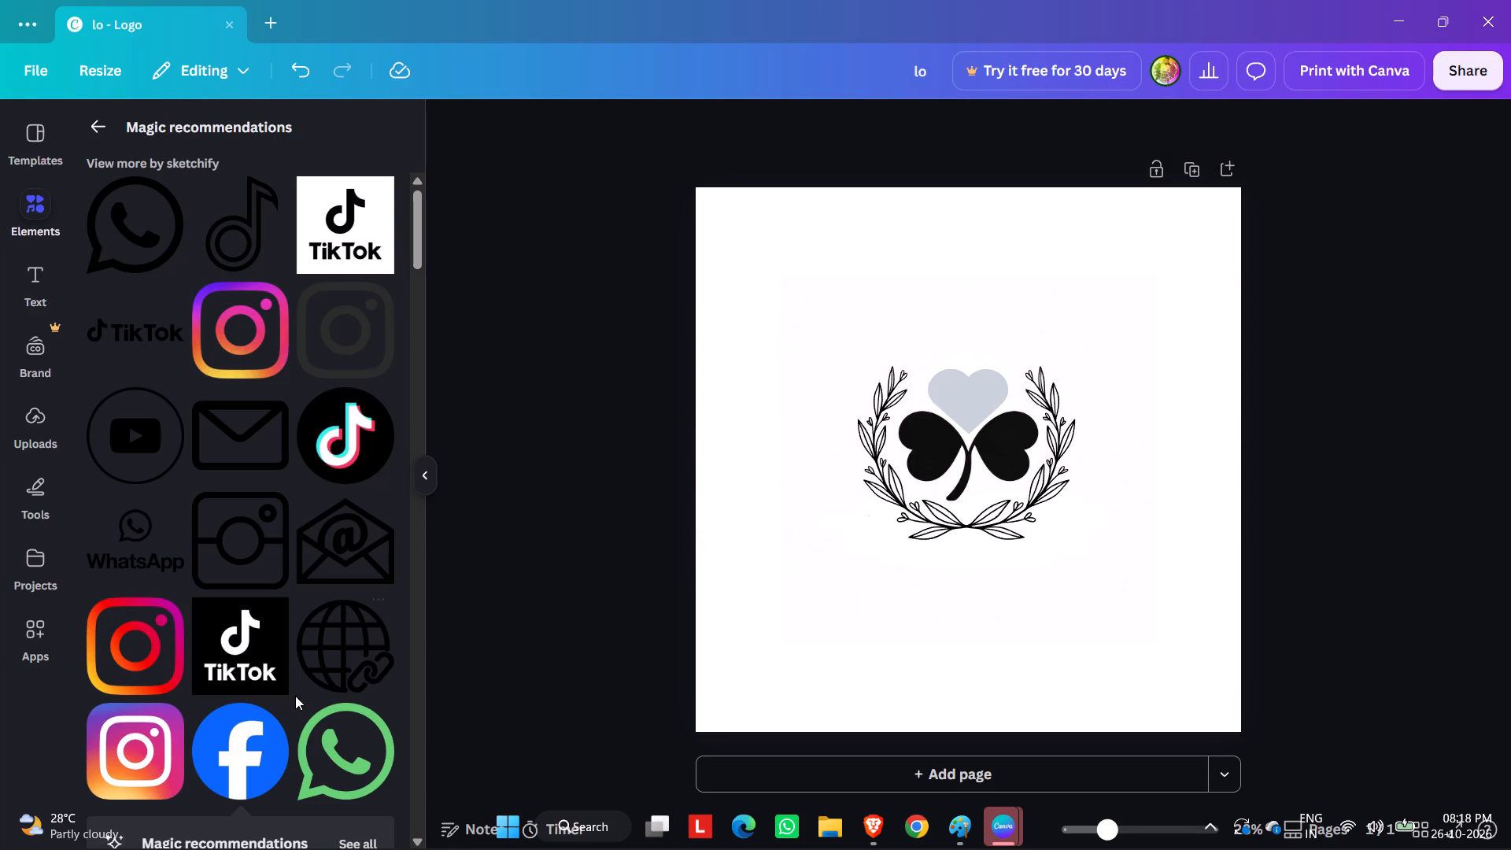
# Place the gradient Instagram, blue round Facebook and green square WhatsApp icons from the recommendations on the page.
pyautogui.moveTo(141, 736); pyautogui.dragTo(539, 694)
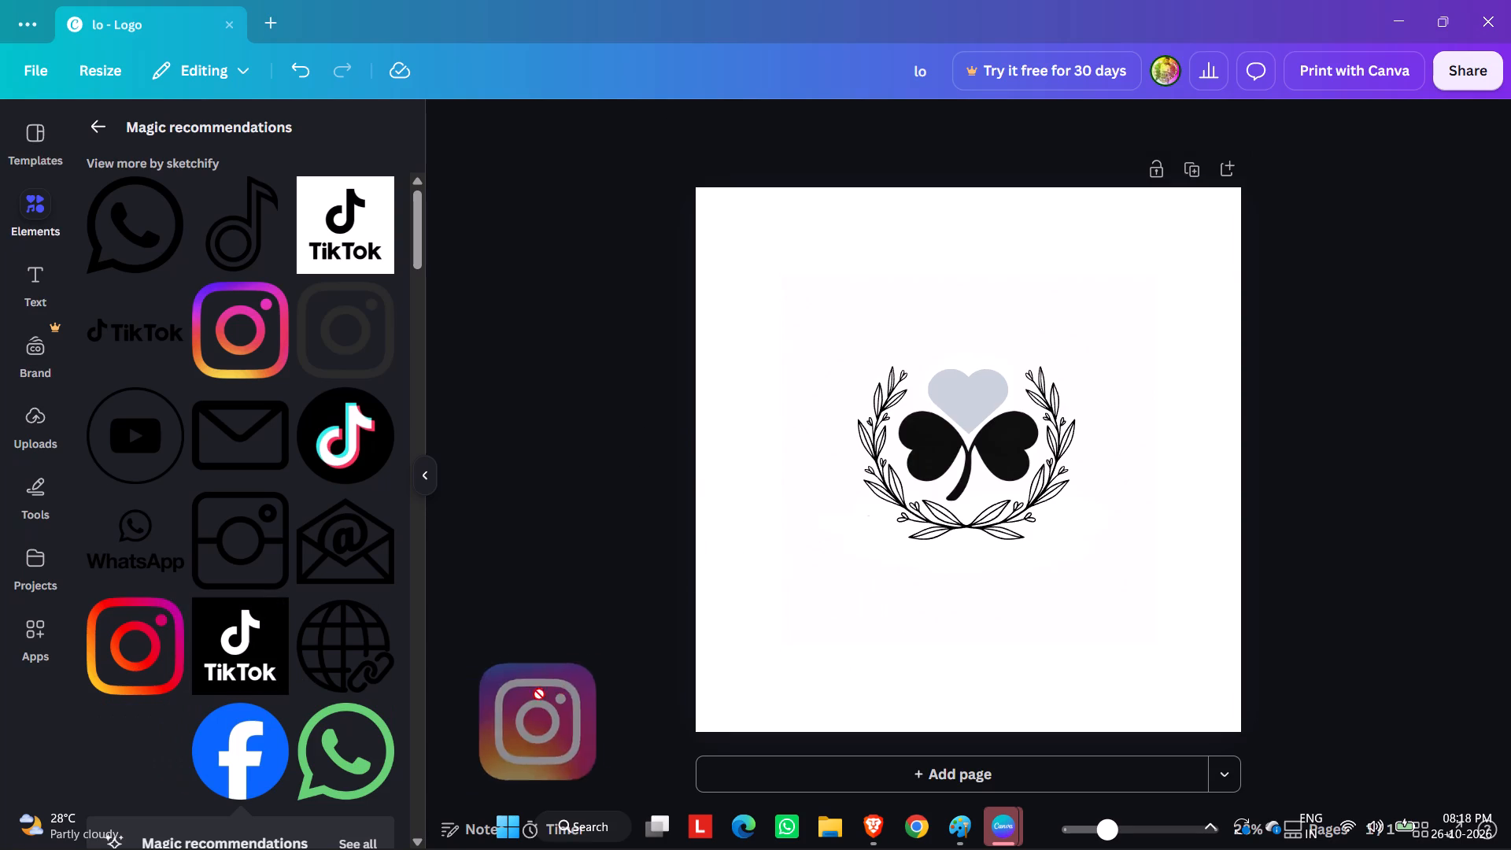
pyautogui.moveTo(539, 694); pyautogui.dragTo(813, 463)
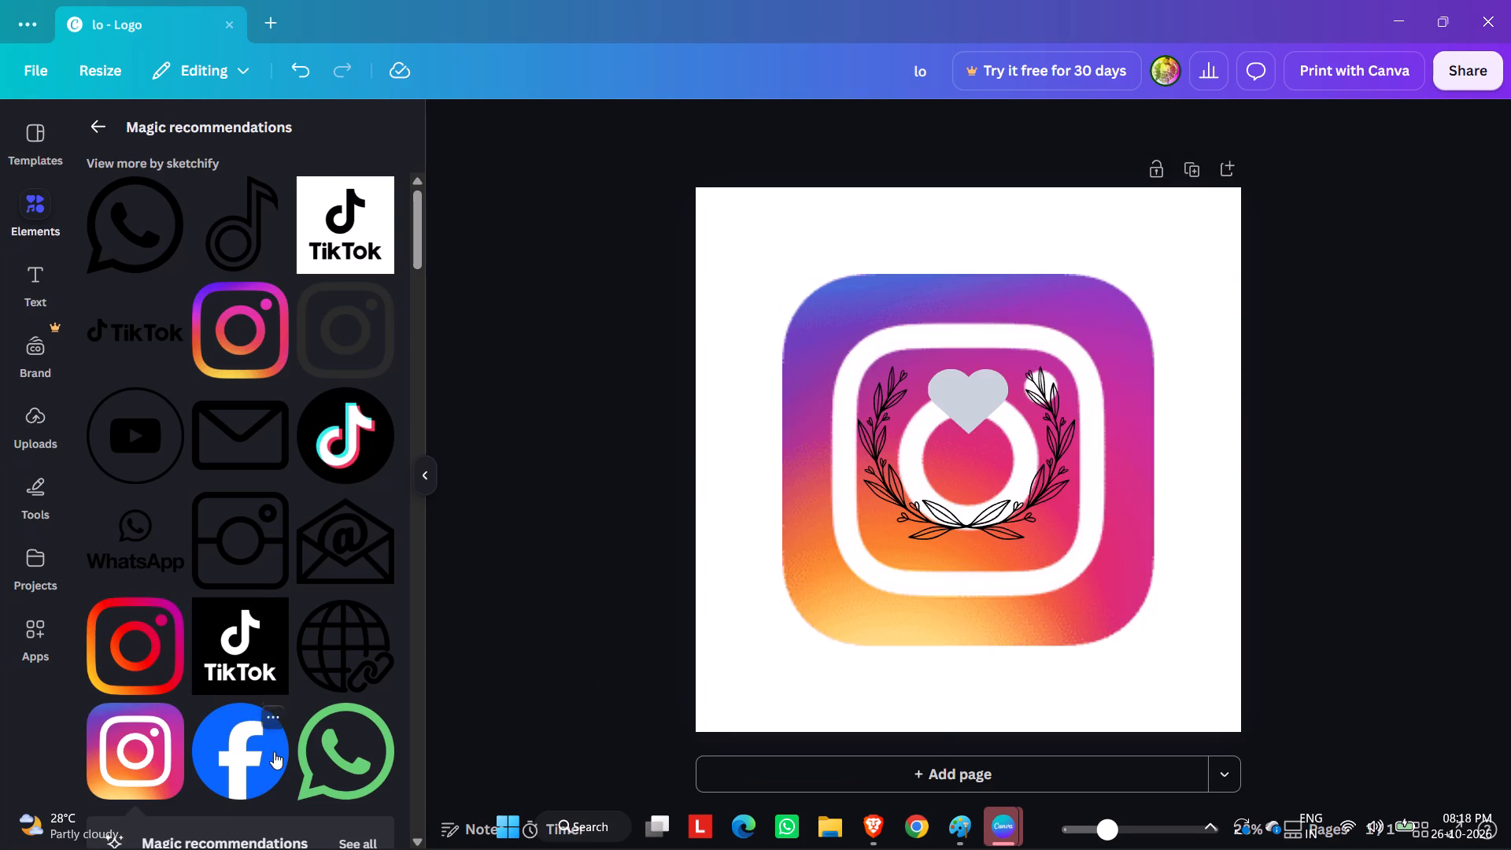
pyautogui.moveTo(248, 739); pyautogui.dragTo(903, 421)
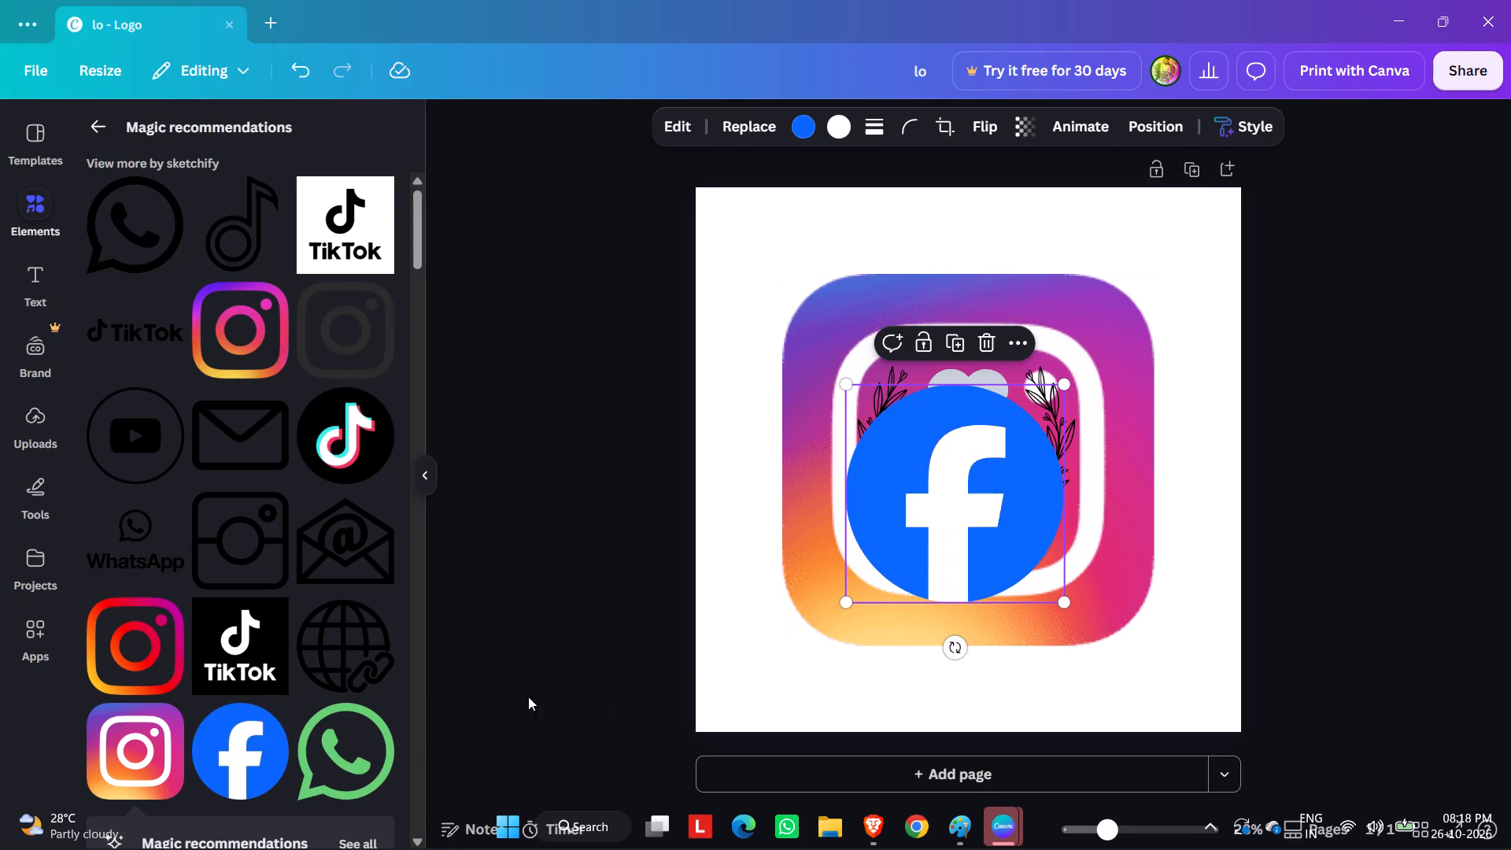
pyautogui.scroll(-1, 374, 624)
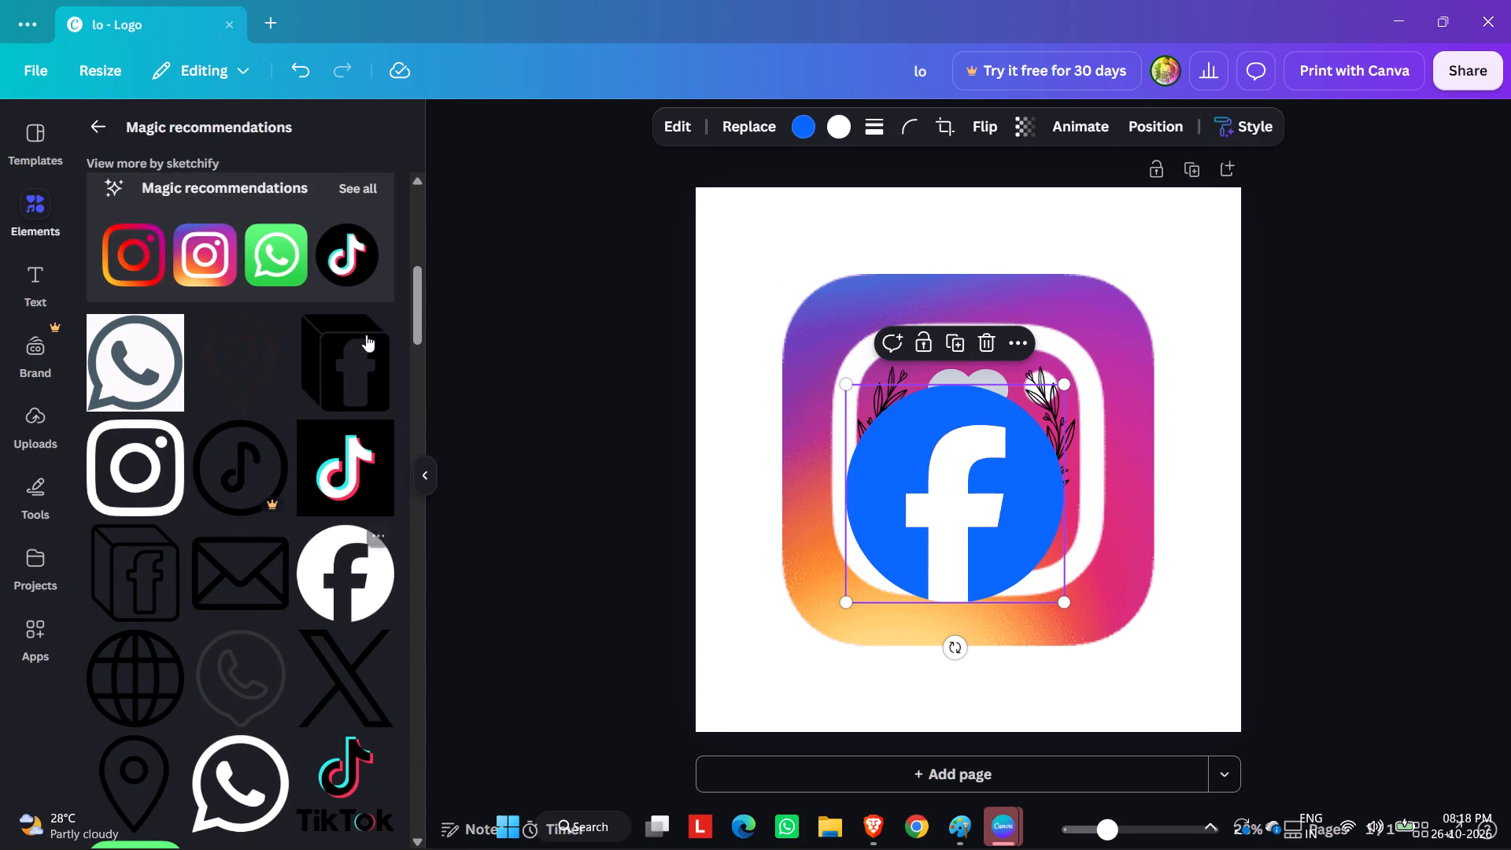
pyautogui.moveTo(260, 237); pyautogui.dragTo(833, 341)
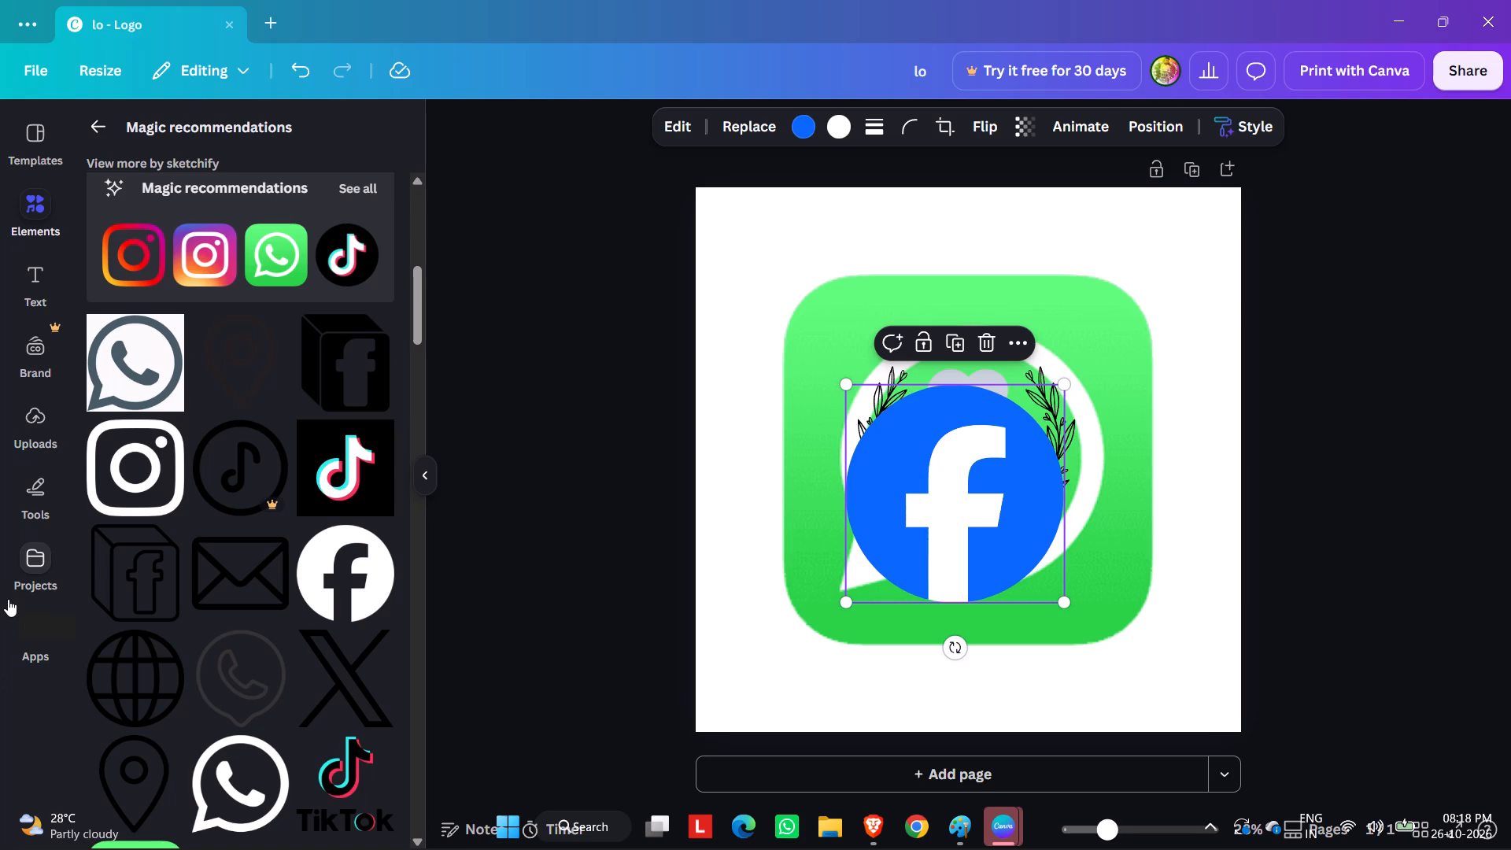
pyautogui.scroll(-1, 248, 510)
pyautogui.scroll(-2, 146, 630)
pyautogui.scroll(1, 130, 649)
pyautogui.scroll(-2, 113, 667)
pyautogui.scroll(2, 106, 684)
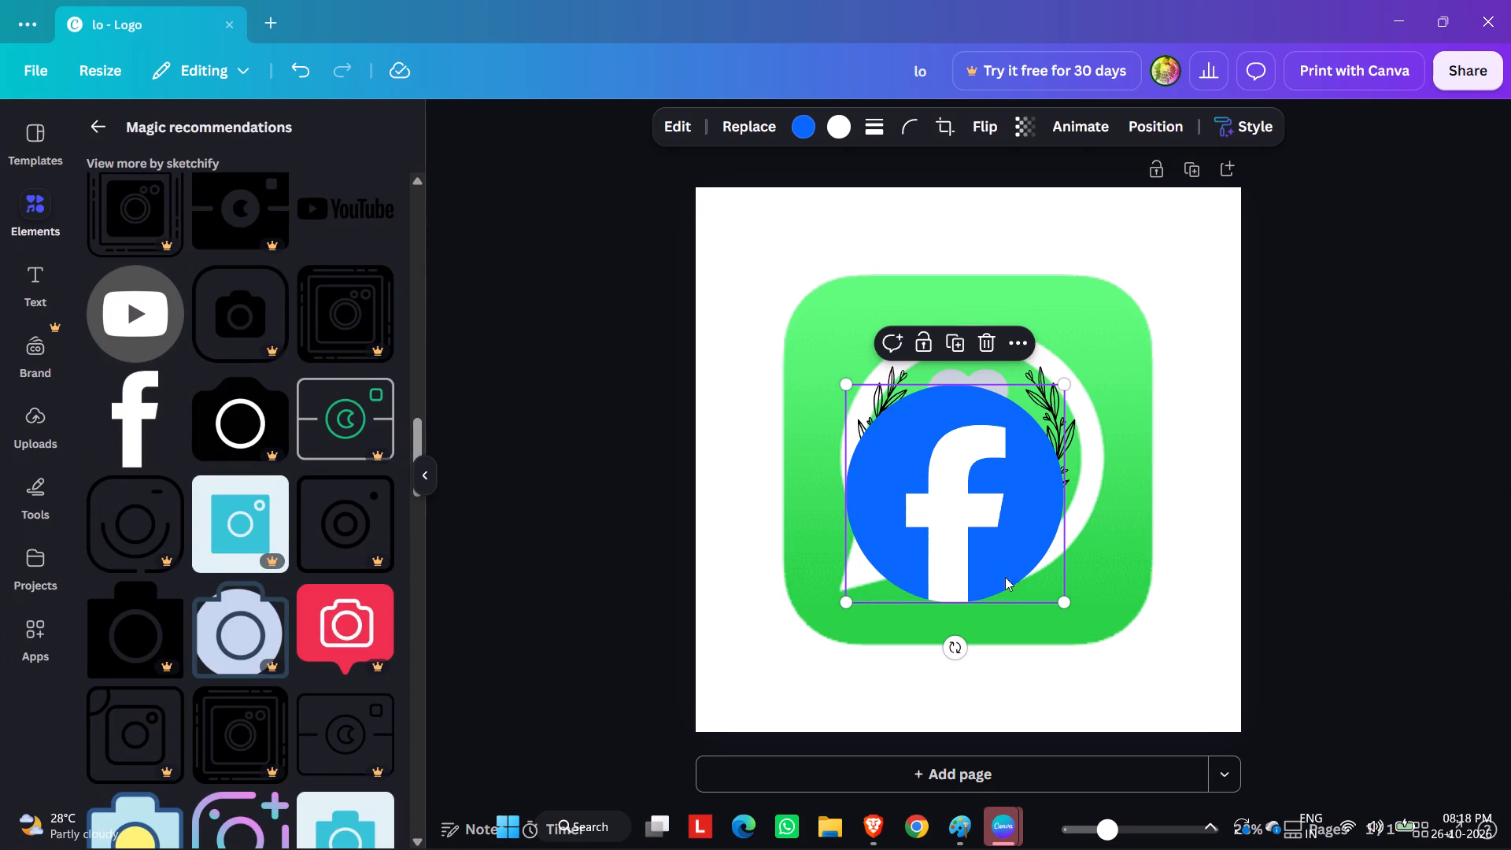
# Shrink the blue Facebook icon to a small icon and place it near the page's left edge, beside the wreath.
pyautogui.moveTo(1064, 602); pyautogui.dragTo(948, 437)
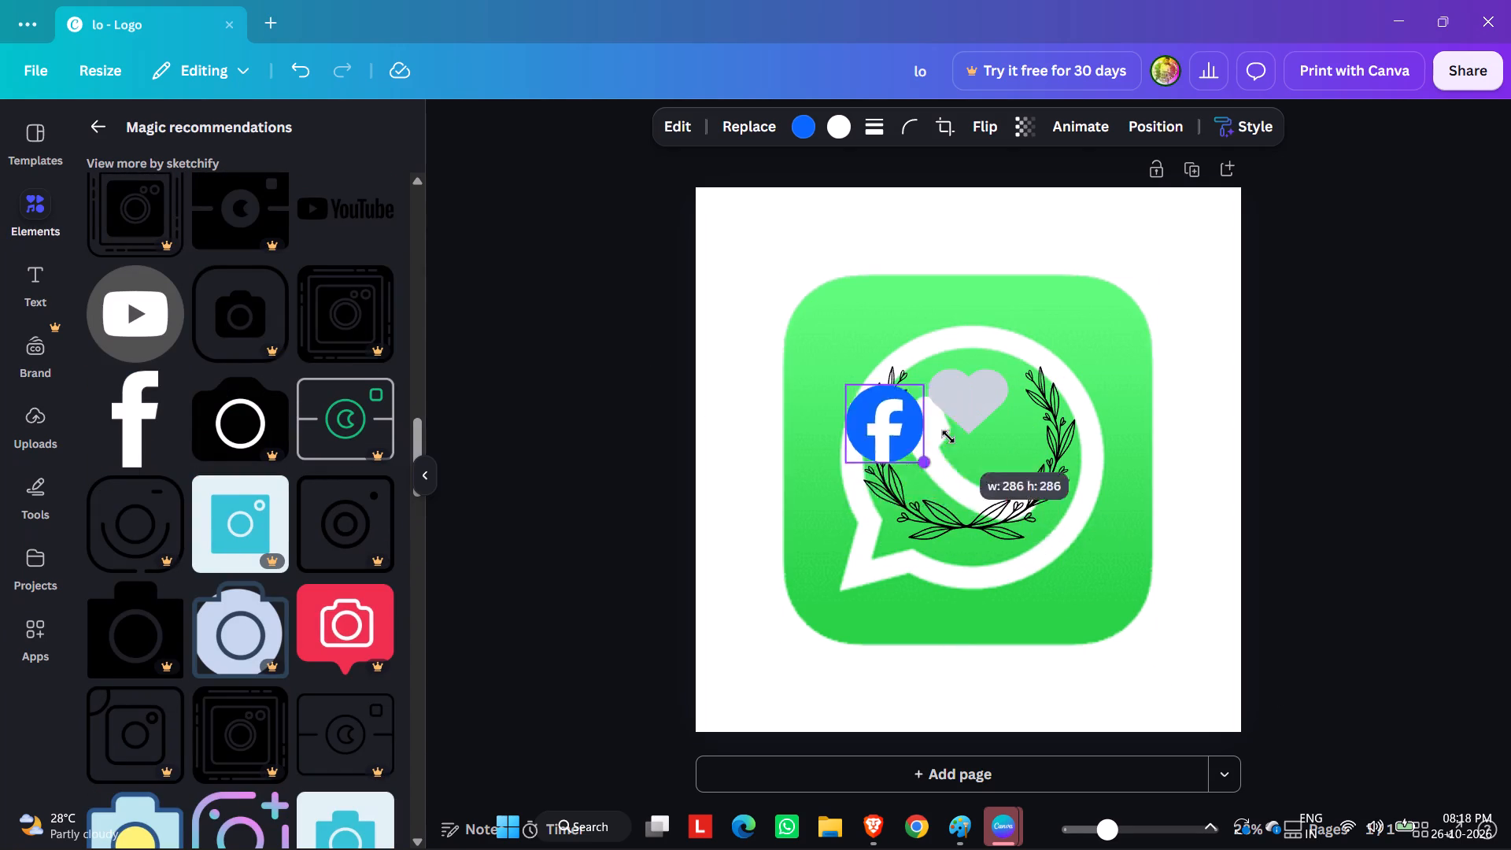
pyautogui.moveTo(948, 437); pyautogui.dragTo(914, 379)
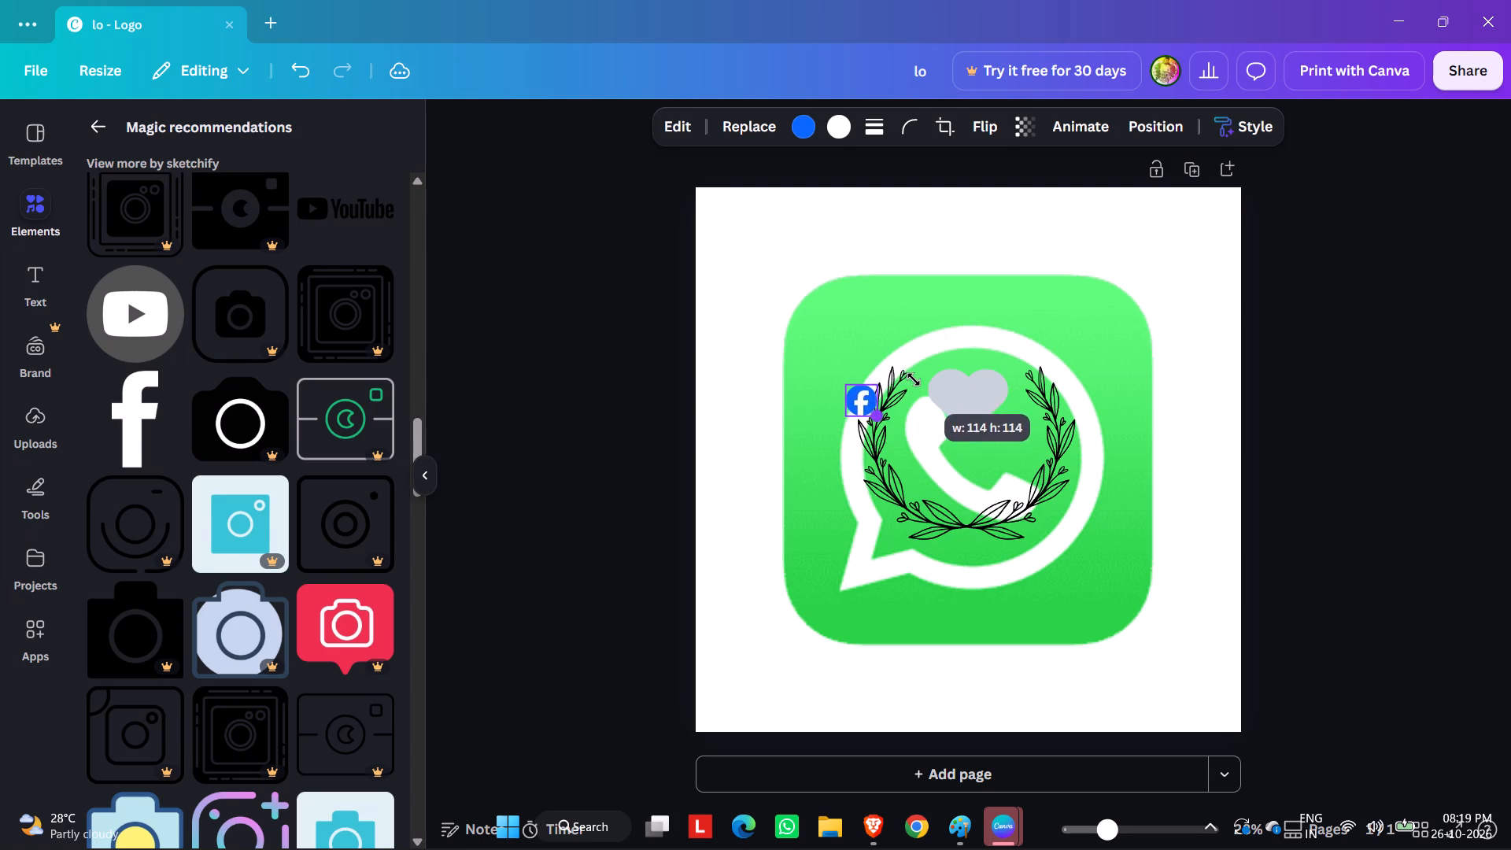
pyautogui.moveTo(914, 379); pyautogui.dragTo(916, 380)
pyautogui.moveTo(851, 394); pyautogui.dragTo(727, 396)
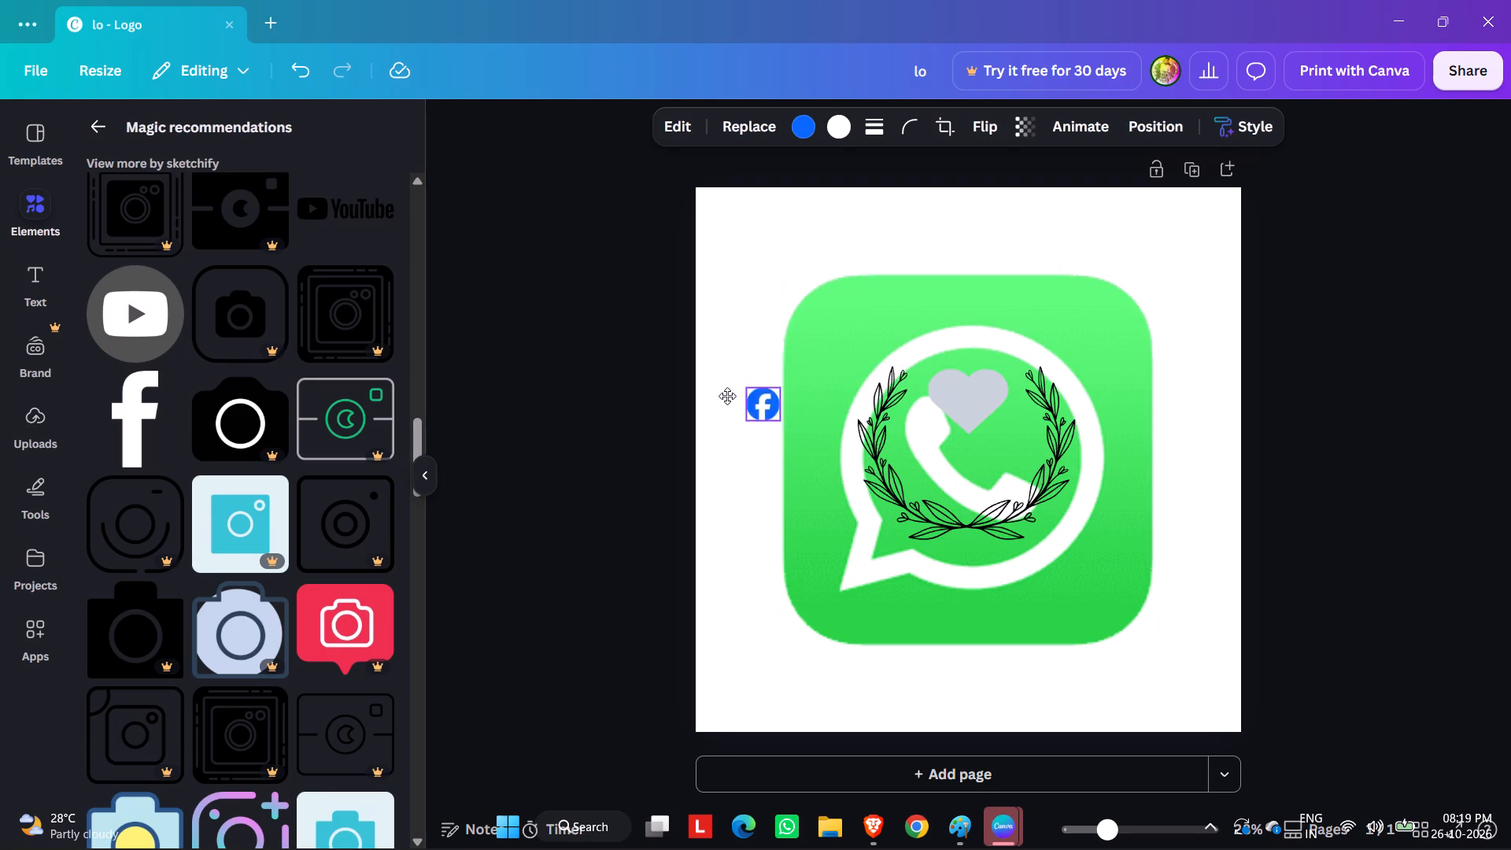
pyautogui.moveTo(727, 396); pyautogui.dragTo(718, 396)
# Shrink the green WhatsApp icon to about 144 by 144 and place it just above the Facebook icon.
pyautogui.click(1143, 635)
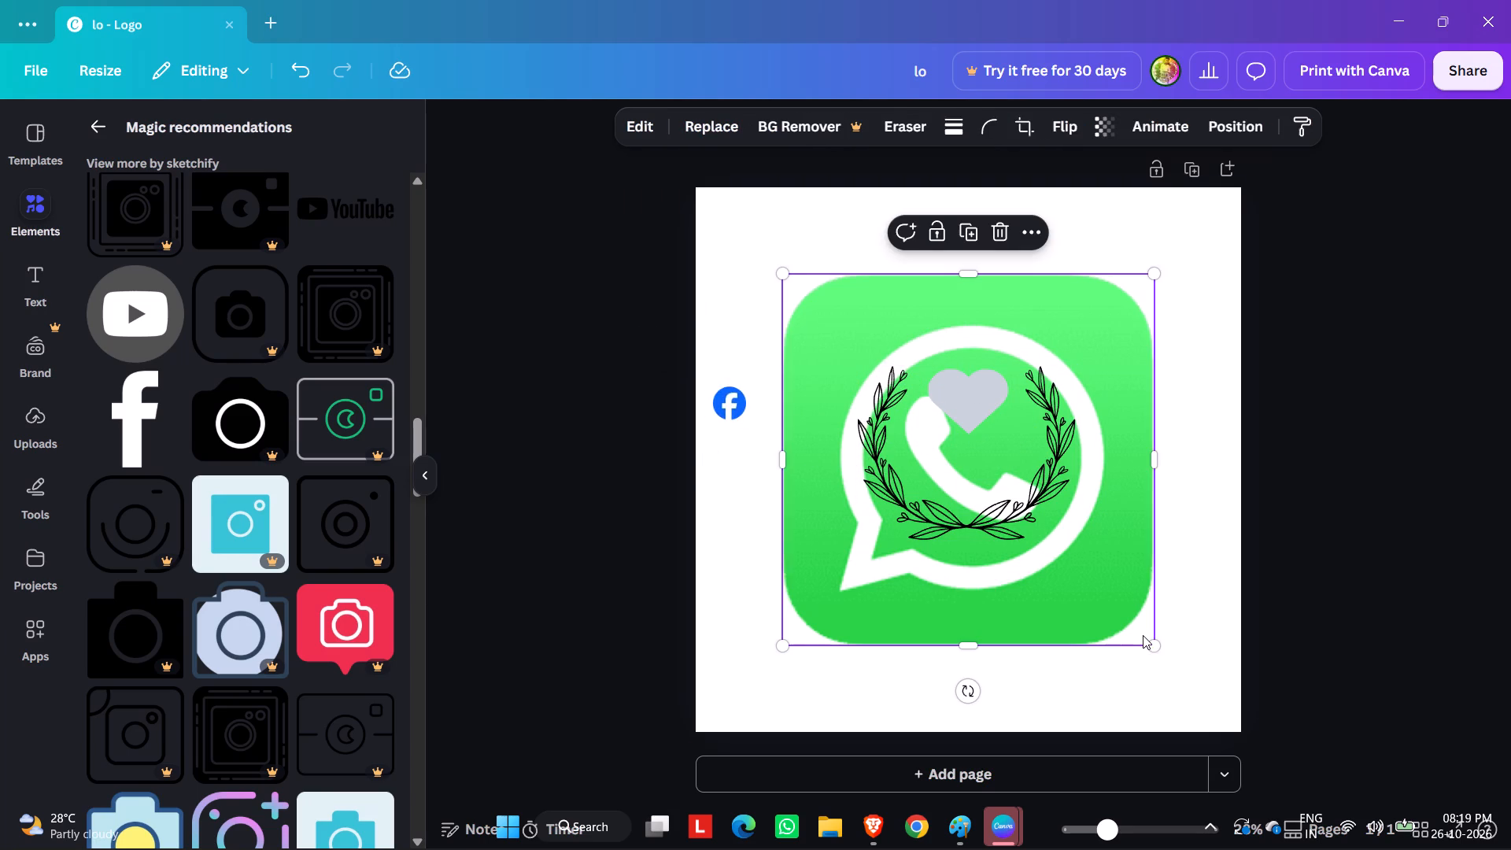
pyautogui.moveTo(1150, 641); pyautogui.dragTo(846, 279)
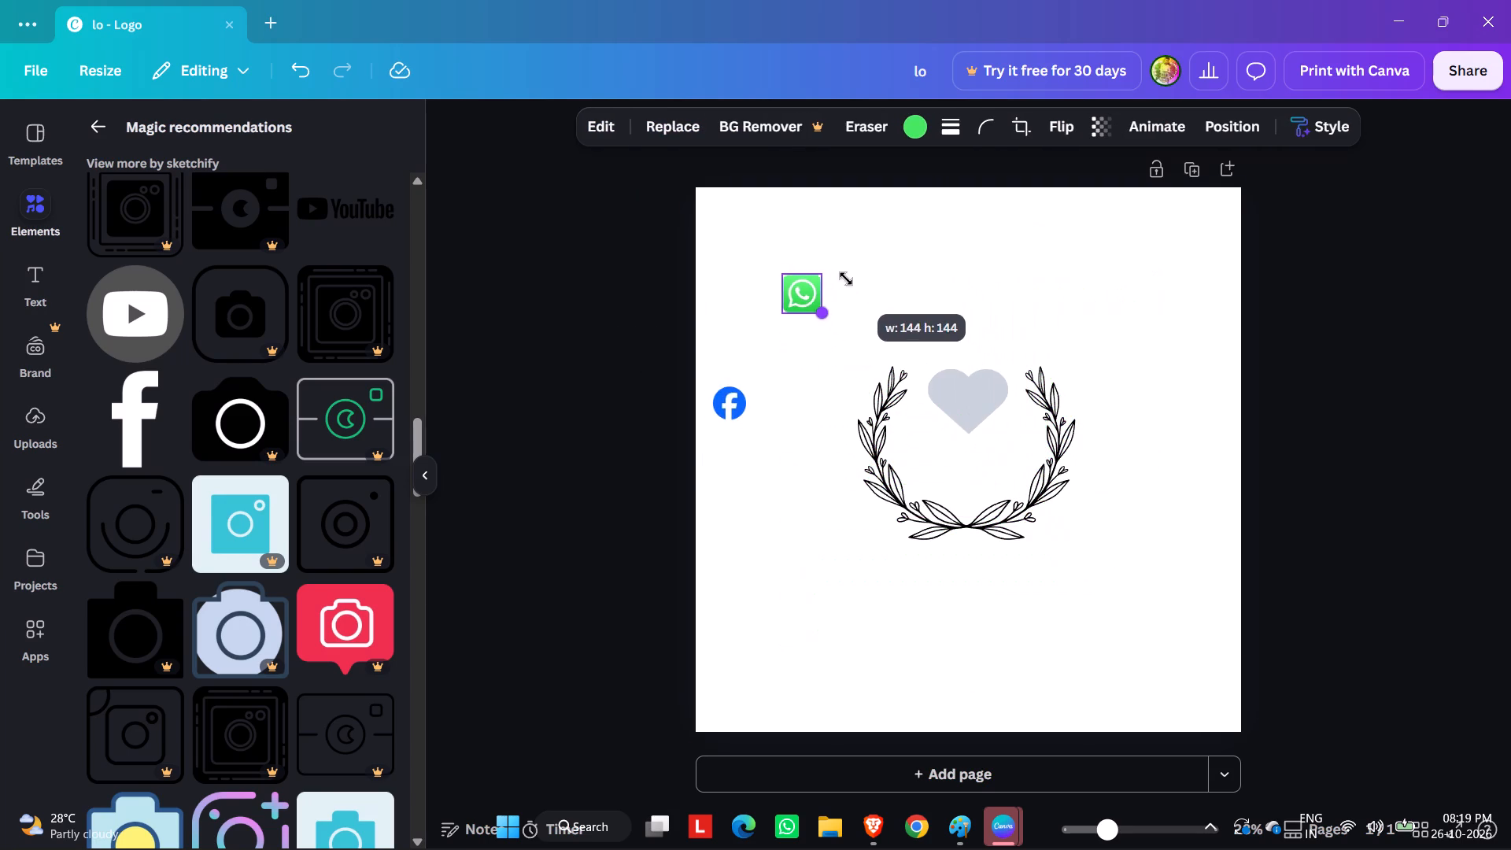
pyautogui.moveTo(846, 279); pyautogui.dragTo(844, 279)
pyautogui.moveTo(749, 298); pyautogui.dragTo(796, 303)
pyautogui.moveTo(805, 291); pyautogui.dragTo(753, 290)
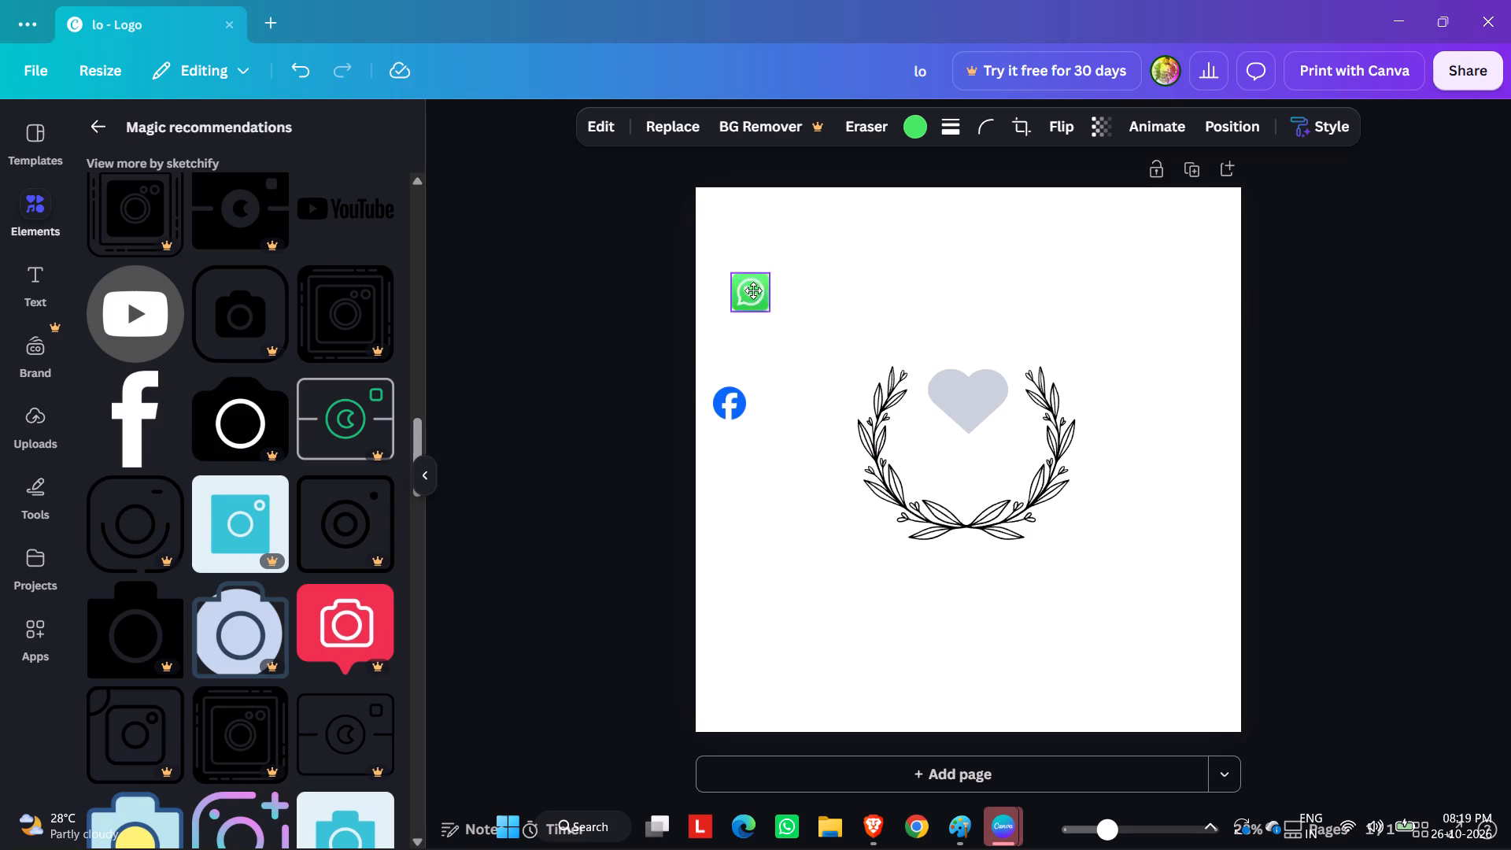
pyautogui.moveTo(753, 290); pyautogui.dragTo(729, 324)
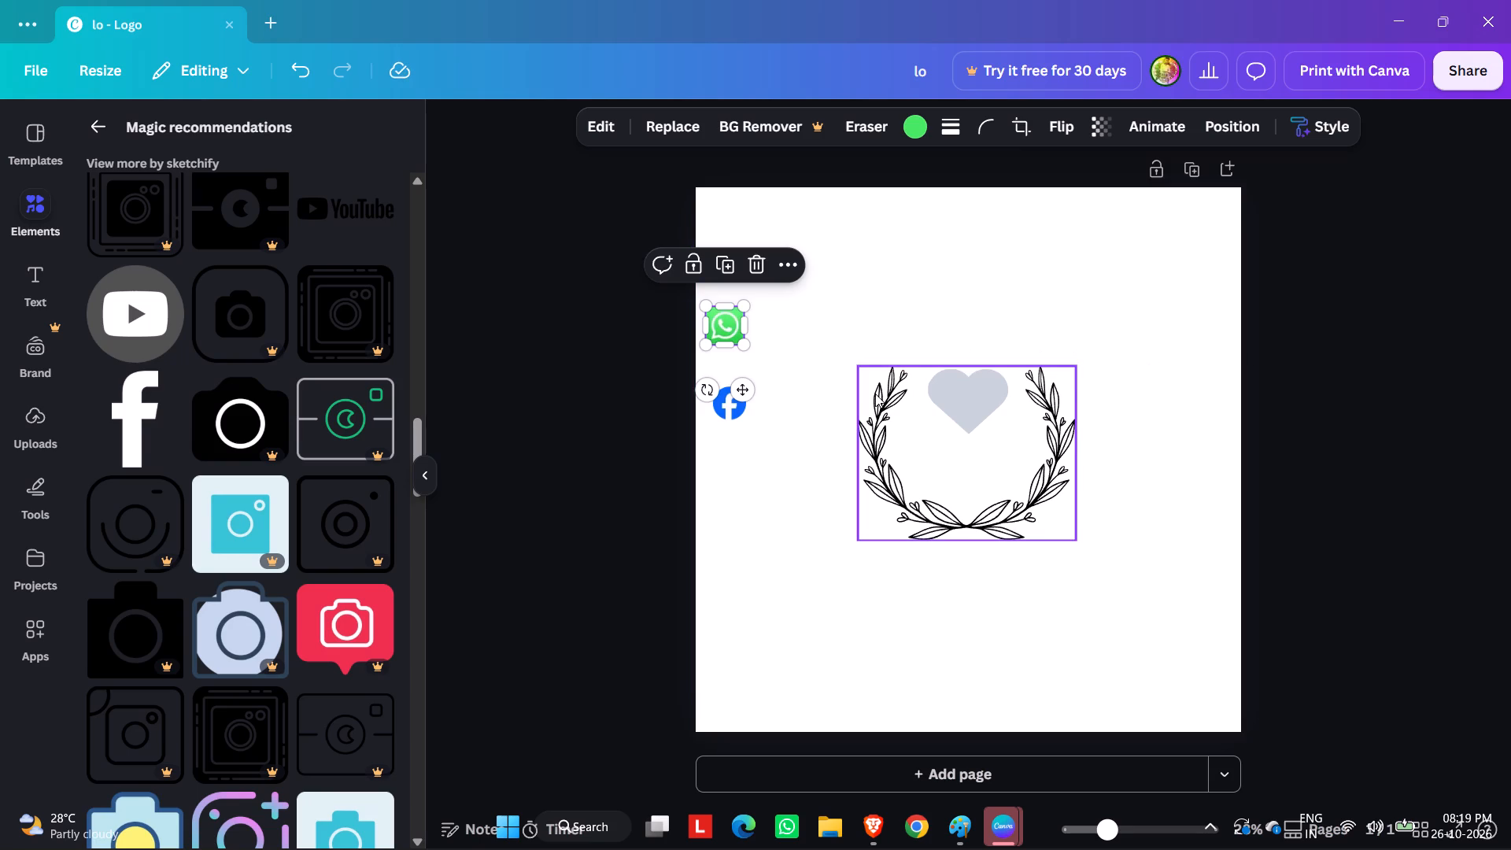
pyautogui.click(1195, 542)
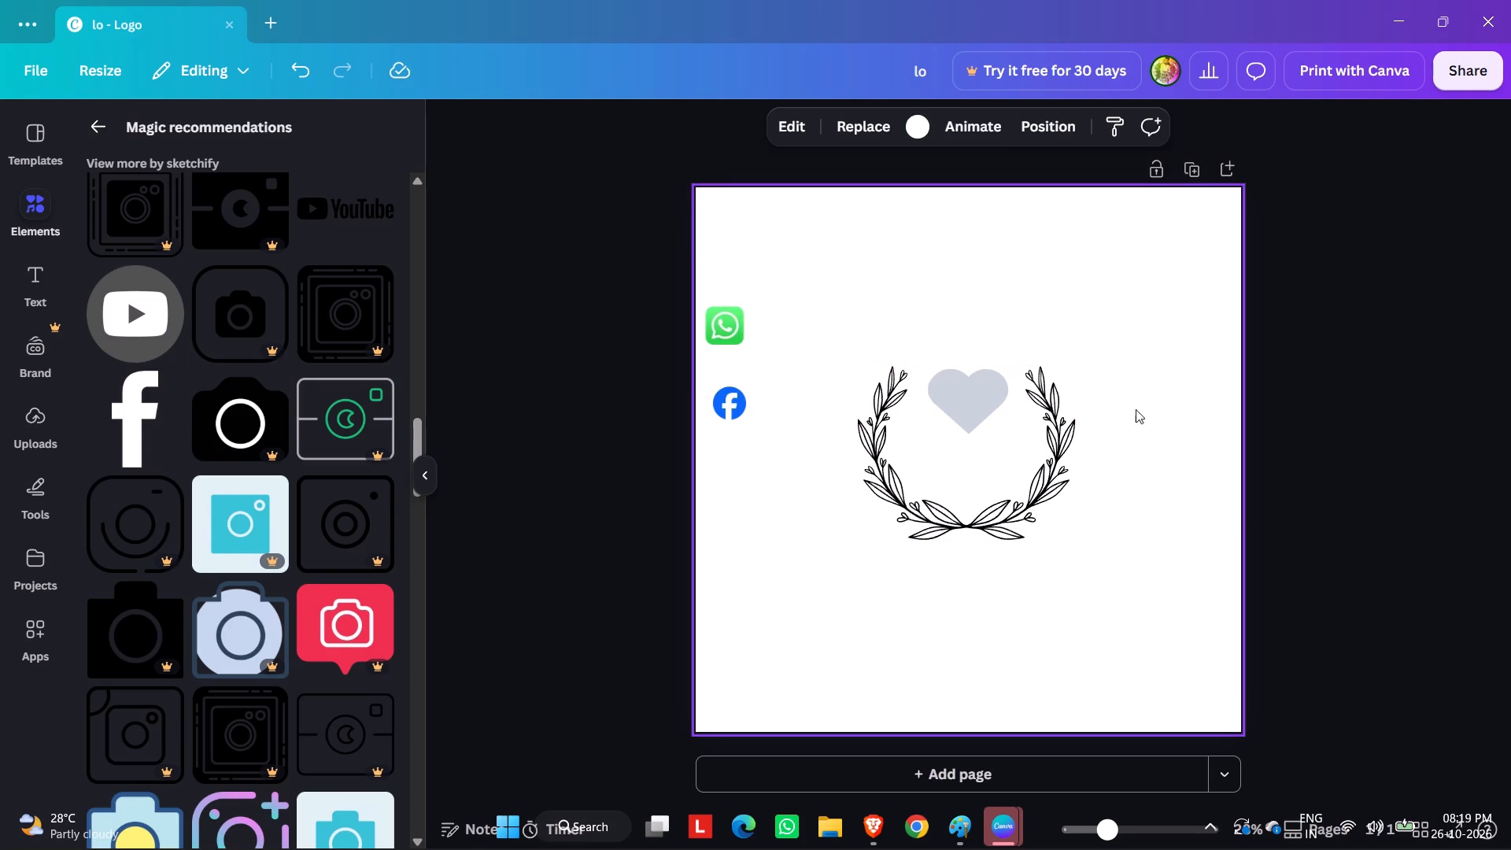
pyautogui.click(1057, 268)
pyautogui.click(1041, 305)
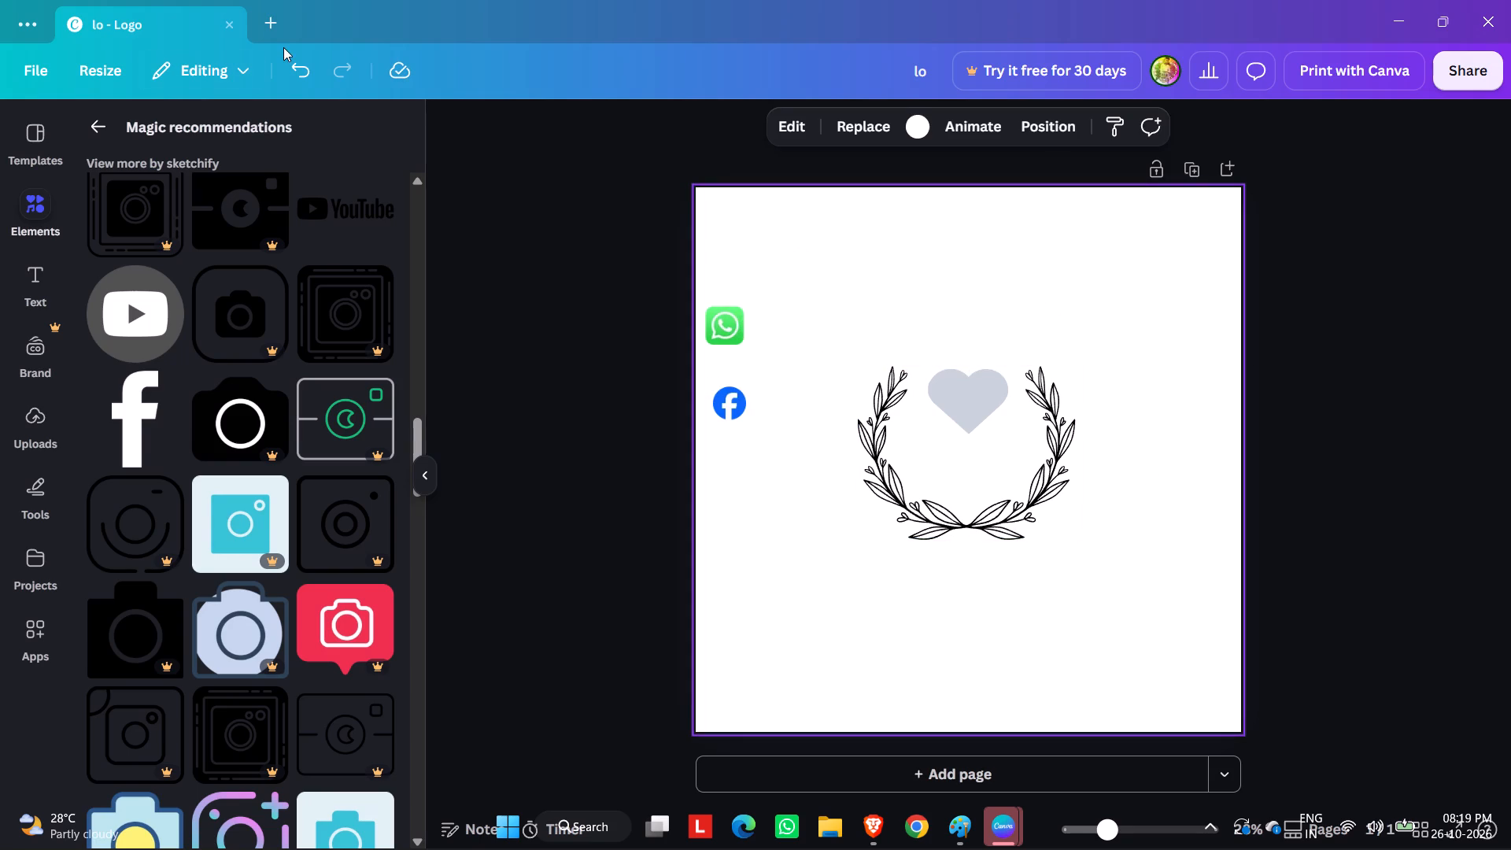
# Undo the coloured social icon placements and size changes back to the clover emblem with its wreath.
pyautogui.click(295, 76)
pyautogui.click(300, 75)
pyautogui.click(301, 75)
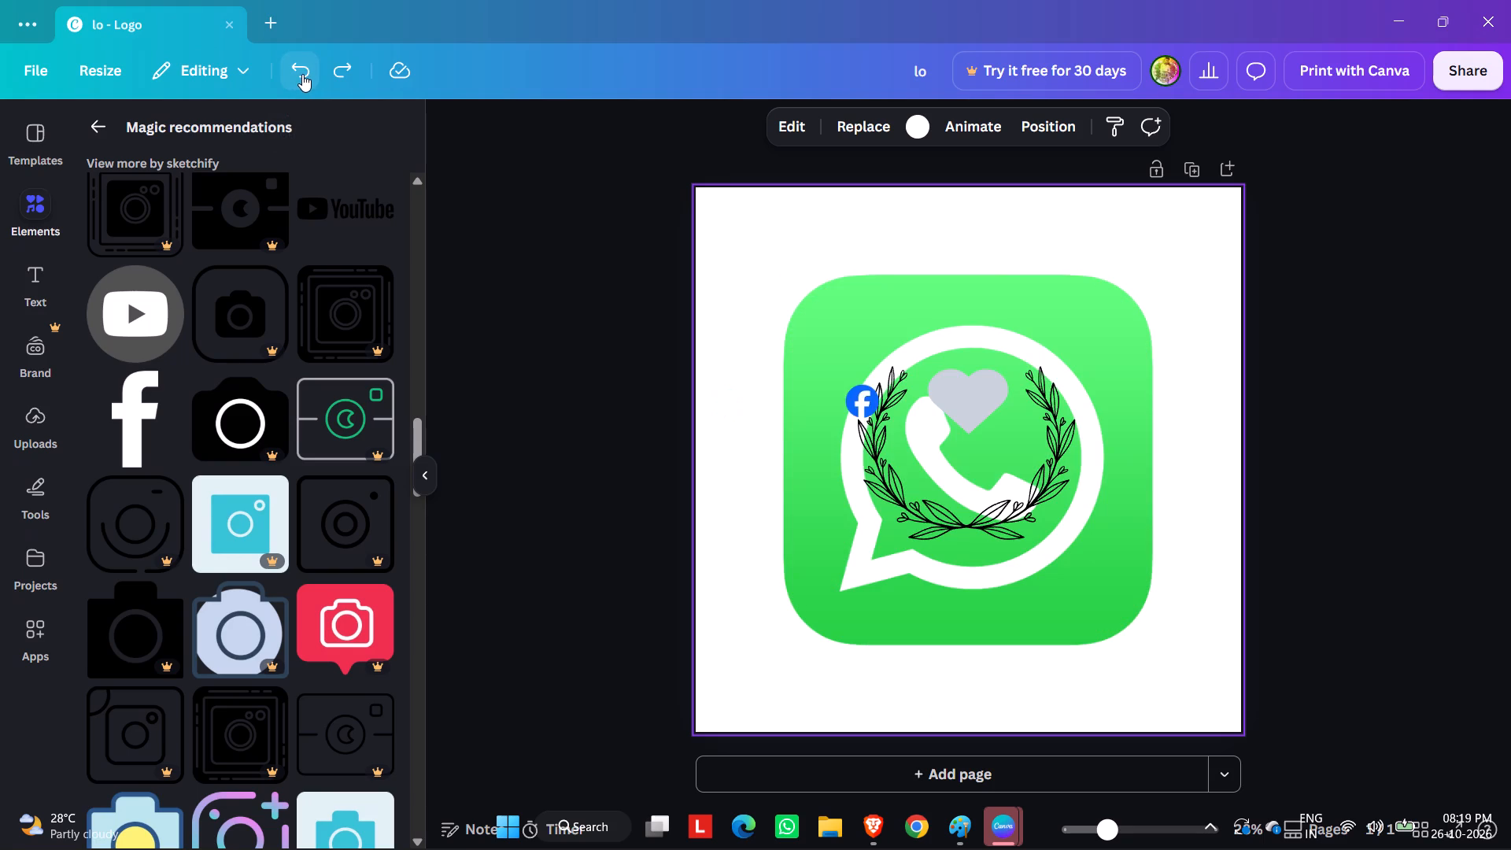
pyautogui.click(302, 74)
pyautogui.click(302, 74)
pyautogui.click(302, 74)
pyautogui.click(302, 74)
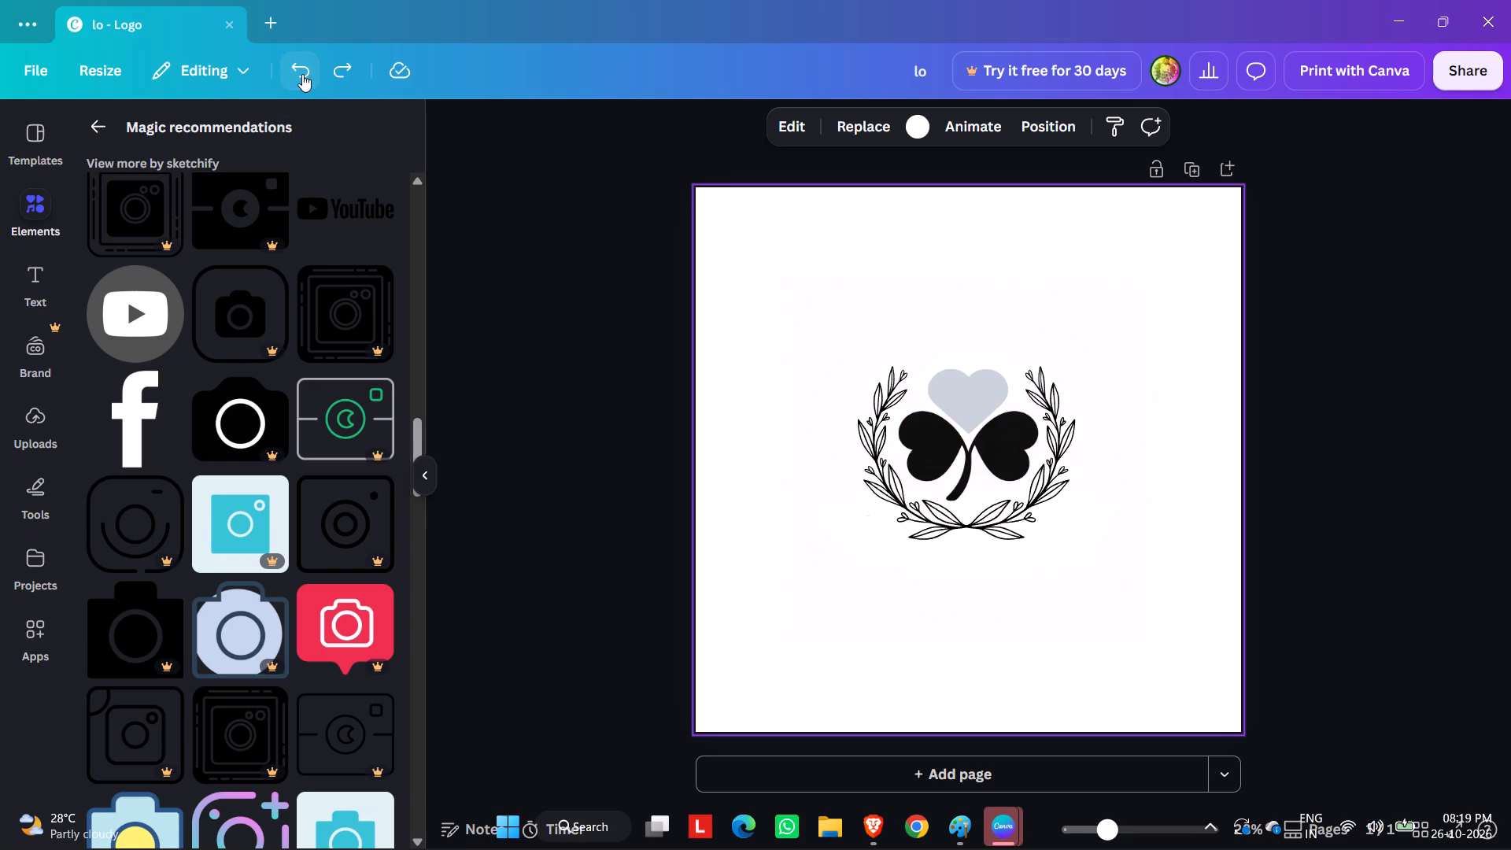
# Shift the laurel wreath slightly up and to the left around the clover and heart emblem.
pyautogui.click(993, 518)
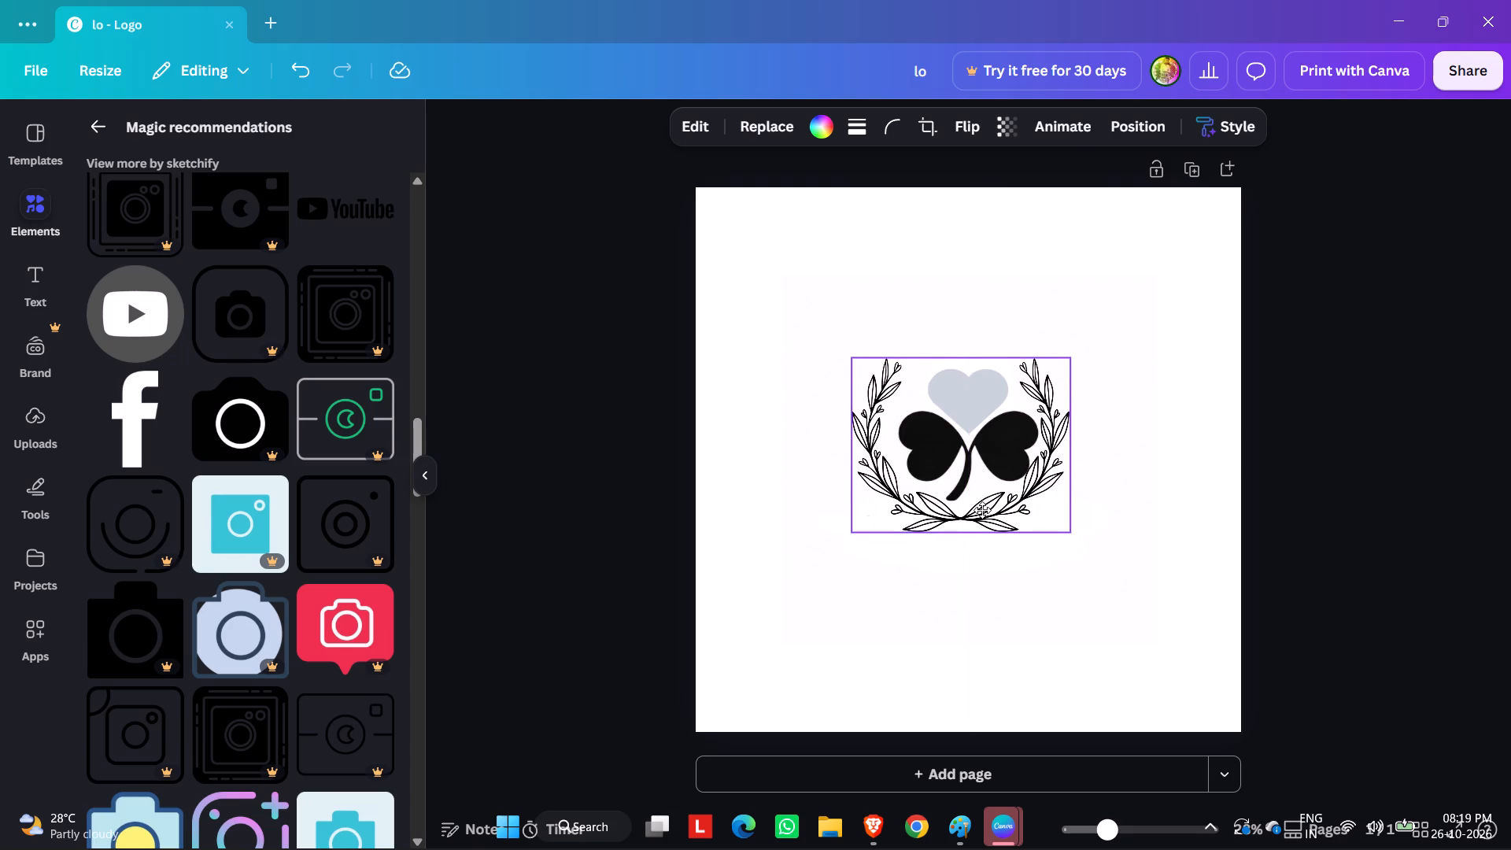
pyautogui.click(1397, 511)
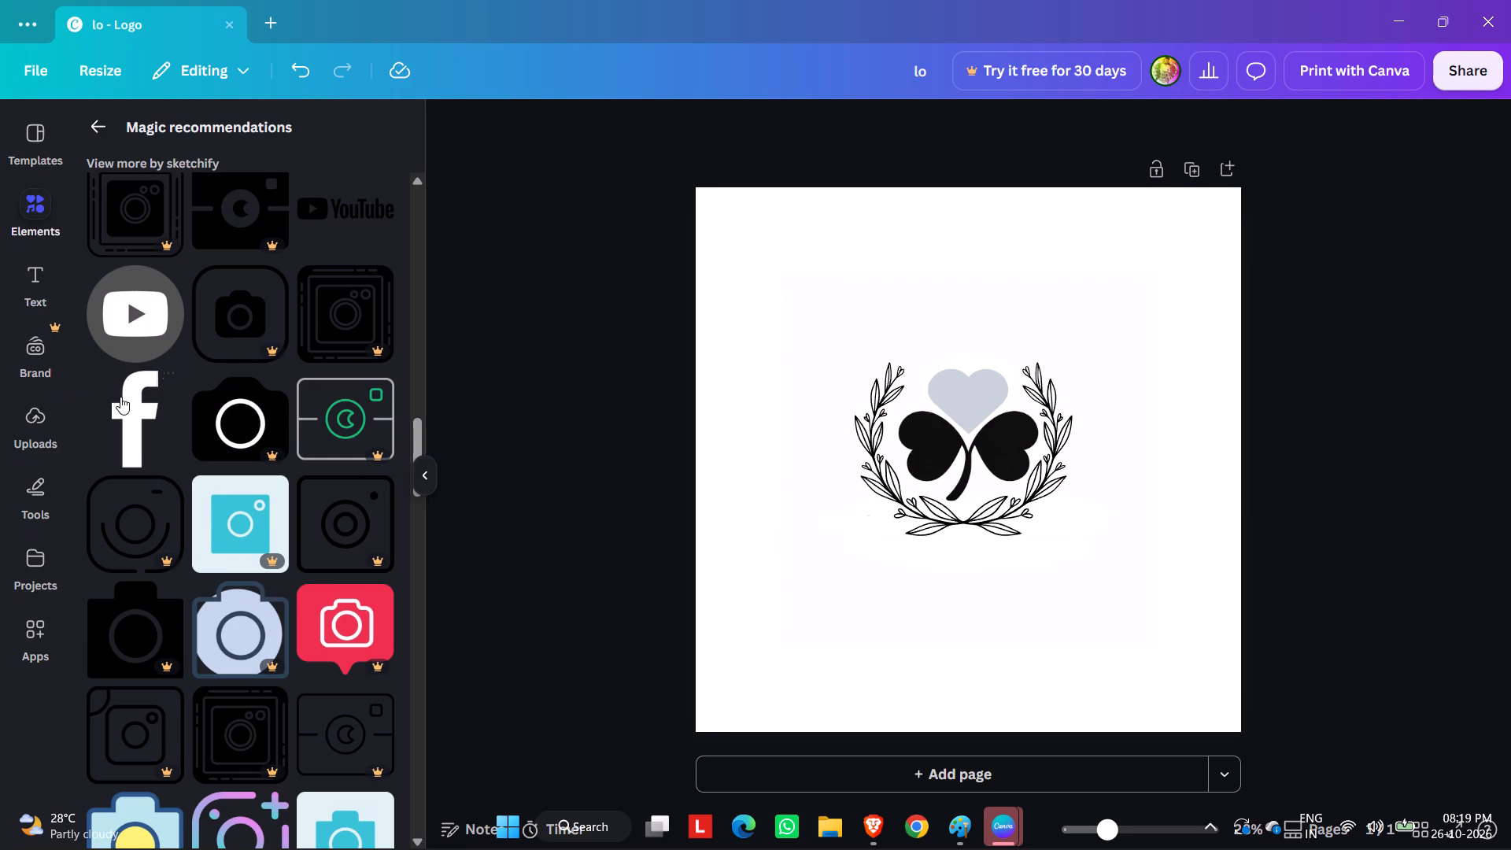
# Look through the recommended elements, from the social media icons to the floral frames, for a decoration to go with the wreath.
pyautogui.scroll(1, 276, 434)
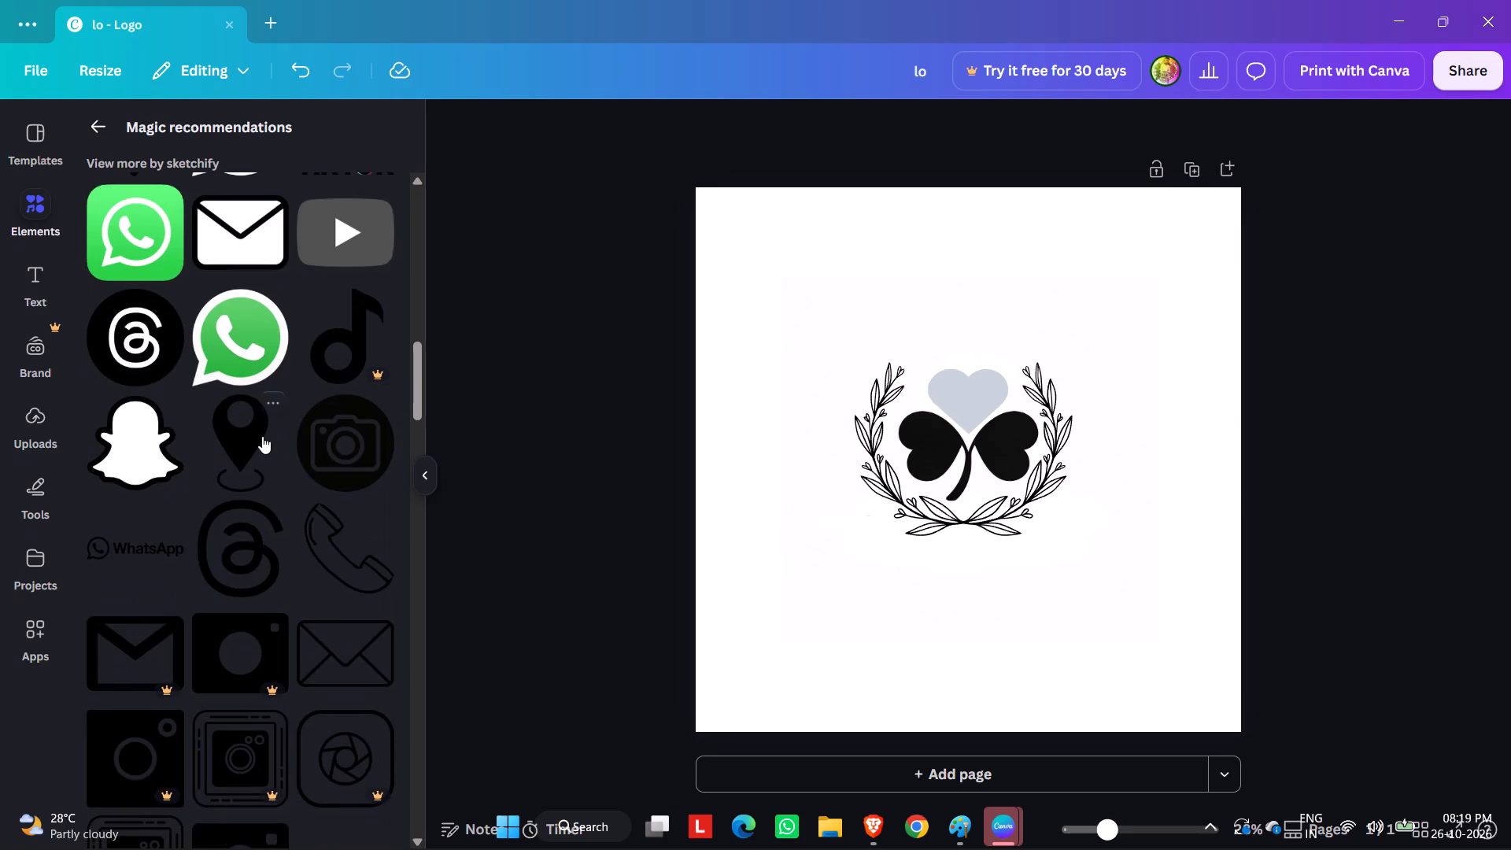
pyautogui.scroll(2, 197, 476)
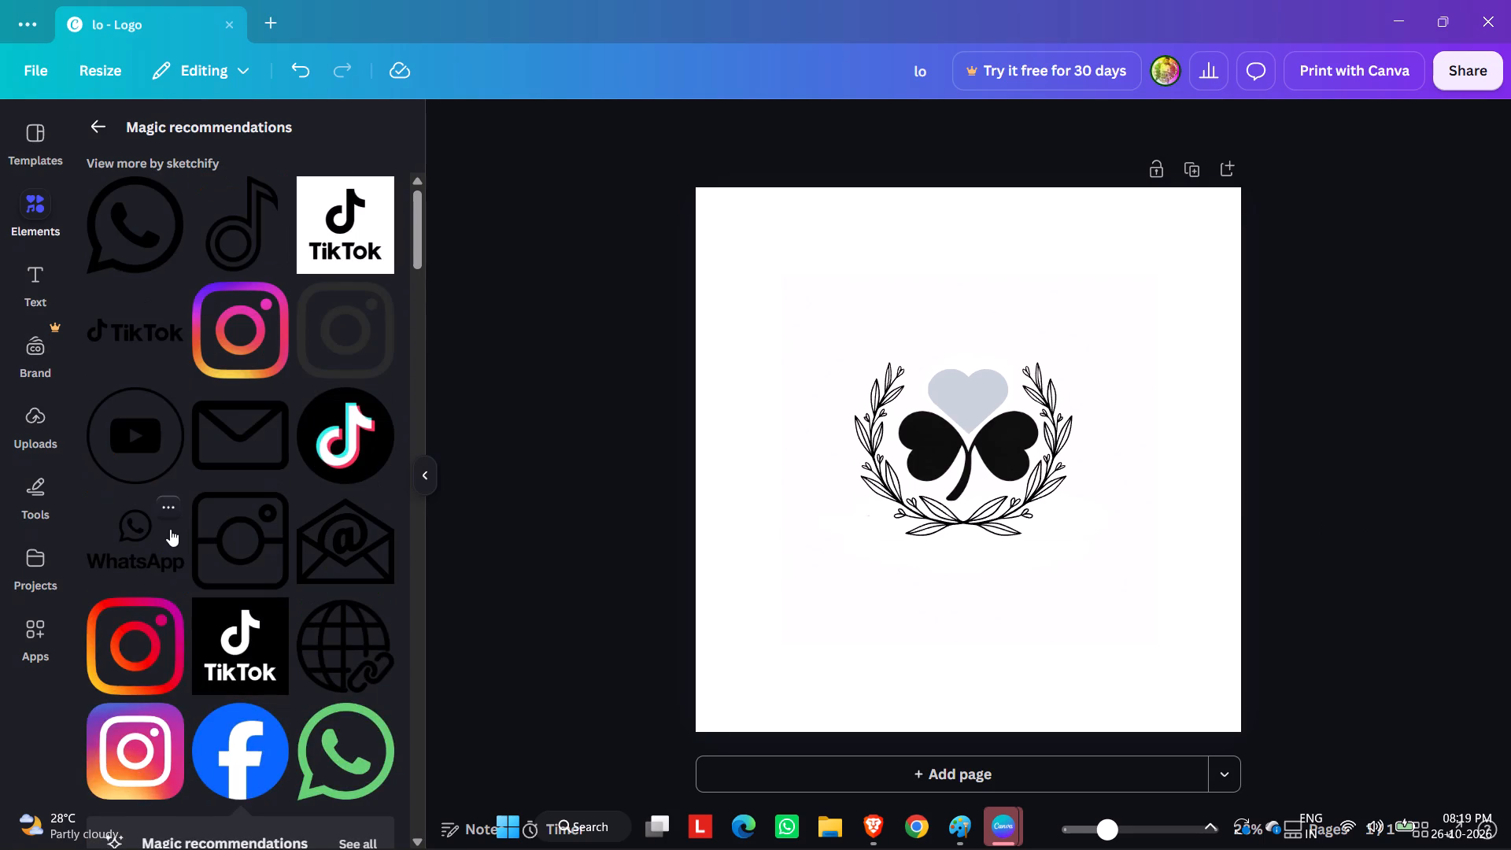
pyautogui.scroll(3, 170, 529)
pyautogui.moveTo(226, 761); pyautogui.dragTo(264, 737)
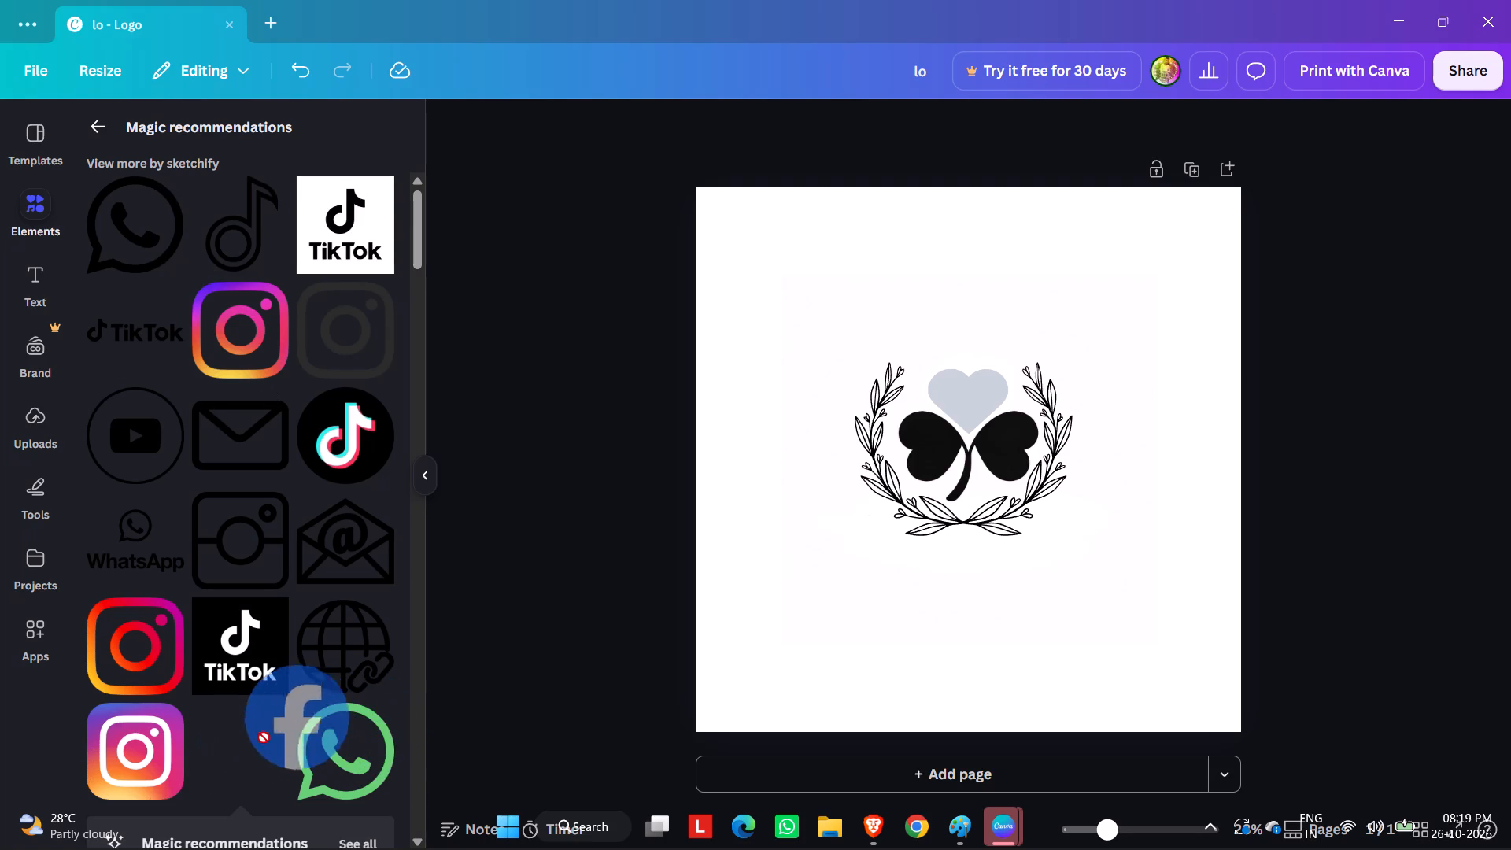
pyautogui.moveTo(264, 737); pyautogui.dragTo(240, 752)
pyautogui.scroll(-1, 395, 651)
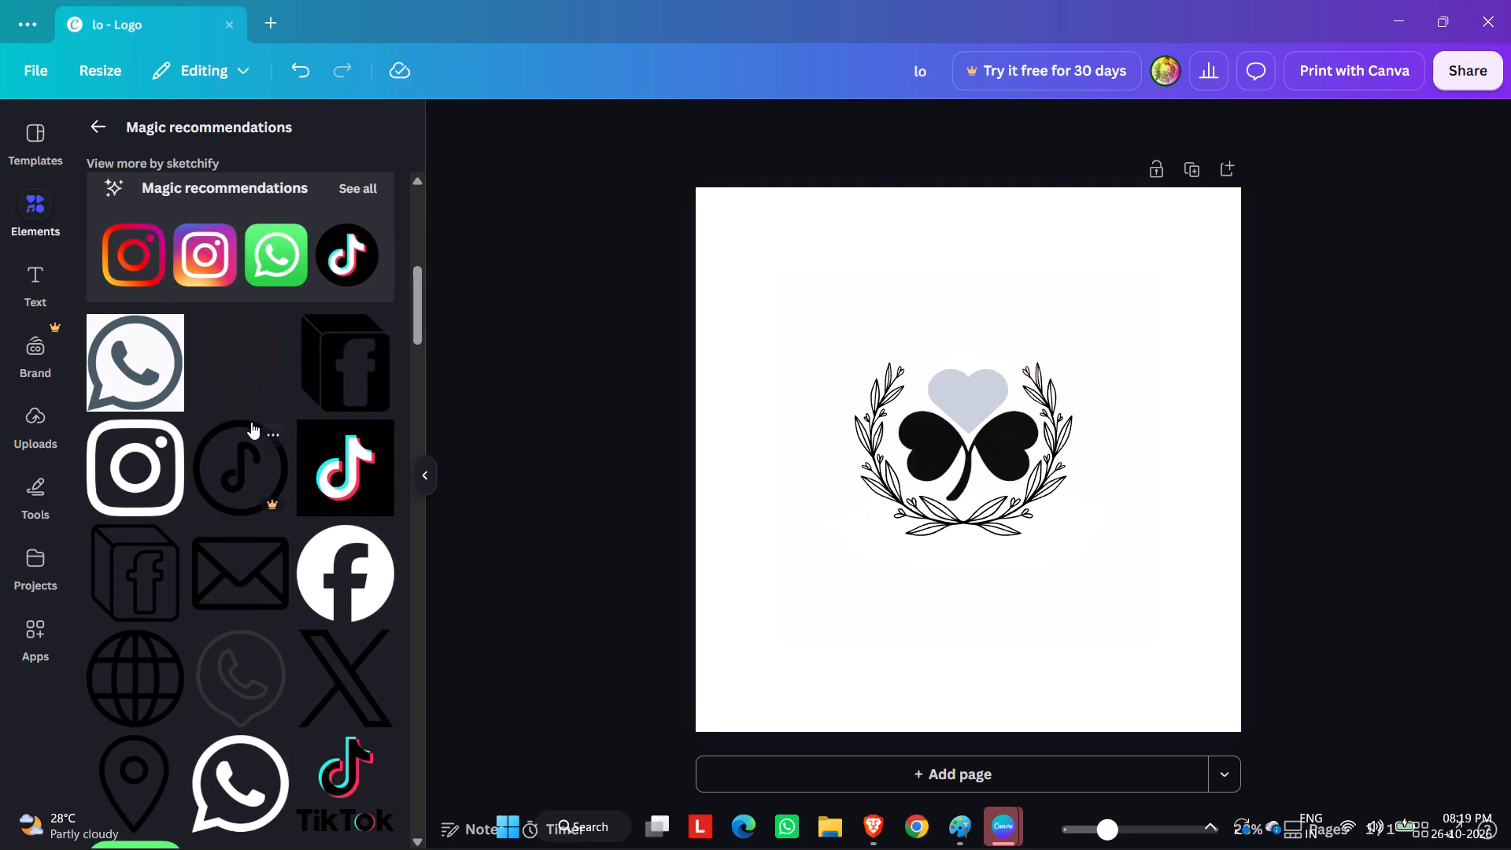
pyautogui.moveTo(351, 574); pyautogui.dragTo(460, 519)
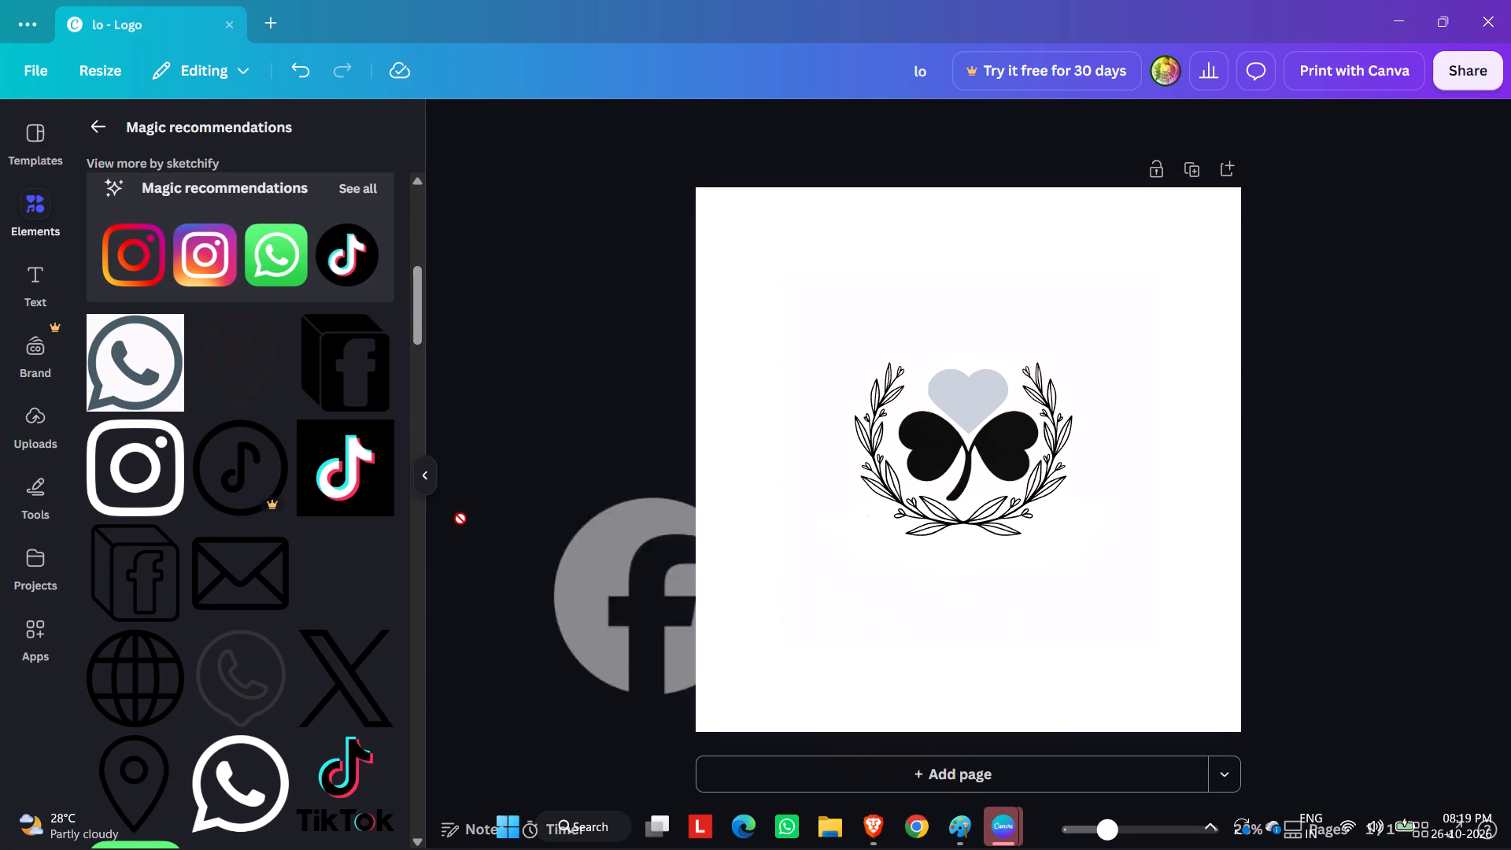
pyautogui.moveTo(460, 519); pyautogui.dragTo(290, 399)
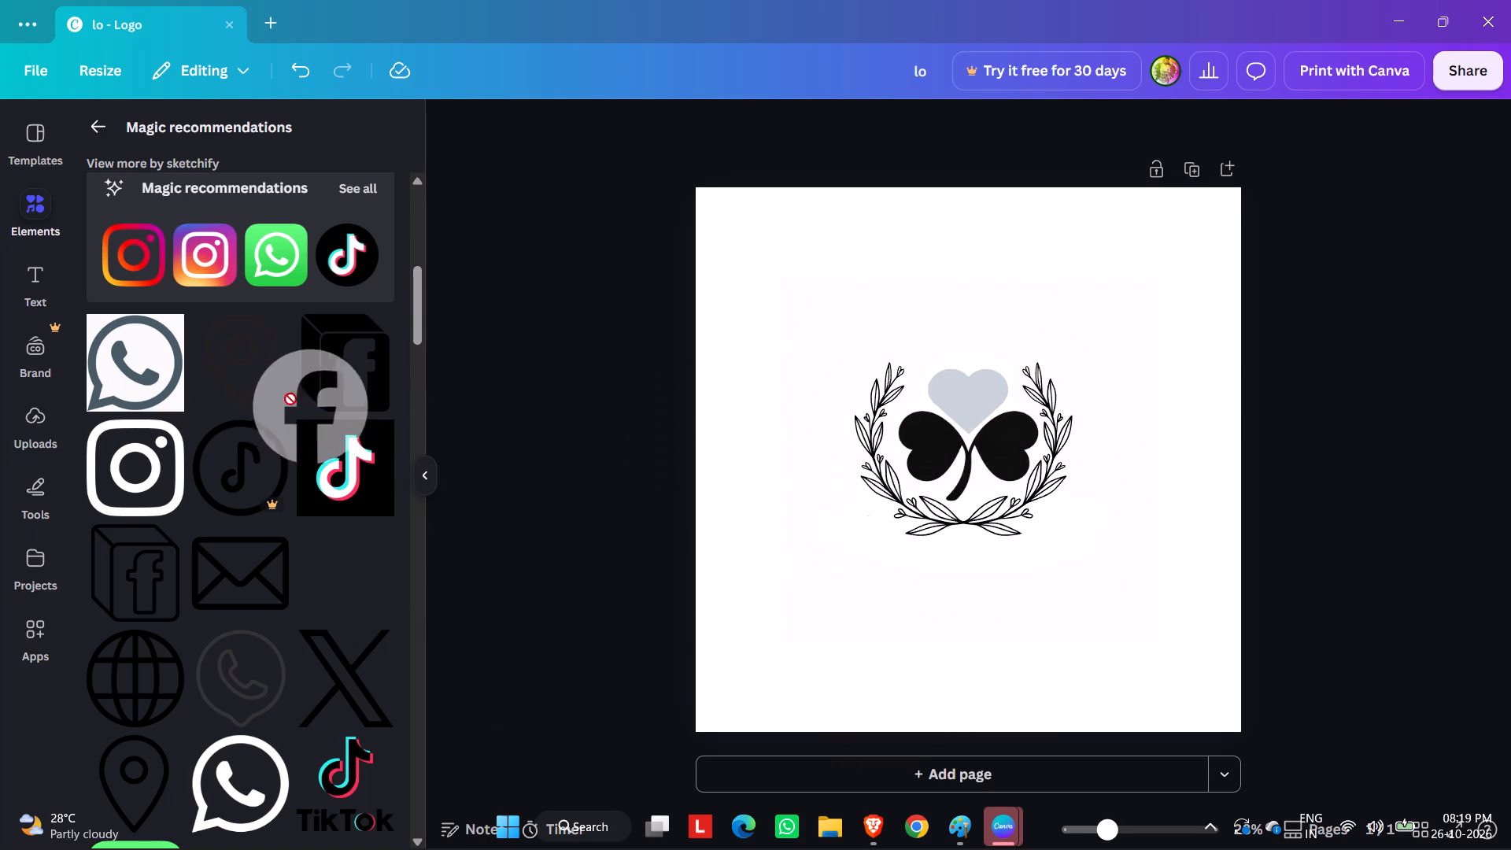
pyautogui.moveTo(290, 399); pyautogui.dragTo(242, 399)
pyautogui.scroll(-2, 300, 401)
pyautogui.scroll(2, 300, 401)
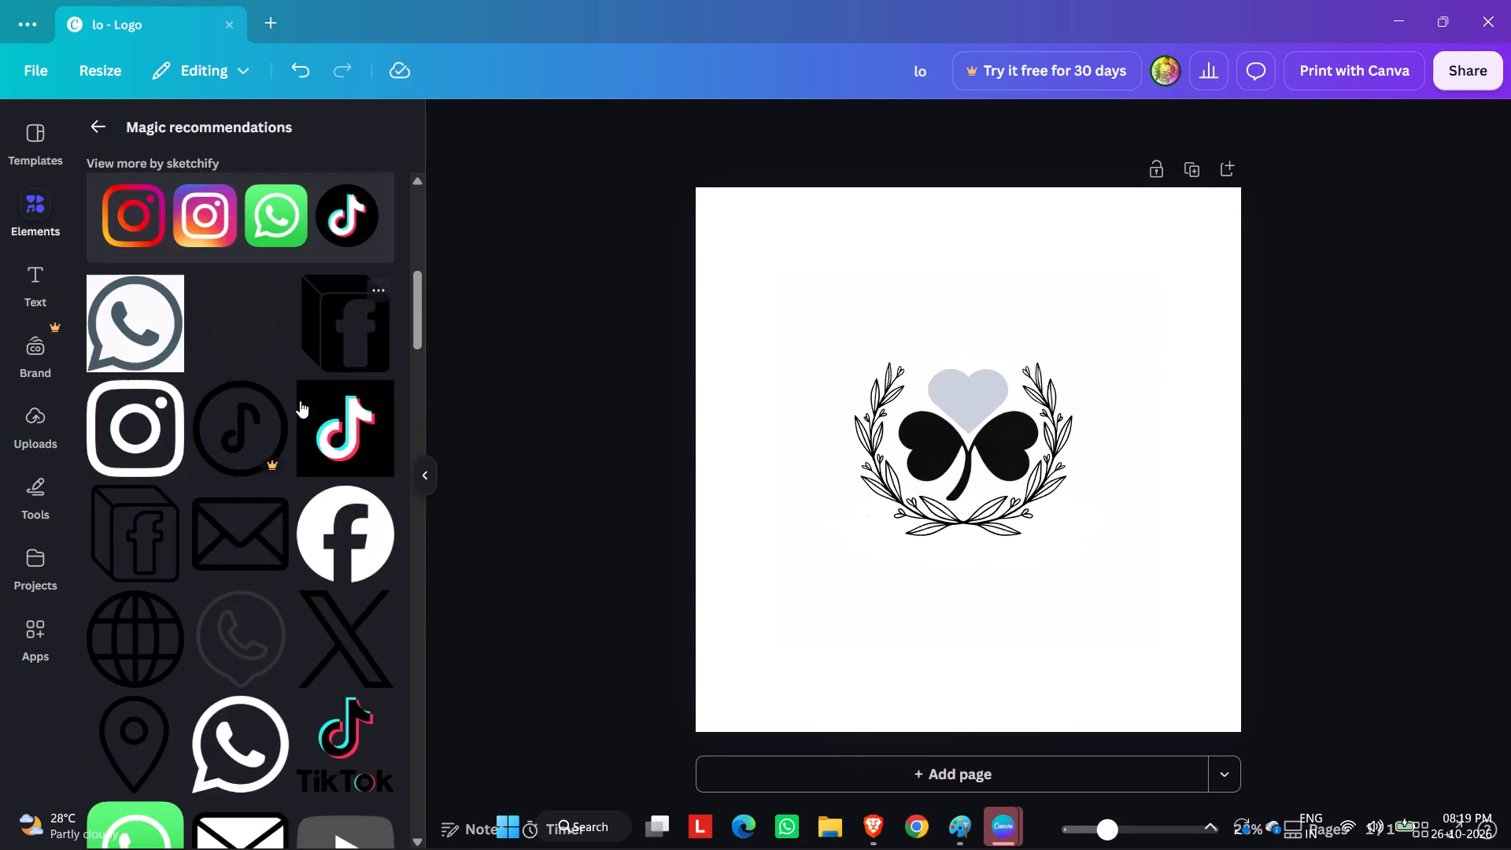
pyautogui.scroll(1, 300, 401)
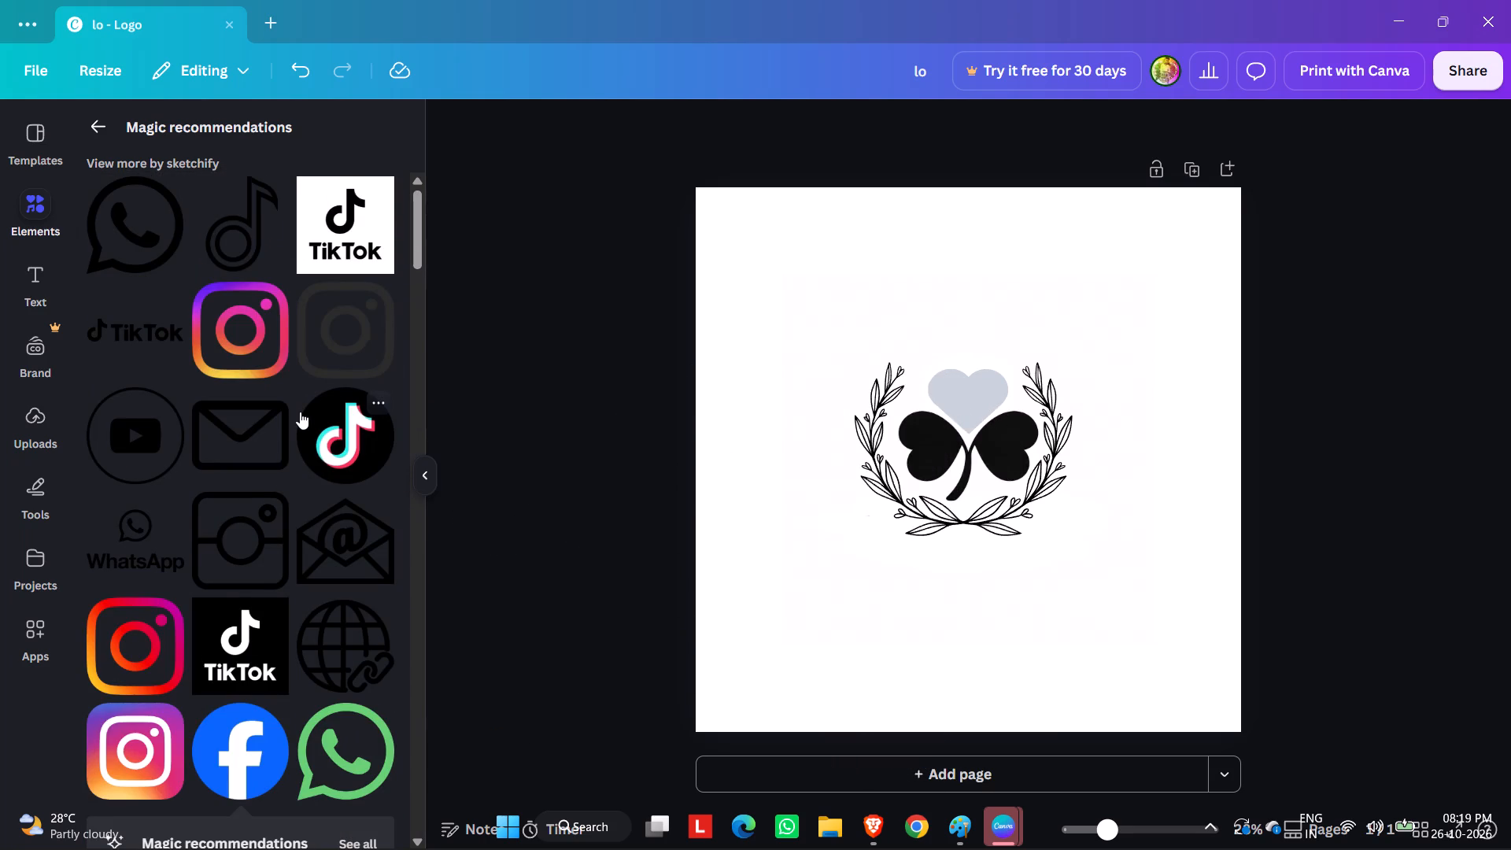
pyautogui.scroll(-1, 300, 412)
pyautogui.scroll(2, 300, 412)
pyautogui.scroll(3, 153, 192)
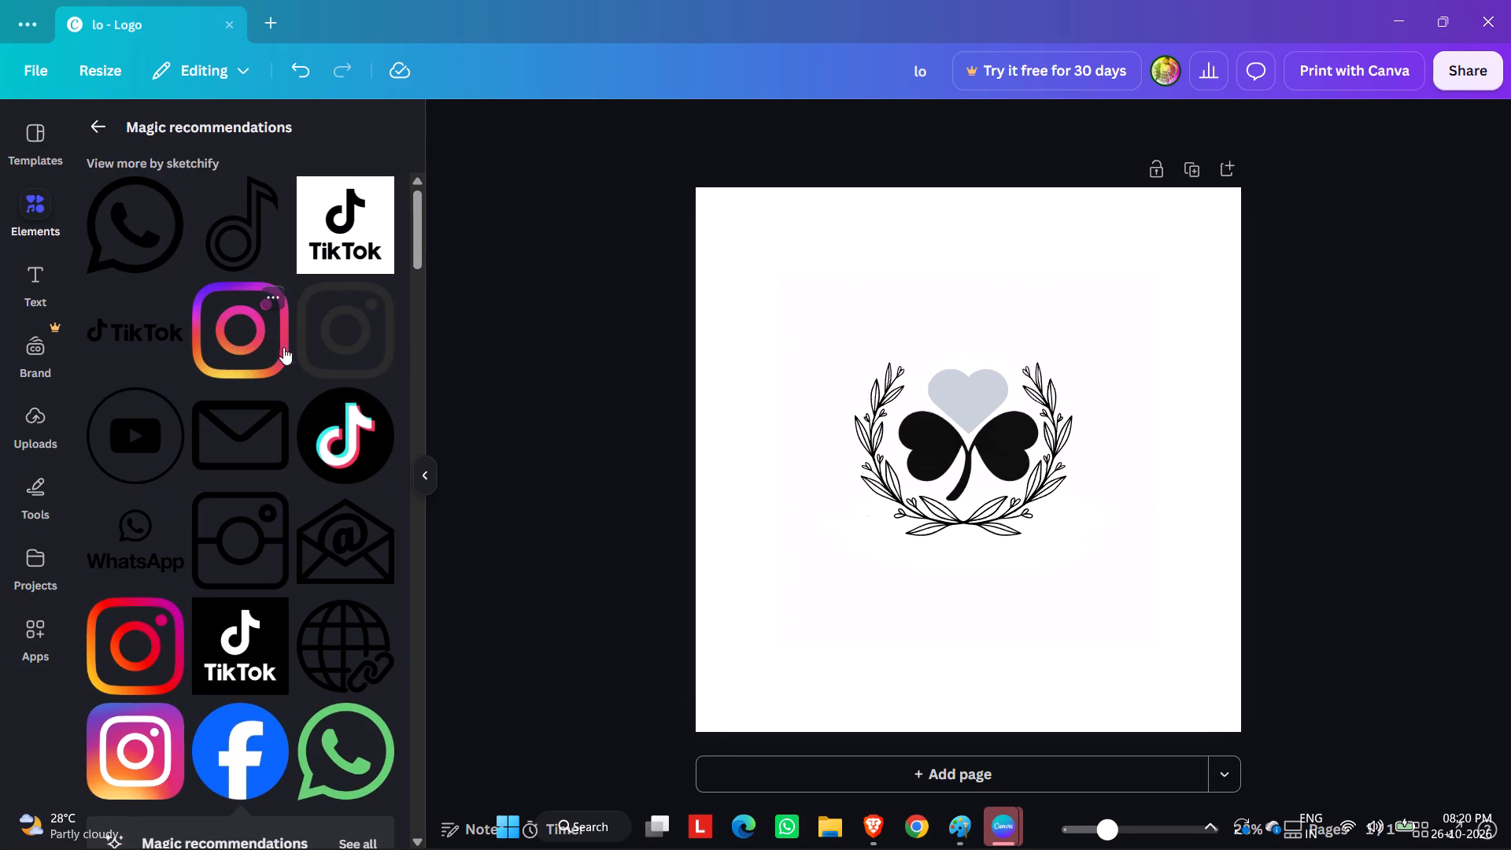
pyautogui.scroll(-1, 367, 492)
pyautogui.scroll(-1, 242, 484)
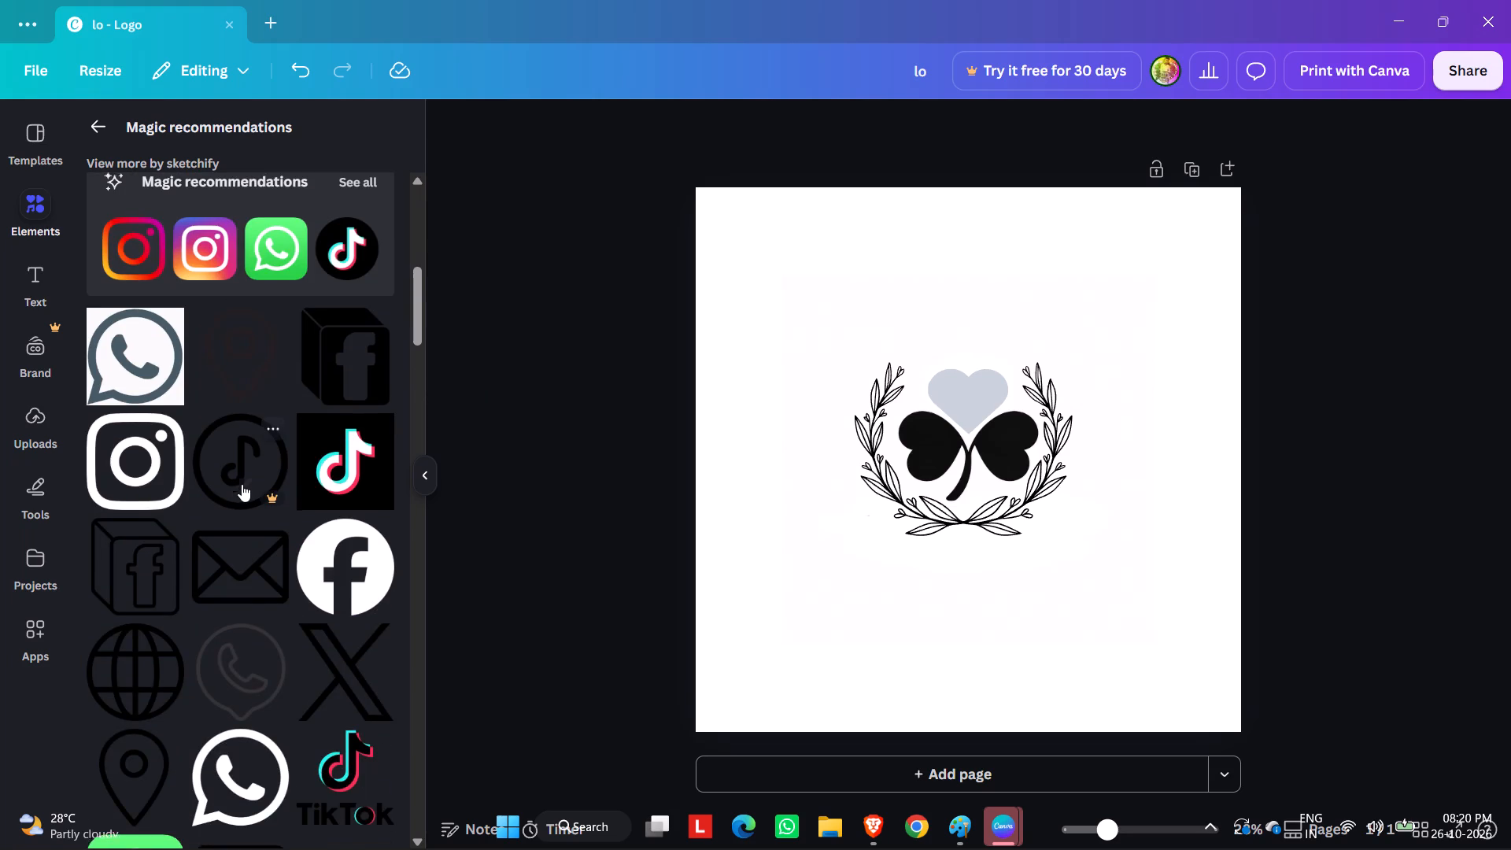
pyautogui.scroll(-2, 238, 484)
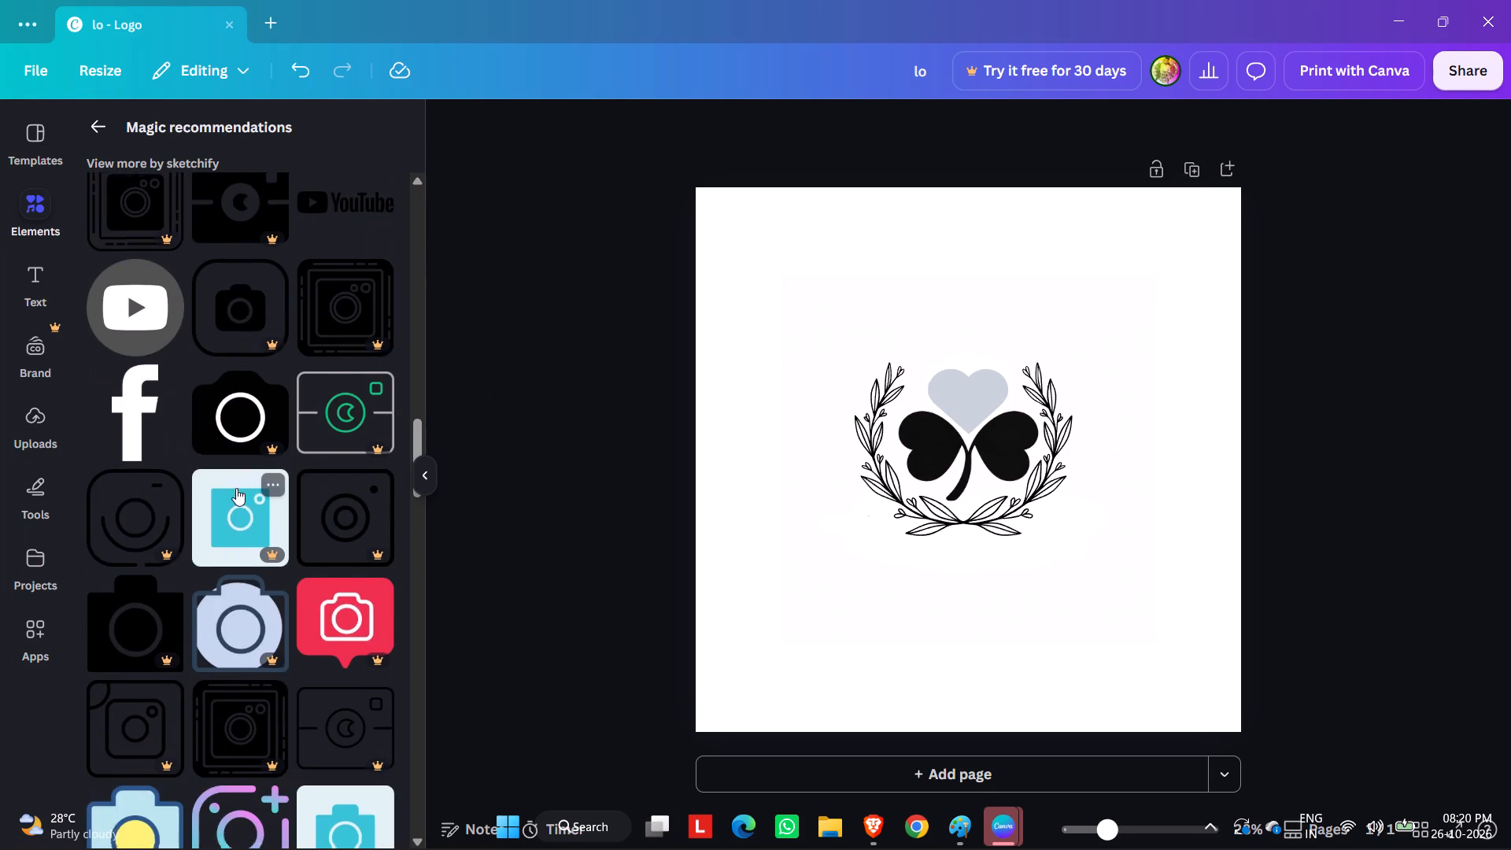
pyautogui.scroll(-4, 236, 488)
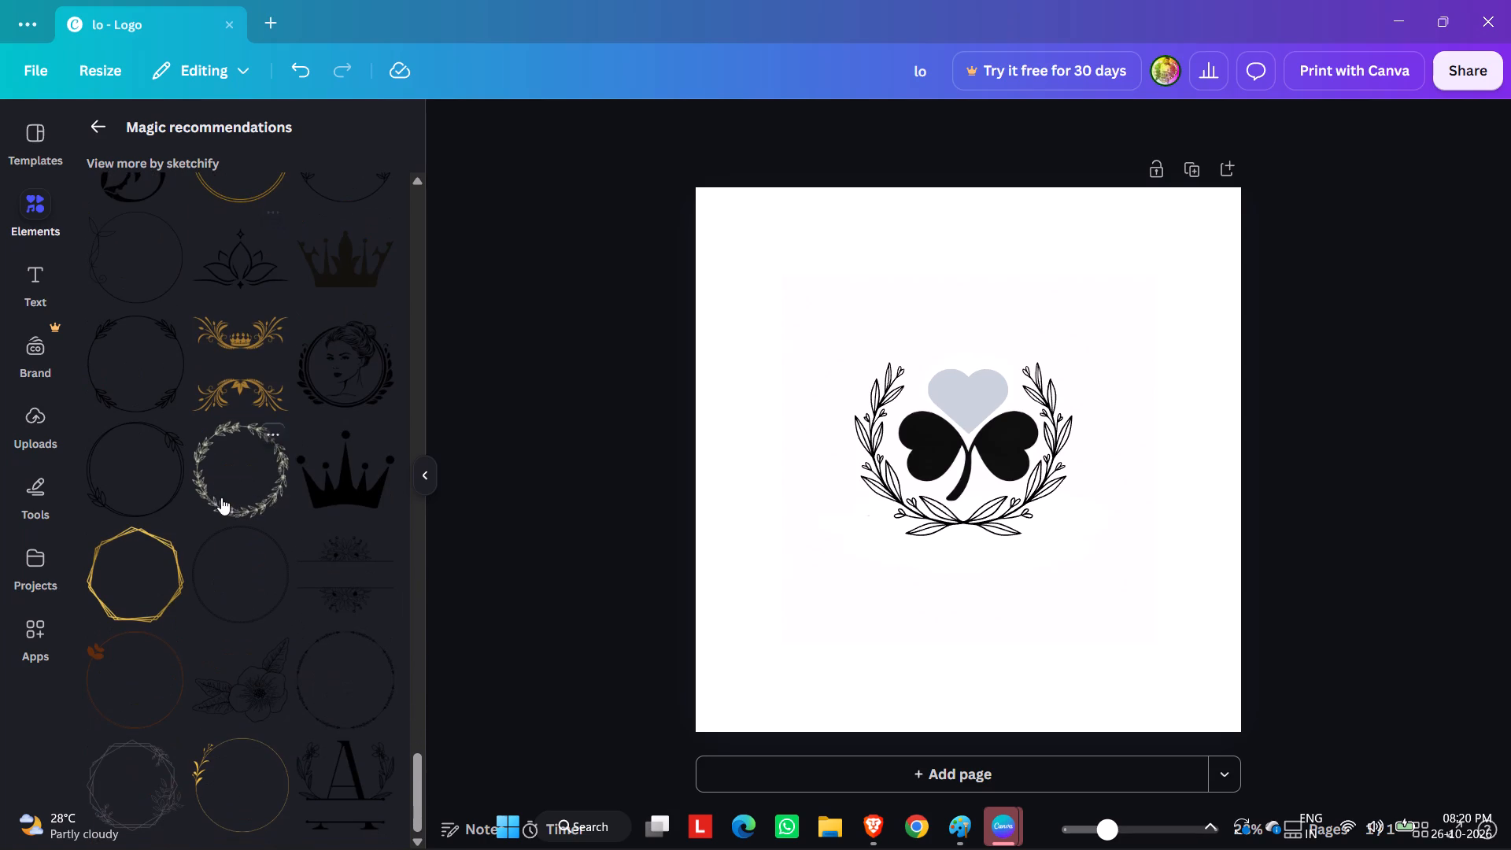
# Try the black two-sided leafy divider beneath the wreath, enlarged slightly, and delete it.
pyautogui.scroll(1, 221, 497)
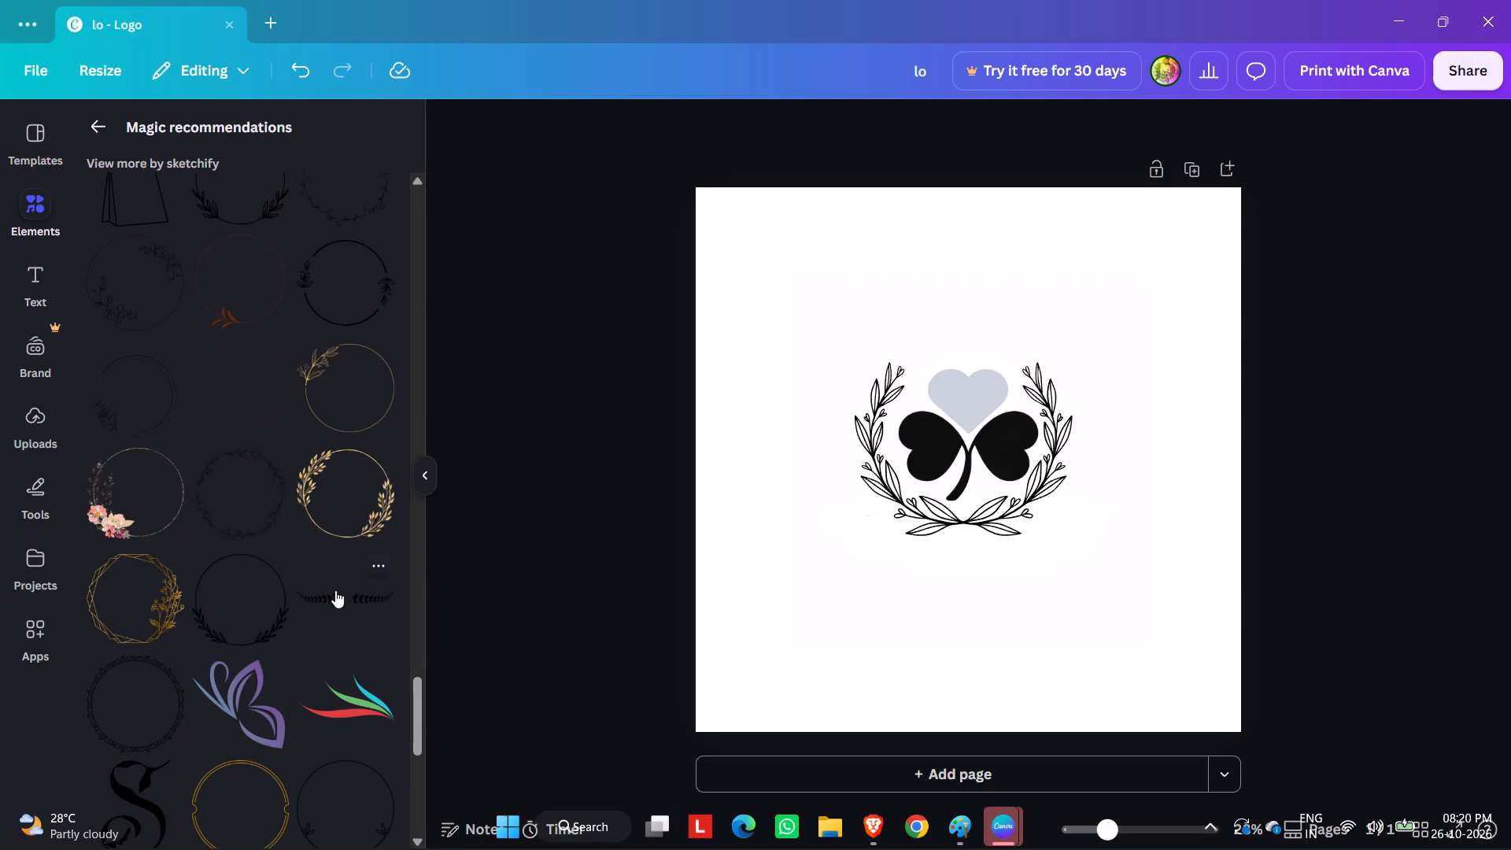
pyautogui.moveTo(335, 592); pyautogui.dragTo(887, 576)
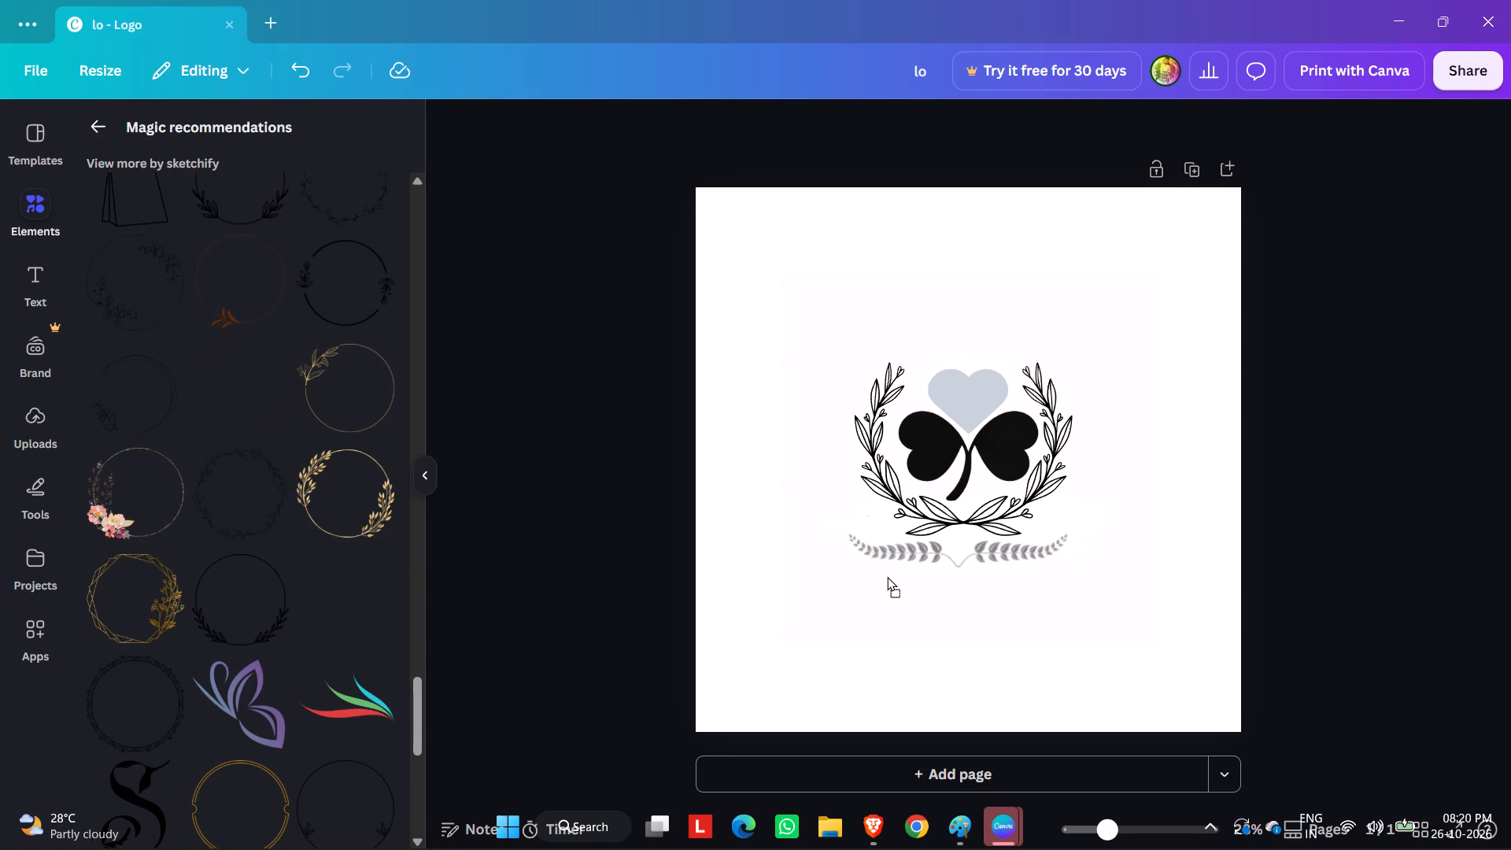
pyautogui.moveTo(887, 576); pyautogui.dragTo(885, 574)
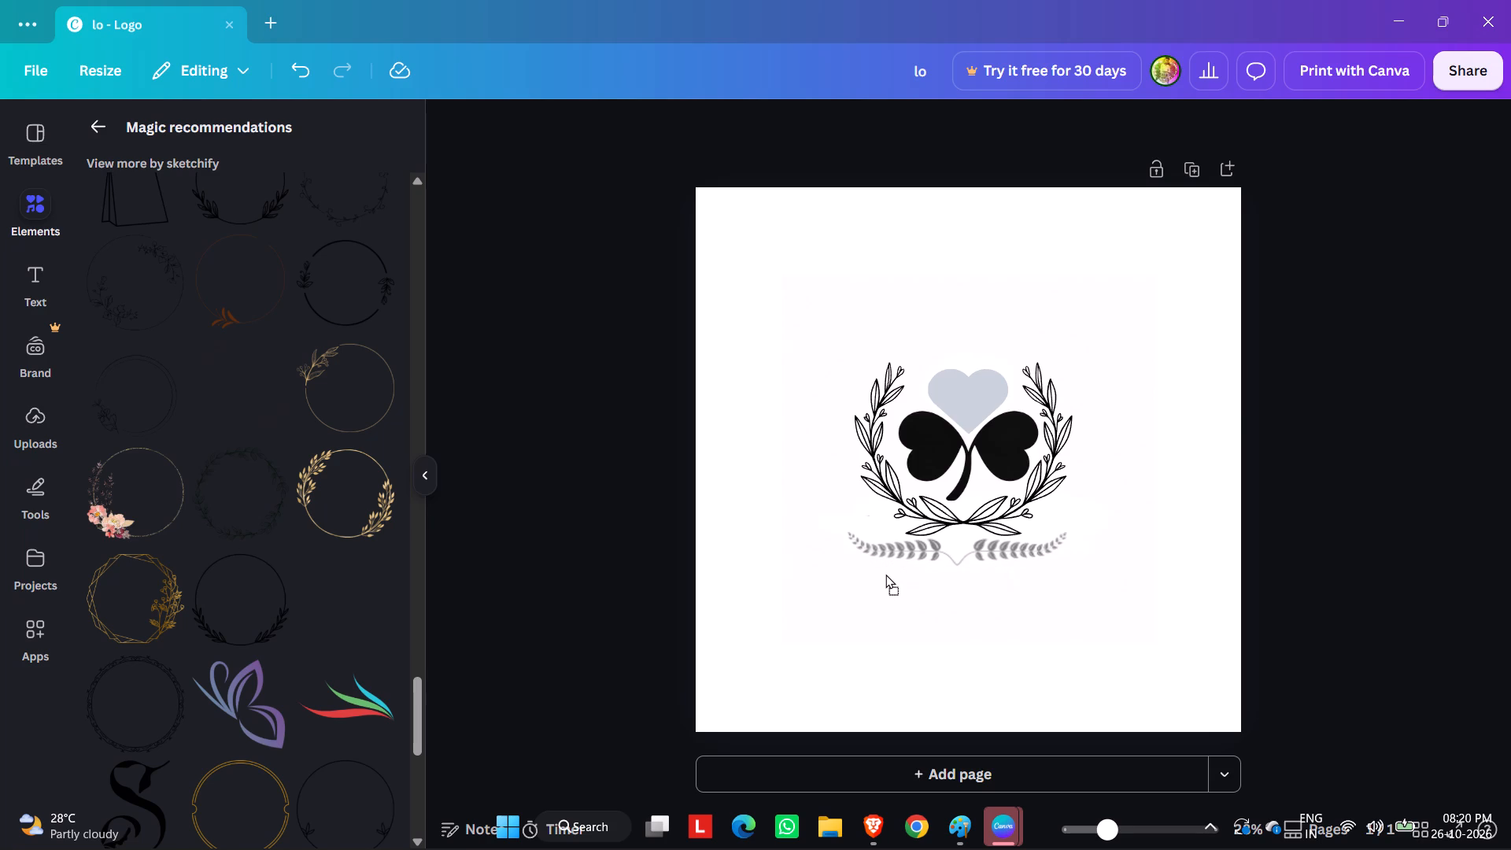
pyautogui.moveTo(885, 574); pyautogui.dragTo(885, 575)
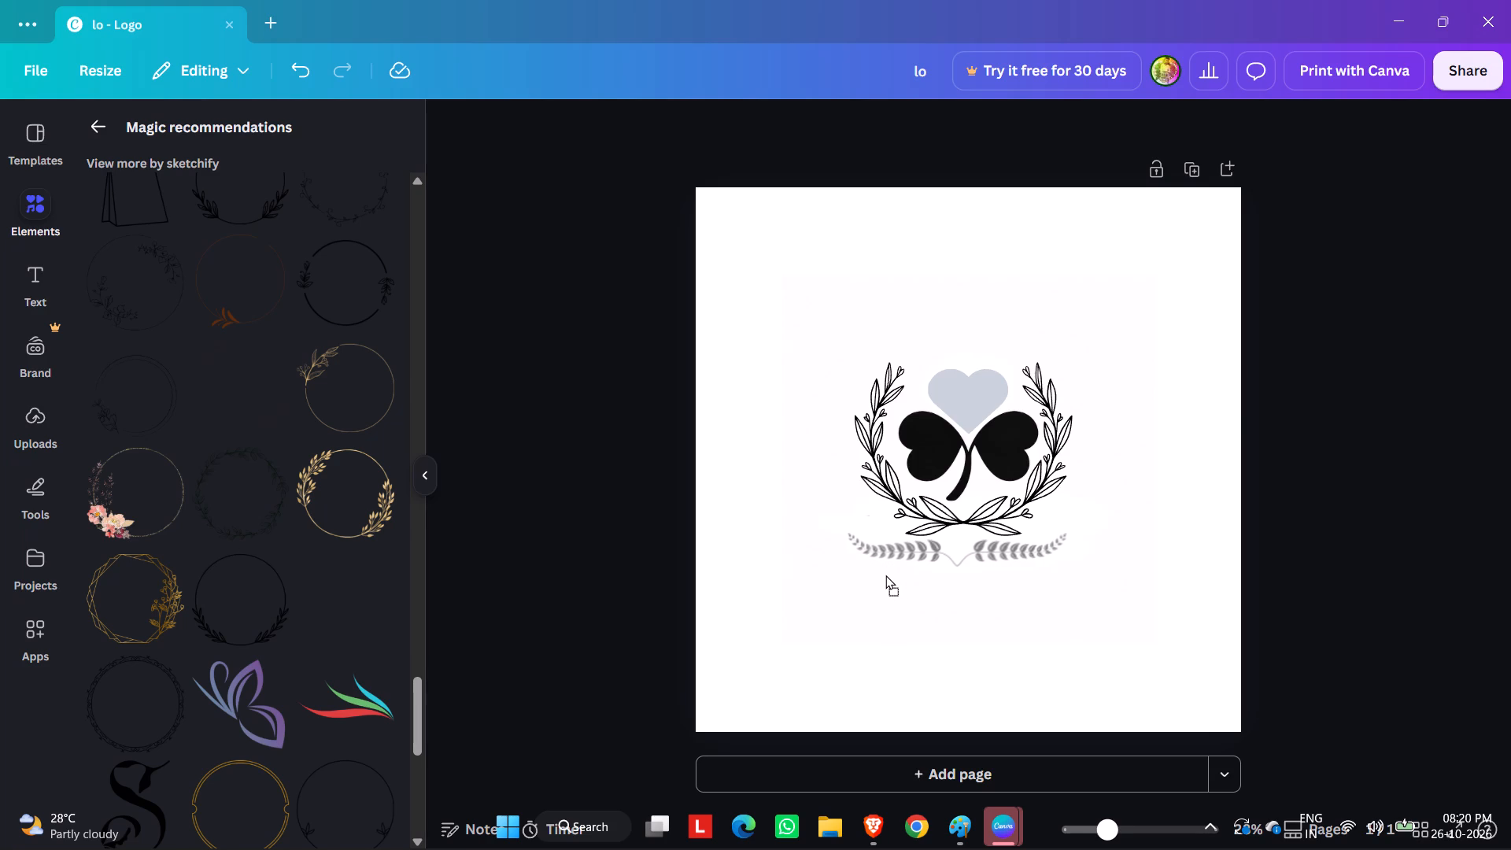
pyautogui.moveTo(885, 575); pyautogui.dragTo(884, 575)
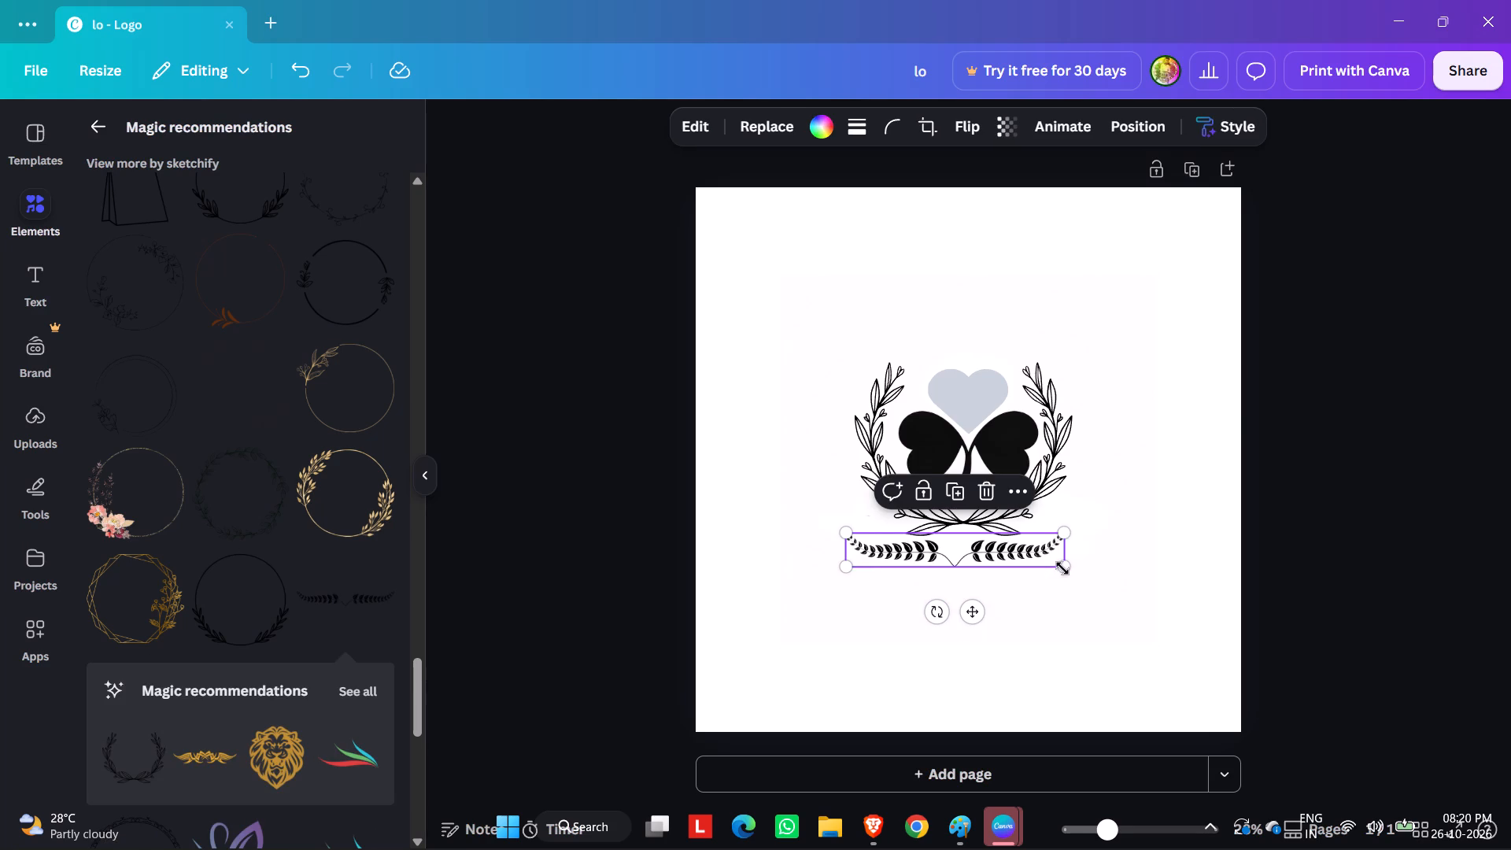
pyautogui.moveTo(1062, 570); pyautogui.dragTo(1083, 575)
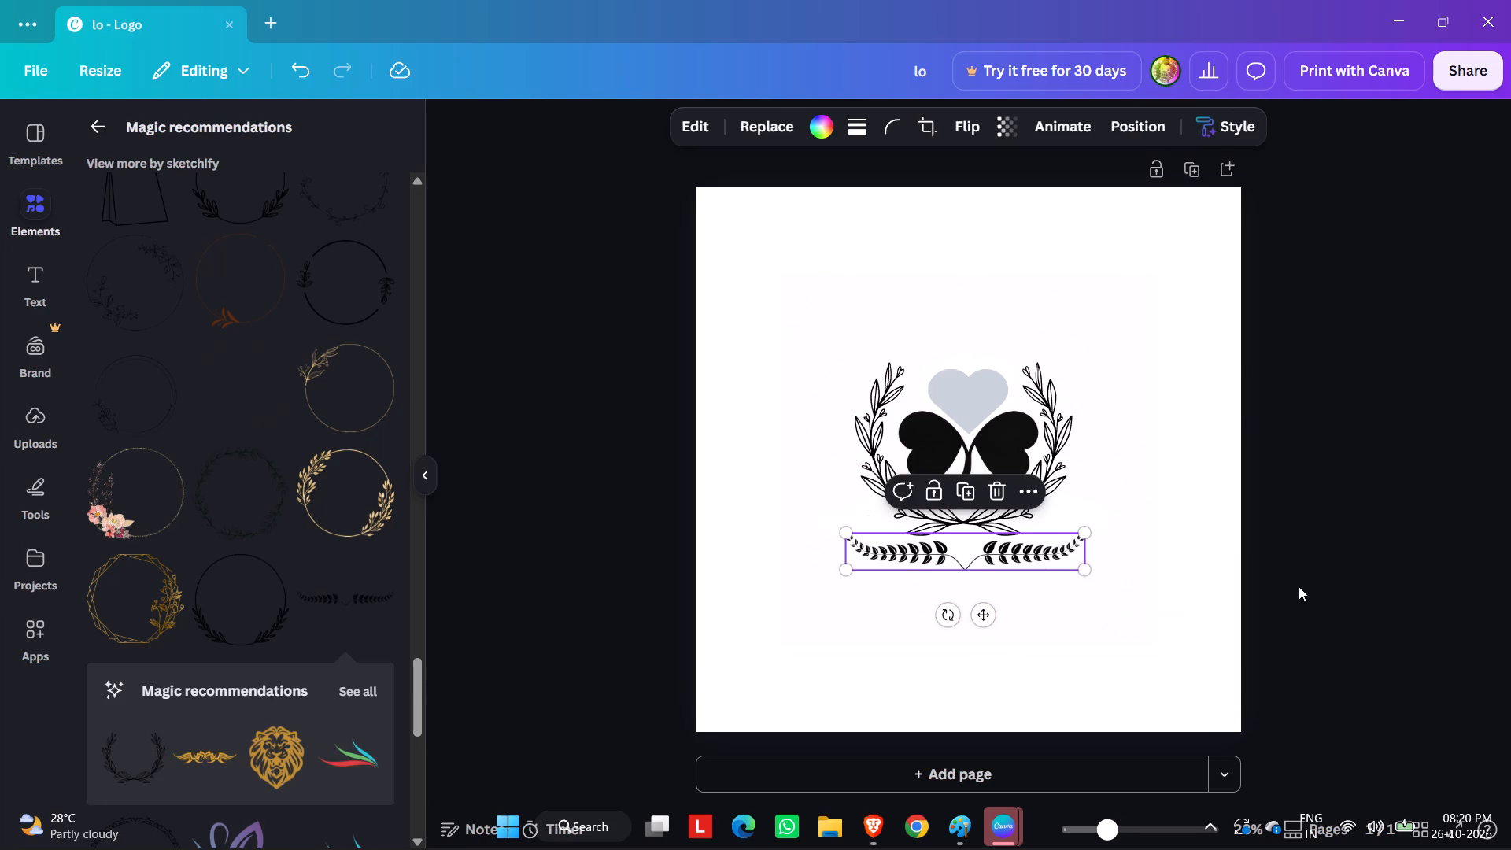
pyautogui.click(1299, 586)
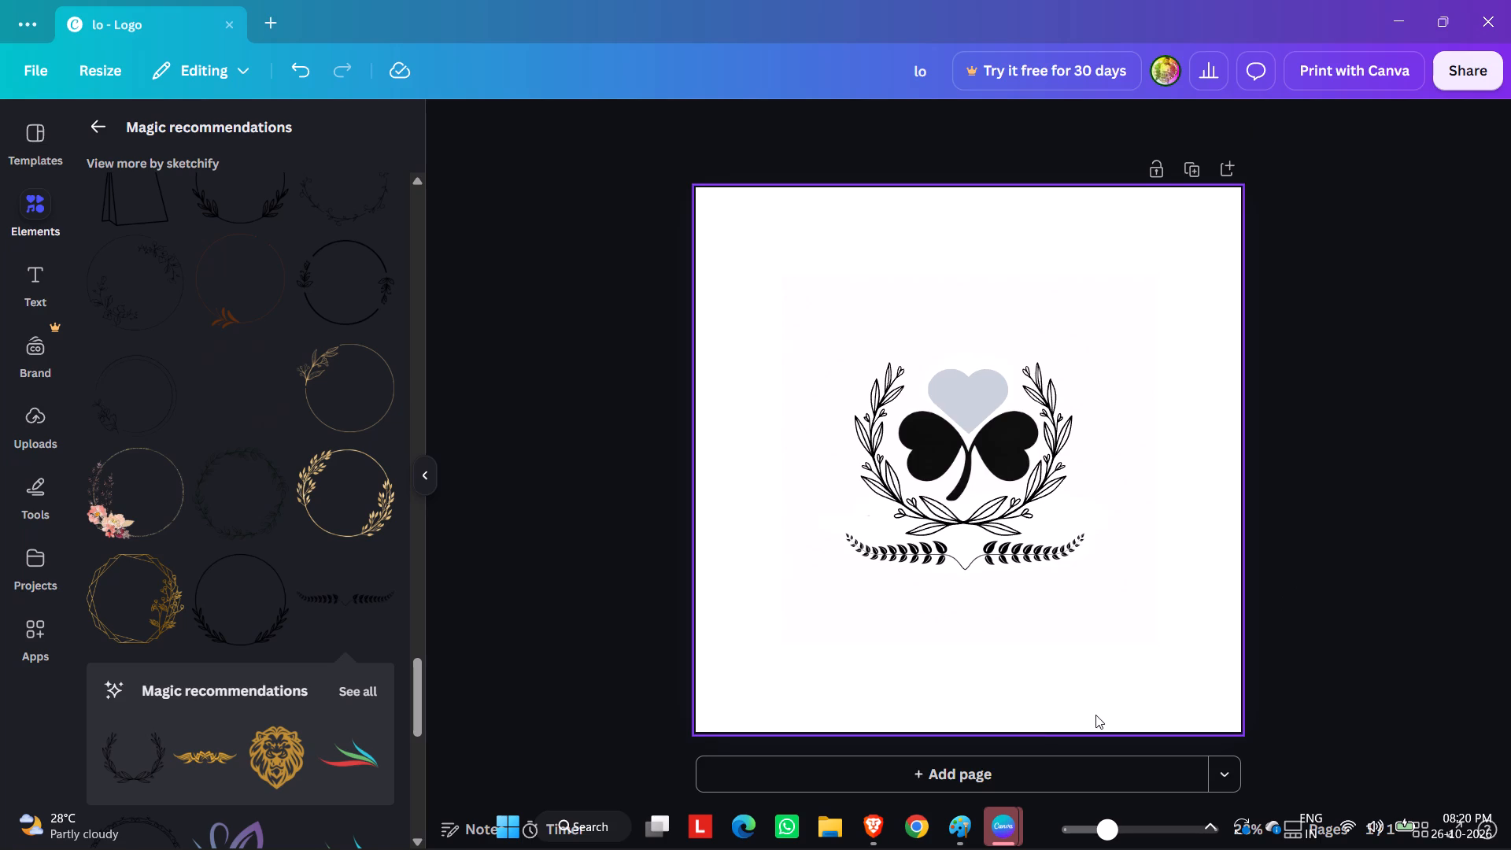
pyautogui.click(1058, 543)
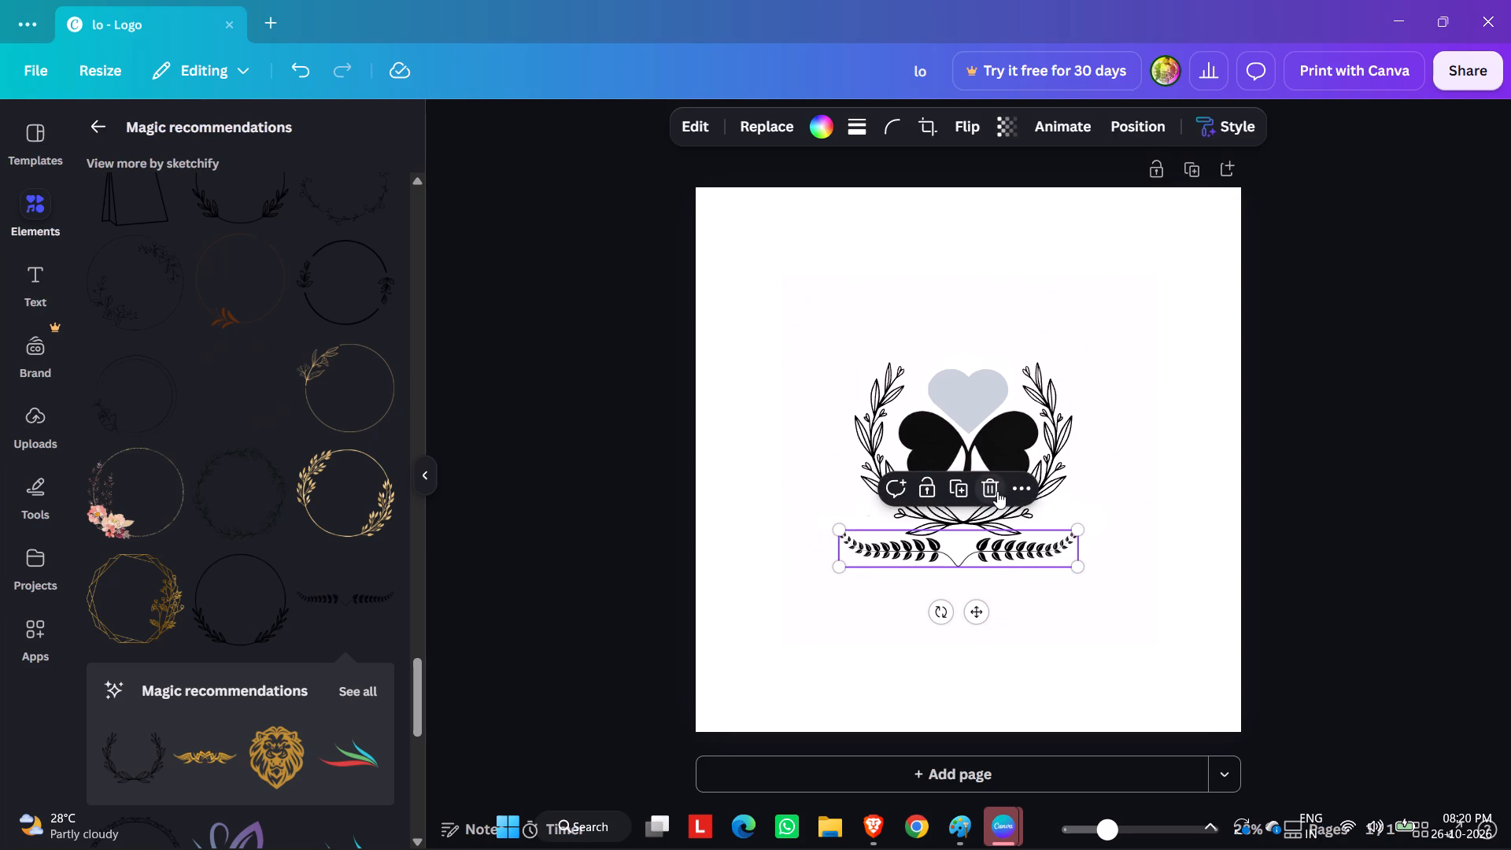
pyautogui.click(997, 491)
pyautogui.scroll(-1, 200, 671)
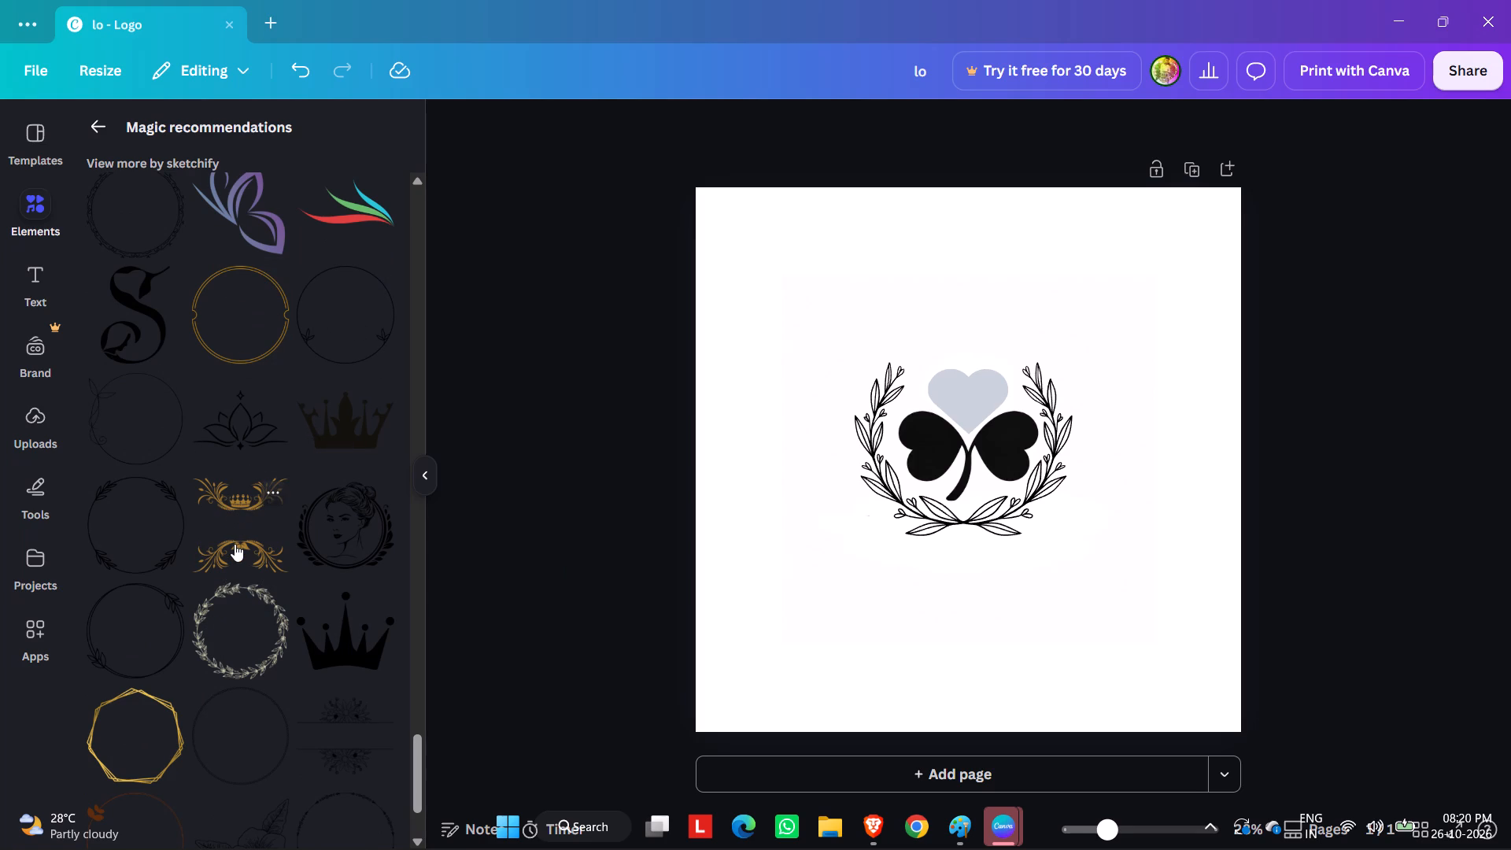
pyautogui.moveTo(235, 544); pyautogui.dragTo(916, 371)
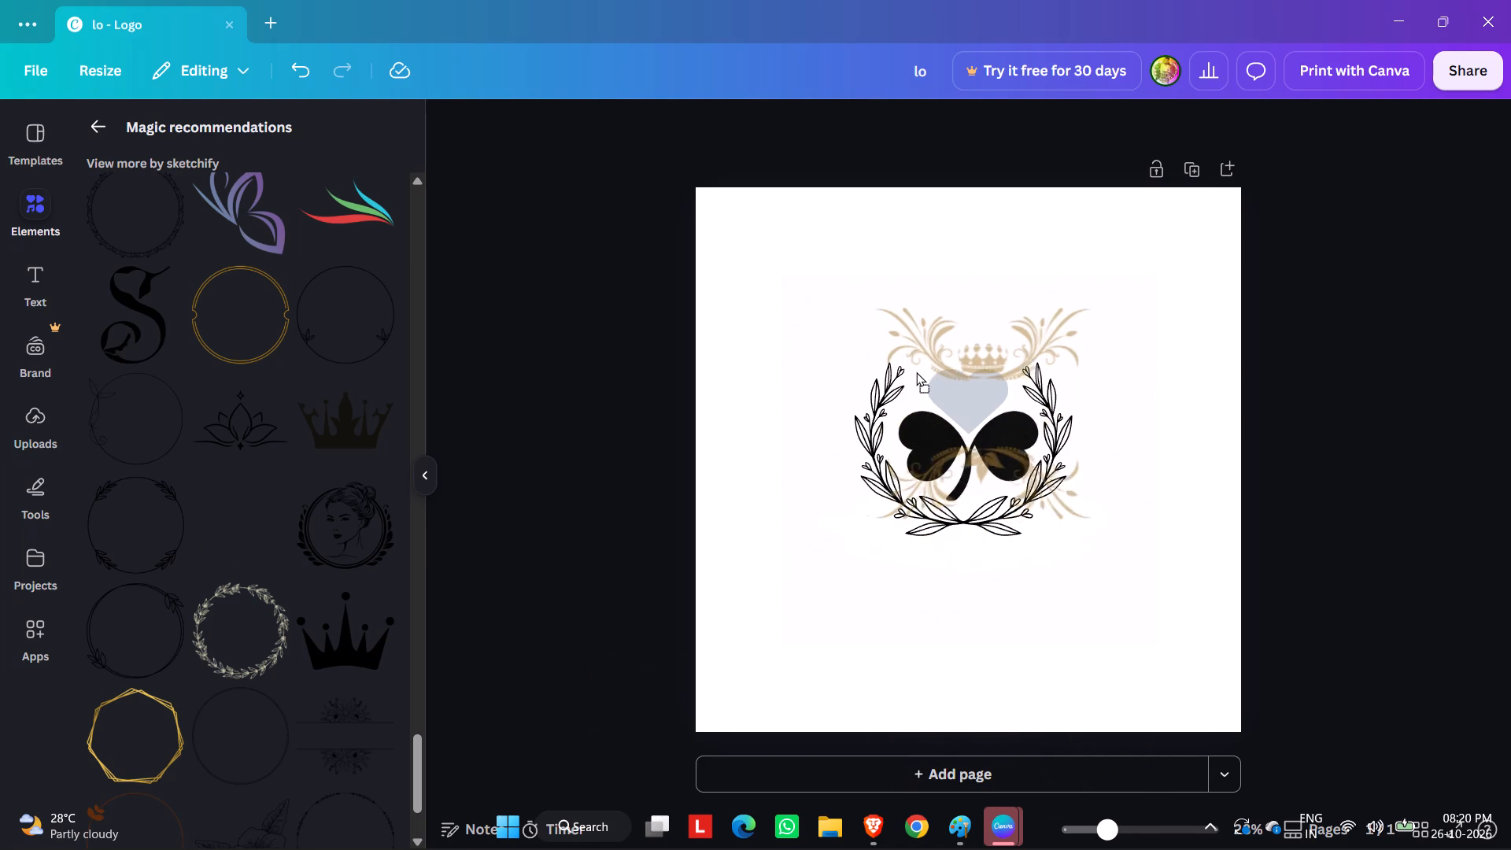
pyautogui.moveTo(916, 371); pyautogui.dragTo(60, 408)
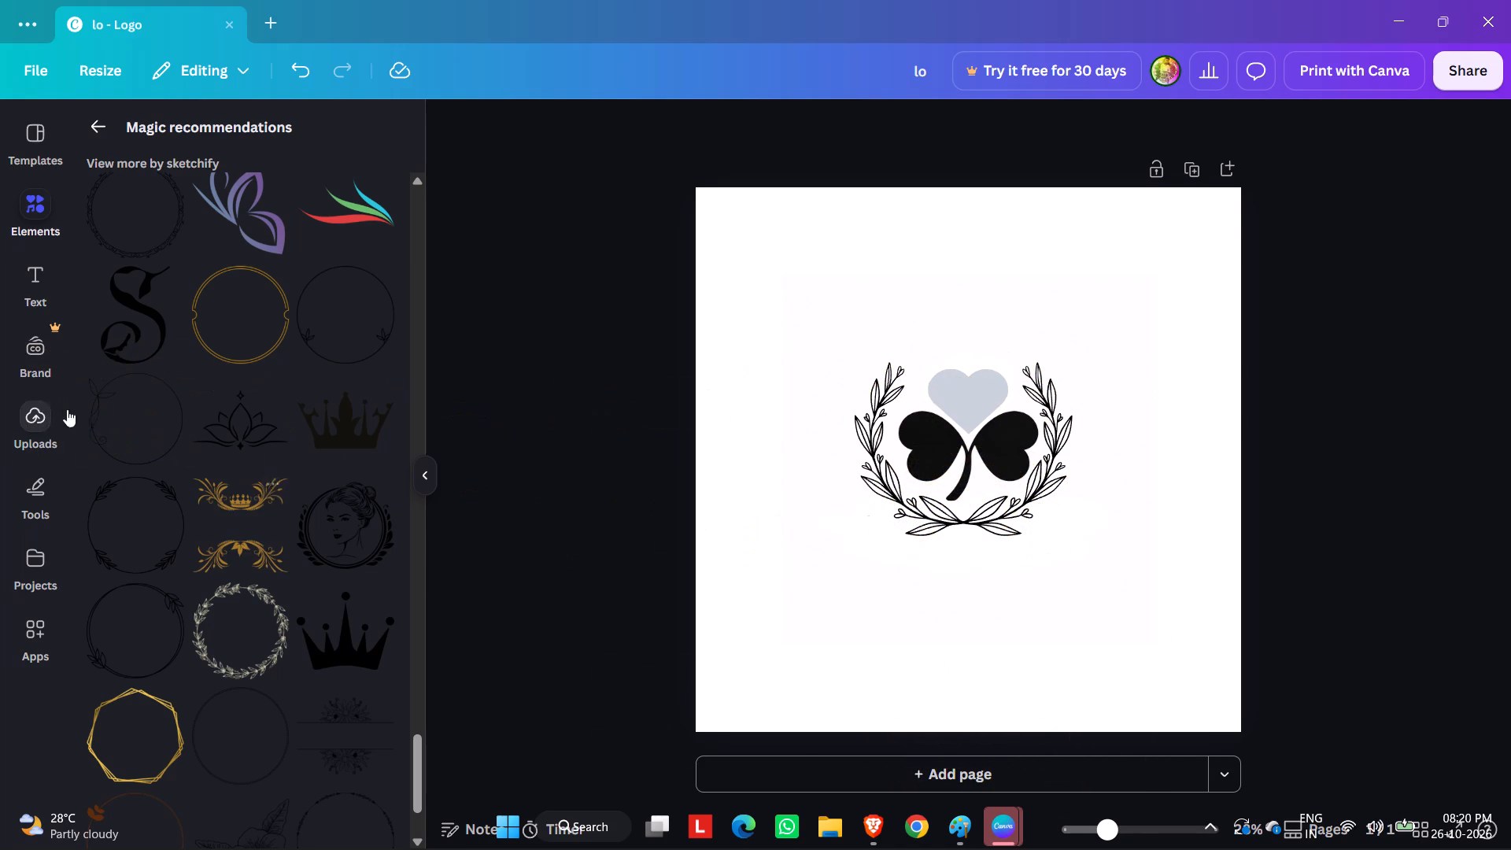
# Examine the floral frames, crowns and dividers among the recommended elements for another ornament to go beneath the wreath.
pyautogui.scroll(-1, 330, 575)
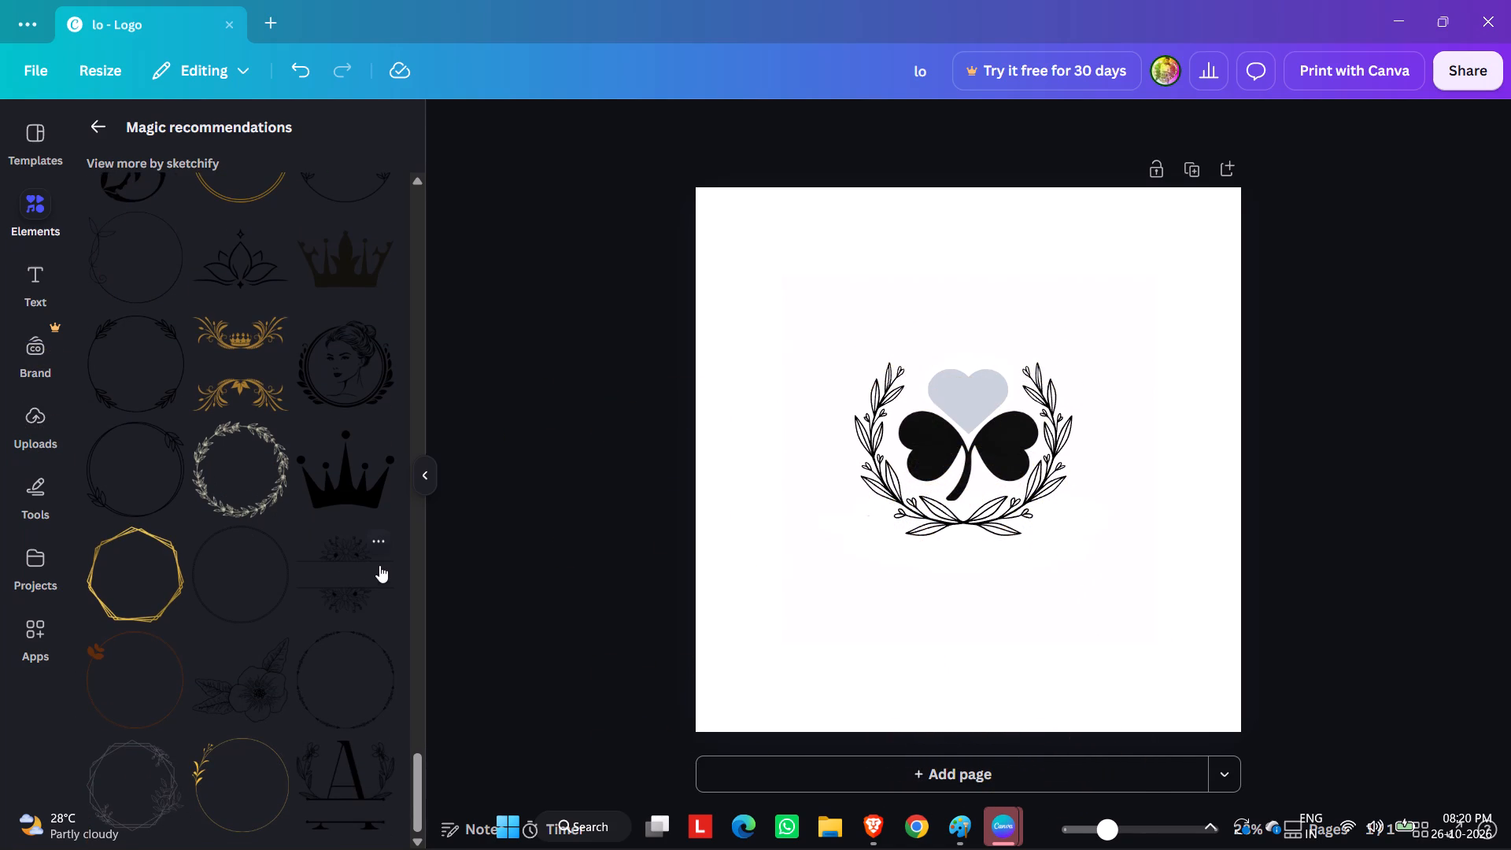
pyautogui.scroll(-3, 268, 589)
pyautogui.scroll(-1, 3, 656)
pyautogui.scroll(-3, 224, 709)
pyautogui.scroll(2, 222, 697)
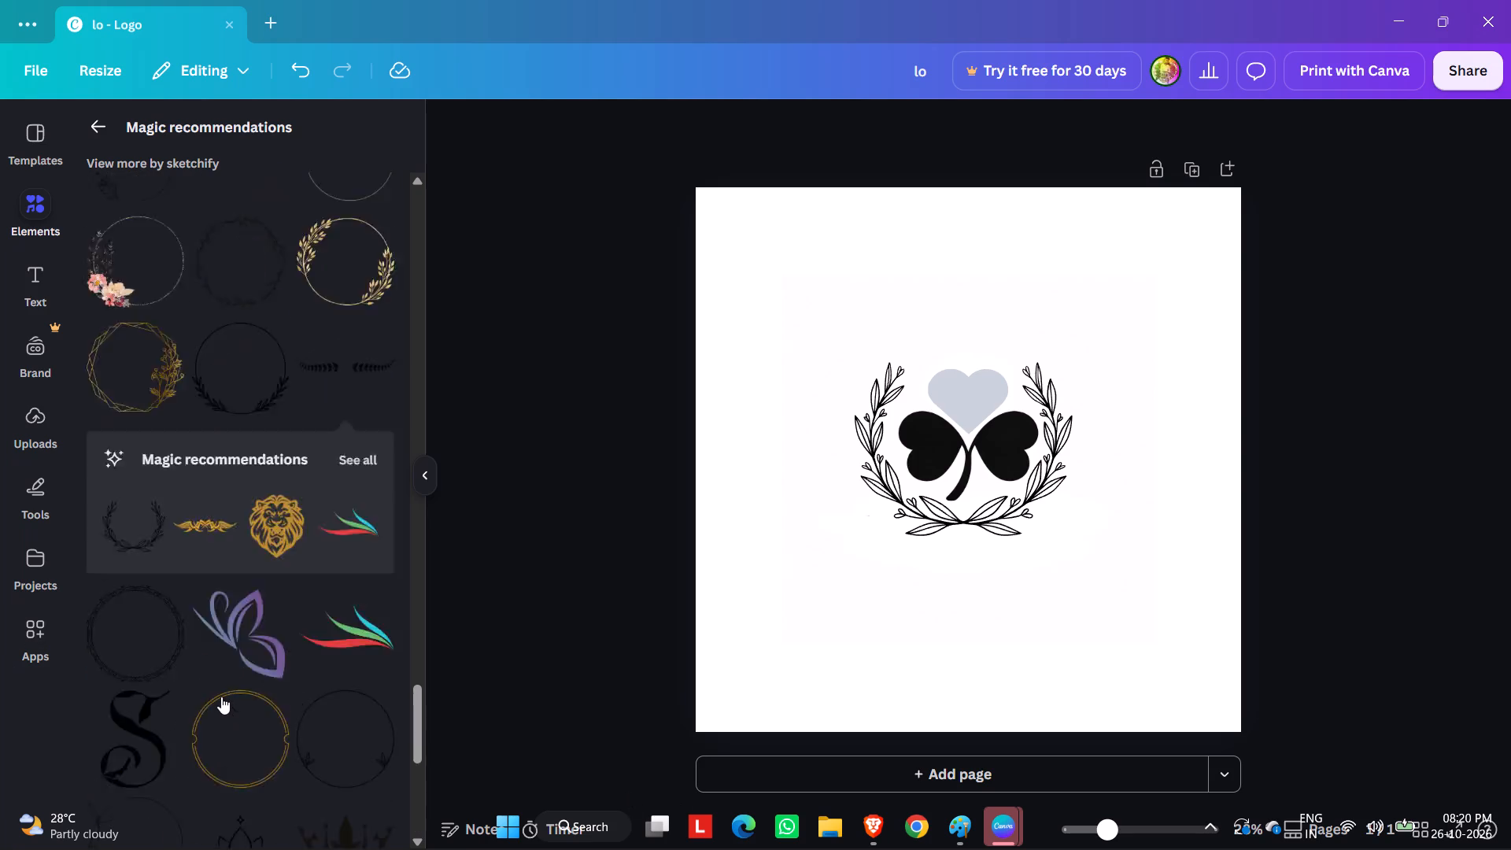
pyautogui.scroll(-6, 226, 689)
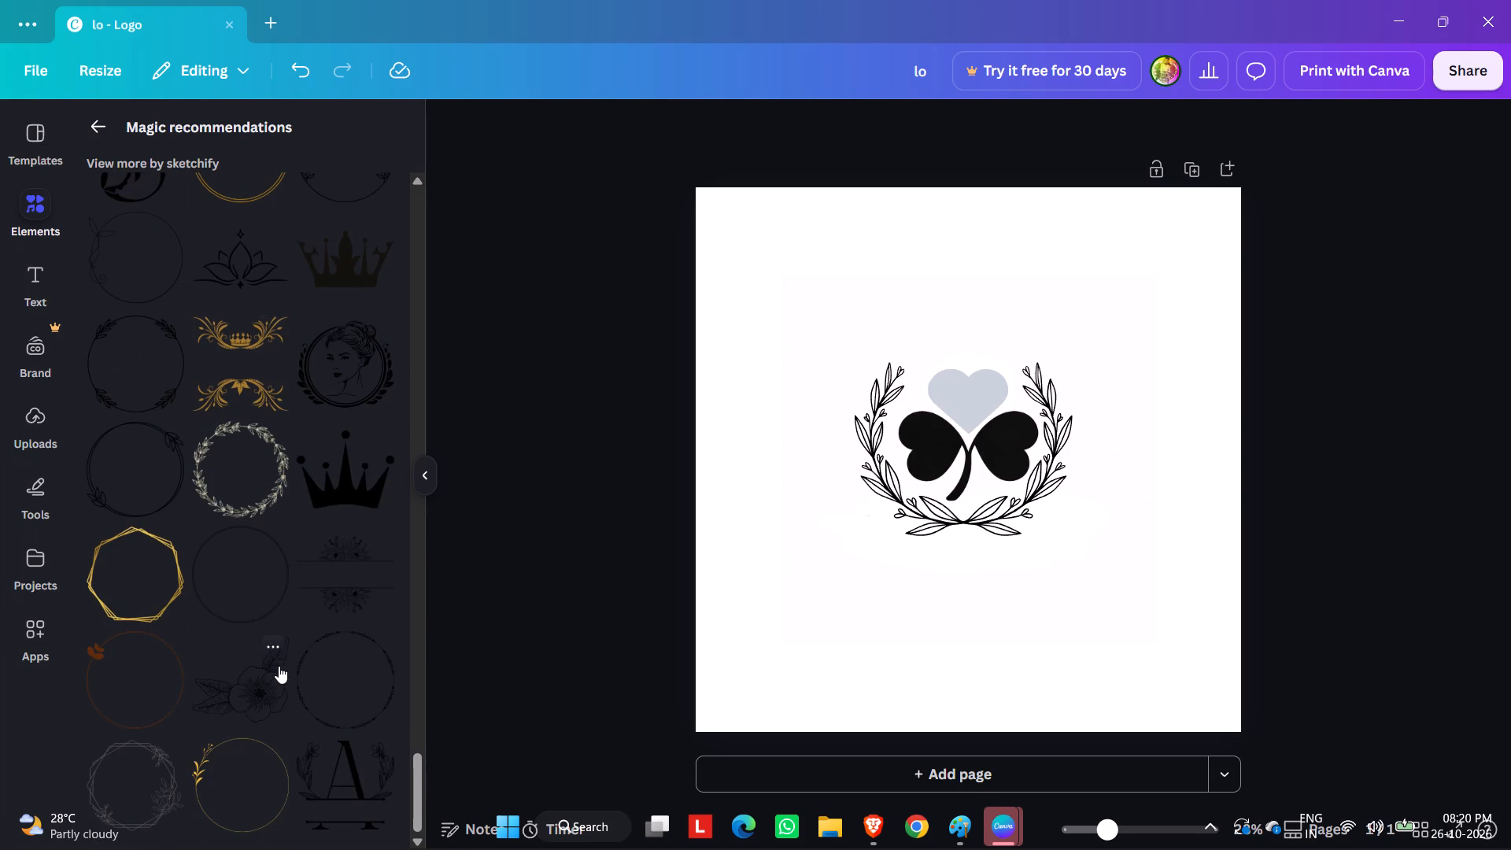
pyautogui.scroll(3, 279, 666)
pyautogui.scroll(-3, 279, 666)
pyautogui.scroll(1, 279, 666)
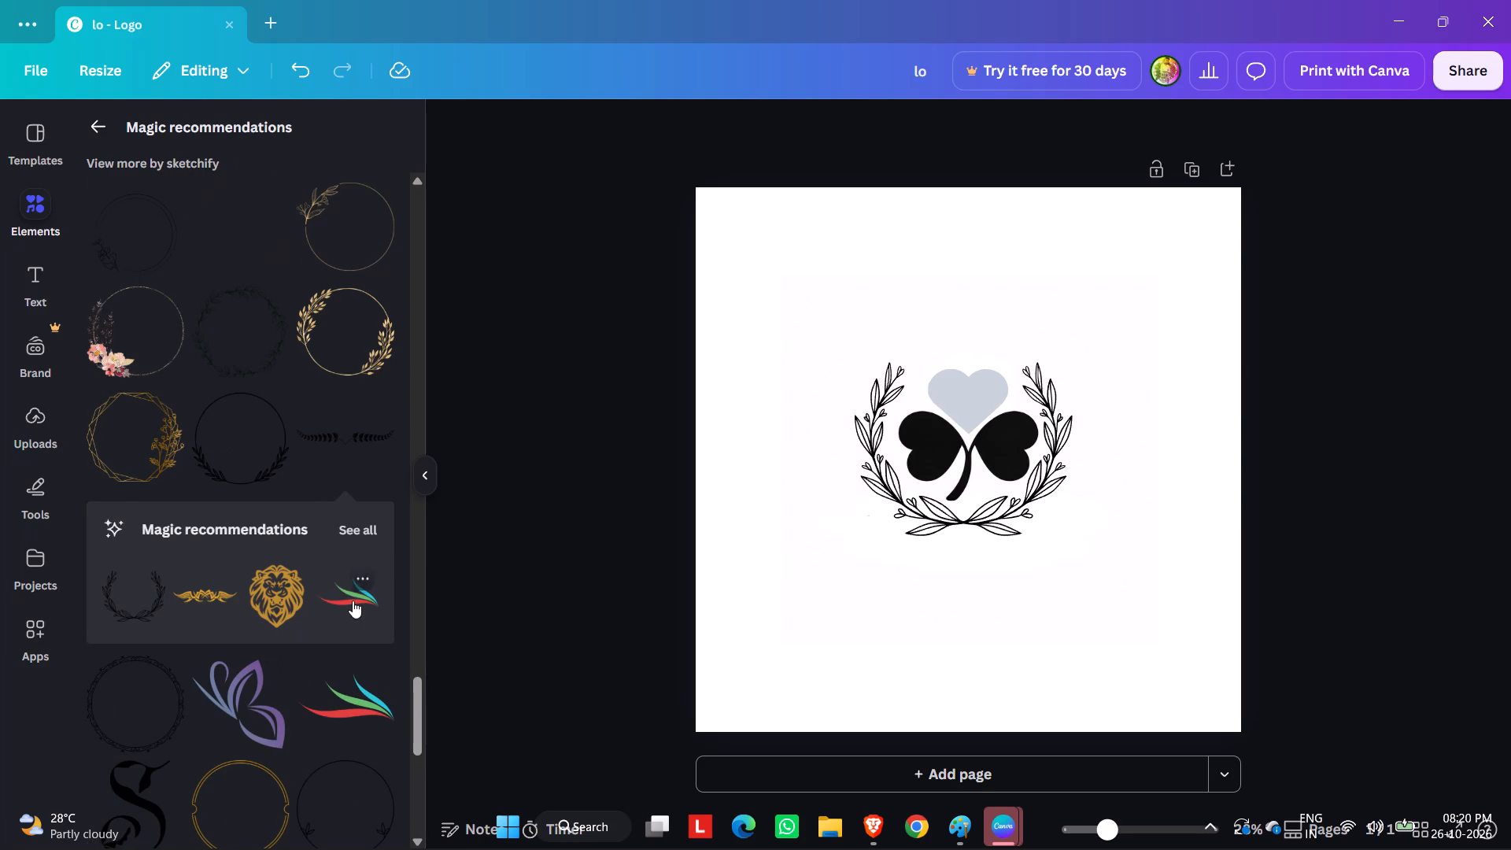
pyautogui.scroll(-1, 265, 715)
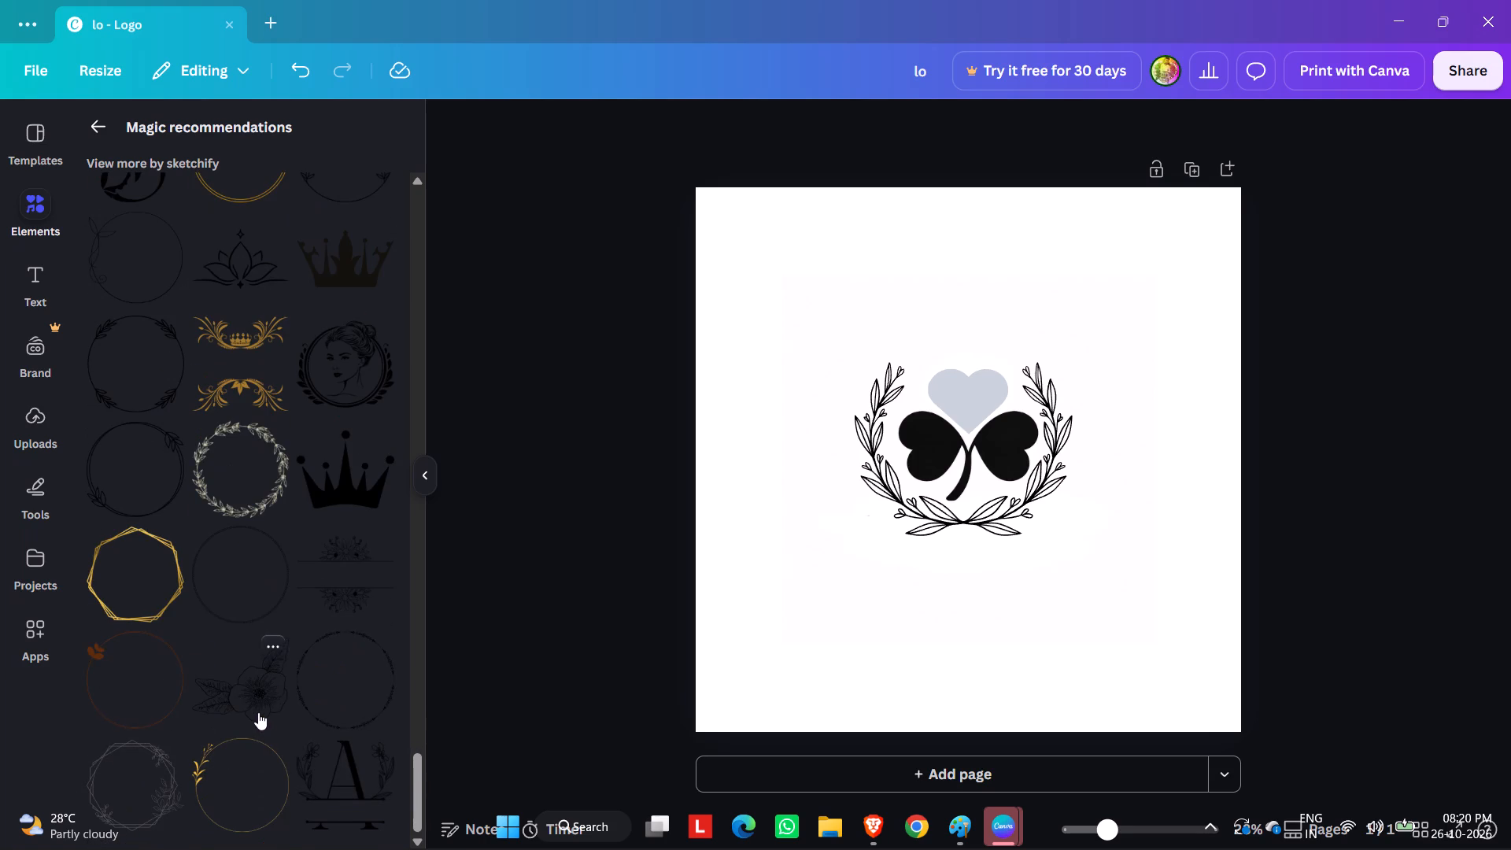
# Place the thin curved divider with leafy ends and small loops centred just beneath the laurel wreath.
pyautogui.scroll(2, 307, 496)
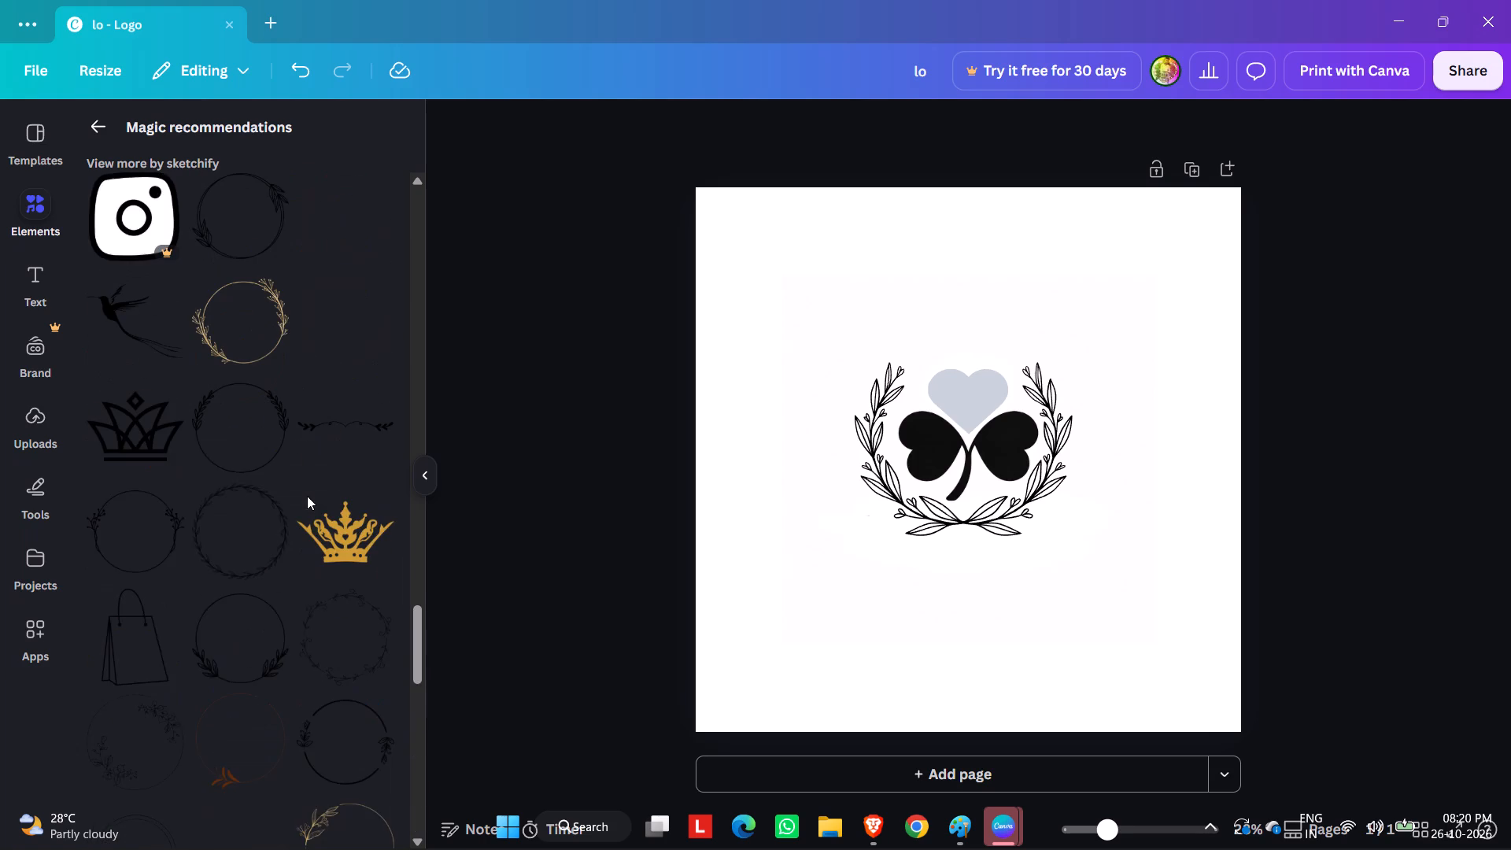
pyautogui.moveTo(356, 469); pyautogui.dragTo(914, 597)
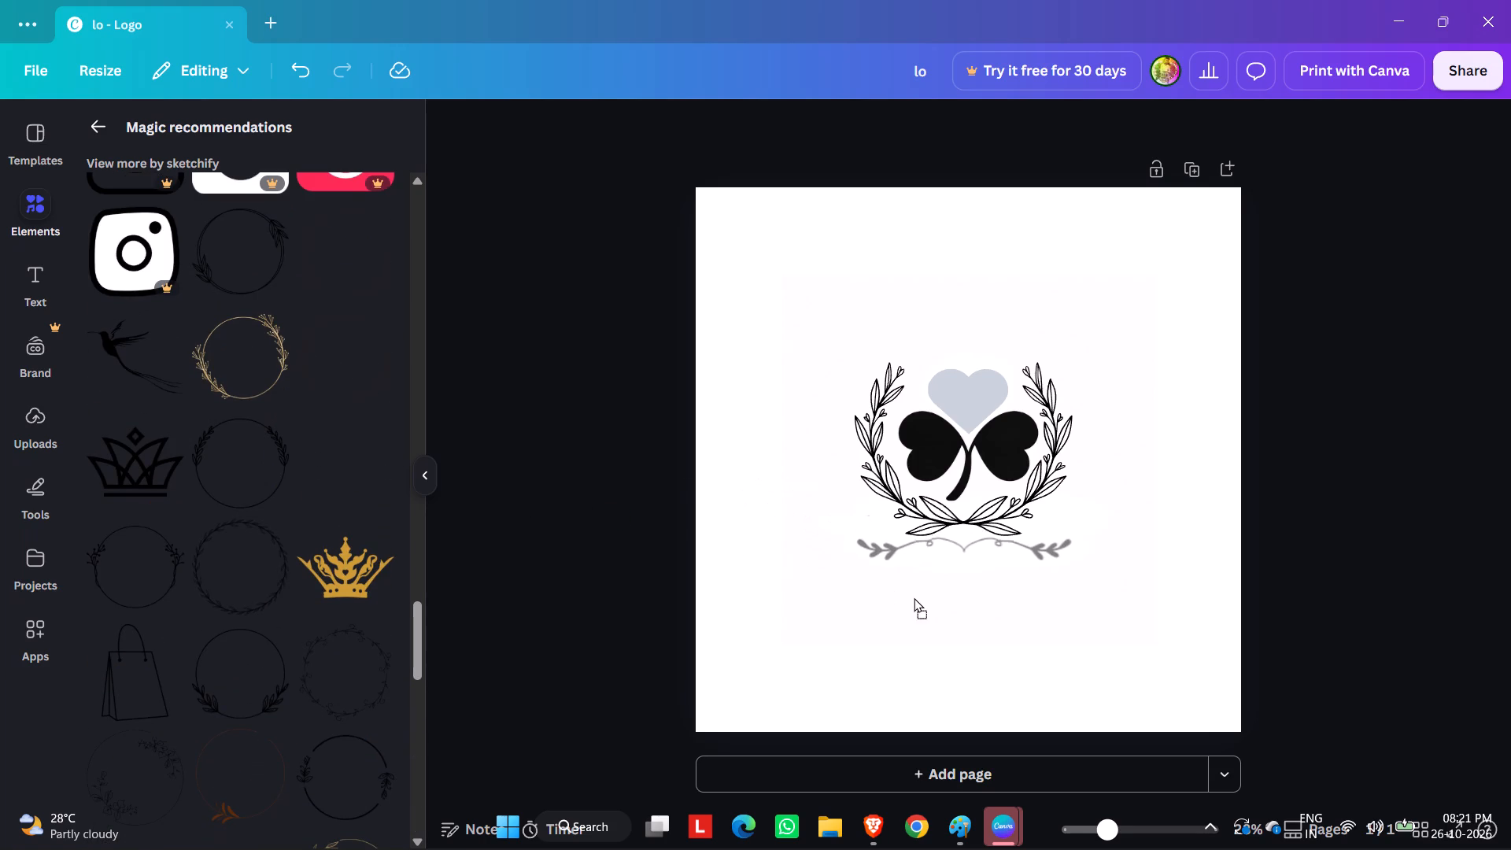
pyautogui.moveTo(914, 597); pyautogui.dragTo(926, 596)
pyautogui.click(1469, 683)
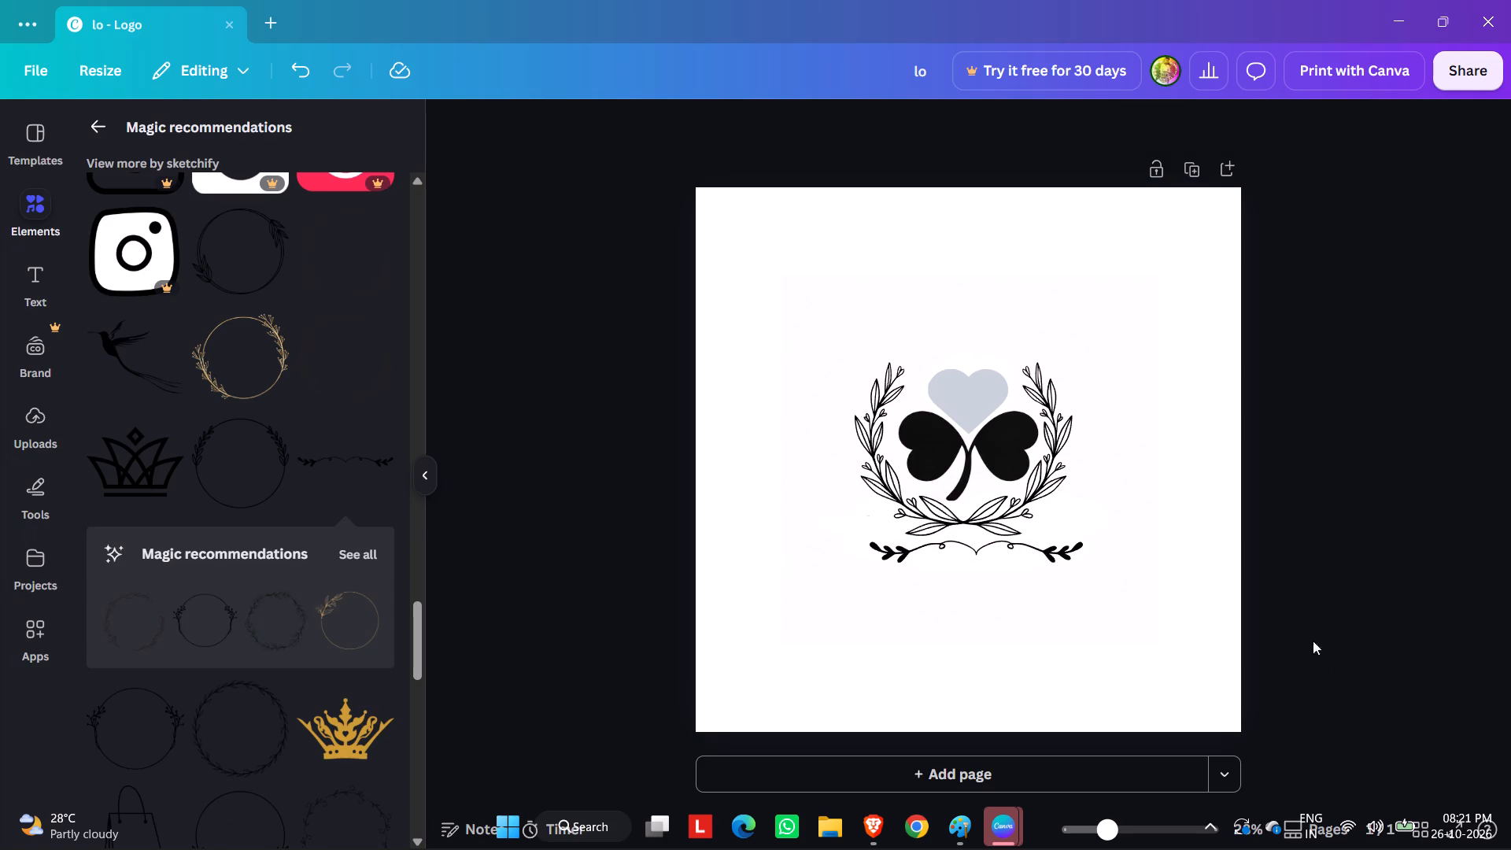
# Shift the curved leafy divider slightly so it sits centred directly beneath the laurel wreath.
pyautogui.click(904, 553)
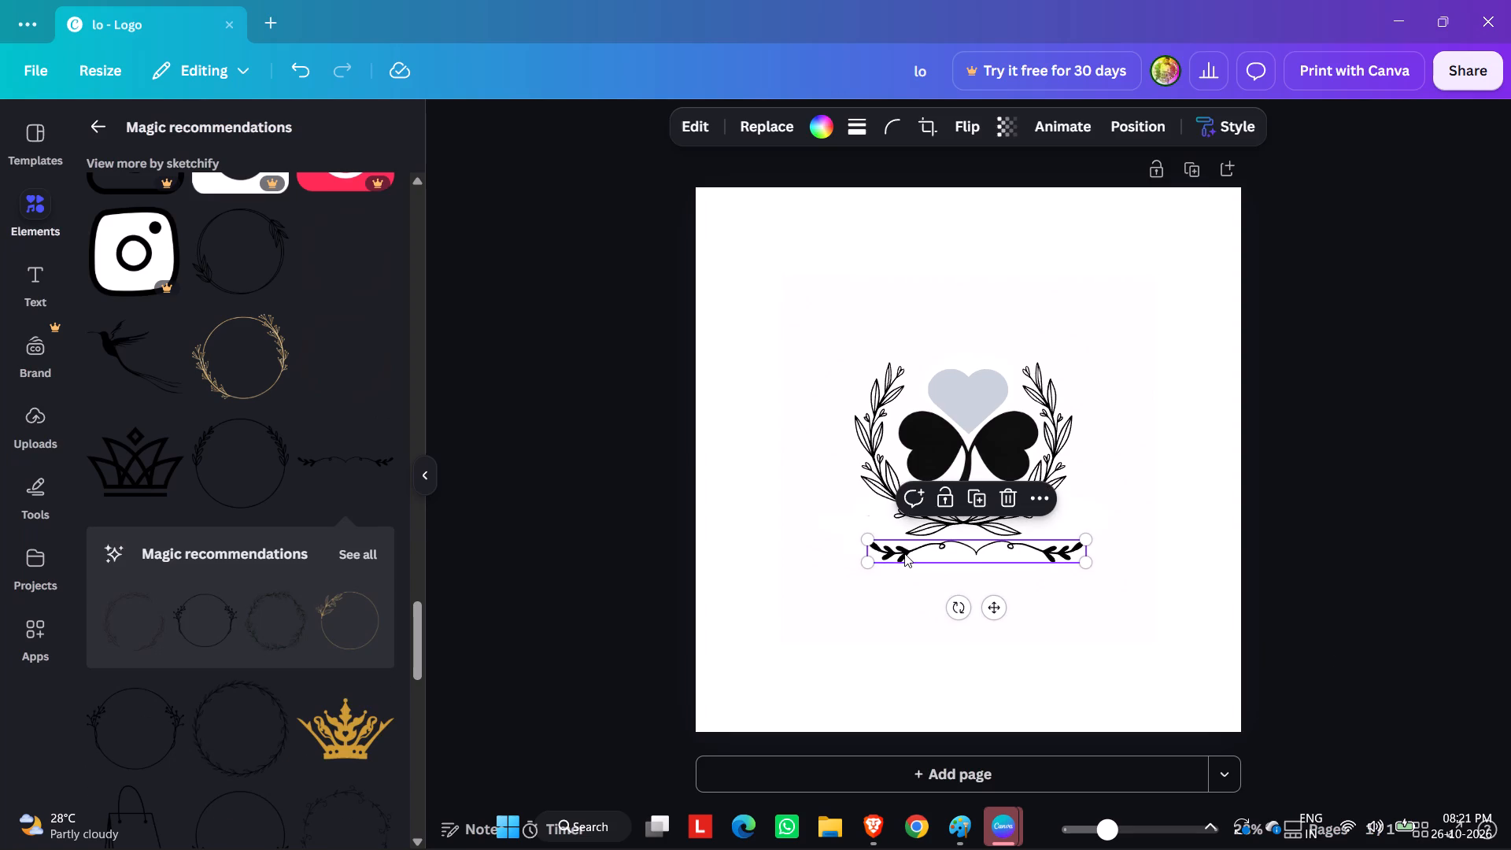
pyautogui.moveTo(904, 553); pyautogui.dragTo(896, 557)
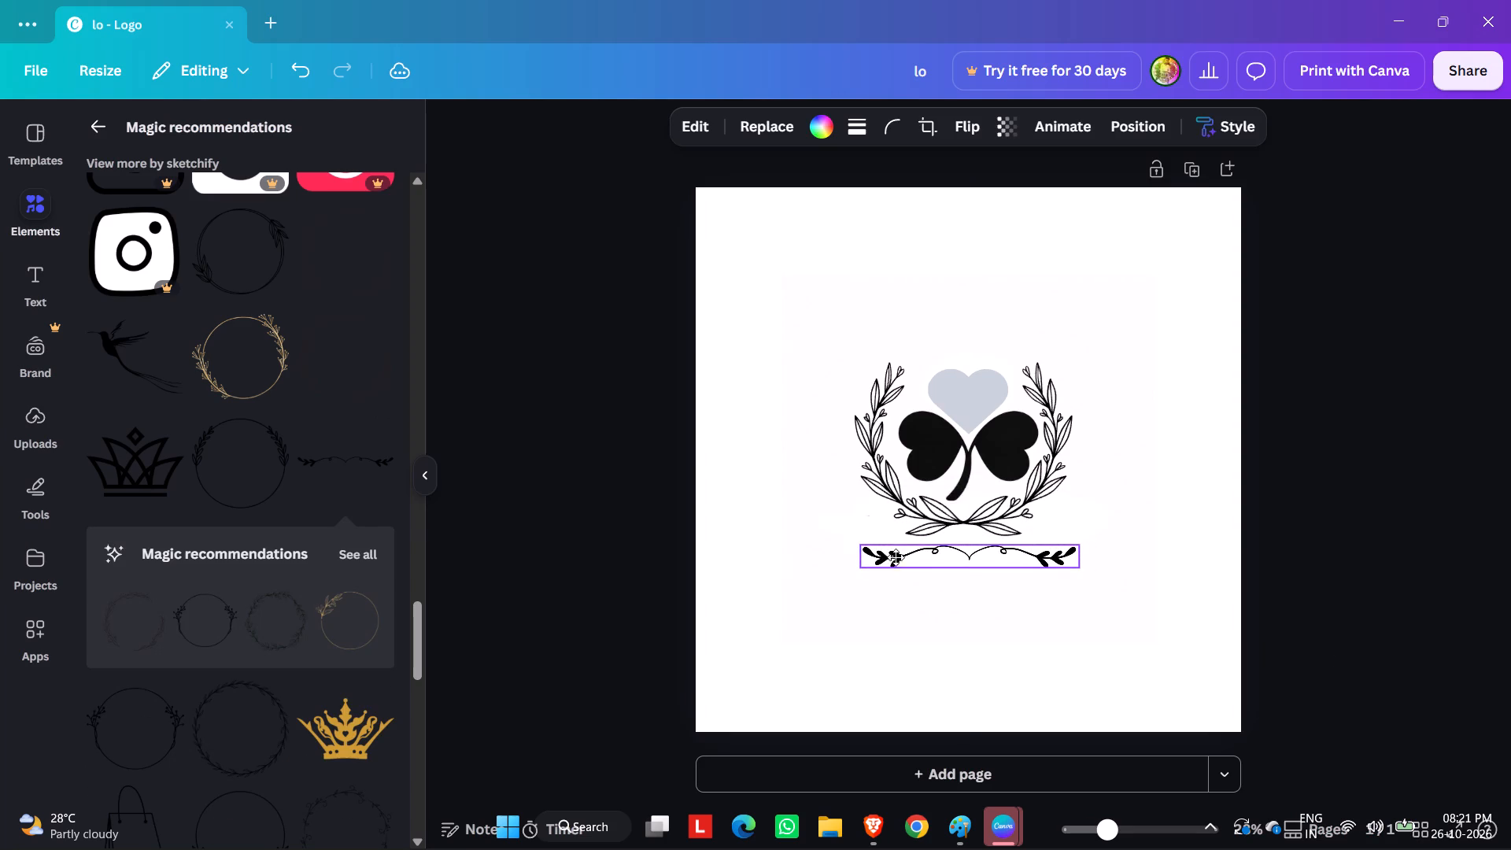
pyautogui.moveTo(896, 557); pyautogui.dragTo(888, 556)
pyautogui.click(1370, 615)
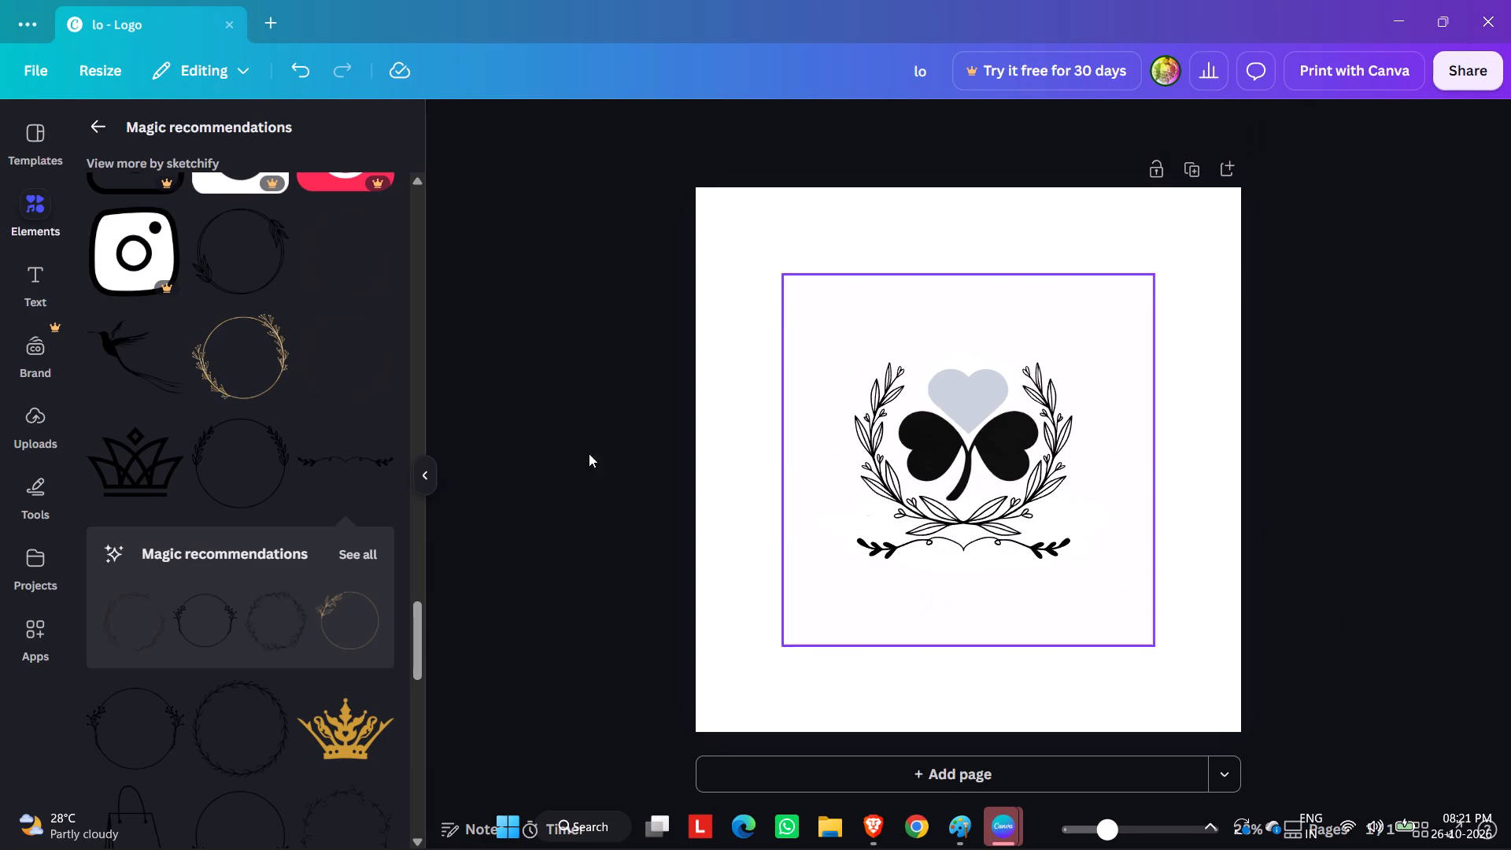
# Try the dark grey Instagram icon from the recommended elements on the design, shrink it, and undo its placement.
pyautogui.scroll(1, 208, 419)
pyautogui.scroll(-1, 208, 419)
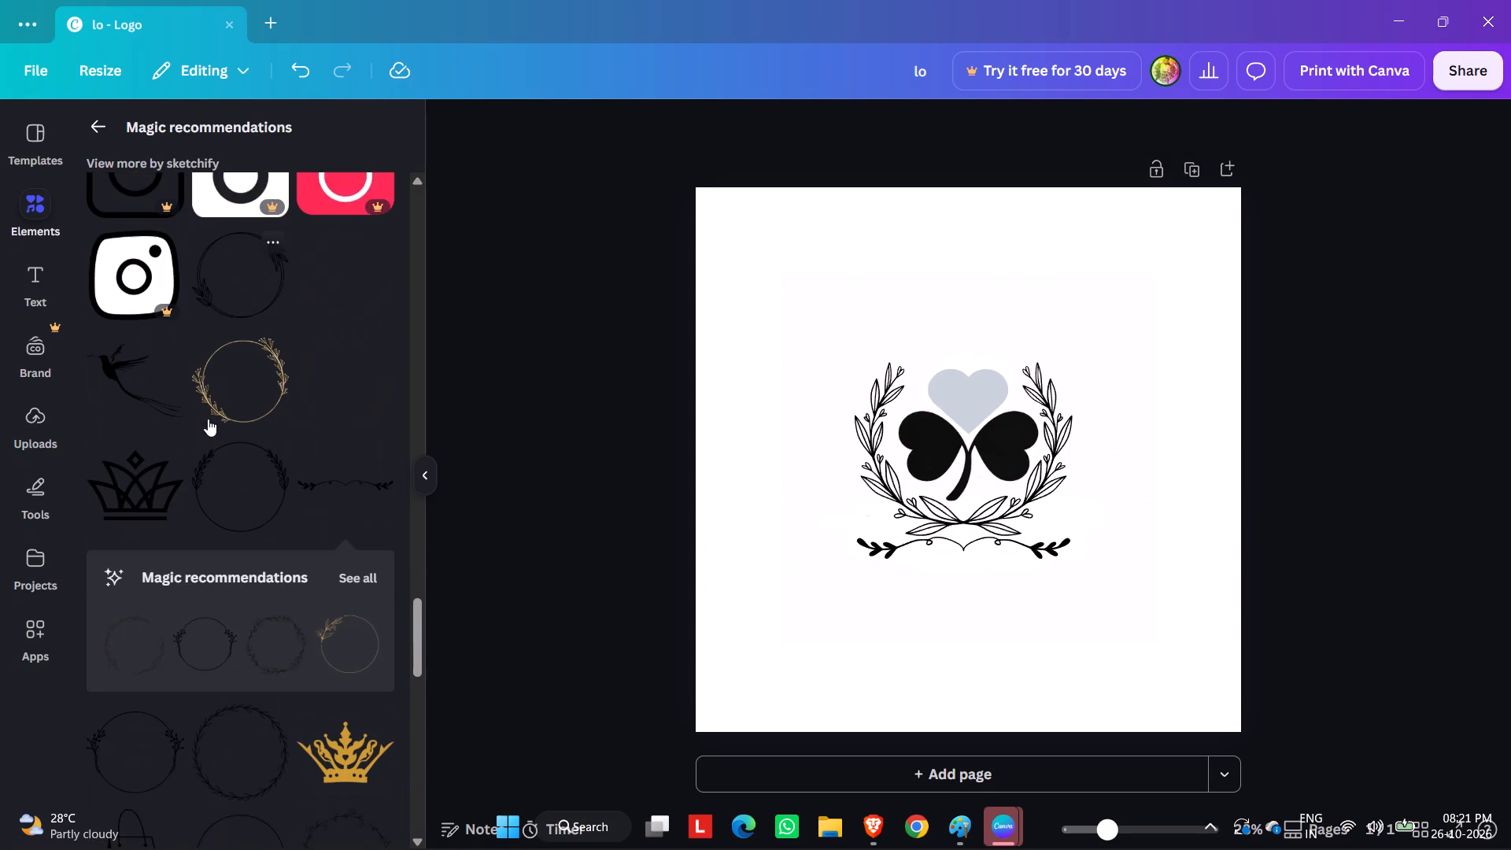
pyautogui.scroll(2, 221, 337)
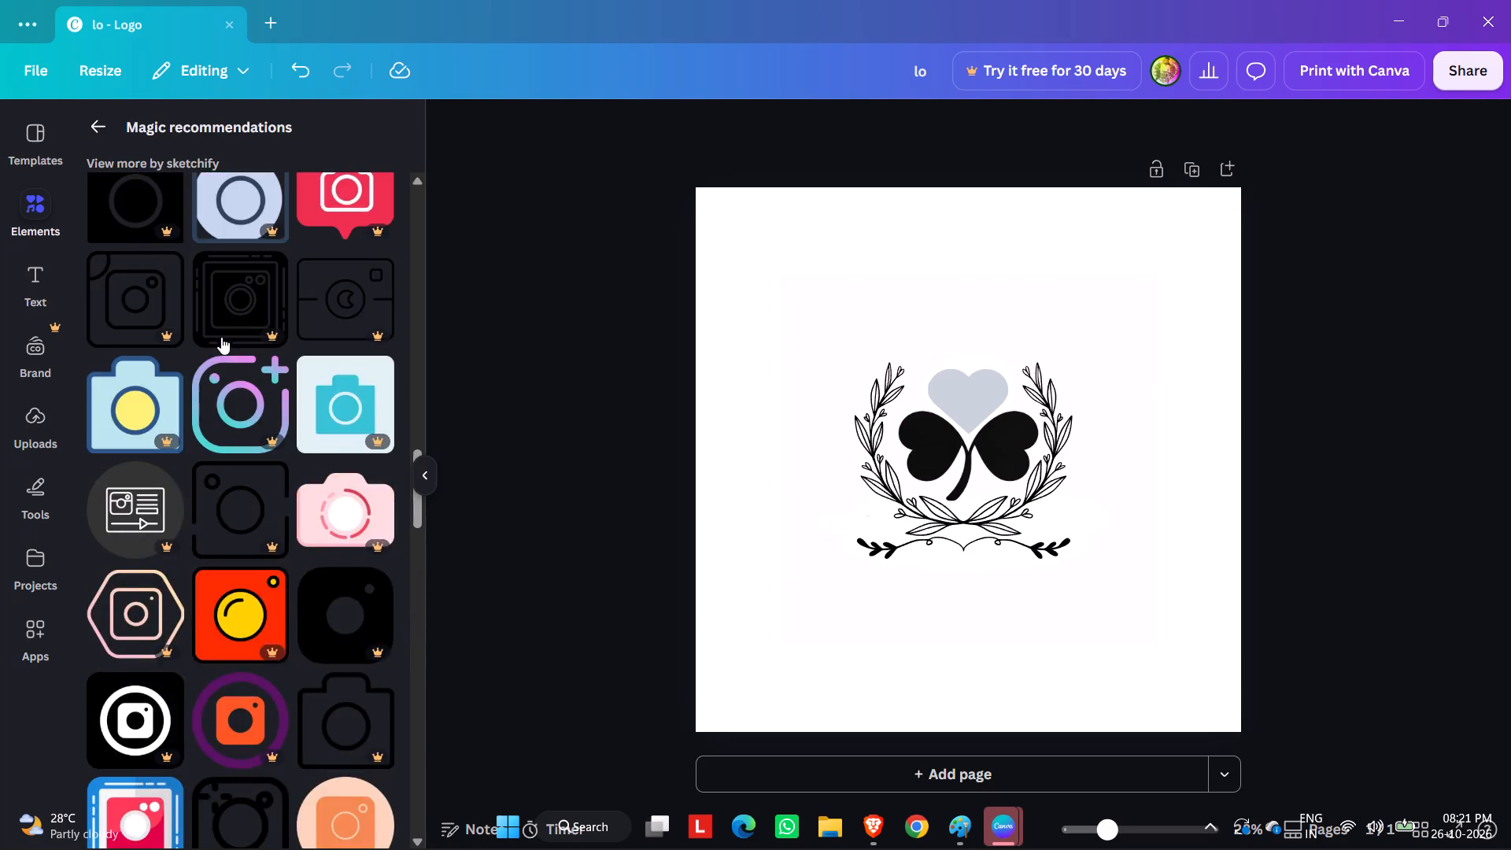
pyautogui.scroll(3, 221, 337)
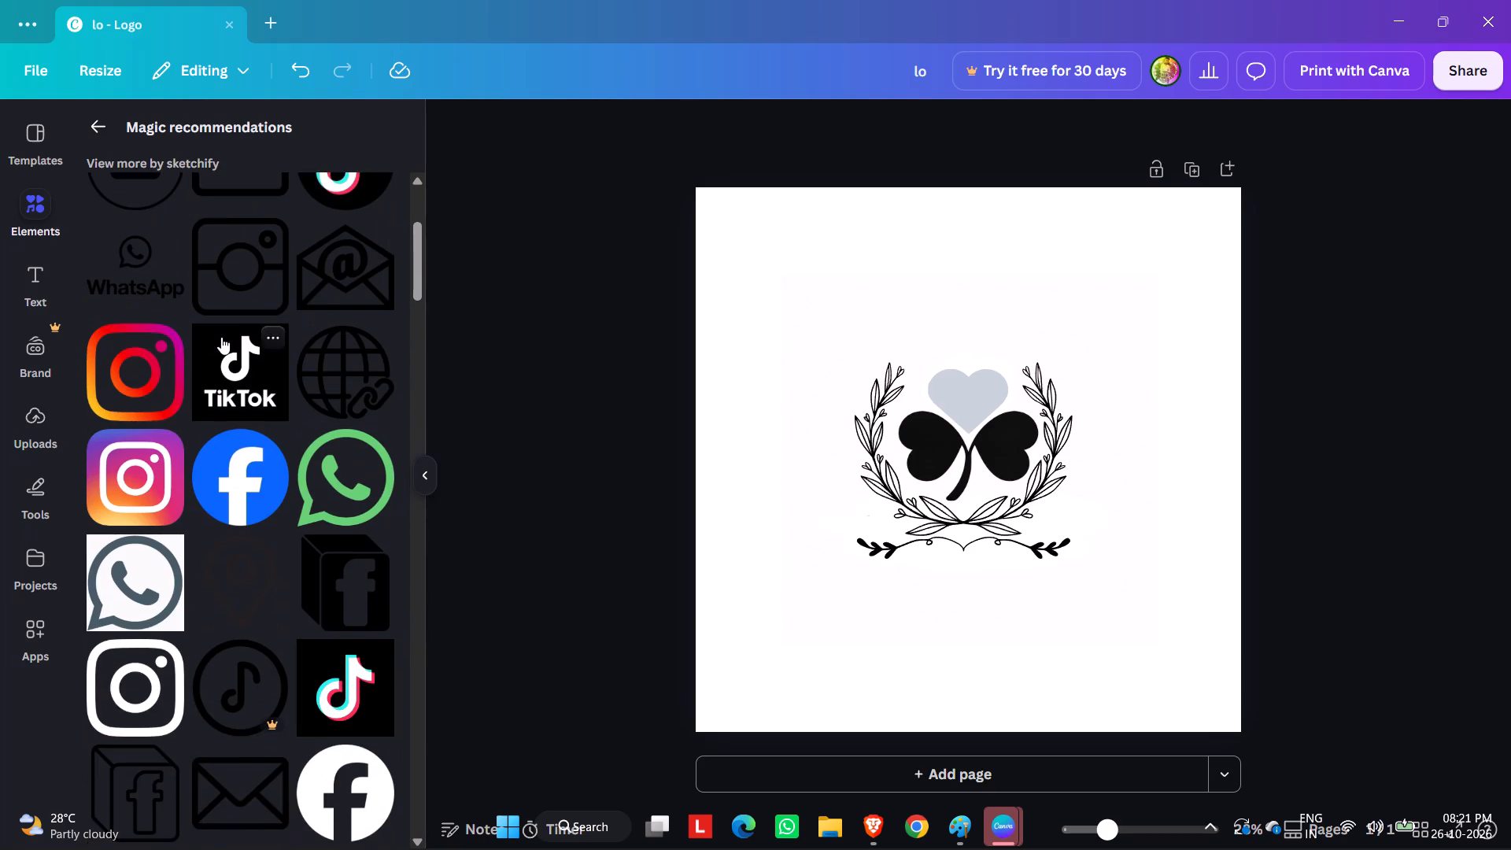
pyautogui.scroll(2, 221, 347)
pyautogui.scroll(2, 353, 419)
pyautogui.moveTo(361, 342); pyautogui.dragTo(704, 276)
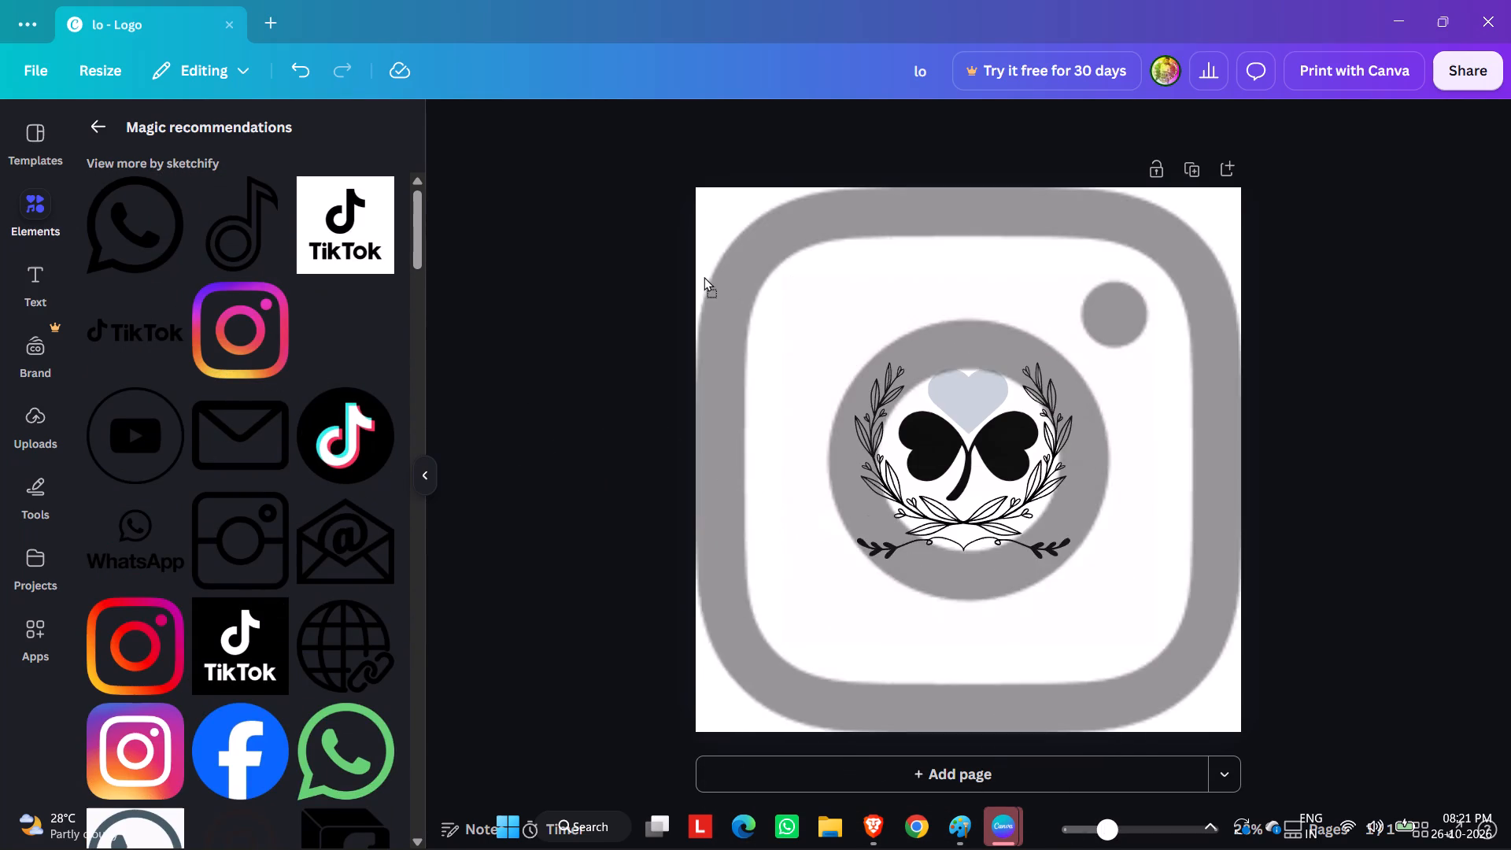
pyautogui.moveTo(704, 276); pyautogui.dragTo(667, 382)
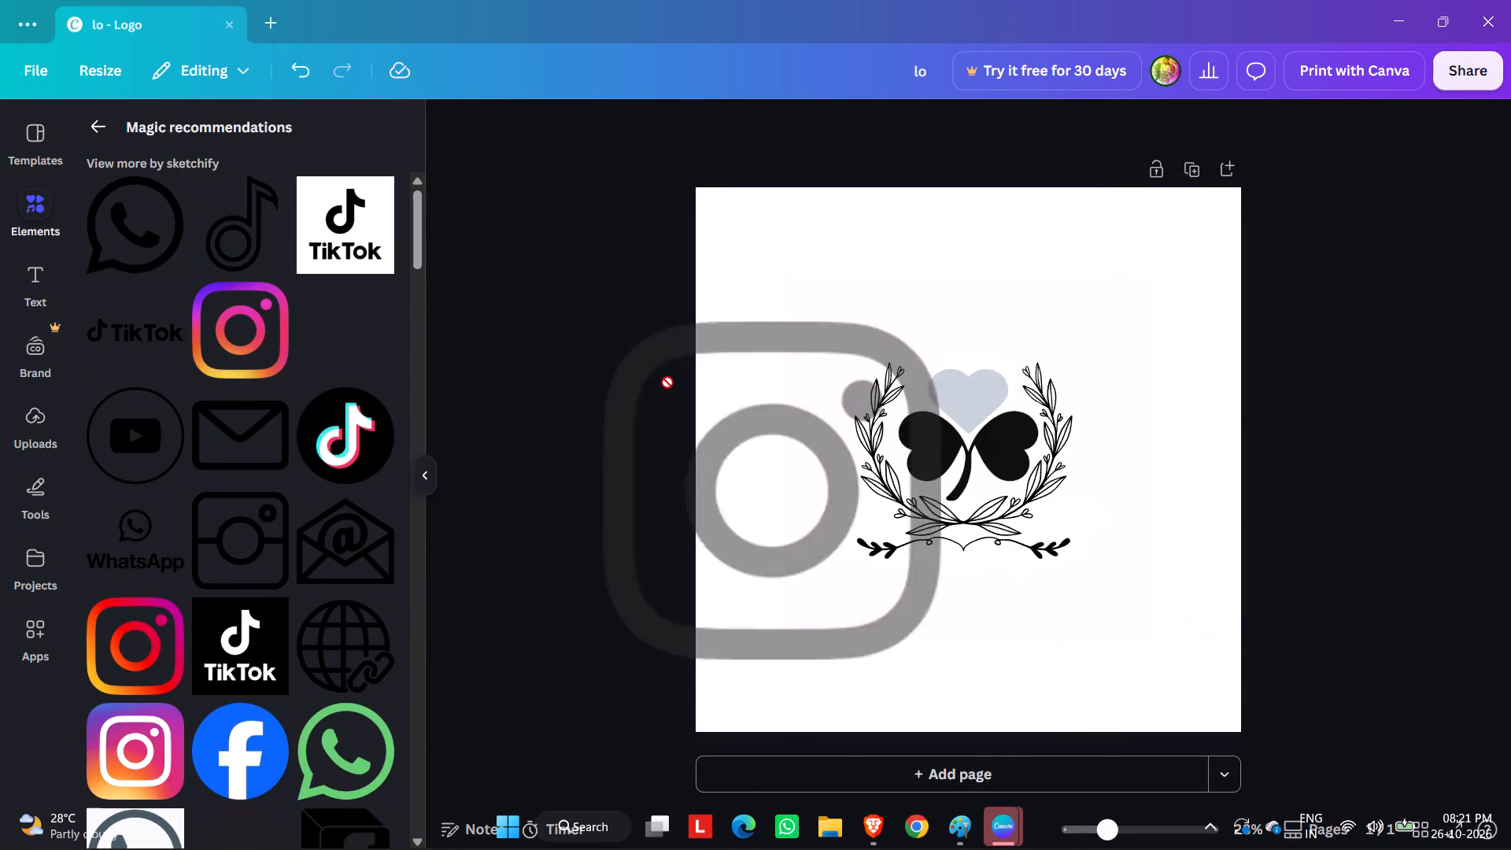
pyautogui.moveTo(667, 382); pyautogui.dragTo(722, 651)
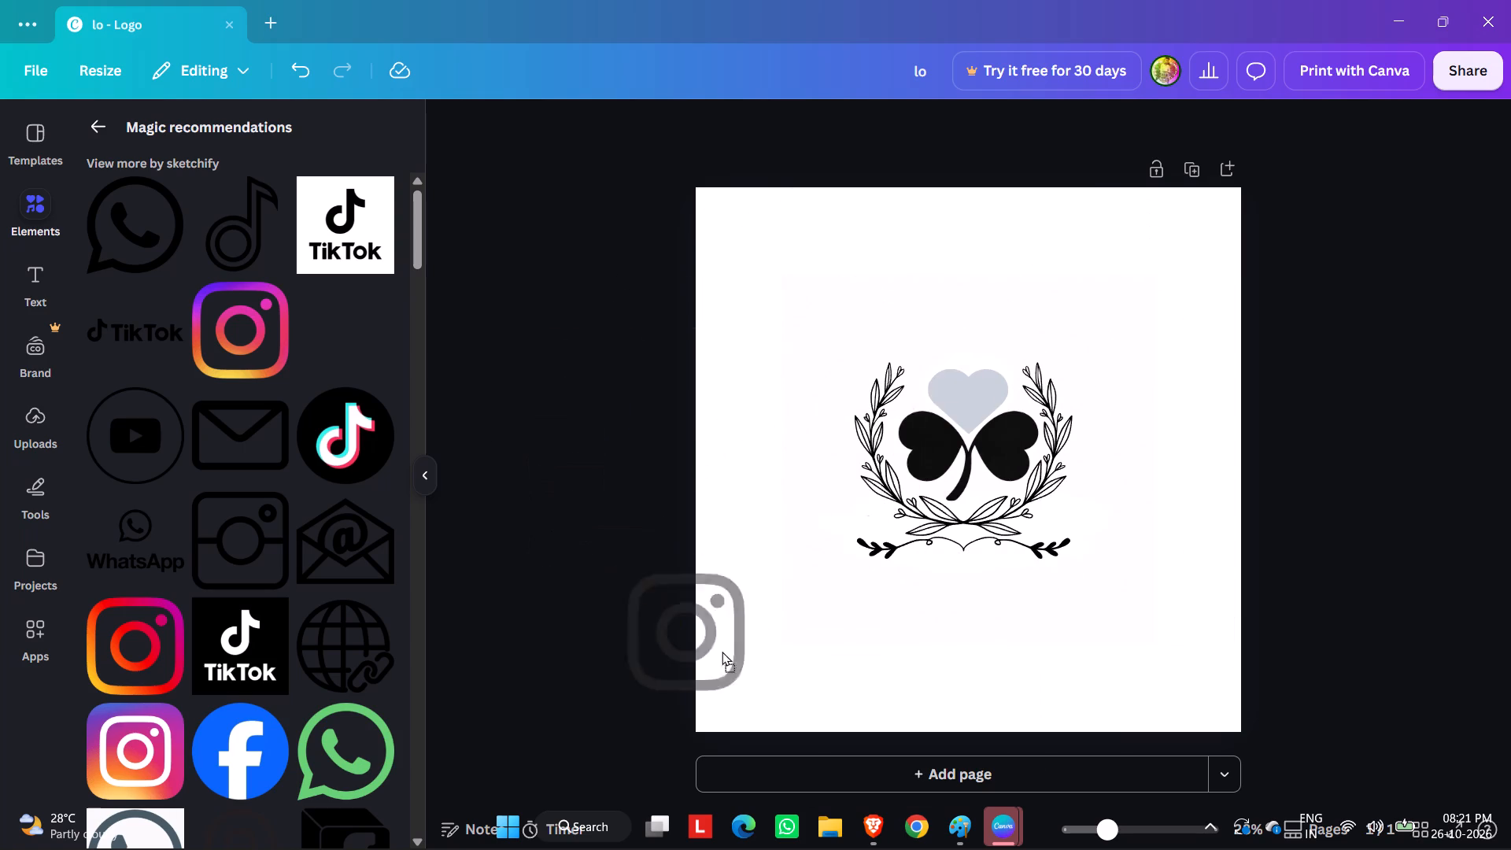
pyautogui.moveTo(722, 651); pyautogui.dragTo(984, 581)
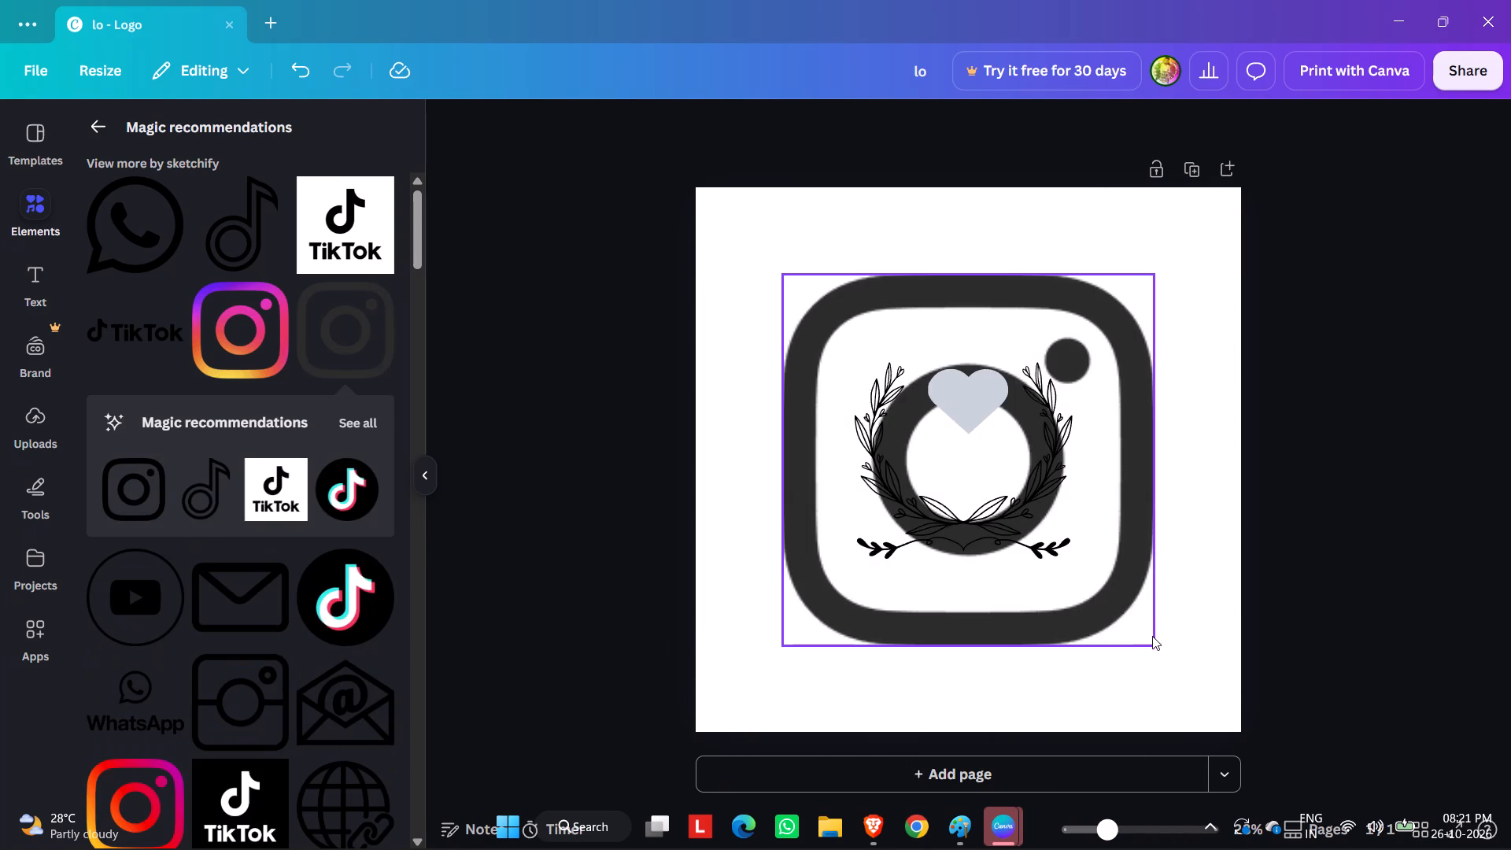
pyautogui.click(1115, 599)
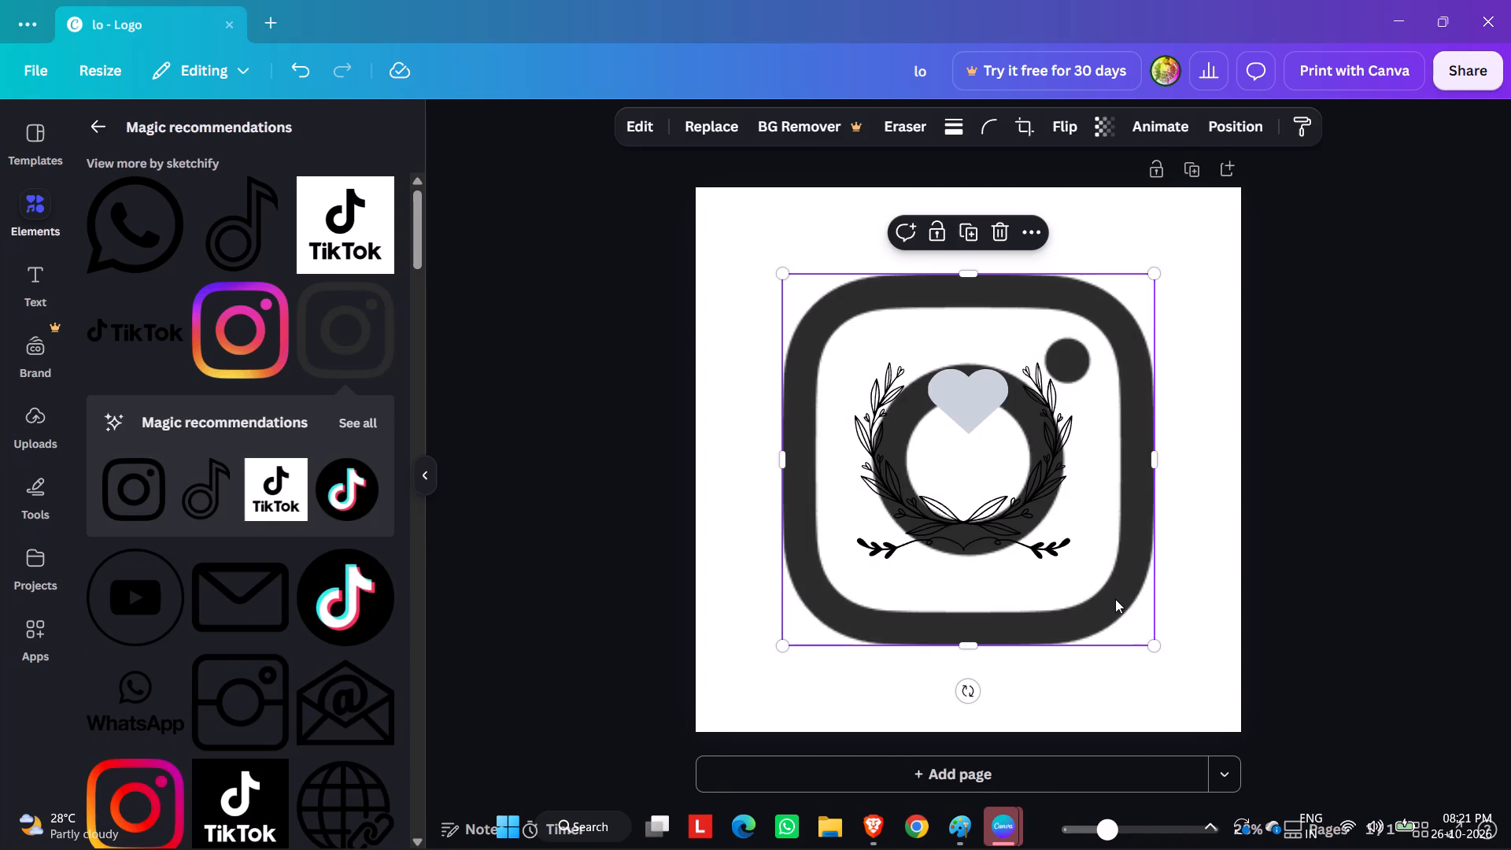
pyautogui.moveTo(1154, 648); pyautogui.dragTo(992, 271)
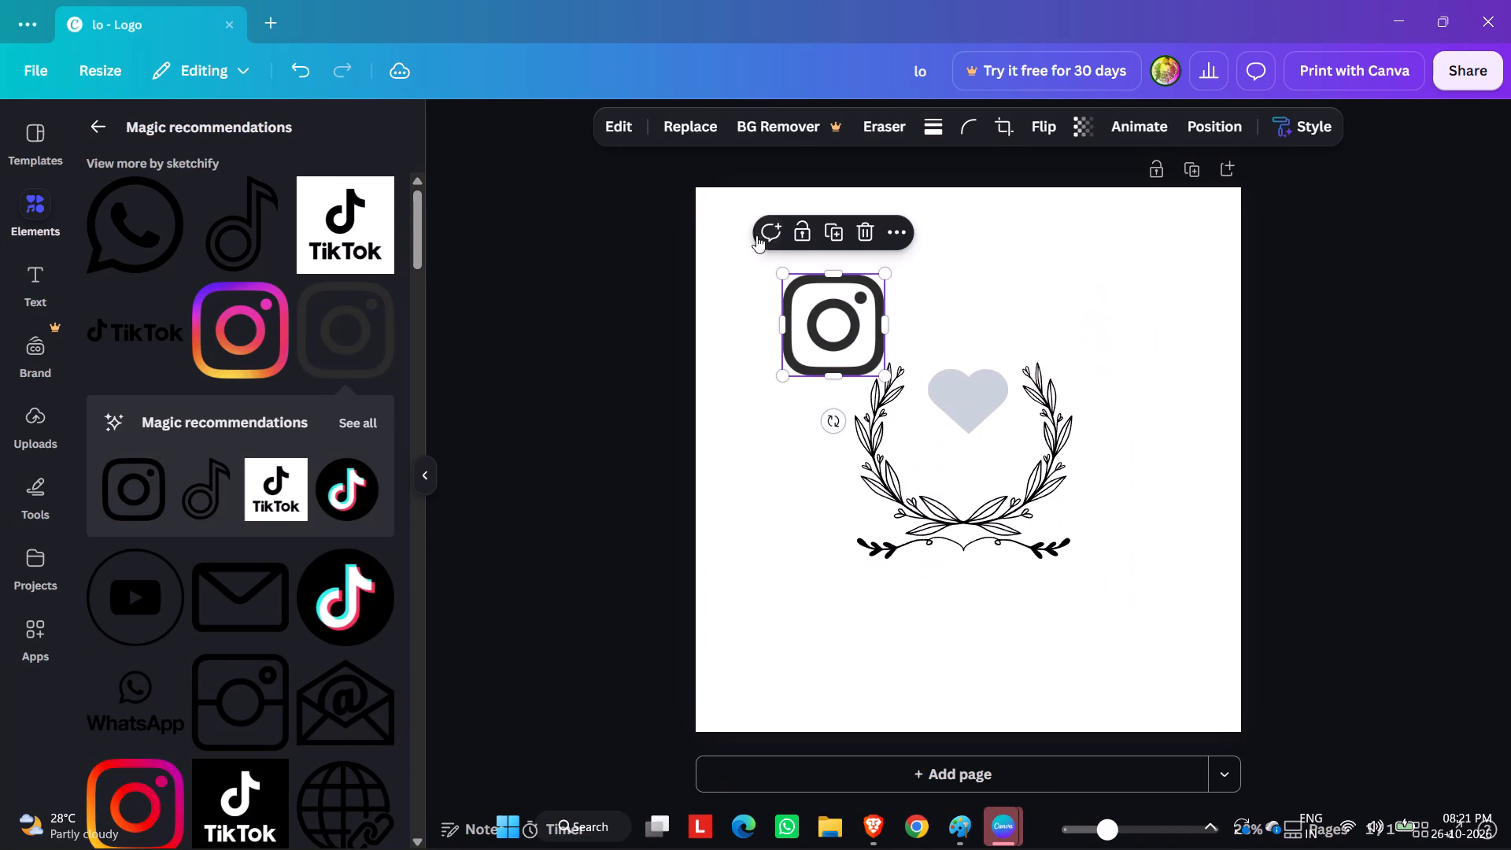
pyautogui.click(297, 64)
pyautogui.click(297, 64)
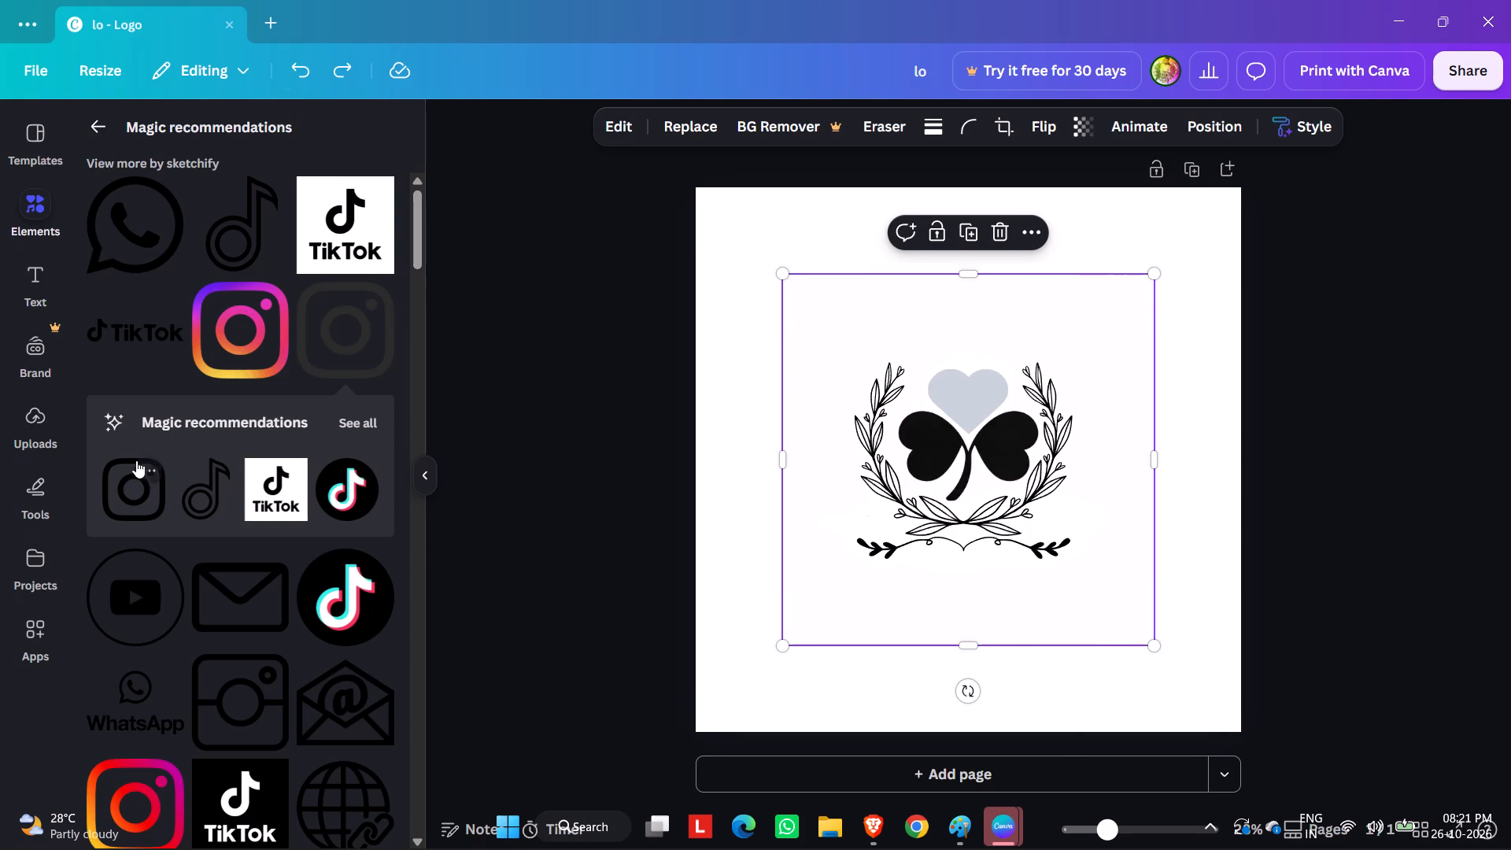
# Add the black outlined Instagram icon, shrunk to a small badge, beneath the left half of the leafy divider.
pyautogui.moveTo(131, 469); pyautogui.dragTo(760, 539)
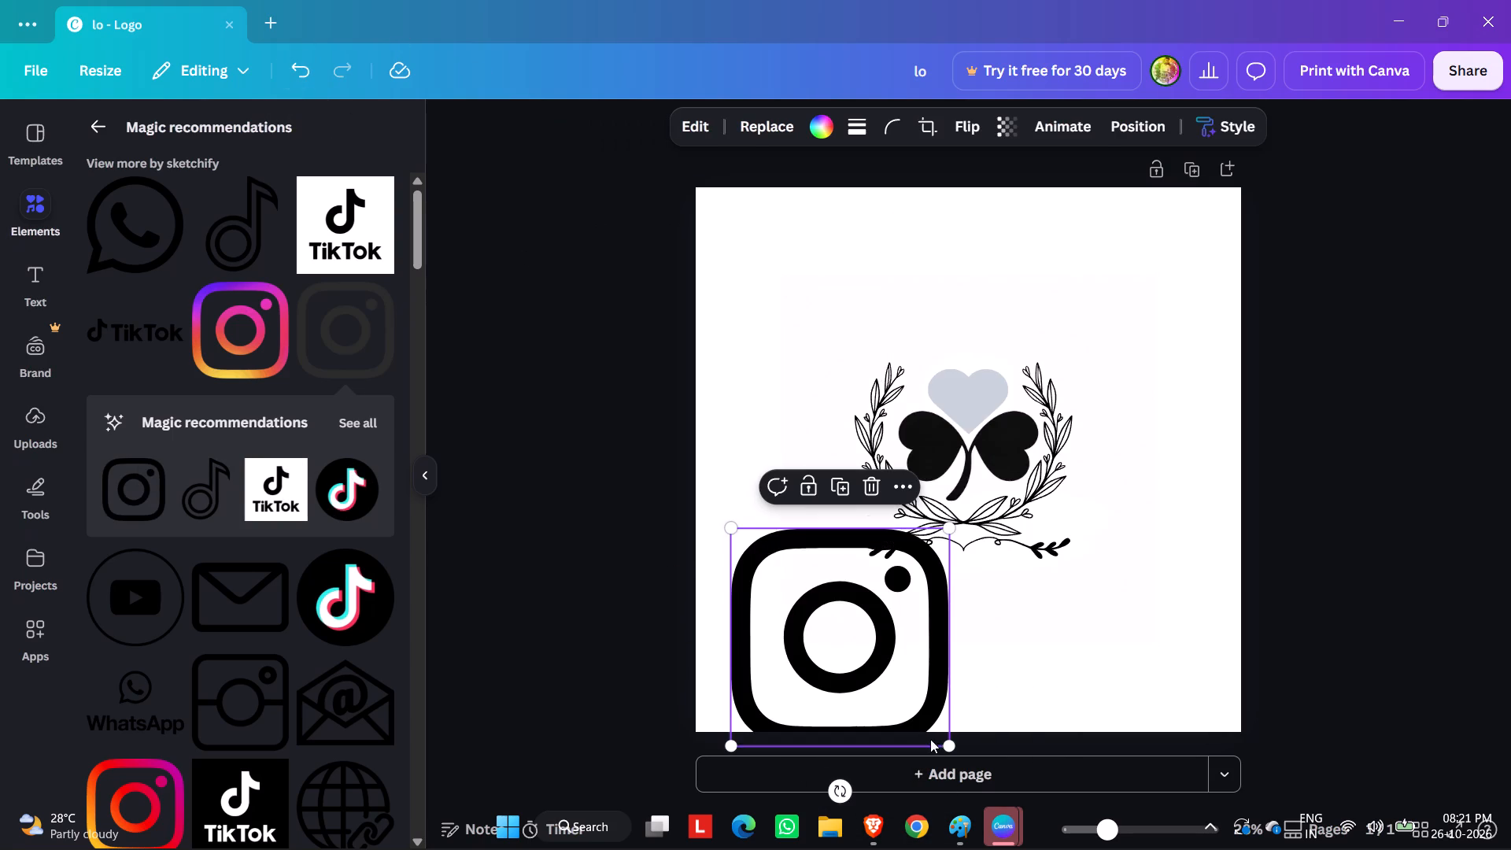
pyautogui.moveTo(943, 741); pyautogui.dragTo(791, 531)
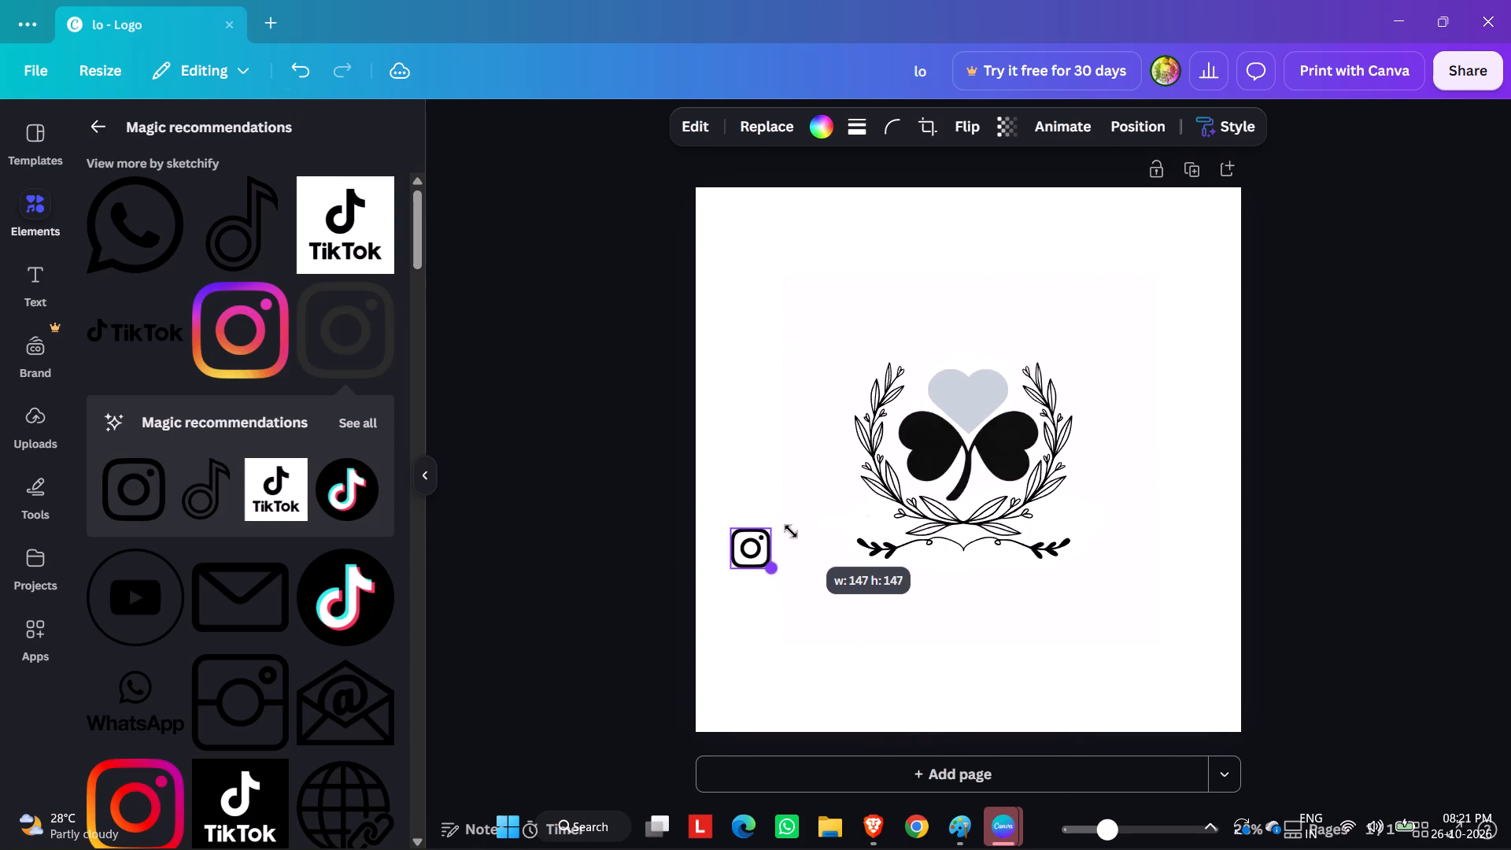
pyautogui.moveTo(791, 531); pyautogui.dragTo(790, 531)
pyautogui.moveTo(753, 552); pyautogui.dragTo(903, 582)
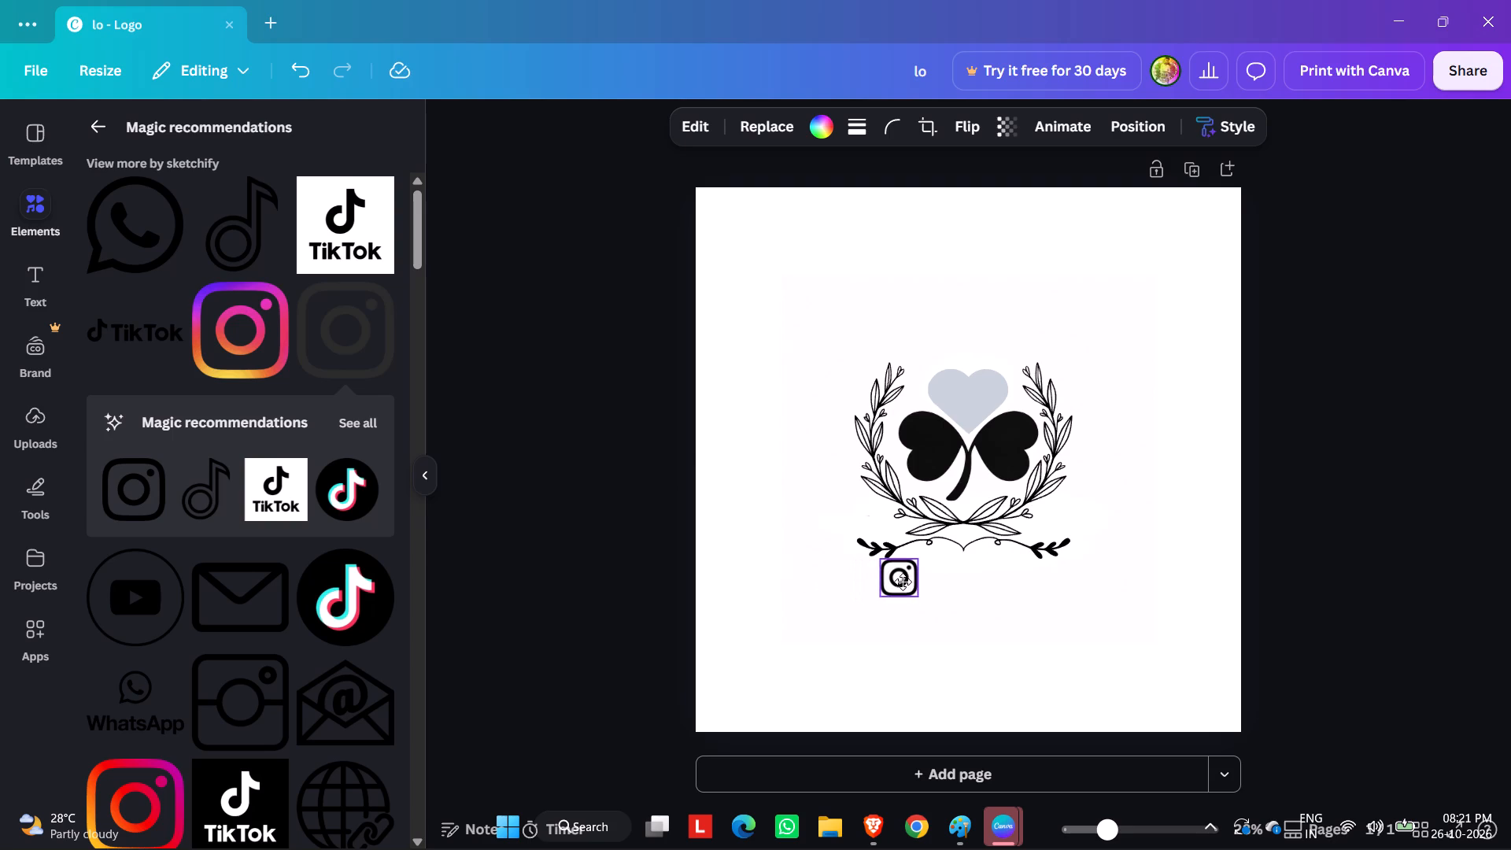
pyautogui.moveTo(903, 582); pyautogui.dragTo(921, 577)
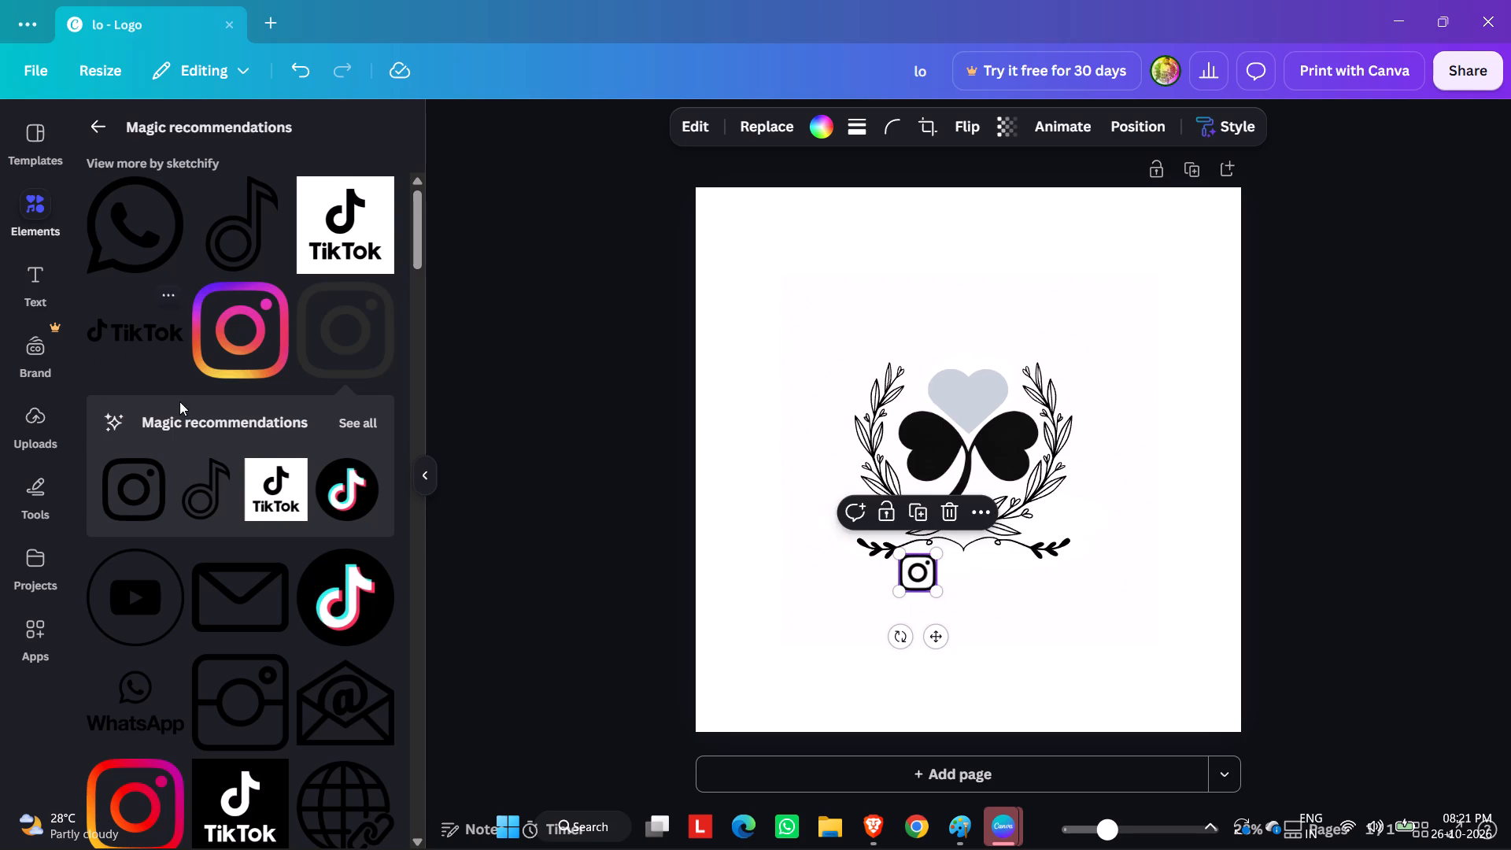
# Add the black outlined WhatsApp icon, move it to the page's left edge, and delete the duplicate copy over the emblem.
pyautogui.doubleClick(133, 245)
pyautogui.moveTo(971, 479); pyautogui.dragTo(915, 523)
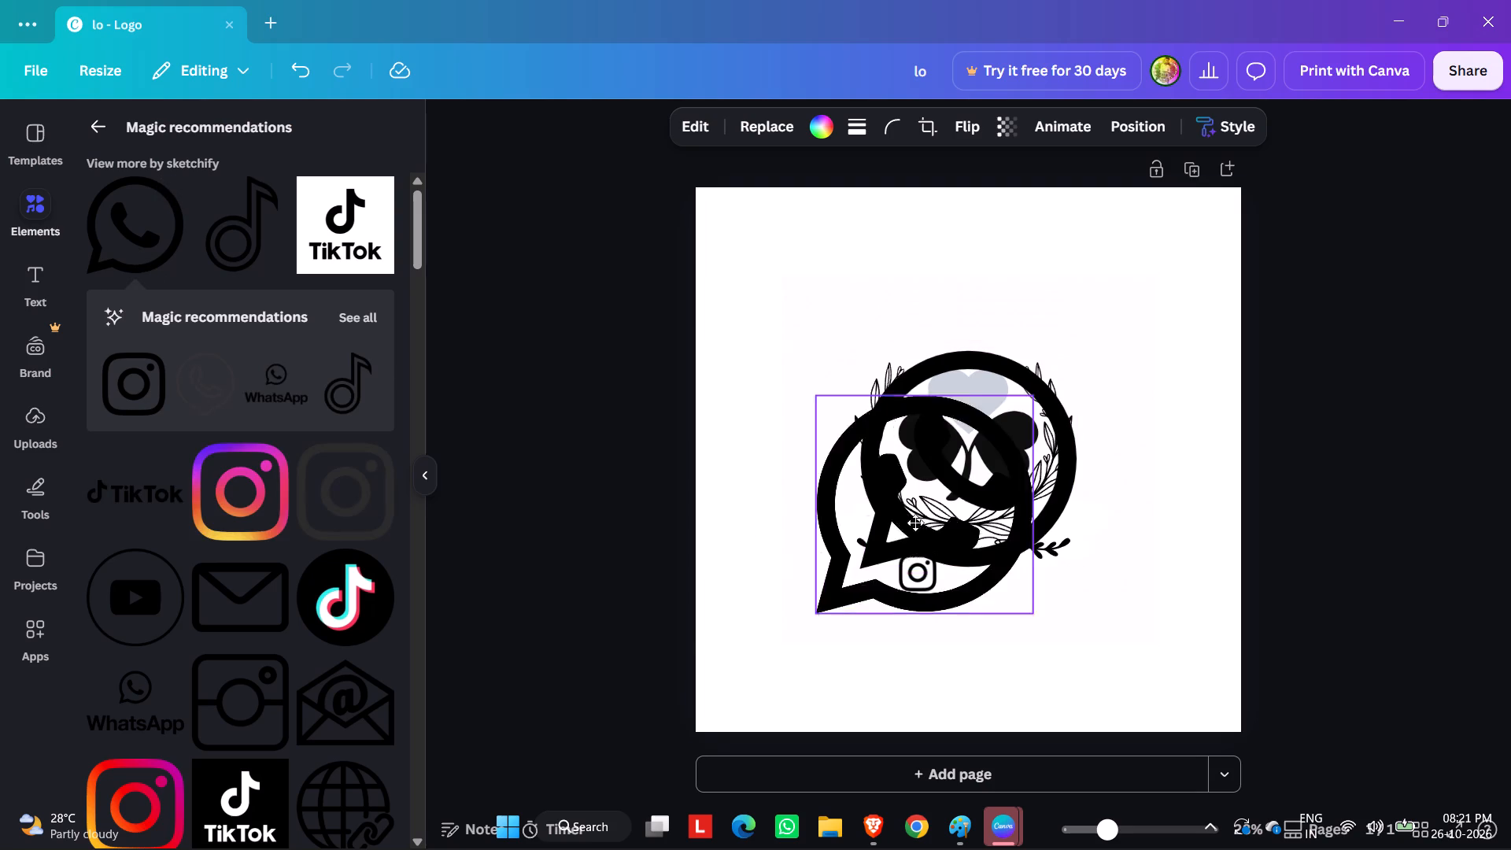
pyautogui.moveTo(915, 523); pyautogui.dragTo(694, 533)
pyautogui.click(985, 504)
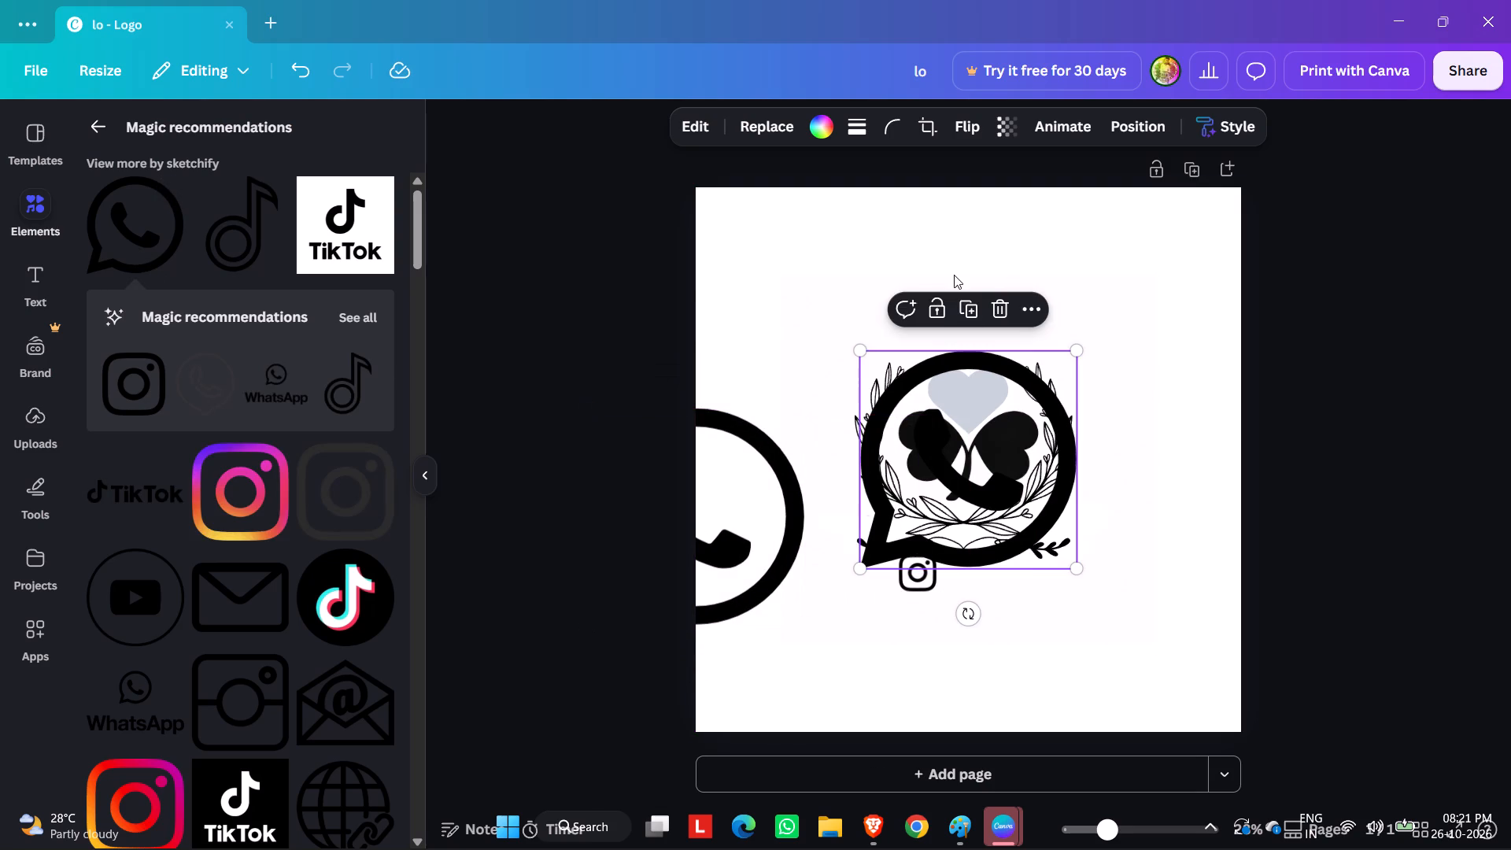
pyautogui.click(992, 305)
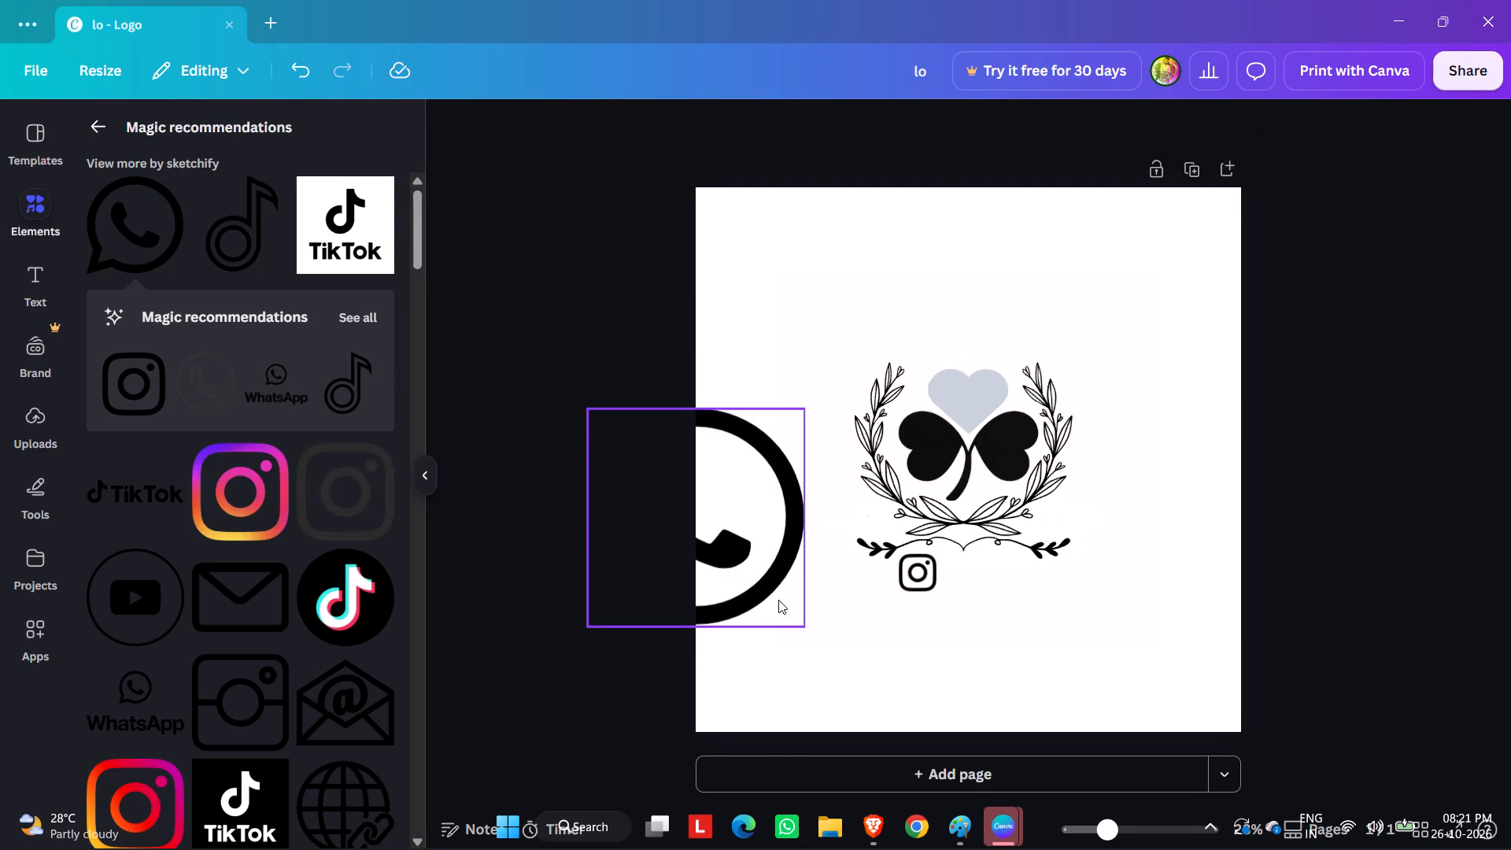
# Shrink the WhatsApp icon to match the Instagram icon and place it directly to its right beneath the divider.
pyautogui.click(779, 546)
pyautogui.moveTo(805, 624); pyautogui.dragTo(798, 609)
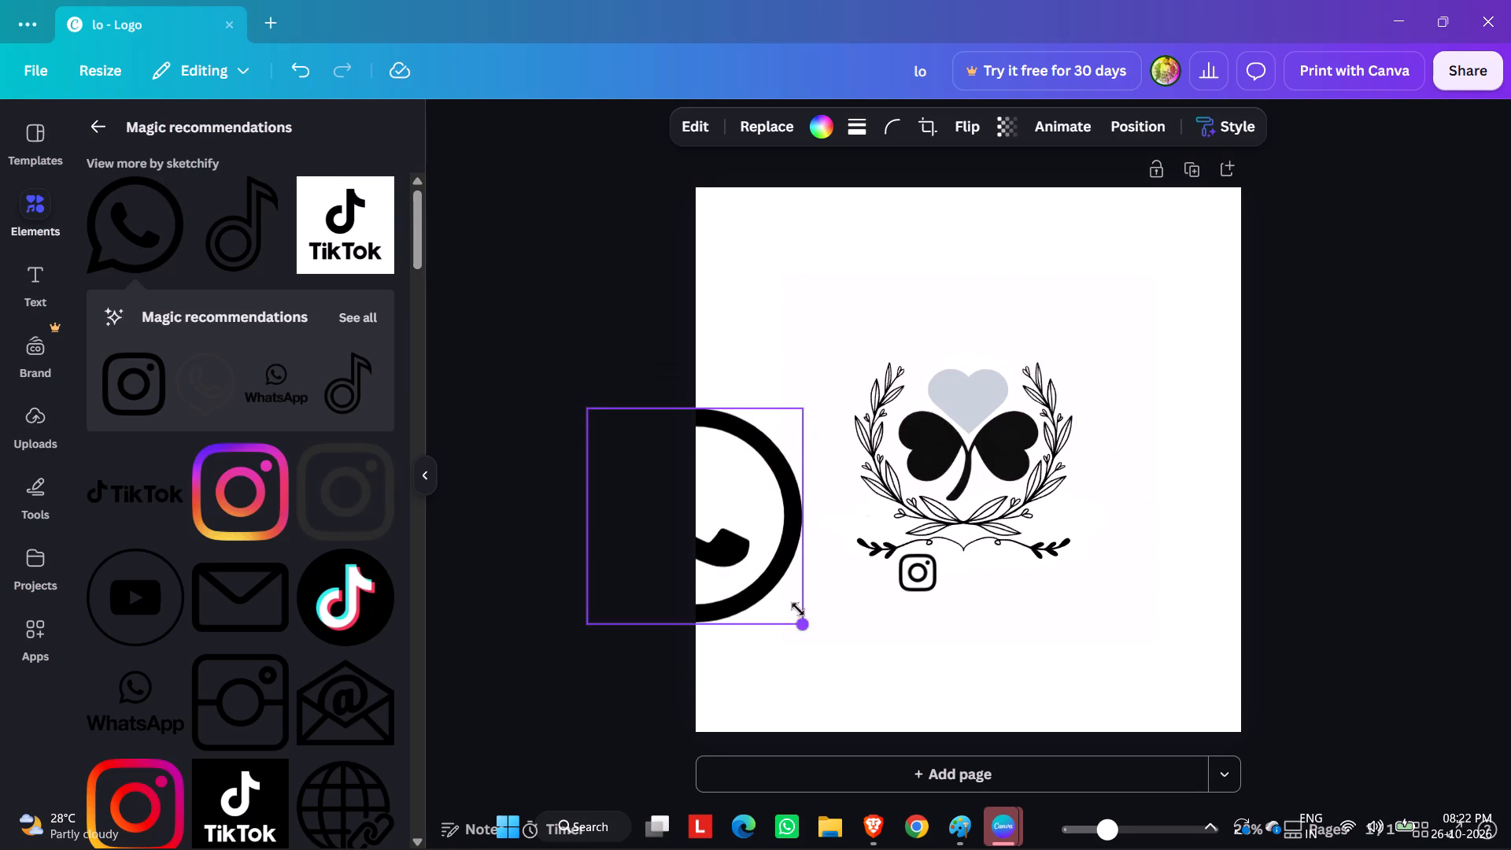
pyautogui.moveTo(798, 609); pyautogui.dragTo(729, 534)
pyautogui.moveTo(674, 487); pyautogui.dragTo(780, 626)
pyautogui.moveTo(829, 674); pyautogui.dragTo(822, 651)
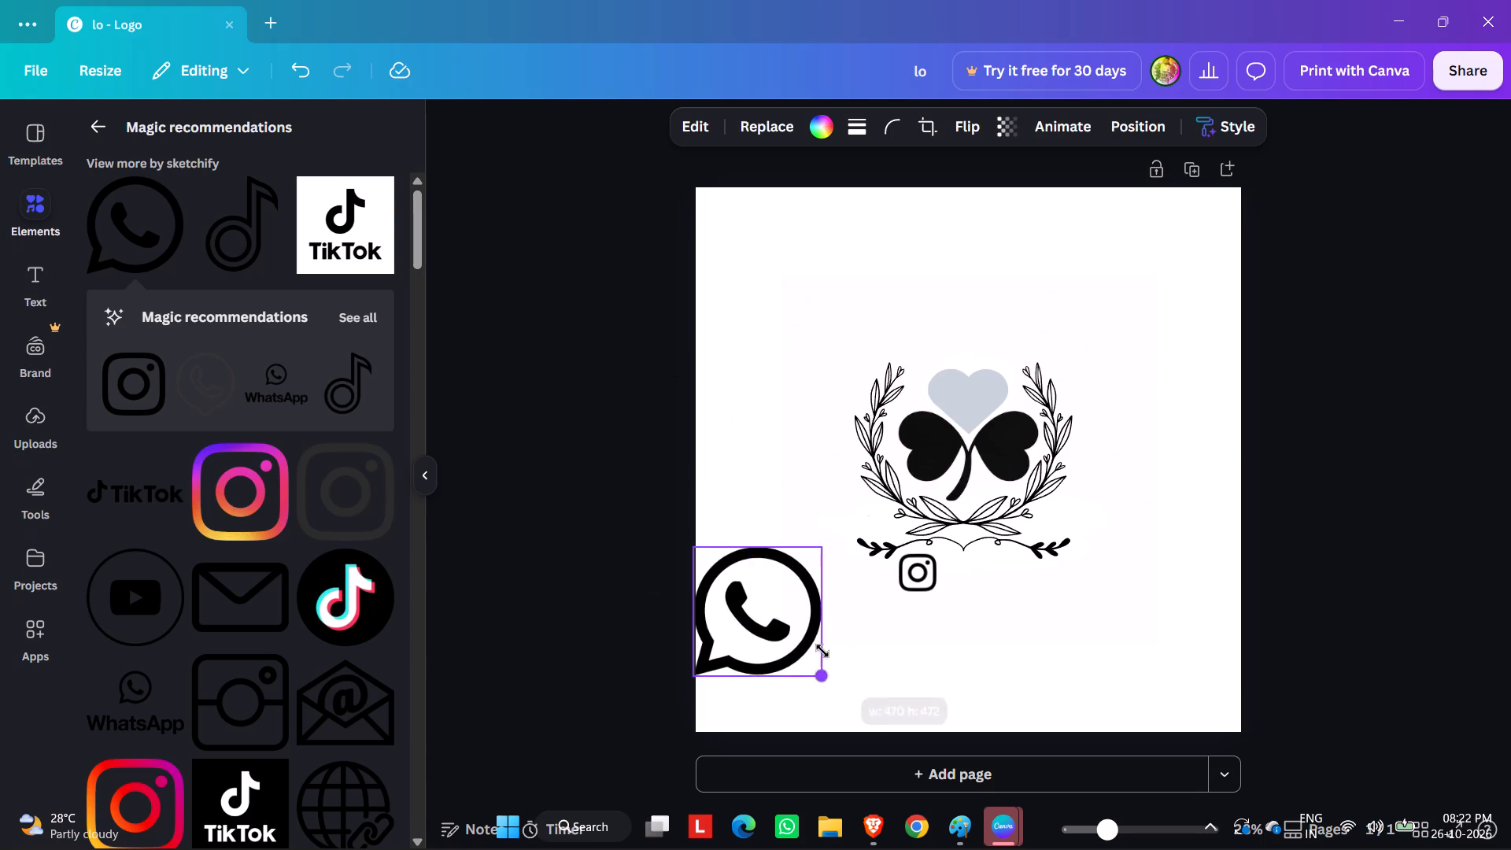
pyautogui.moveTo(822, 651); pyautogui.dragTo(741, 575)
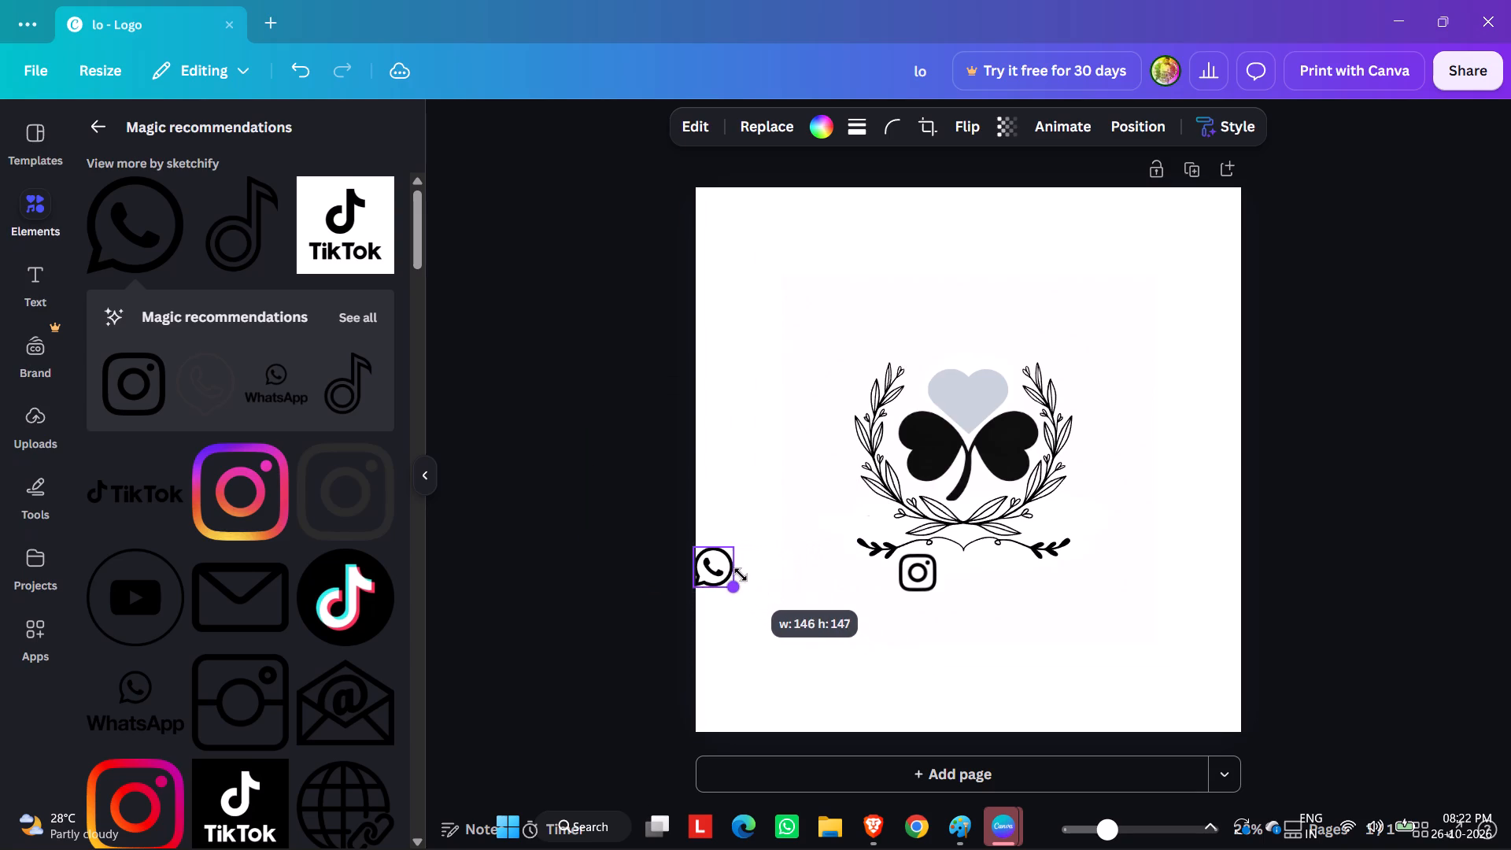
pyautogui.moveTo(741, 575); pyautogui.dragTo(741, 583)
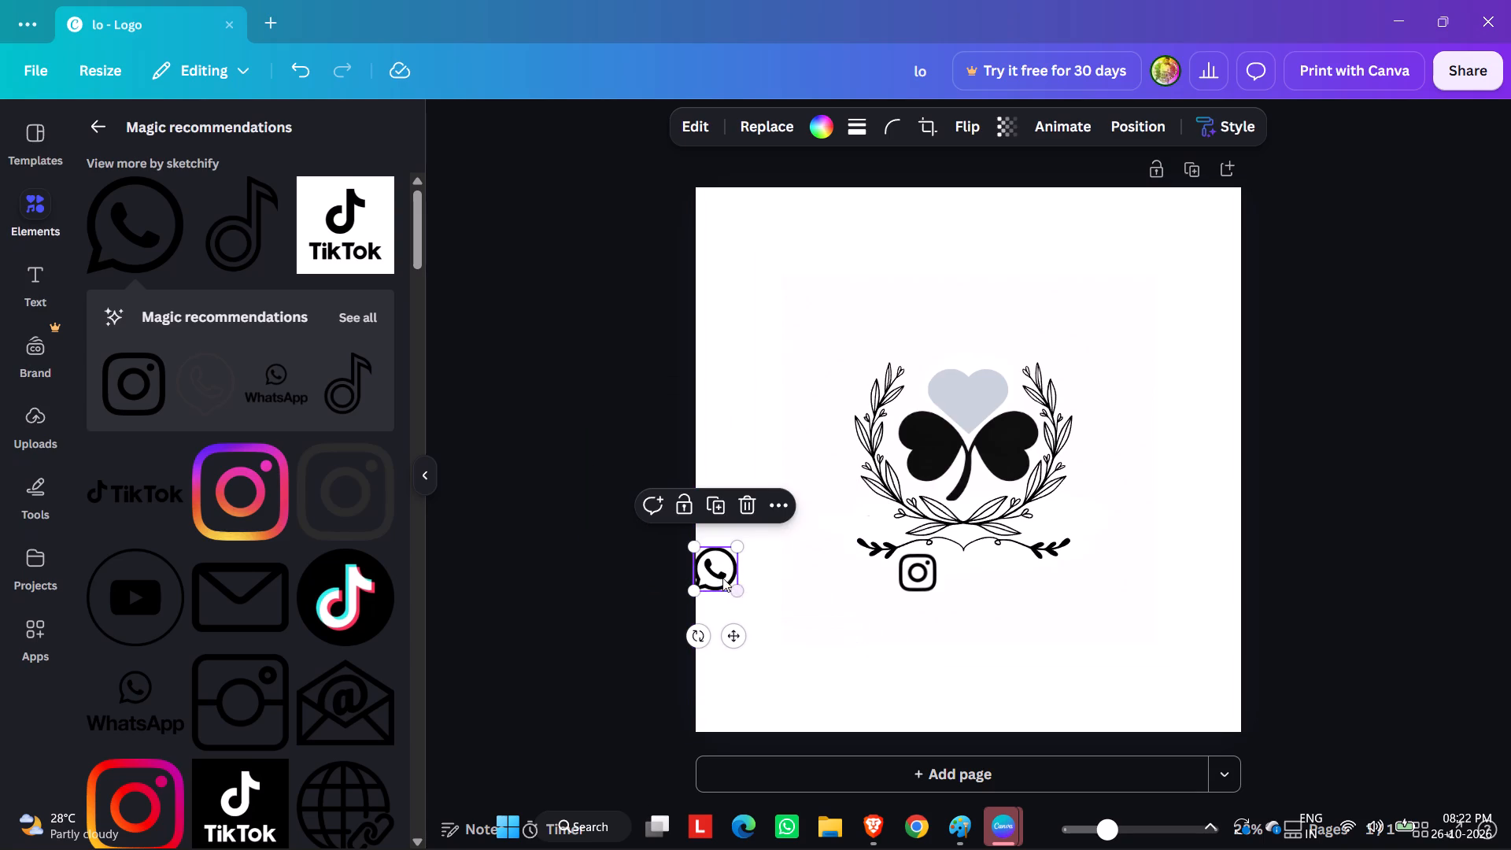
pyautogui.moveTo(722, 578); pyautogui.dragTo(970, 586)
pyautogui.moveTo(978, 596); pyautogui.dragTo(979, 589)
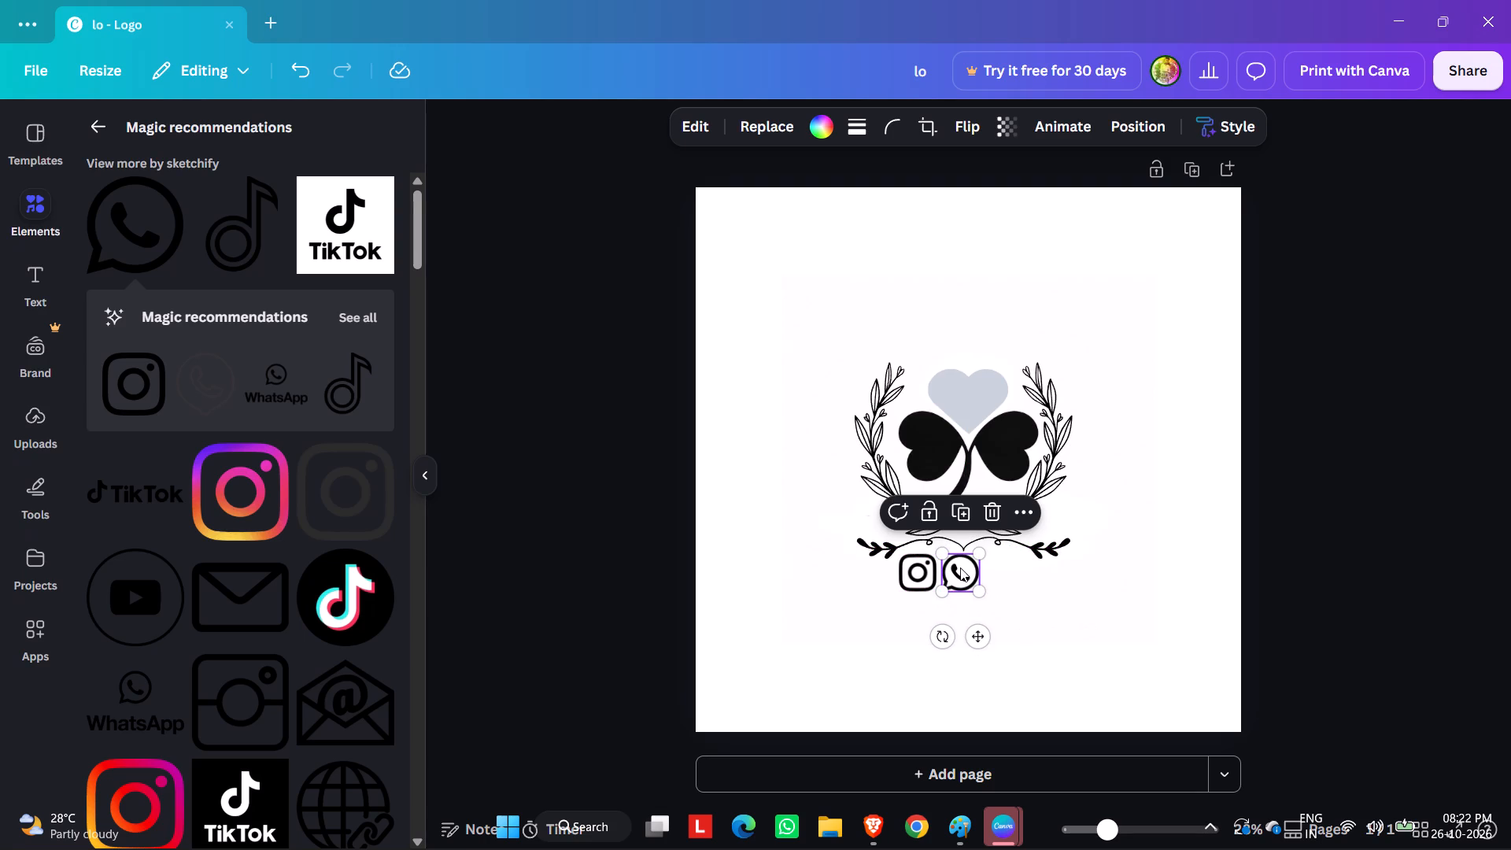
pyautogui.click(1502, 792)
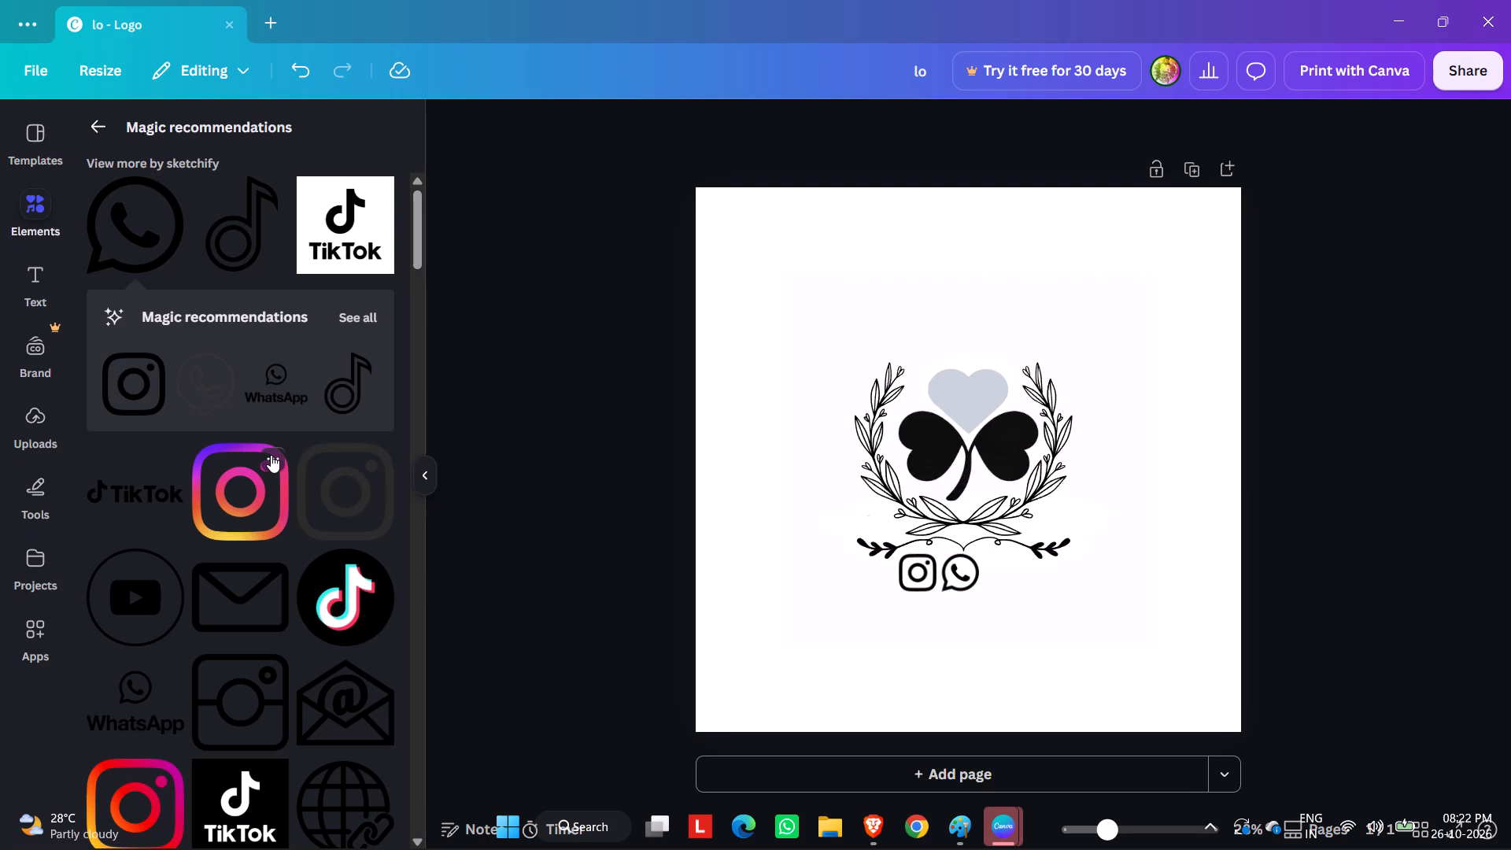
# Look through the recommended elements for another social media icon to go beside the WhatsApp icon.
pyautogui.scroll(-1, 269, 449)
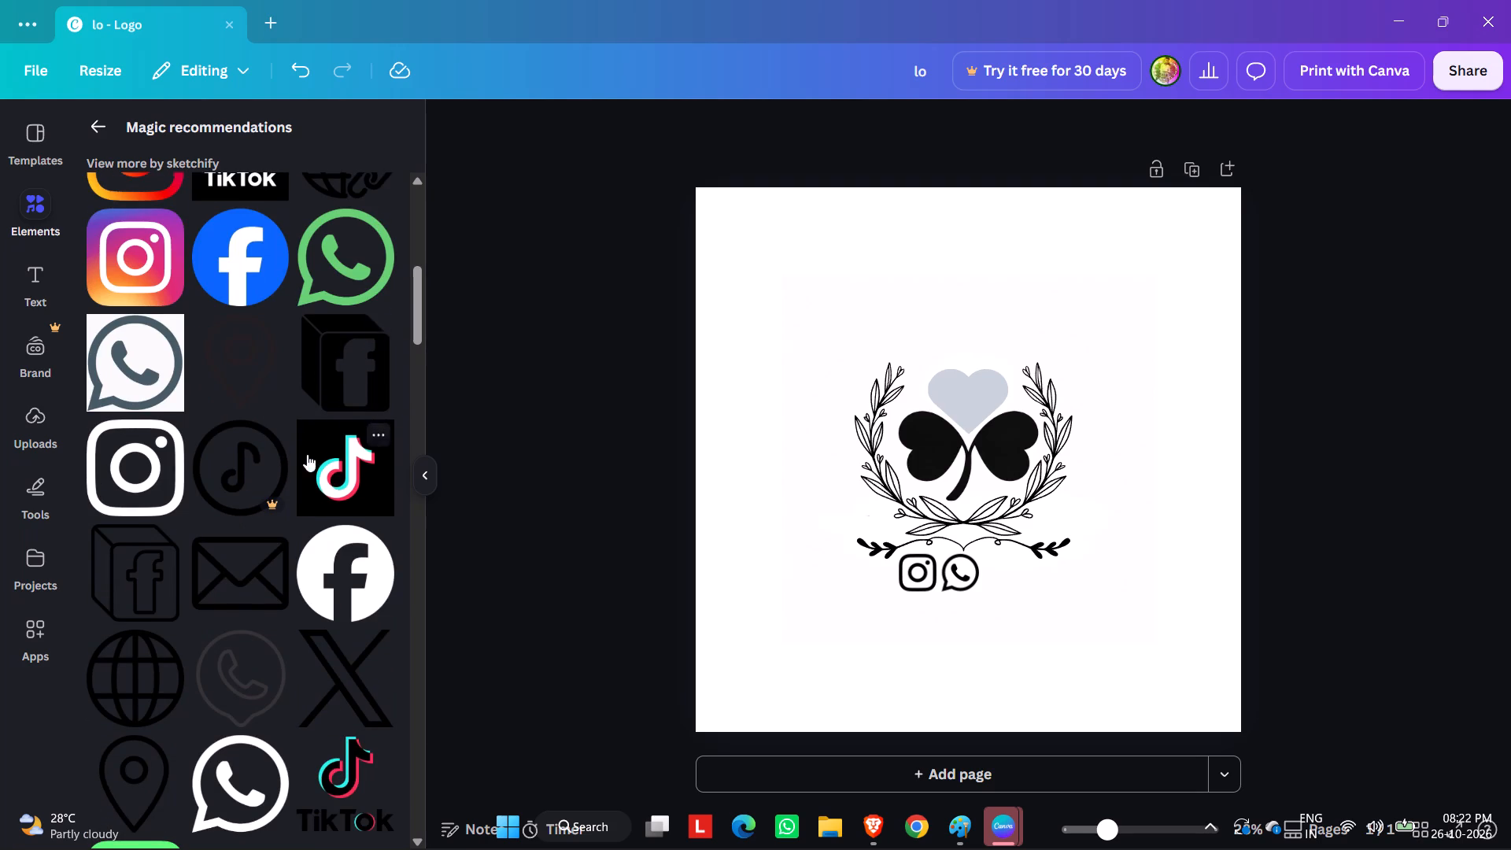
pyautogui.scroll(-2, 295, 456)
pyautogui.scroll(-1, 235, 431)
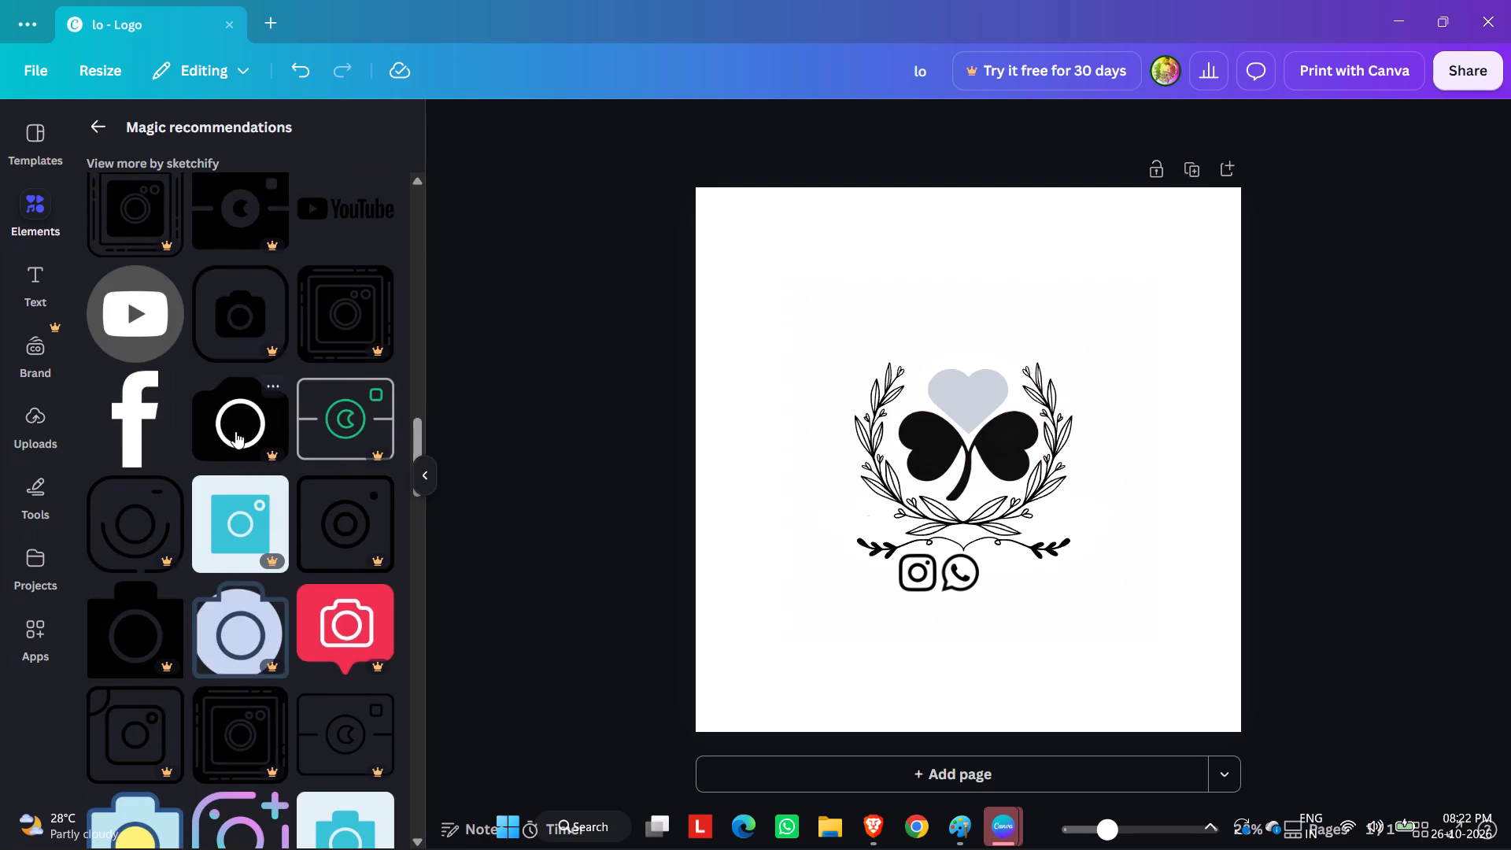
pyautogui.scroll(3, 209, 494)
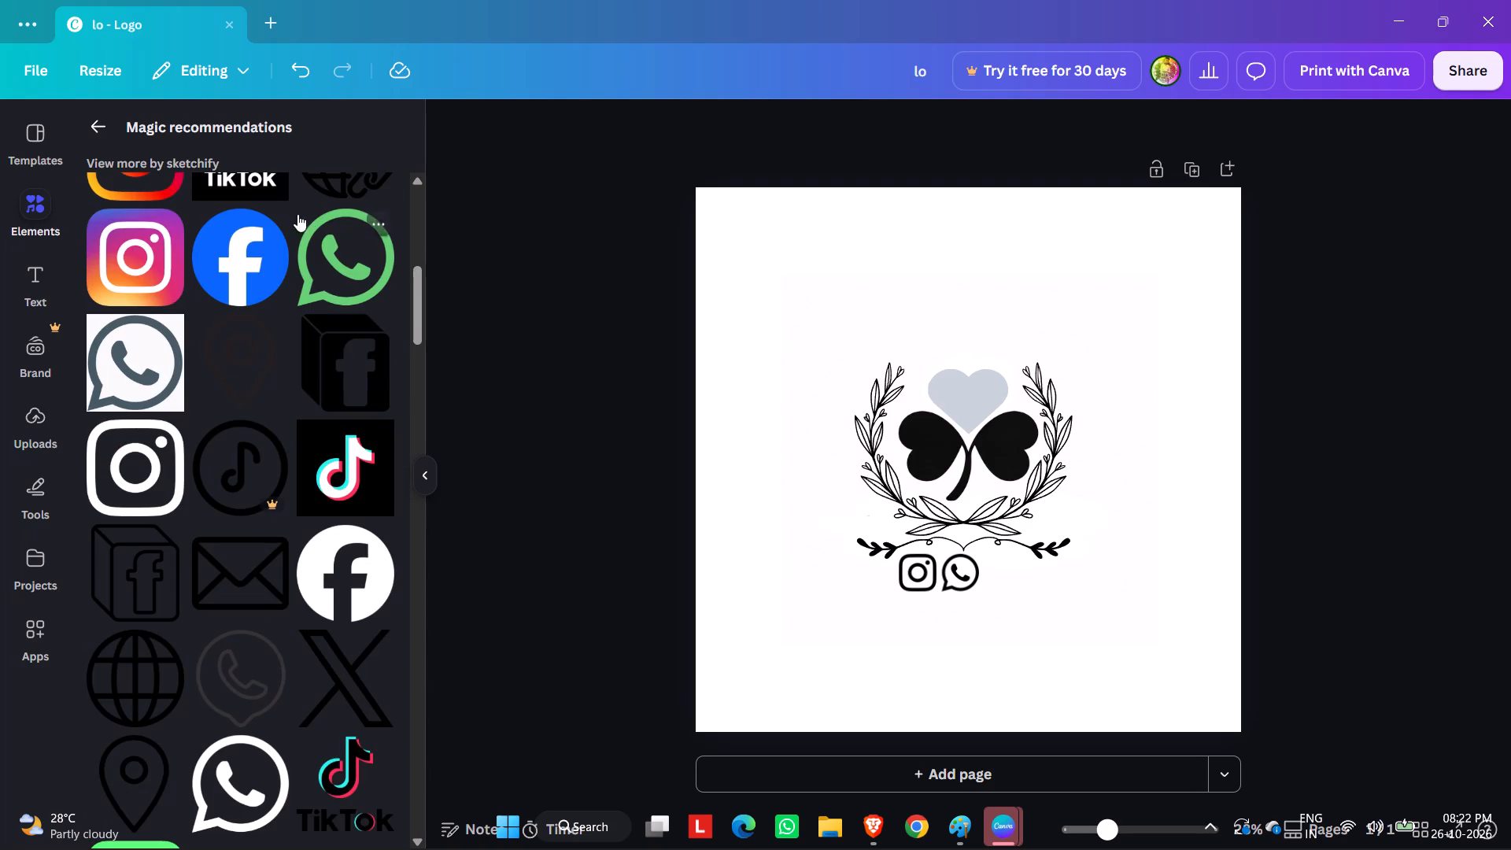
# Search the text fonts and combinations for "facebook logo" and look through the results.
pyautogui.click(40, 261)
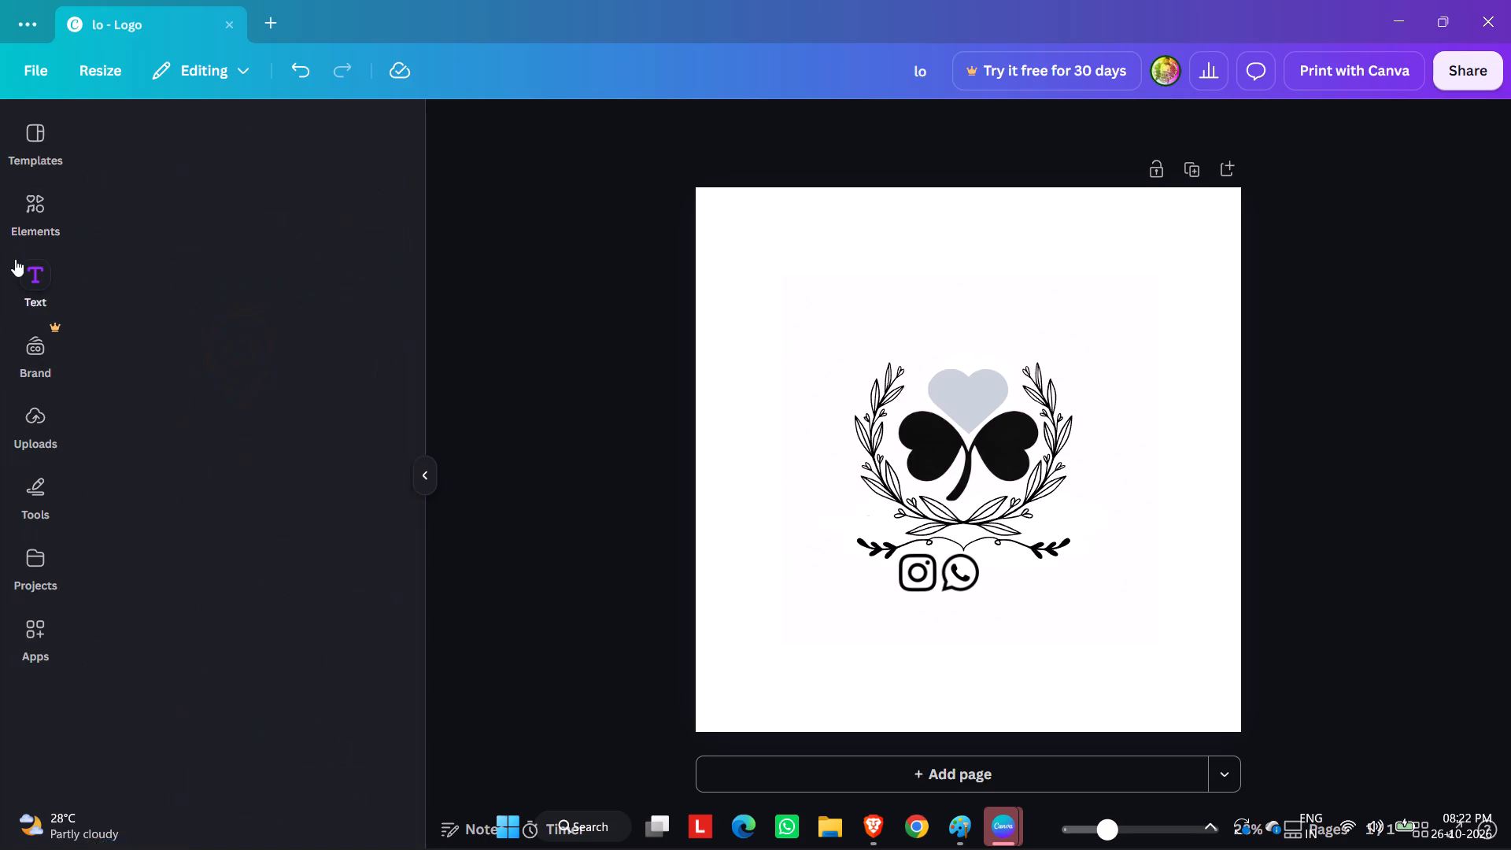
pyautogui.click(201, 143)
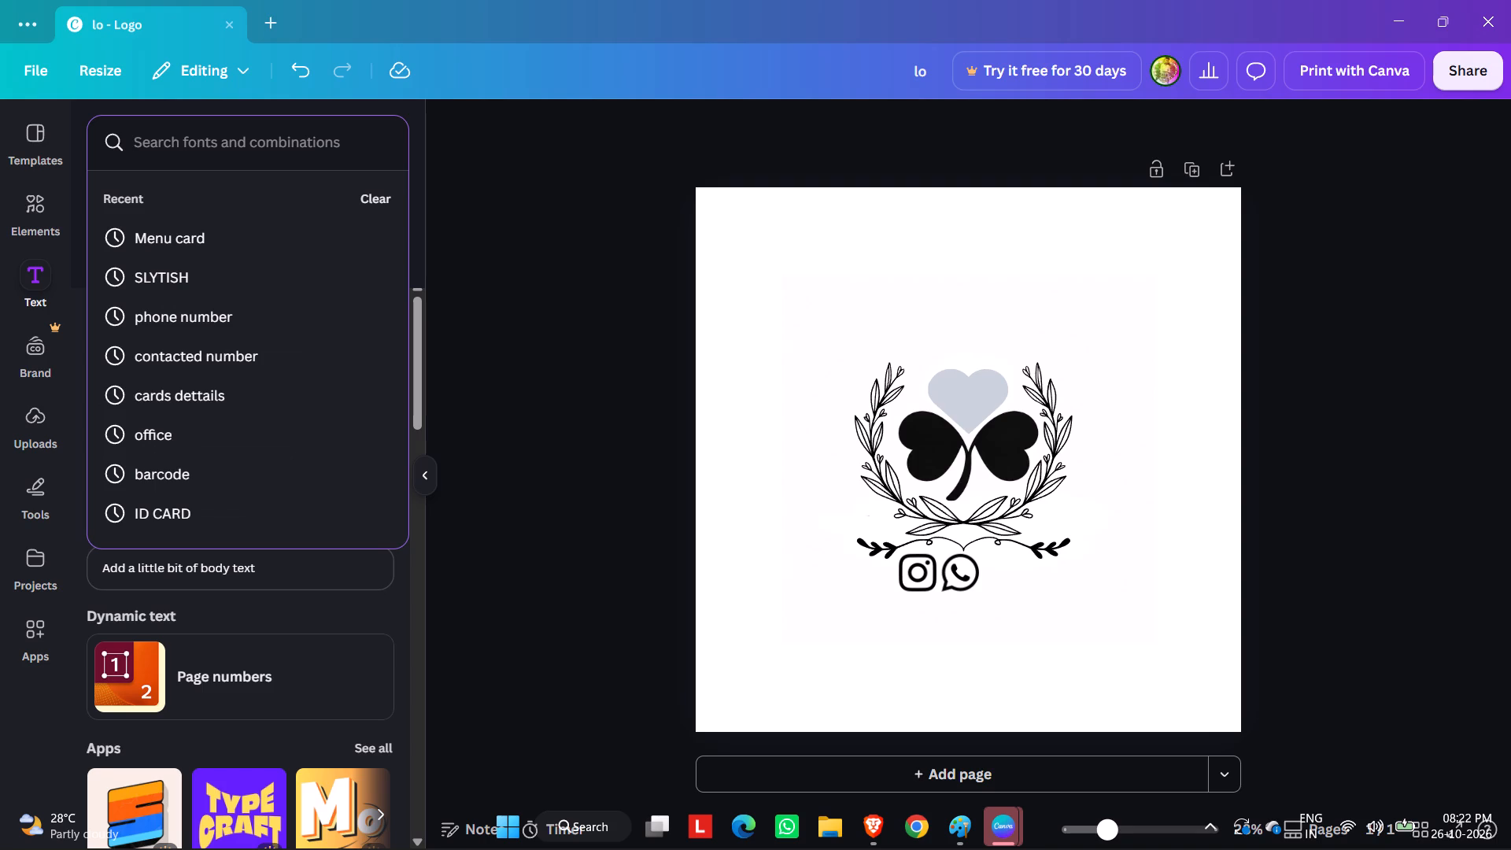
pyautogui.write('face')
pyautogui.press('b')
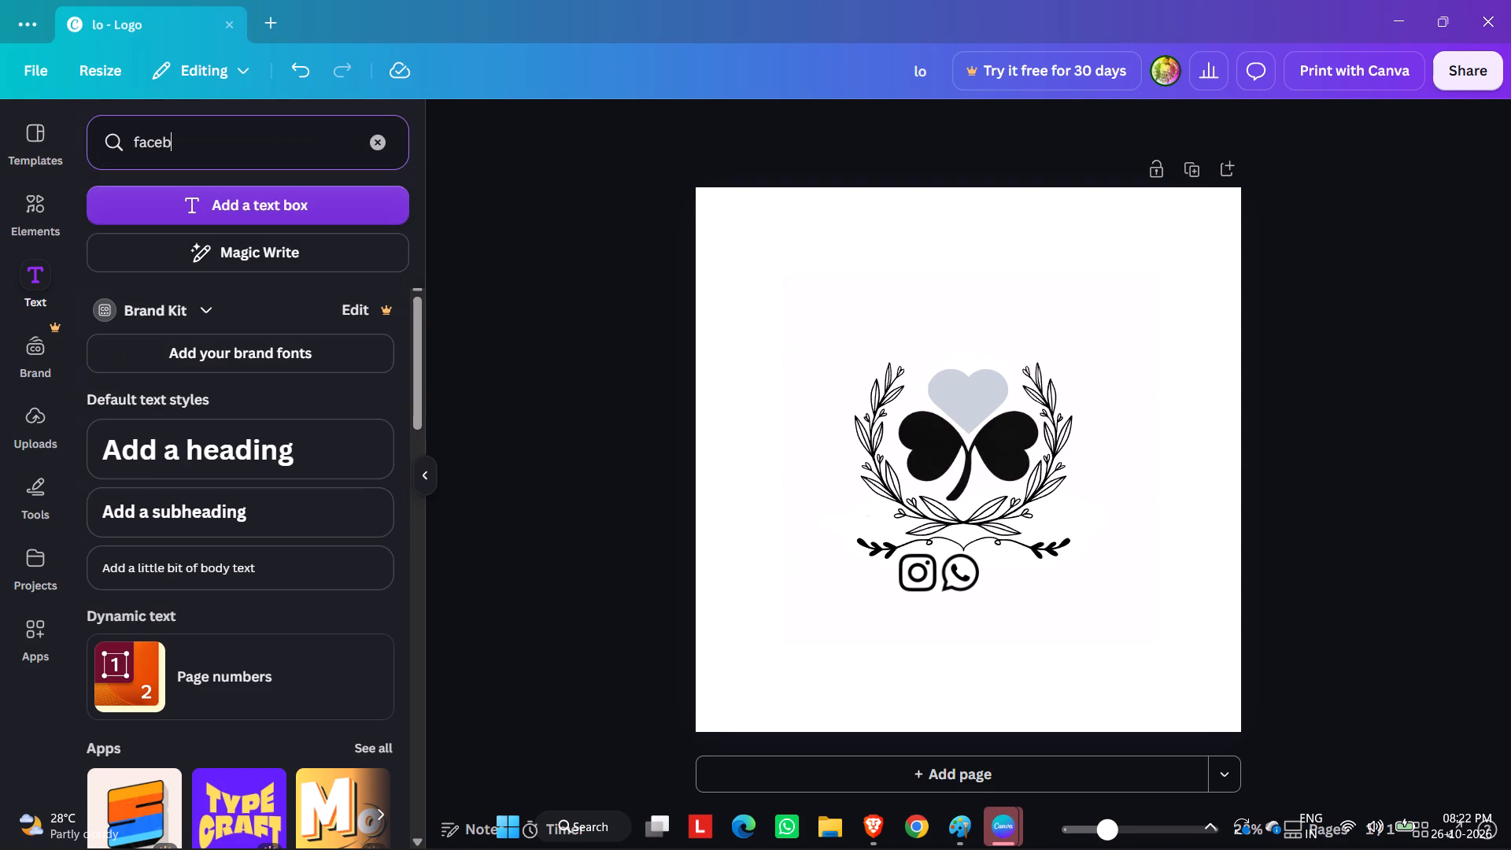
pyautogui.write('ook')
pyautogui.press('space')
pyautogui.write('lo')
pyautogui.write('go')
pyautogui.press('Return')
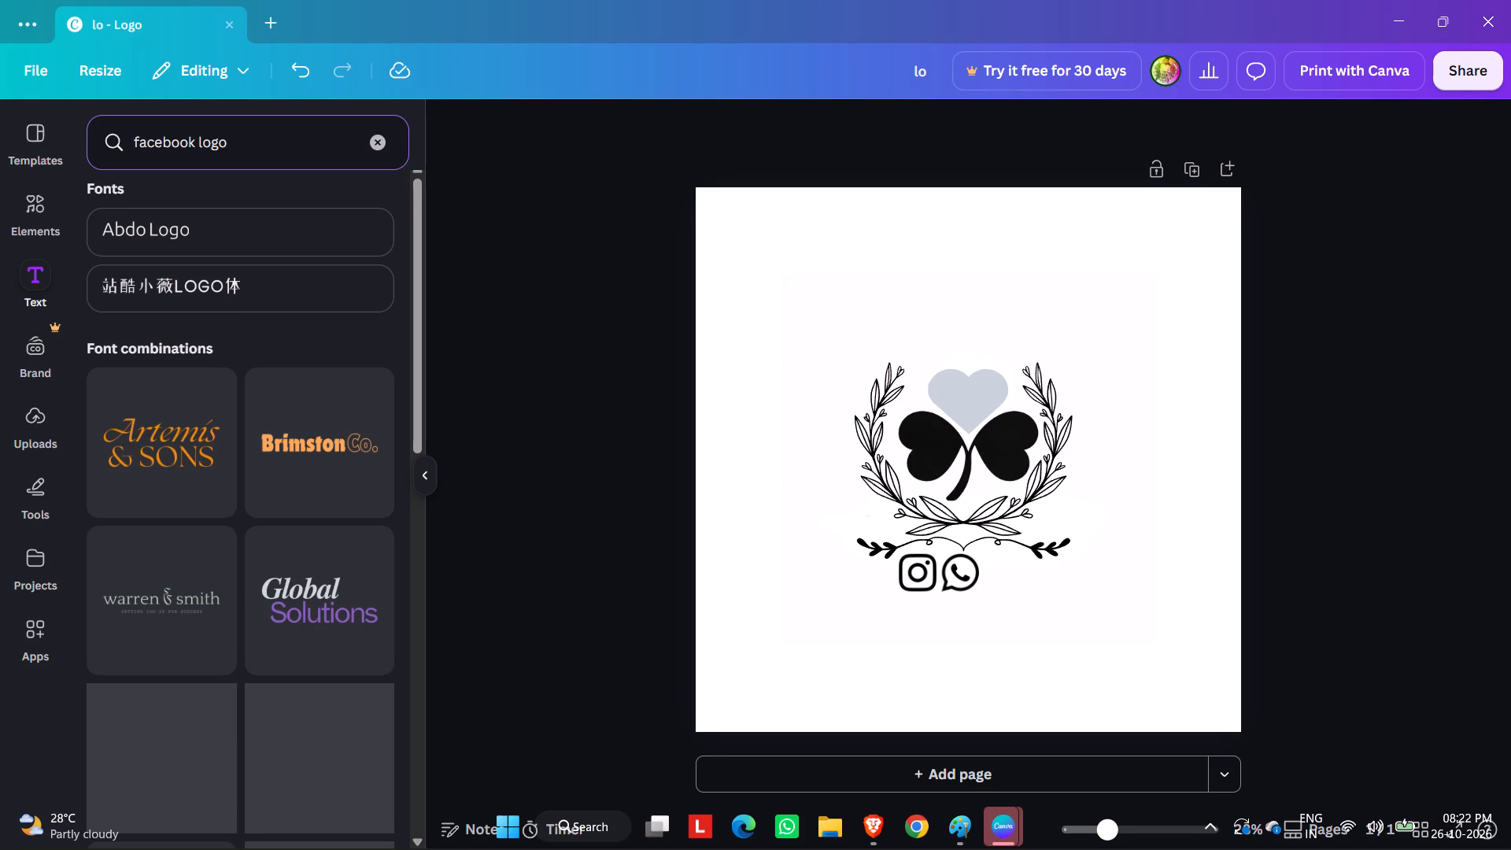
pyautogui.scroll(-2, 134, 366)
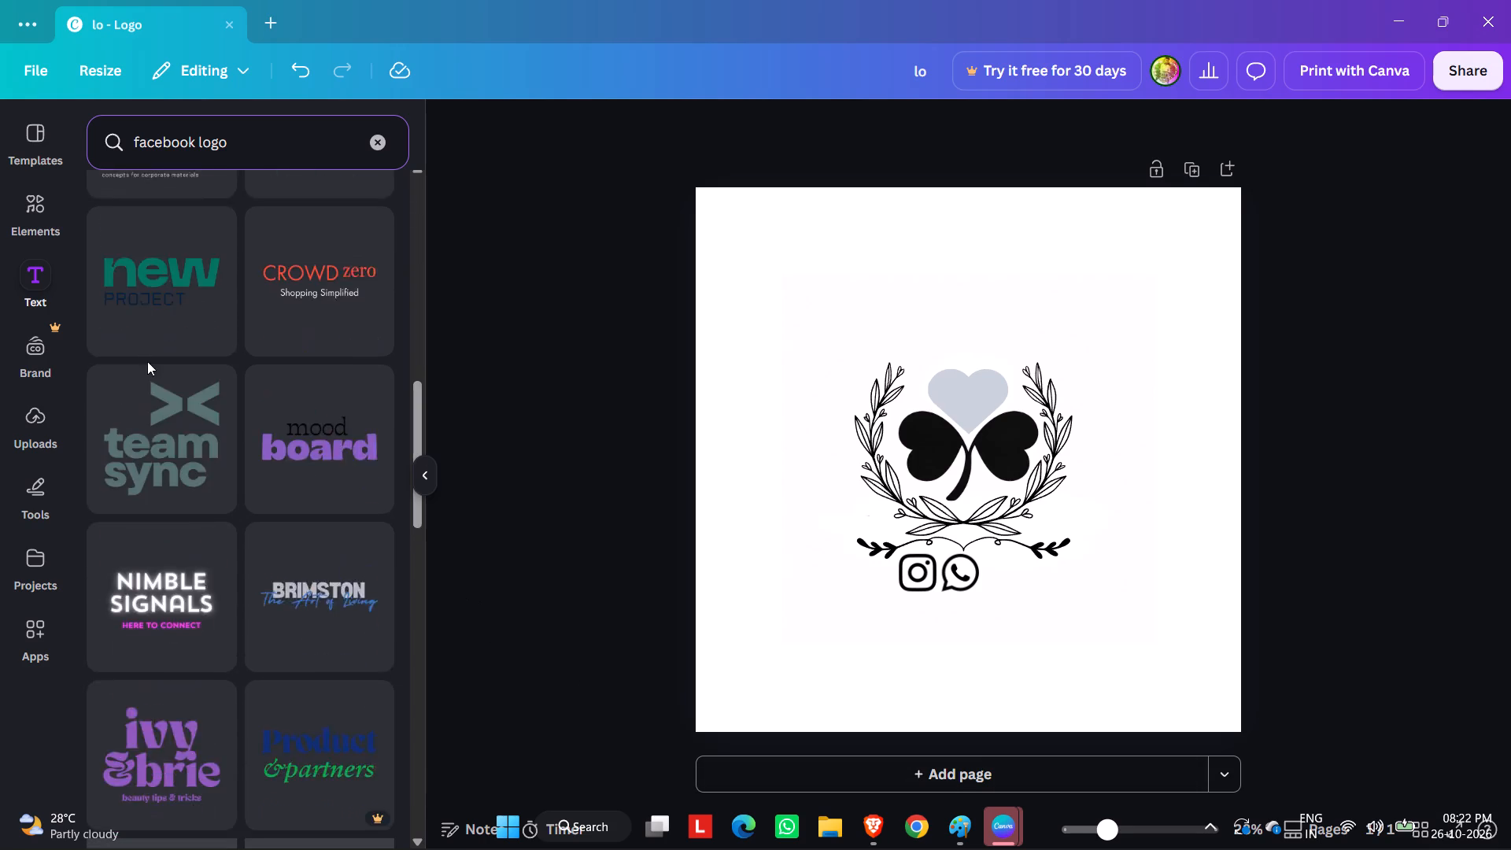
pyautogui.scroll(-2, 150, 359)
pyautogui.scroll(2, 166, 349)
pyautogui.scroll(-3, 168, 346)
pyautogui.scroll(1, 173, 347)
pyautogui.scroll(-2, 173, 347)
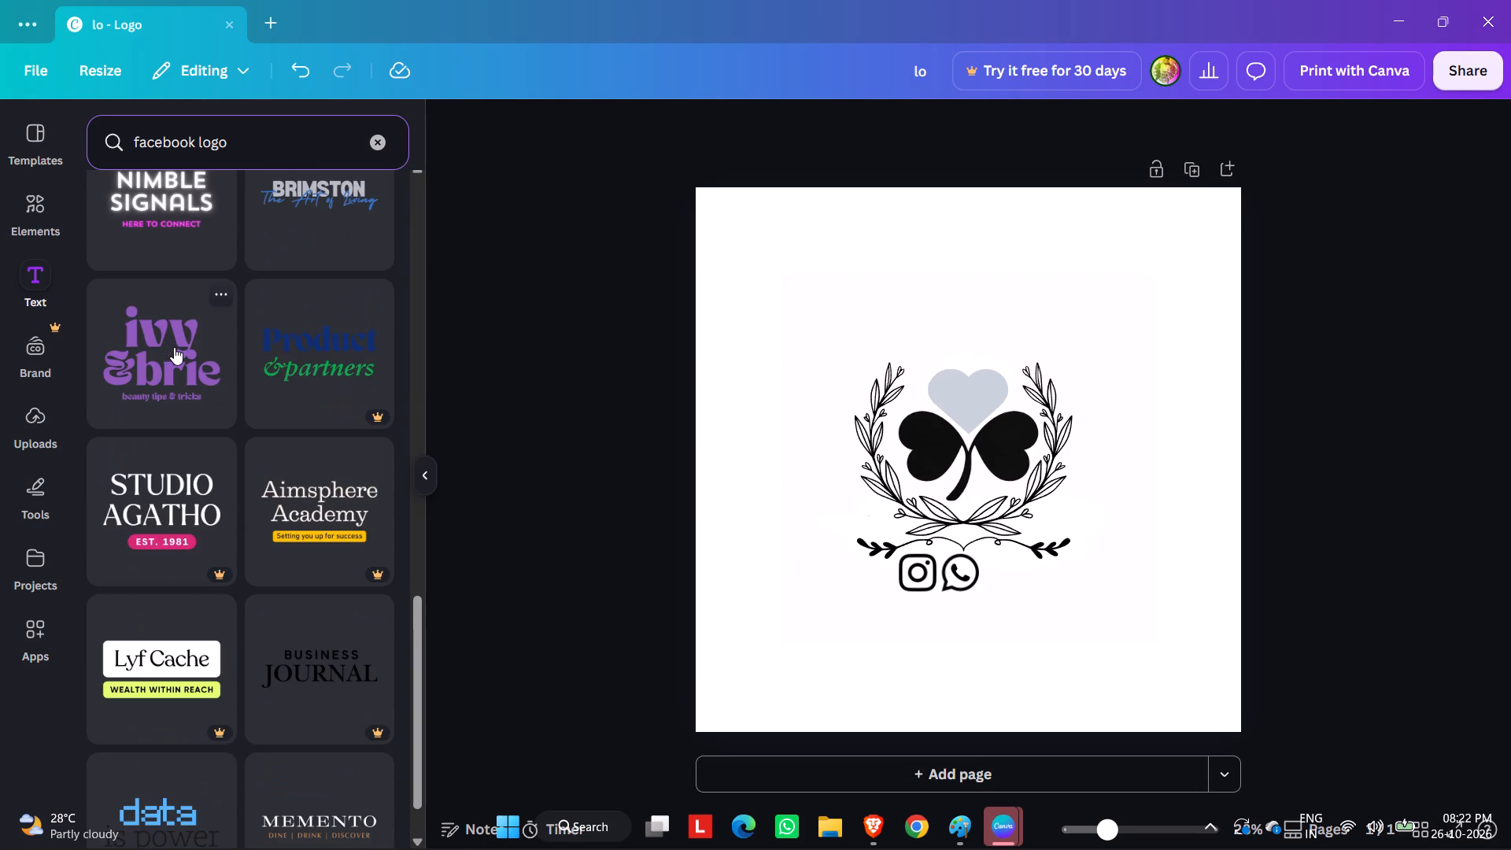
pyautogui.scroll(-2, 174, 347)
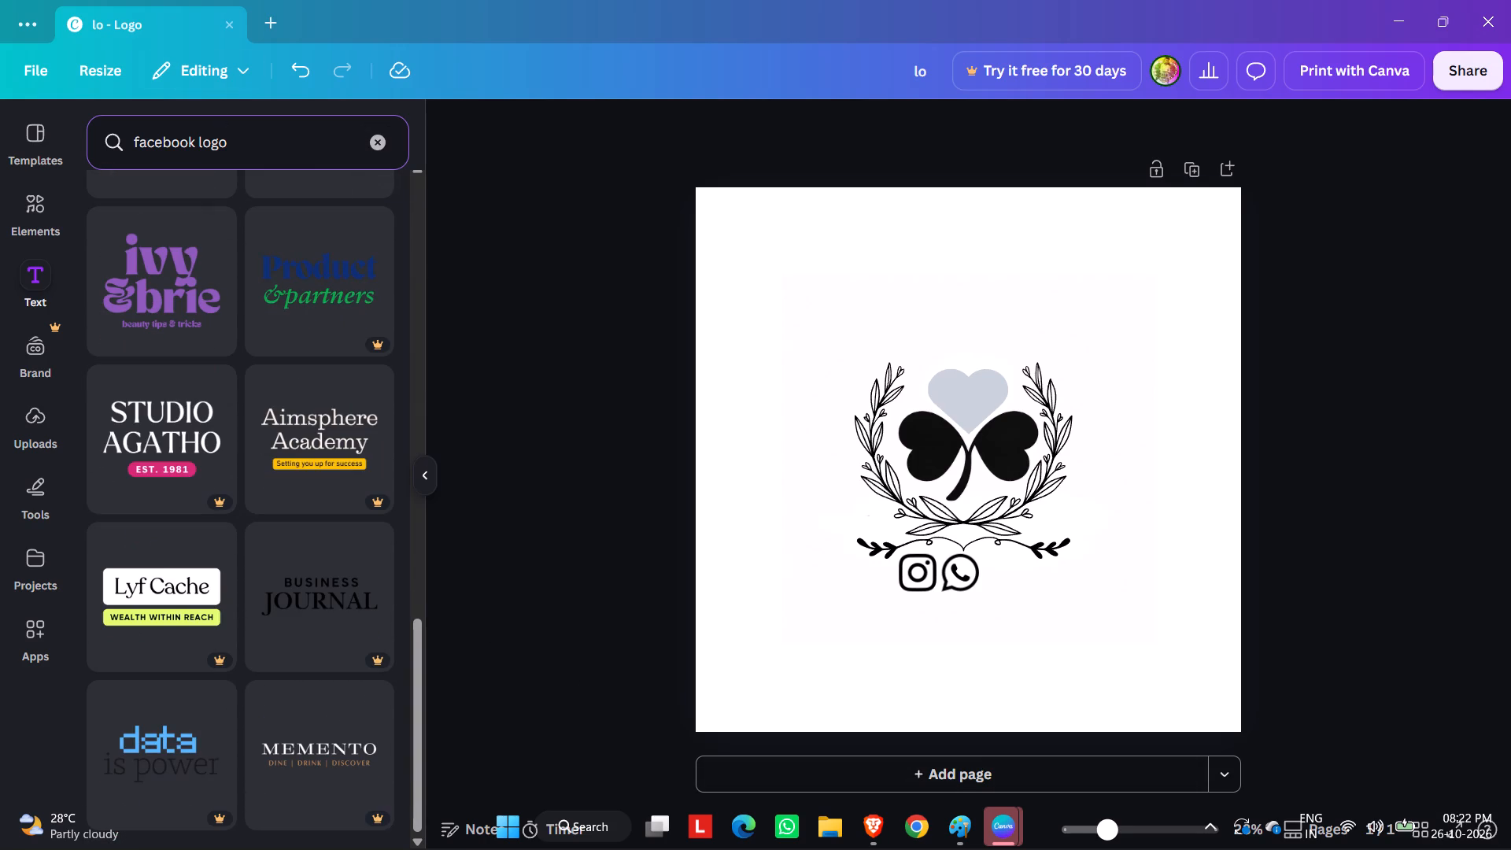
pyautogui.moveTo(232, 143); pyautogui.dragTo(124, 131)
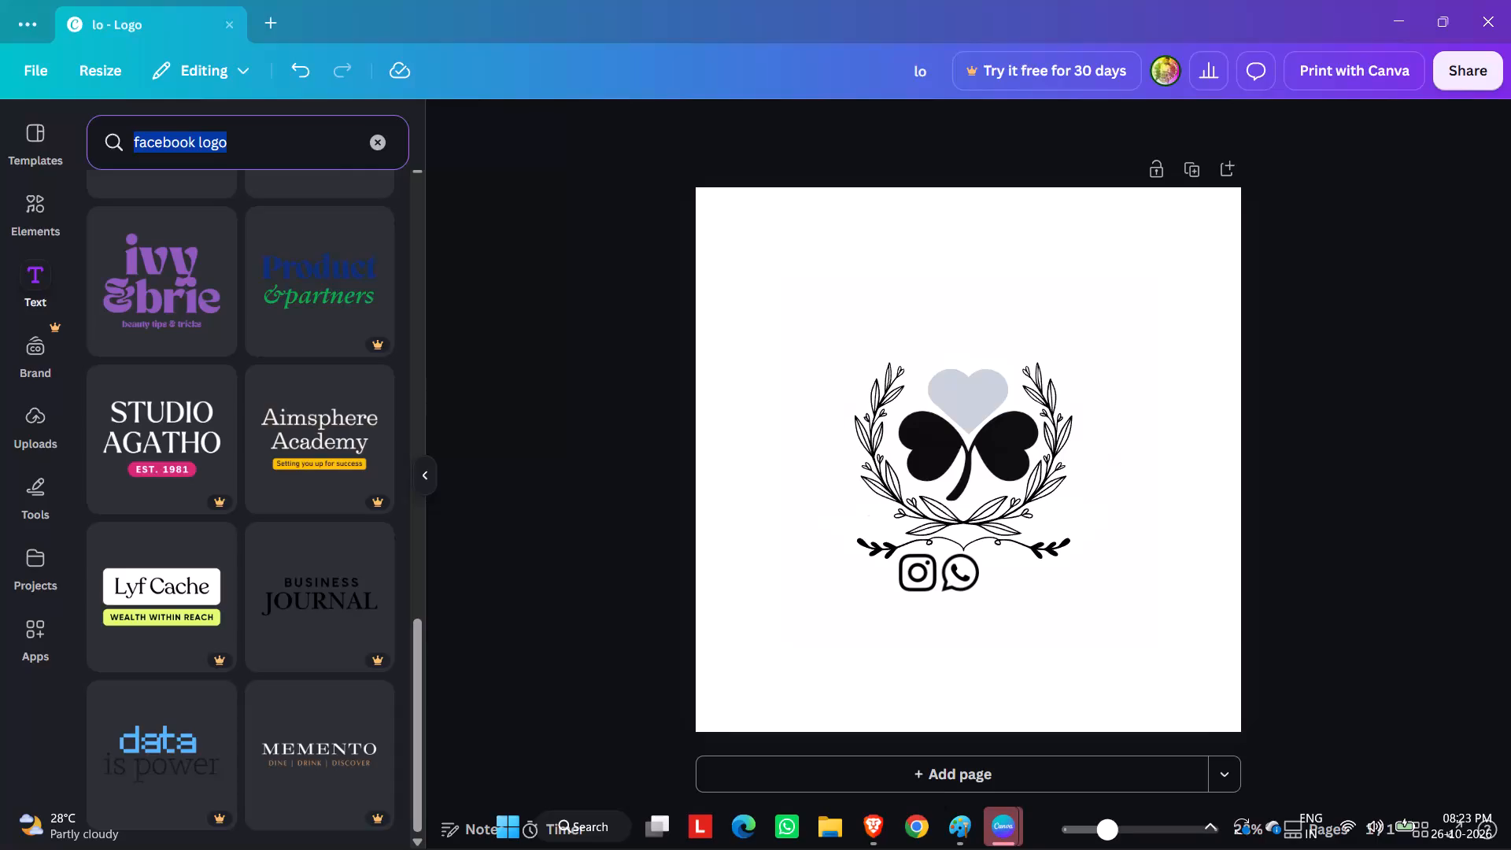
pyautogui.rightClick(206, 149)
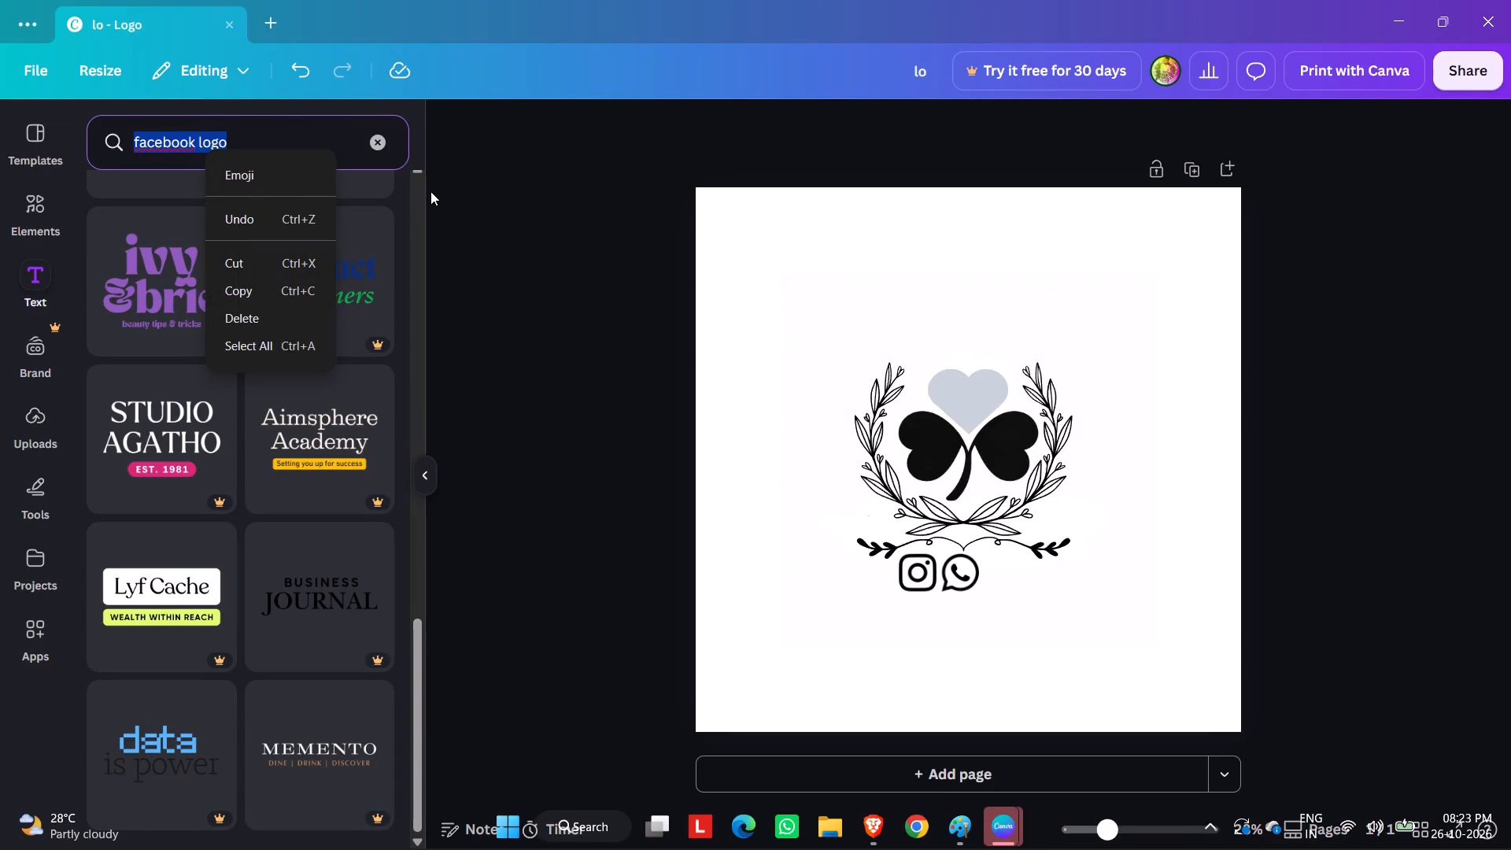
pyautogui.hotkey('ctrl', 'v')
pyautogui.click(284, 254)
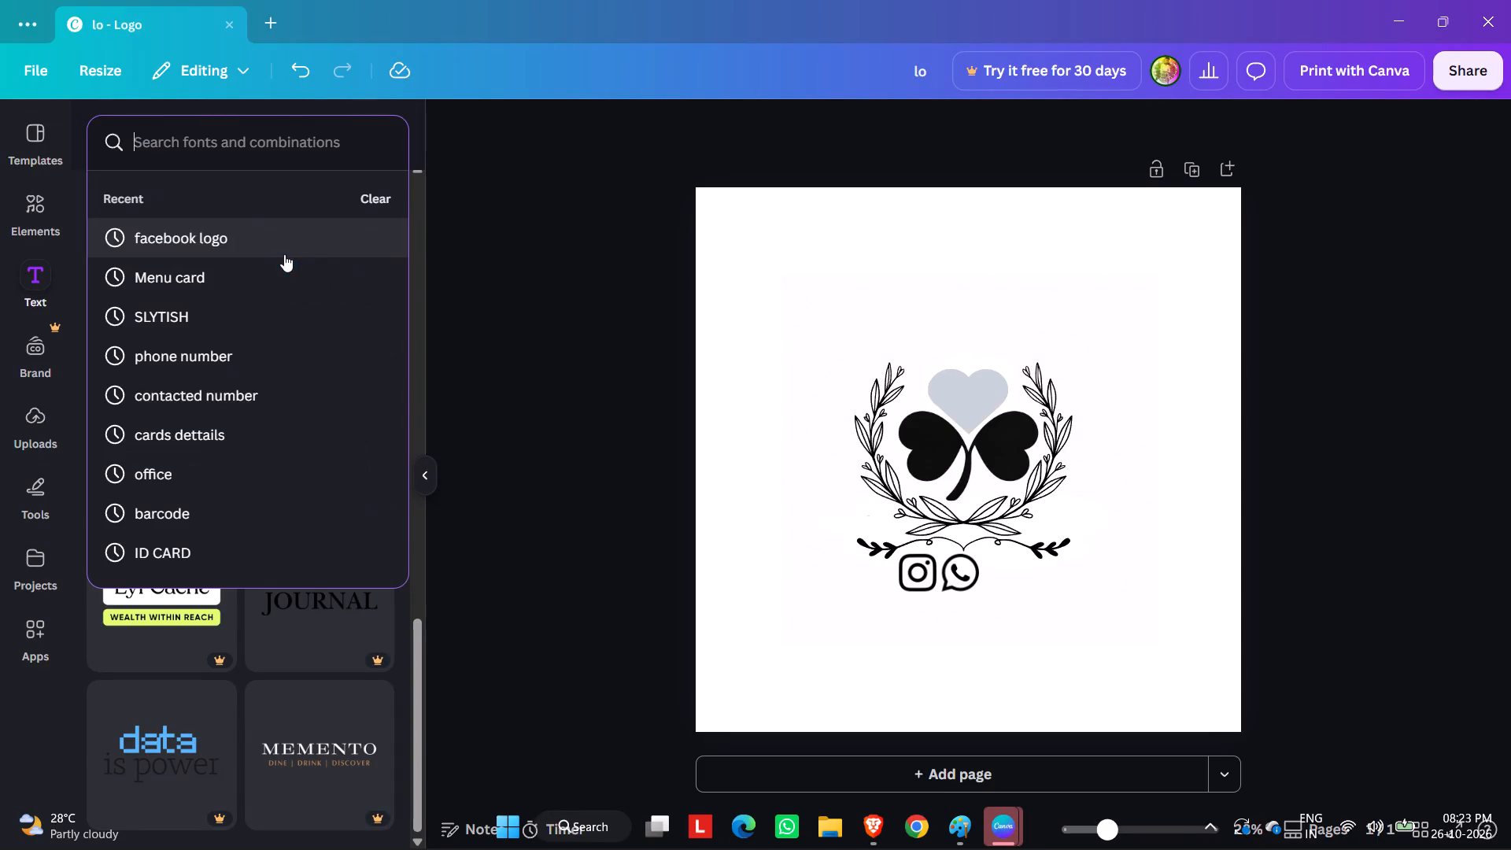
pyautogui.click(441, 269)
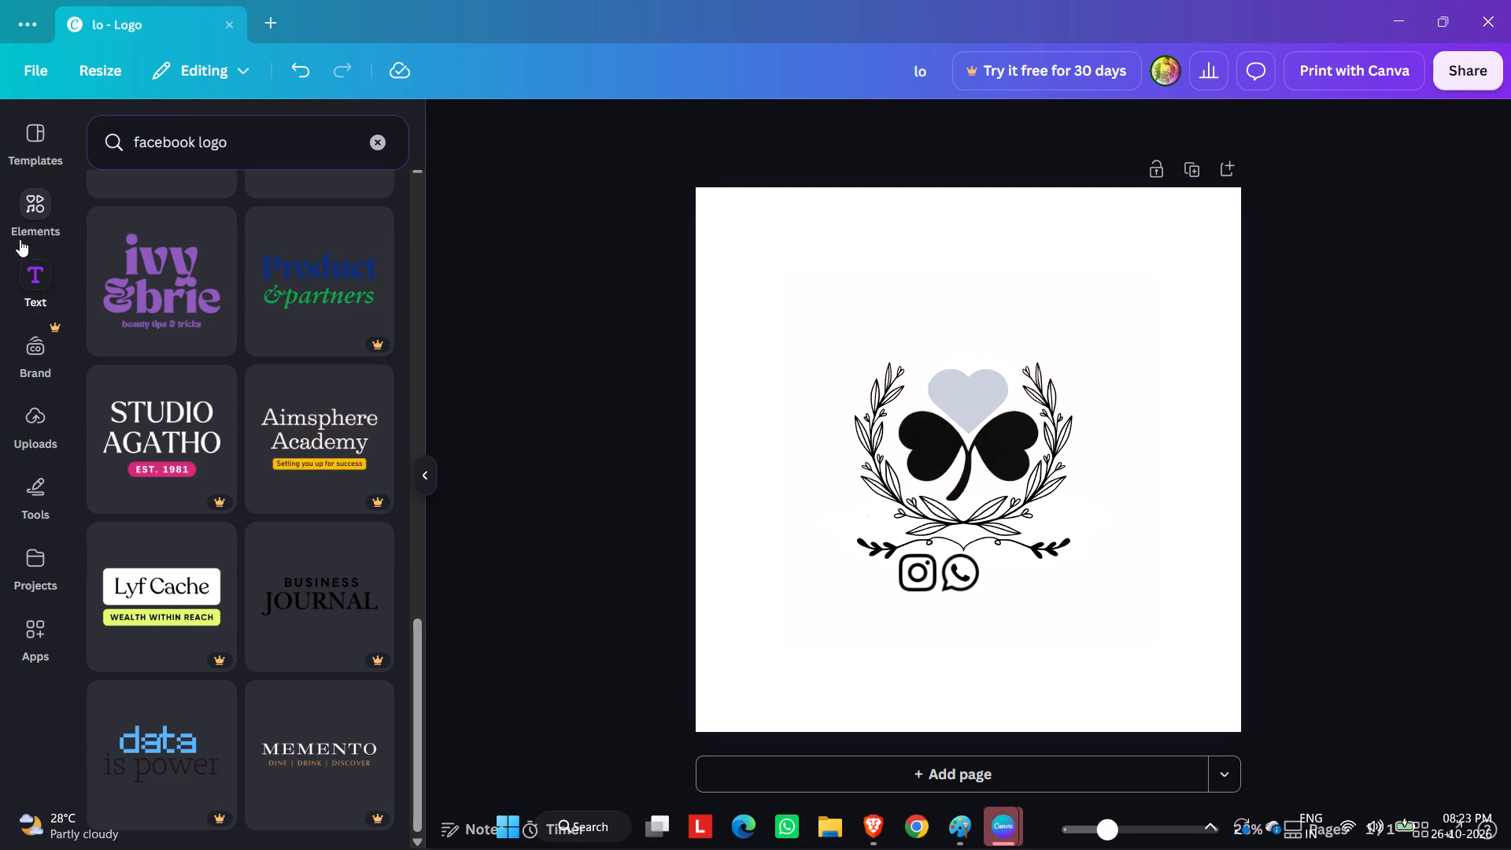
# Look through the full set of recommended elements for another social media icon or ornament to add beneath the emblem.
pyautogui.click(31, 225)
pyautogui.scroll(2, 283, 308)
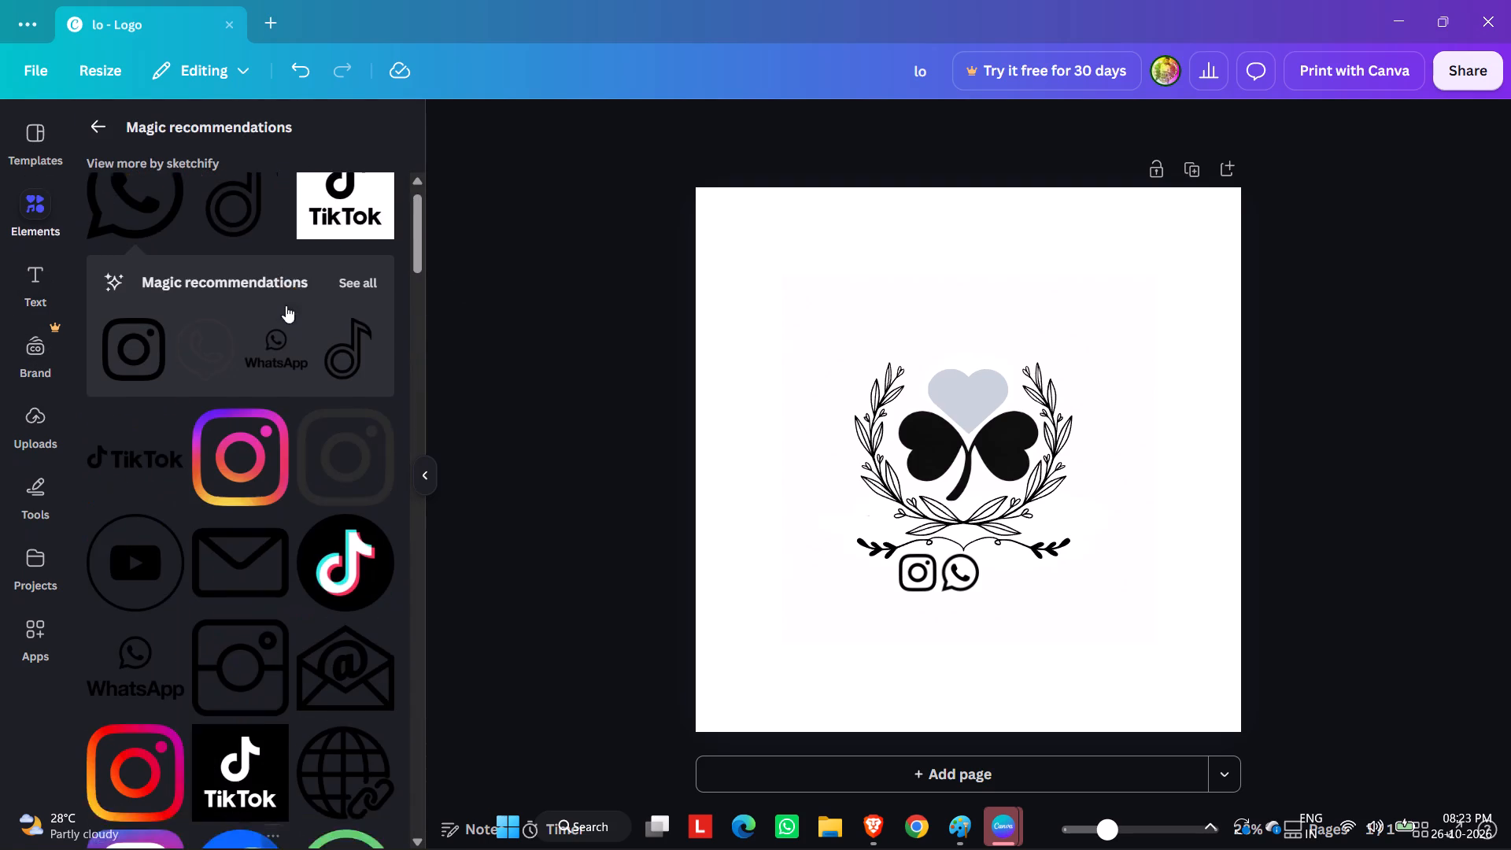
pyautogui.scroll(3, 286, 305)
pyautogui.scroll(2, 0, 542)
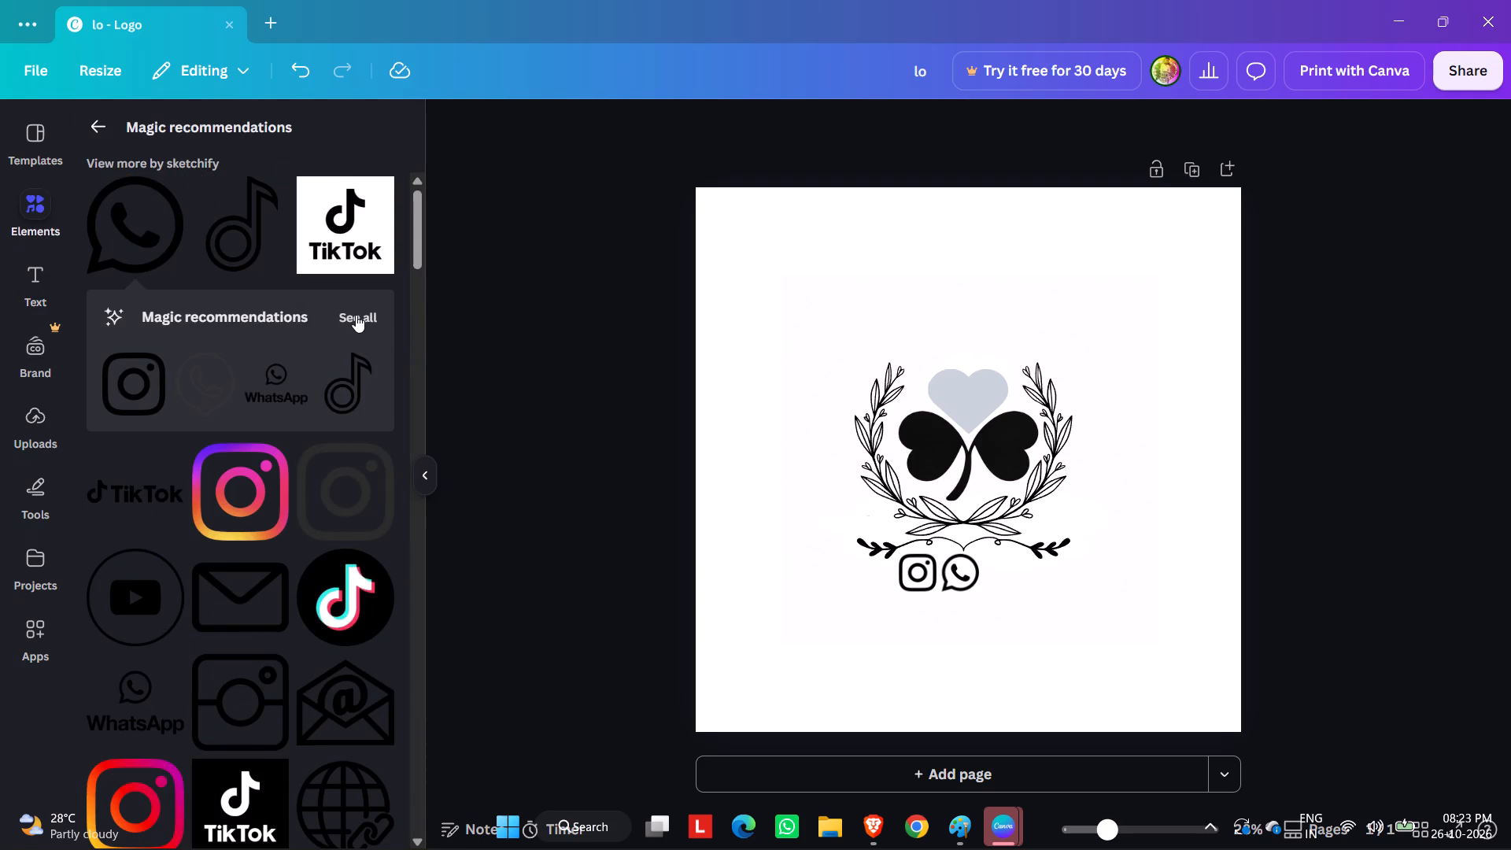
pyautogui.click(346, 310)
pyautogui.scroll(-1, 297, 453)
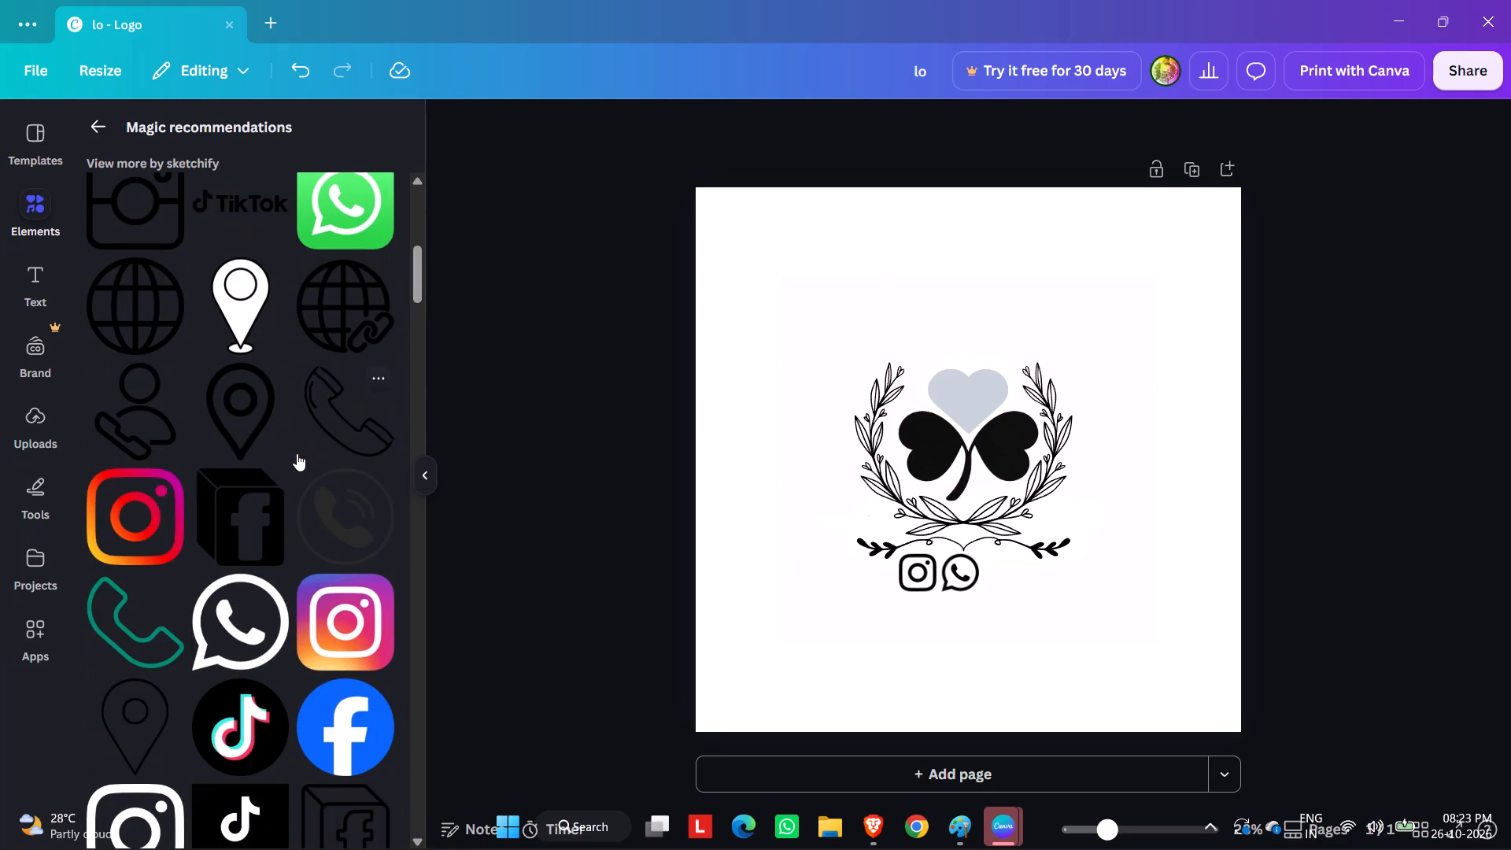
pyautogui.scroll(-1, 261, 504)
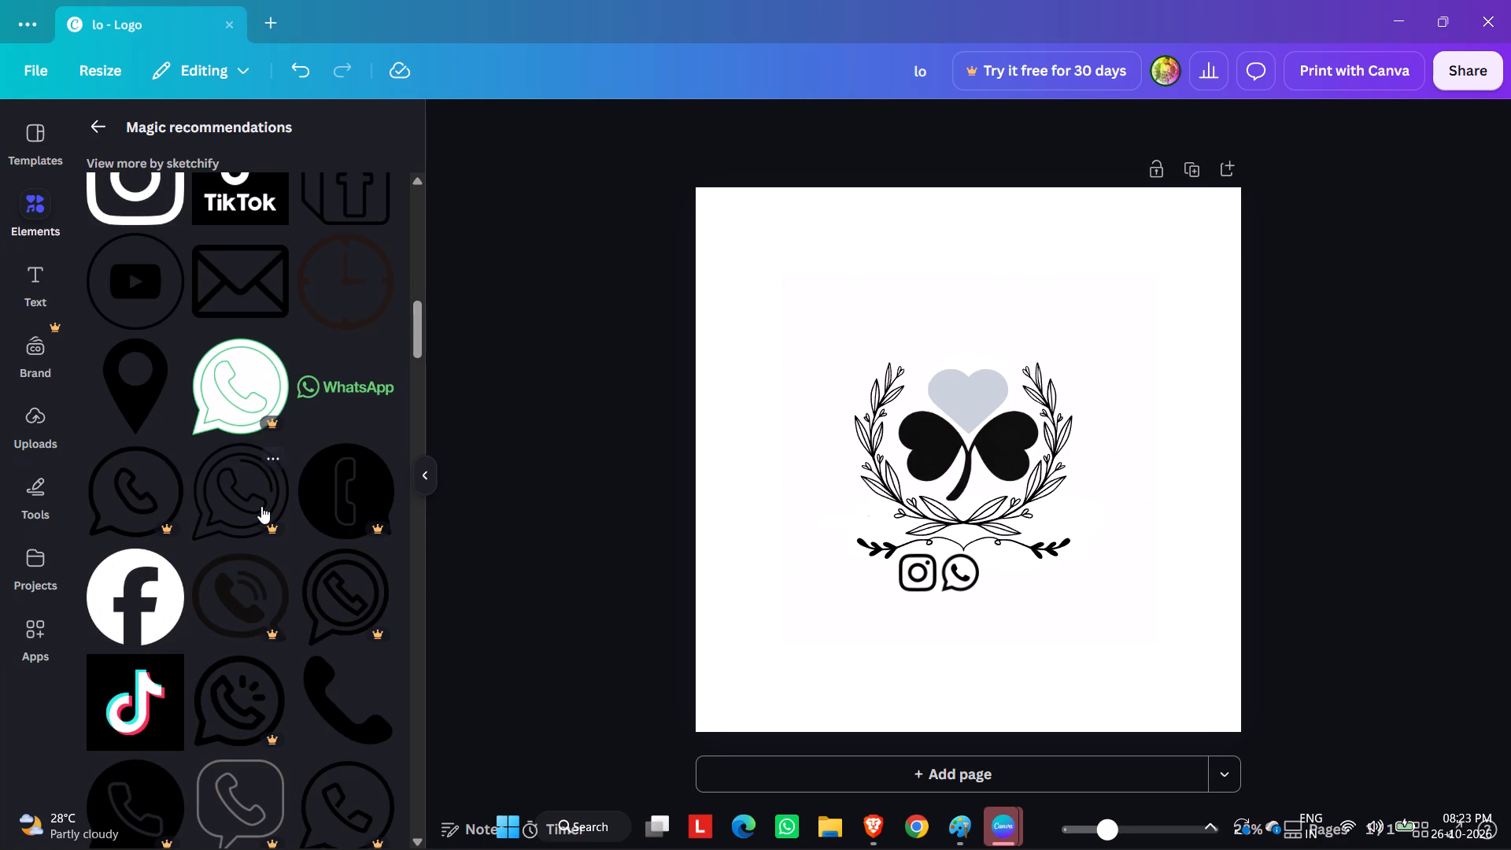
pyautogui.scroll(-3, 261, 506)
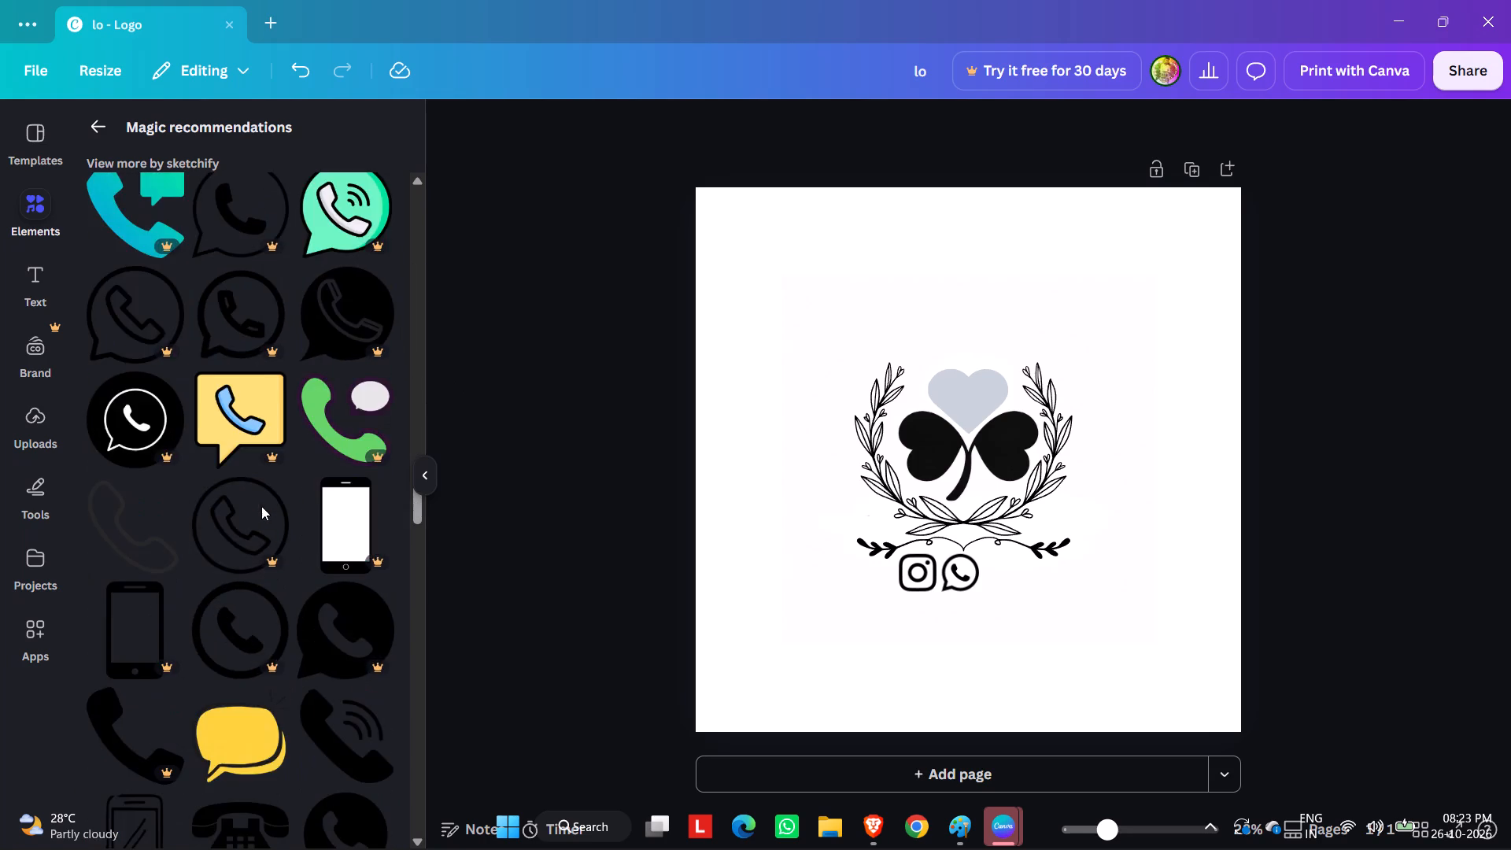
pyautogui.scroll(-1, 261, 506)
pyautogui.scroll(1, 261, 506)
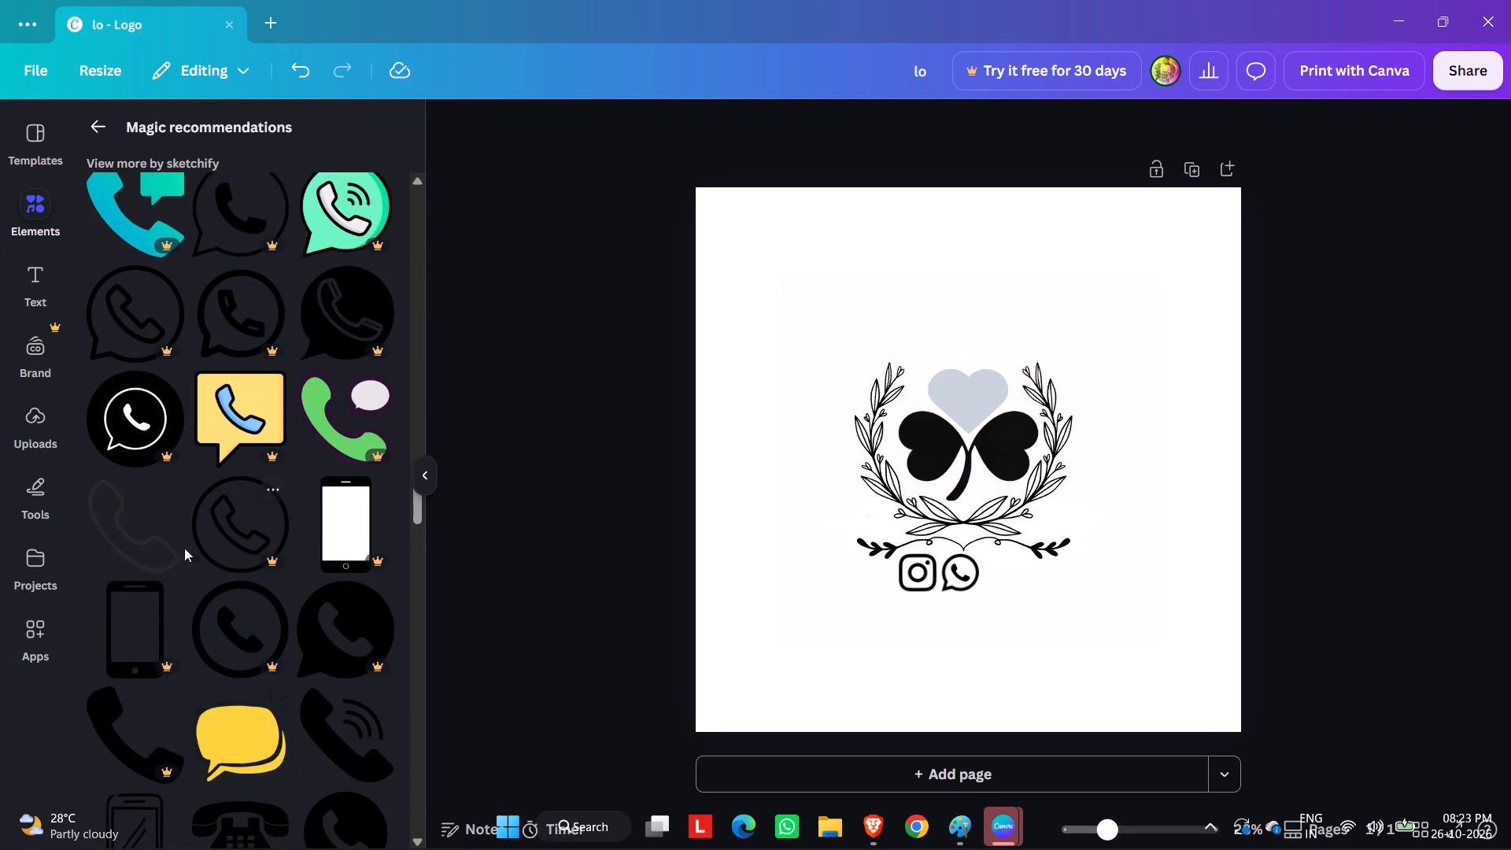
pyautogui.scroll(-1, 297, 434)
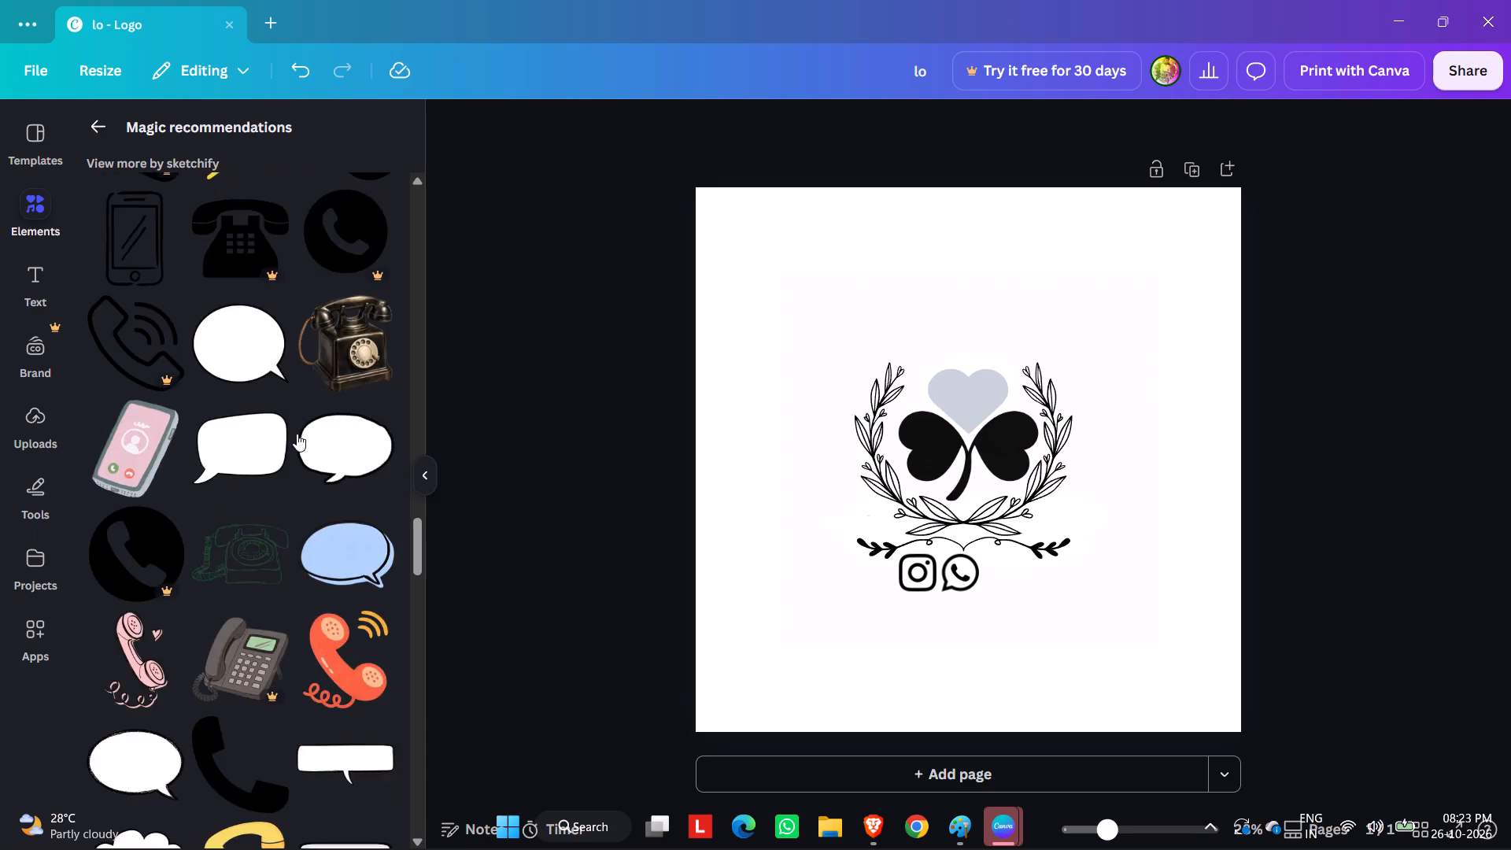
pyautogui.scroll(-3, 297, 434)
pyautogui.scroll(1, 312, 425)
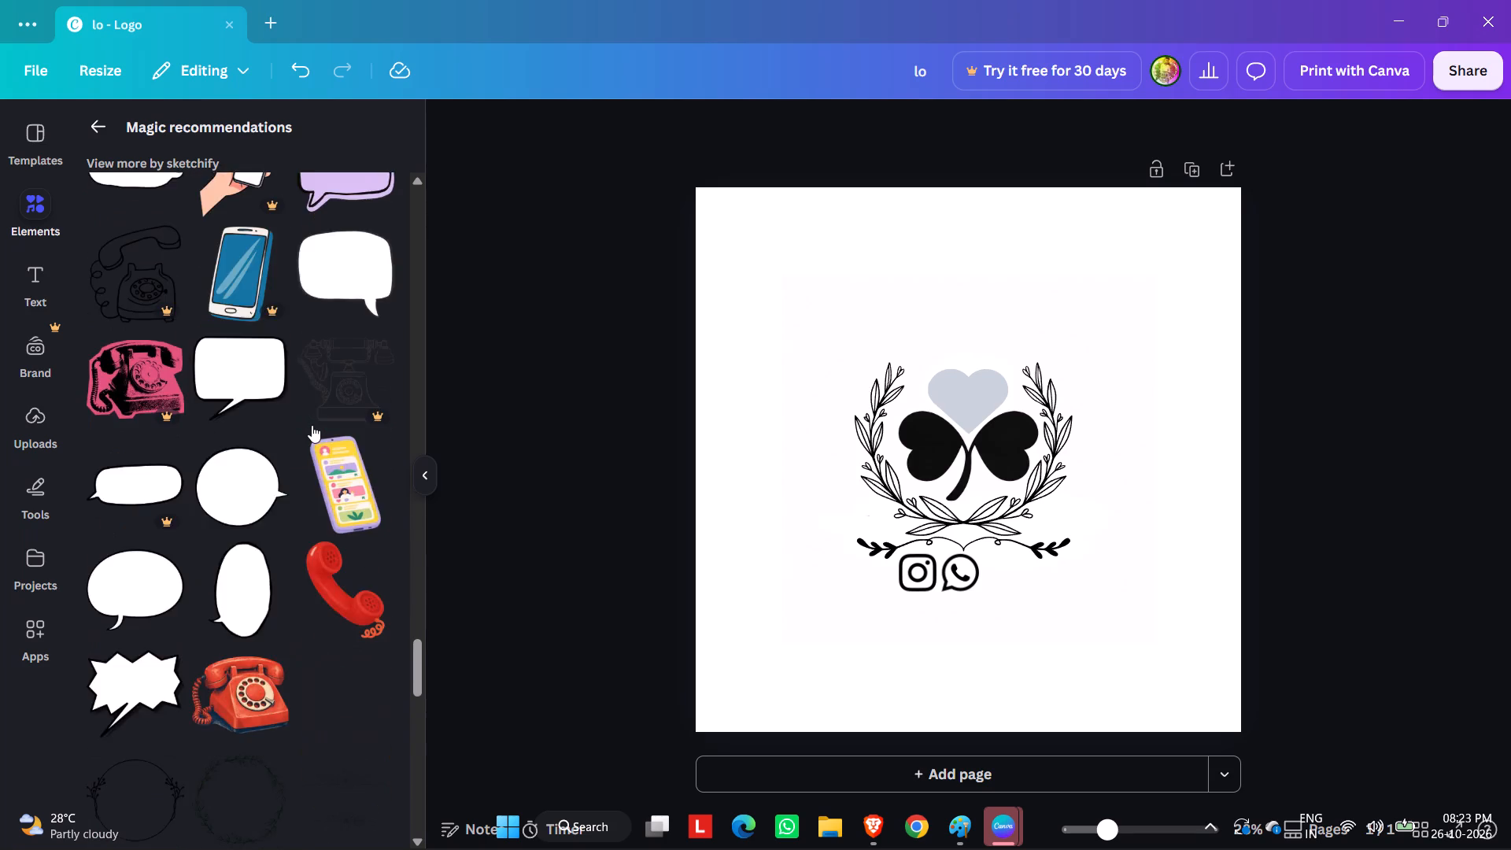
pyautogui.scroll(-1, 312, 425)
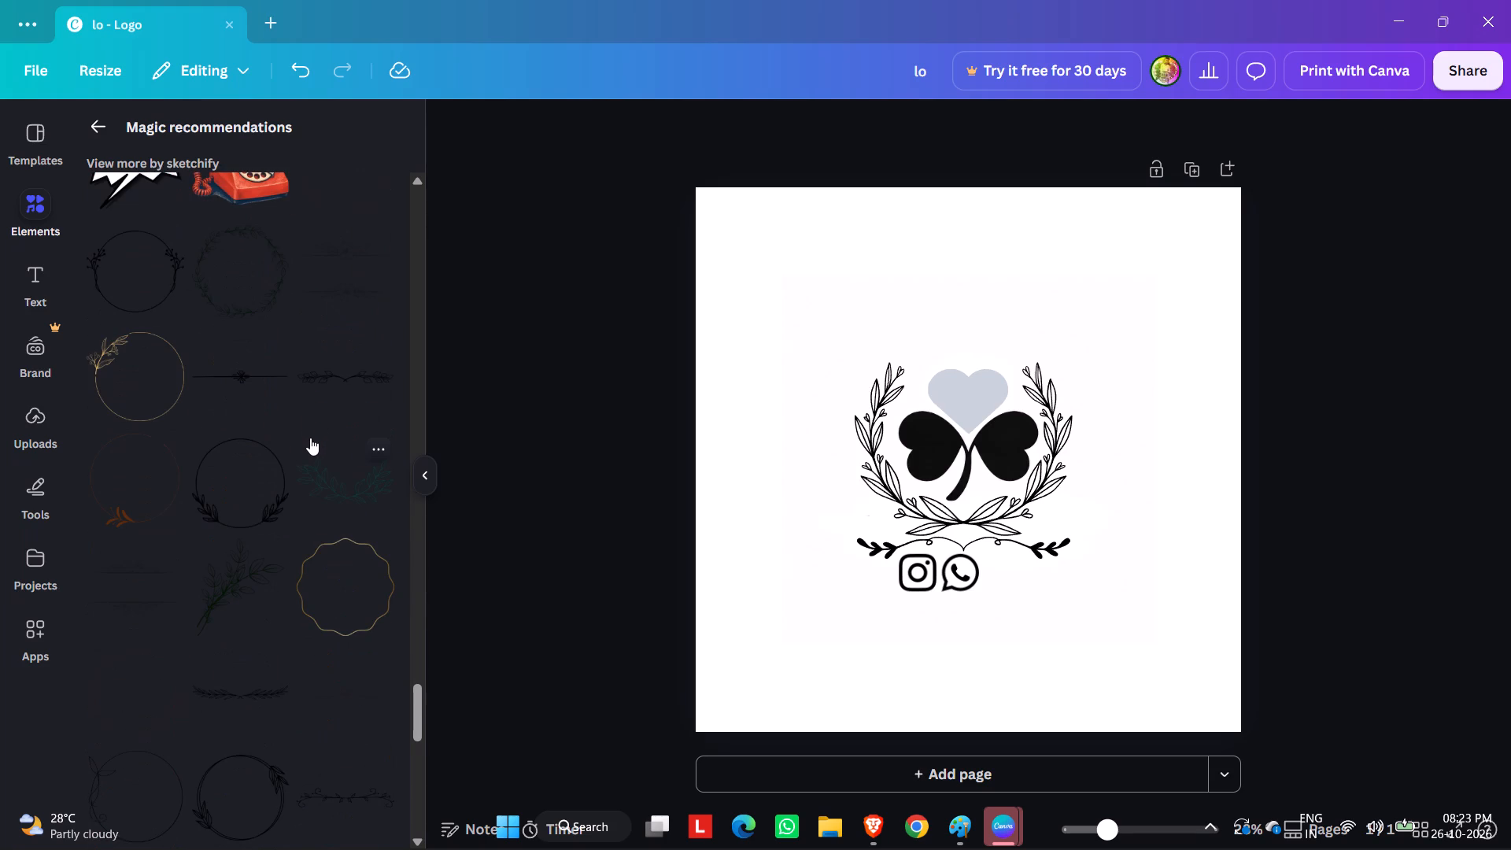
pyautogui.scroll(-1, 308, 440)
pyautogui.scroll(1, 305, 443)
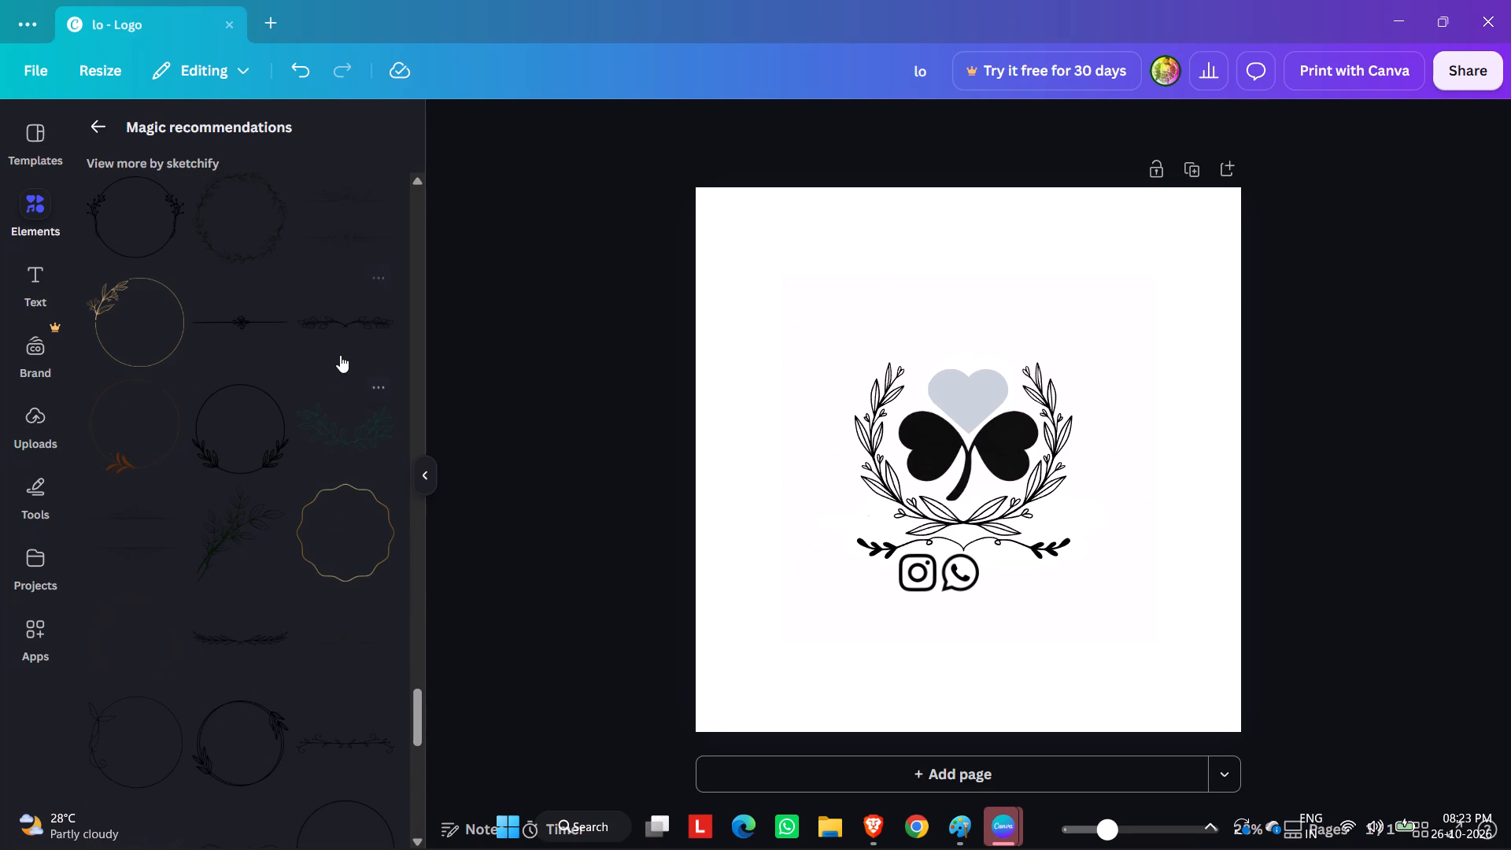
# Add the straight line divider with a central flourish and place it below the Instagram and WhatsApp icons, clear of the leafy divider.
pyautogui.moveTo(234, 311); pyautogui.dragTo(237, 315)
pyautogui.moveTo(237, 315); pyautogui.dragTo(903, 563)
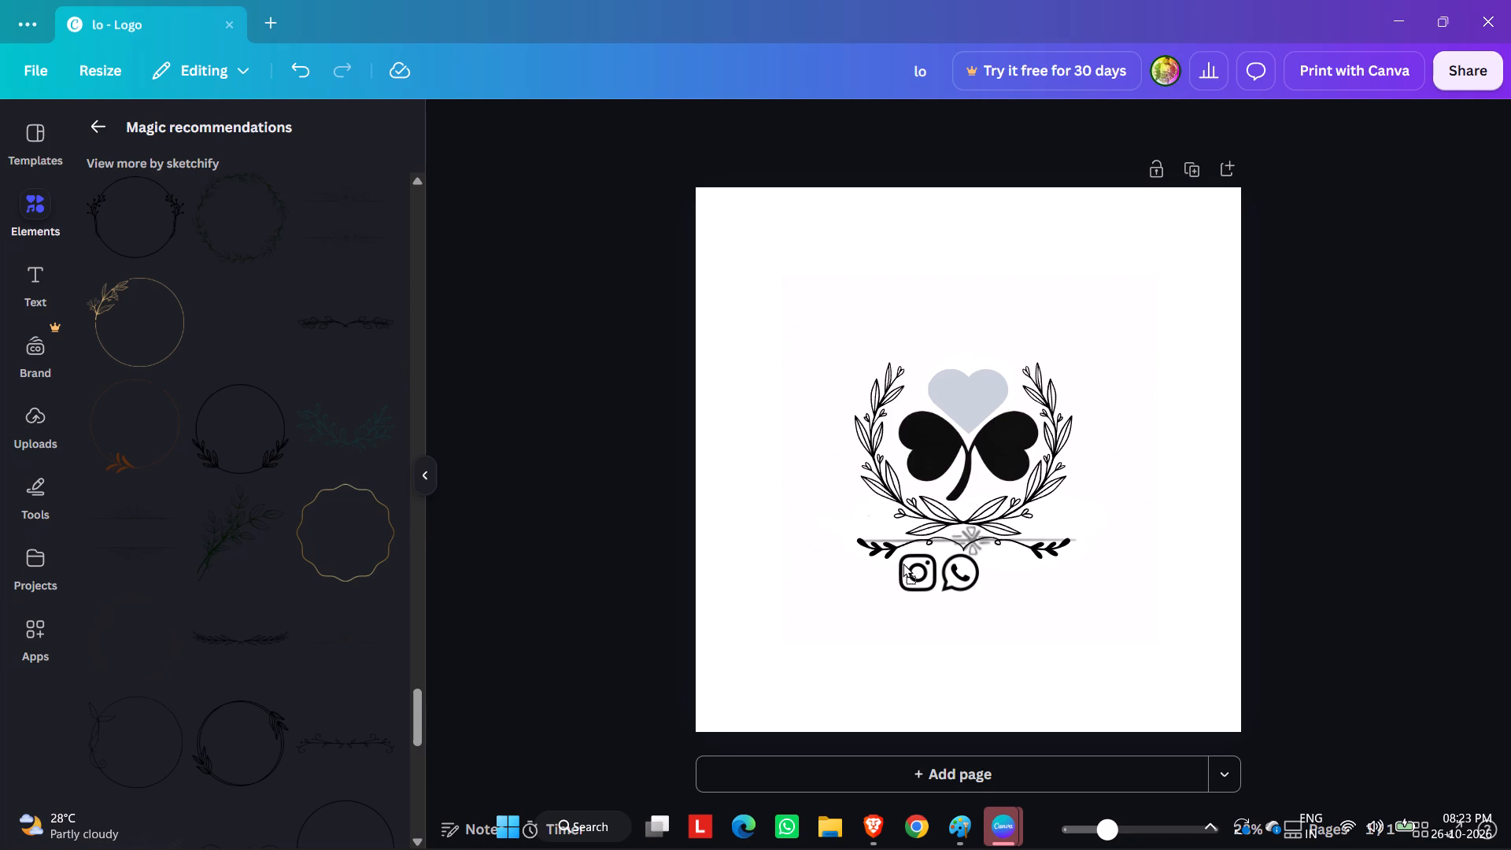
pyautogui.moveTo(903, 563); pyautogui.dragTo(900, 563)
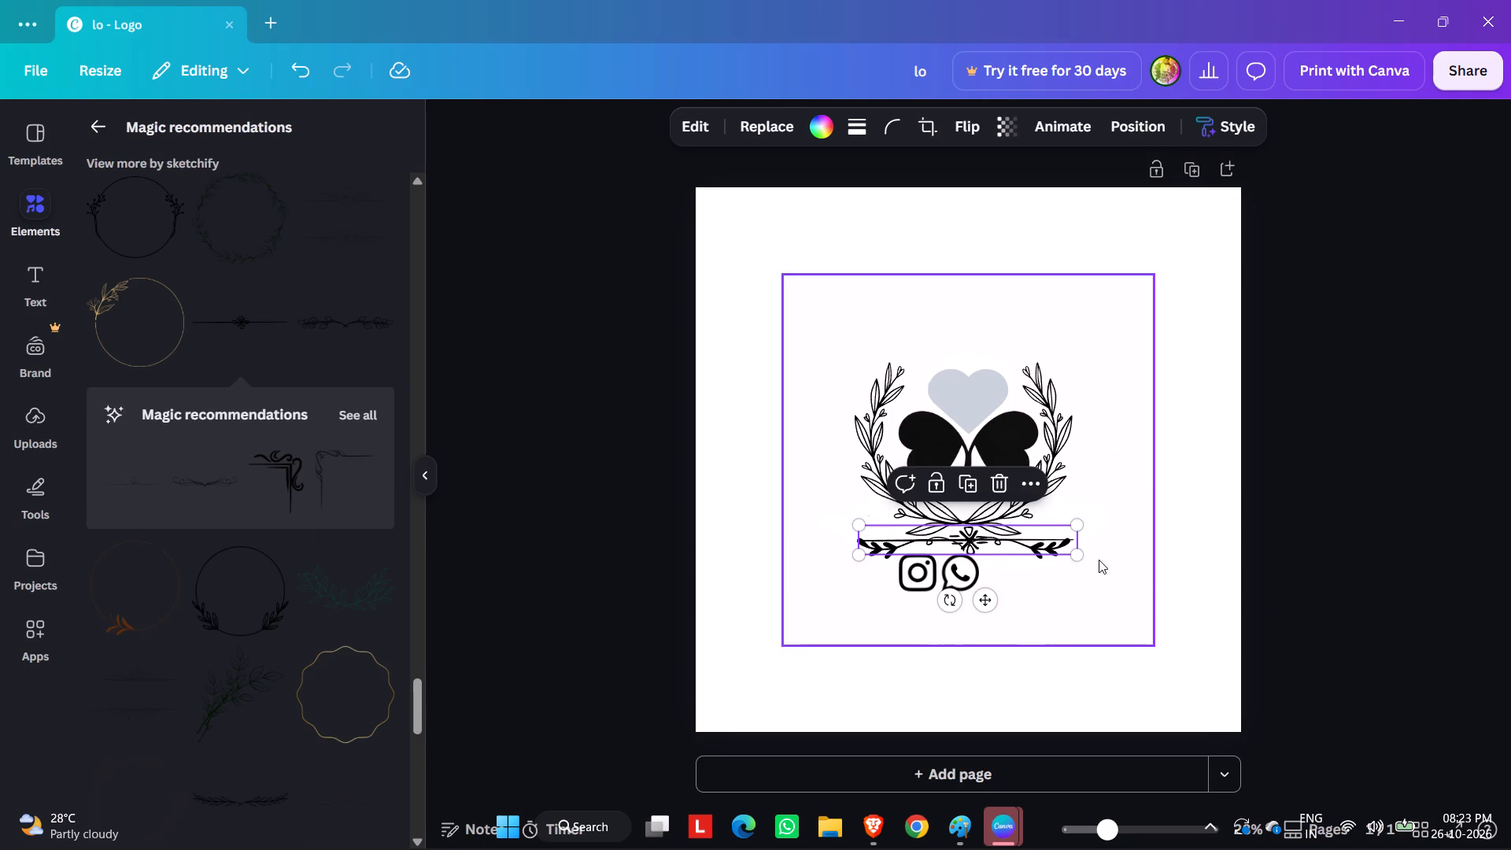
pyautogui.click(1071, 552)
pyautogui.click(987, 524)
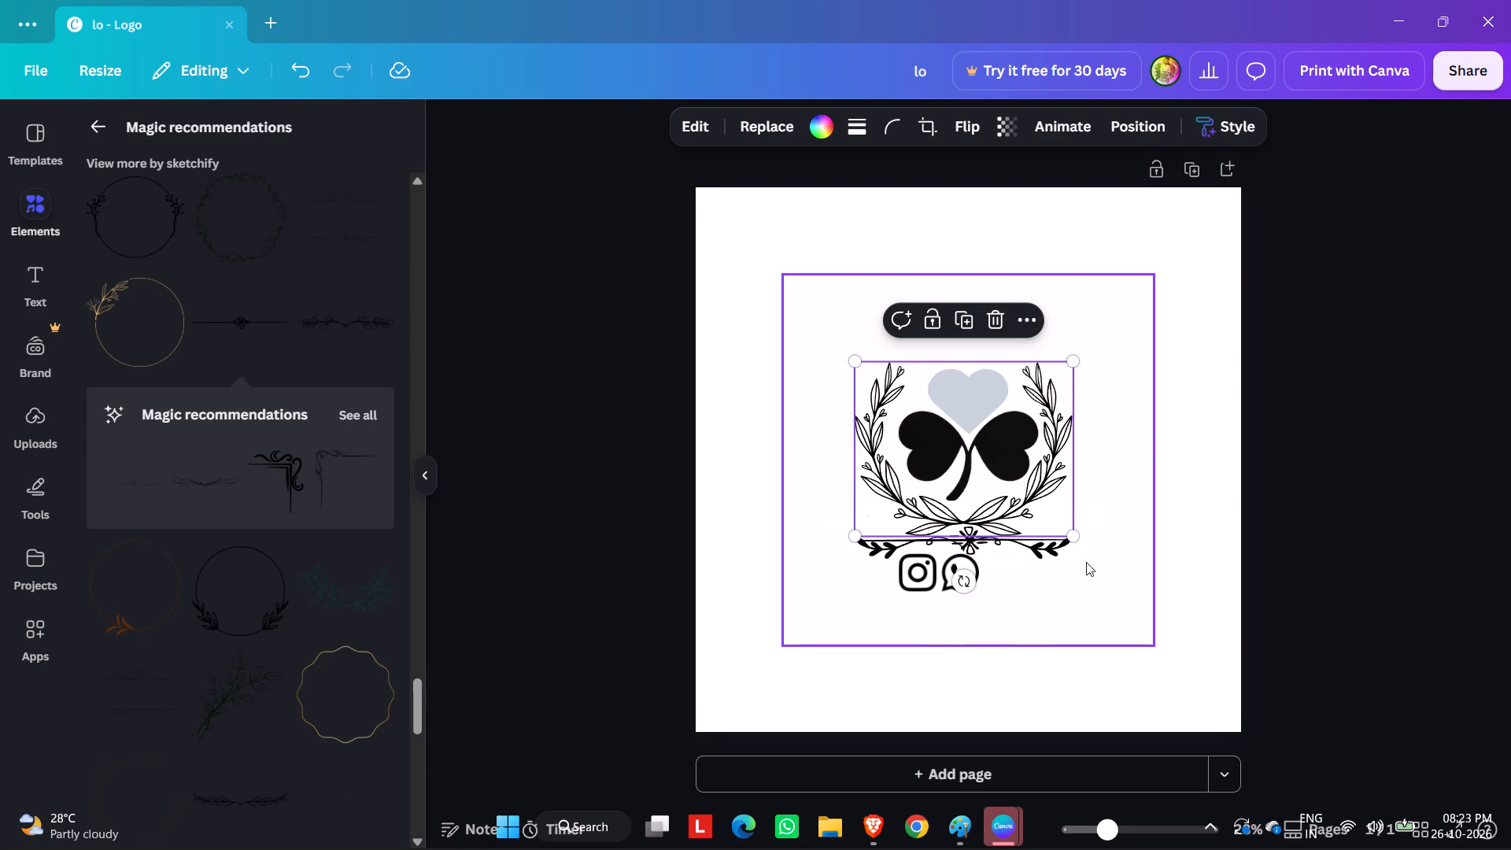
pyautogui.moveTo(1025, 537); pyautogui.dragTo(1040, 641)
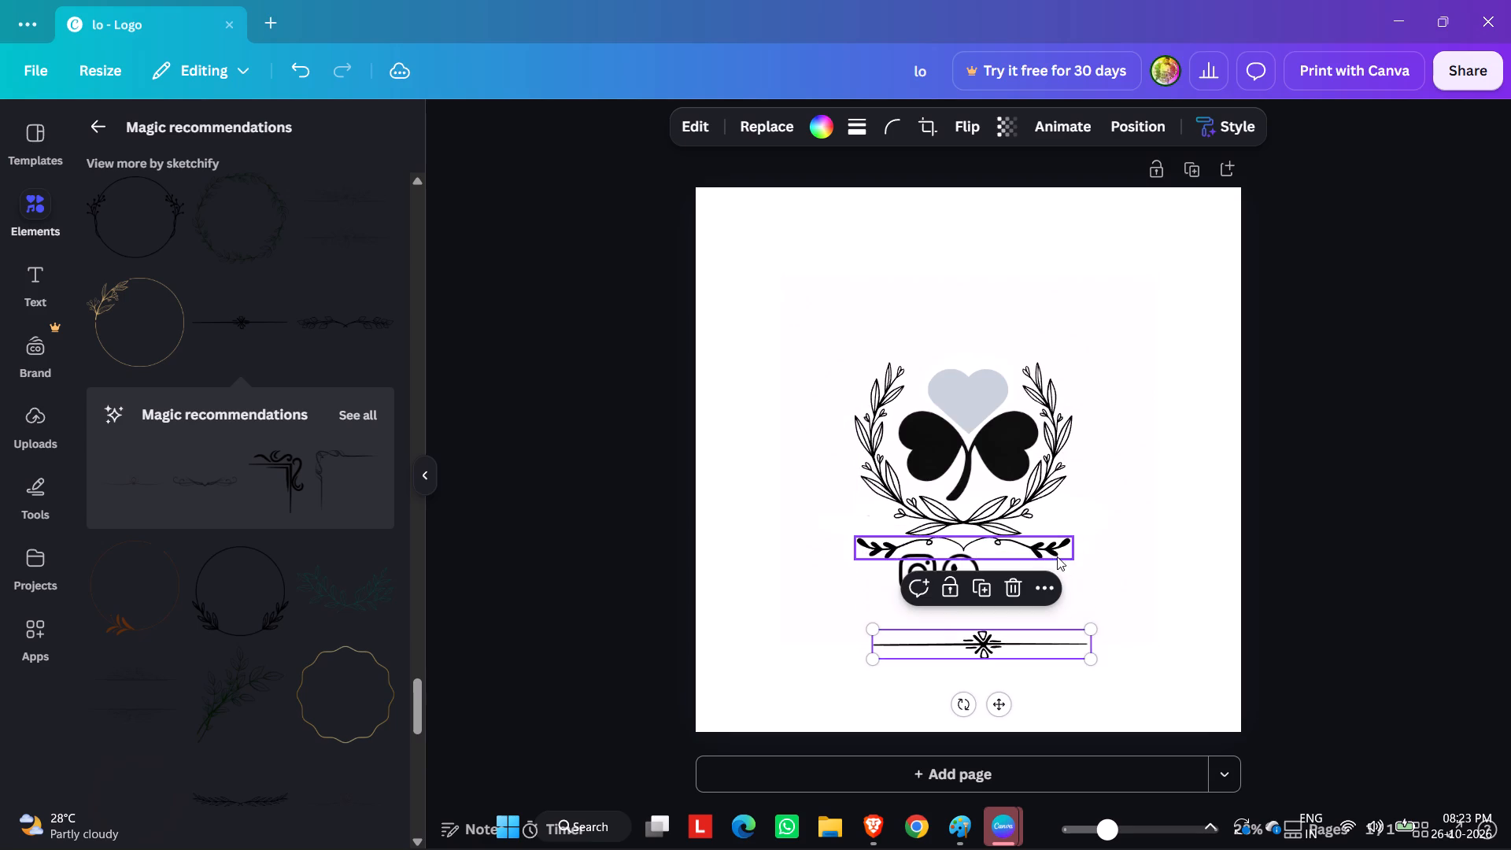
pyautogui.click(1050, 550)
pyautogui.click(1142, 495)
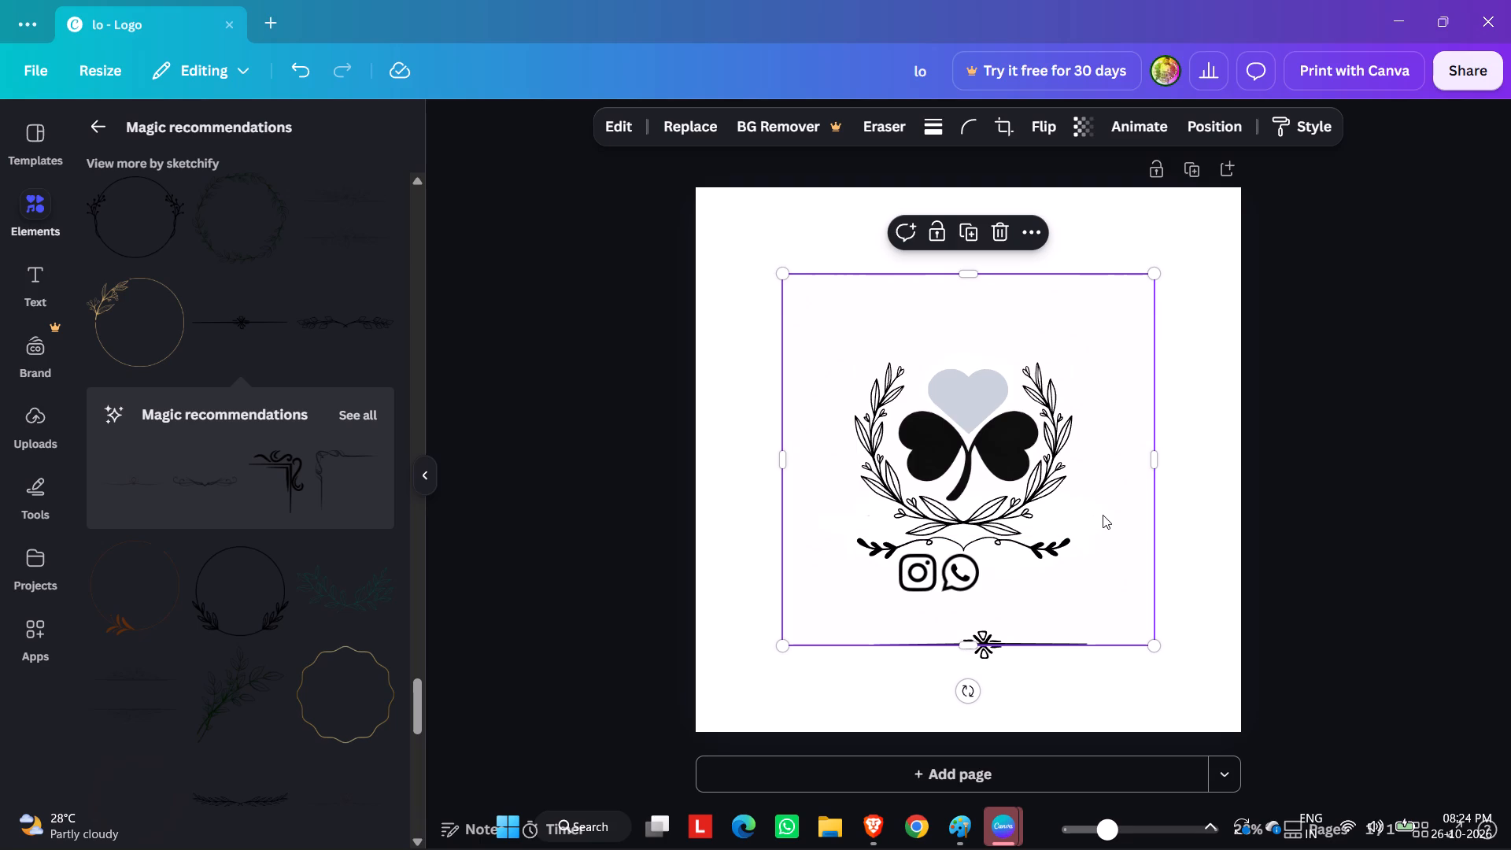
pyautogui.click(1318, 375)
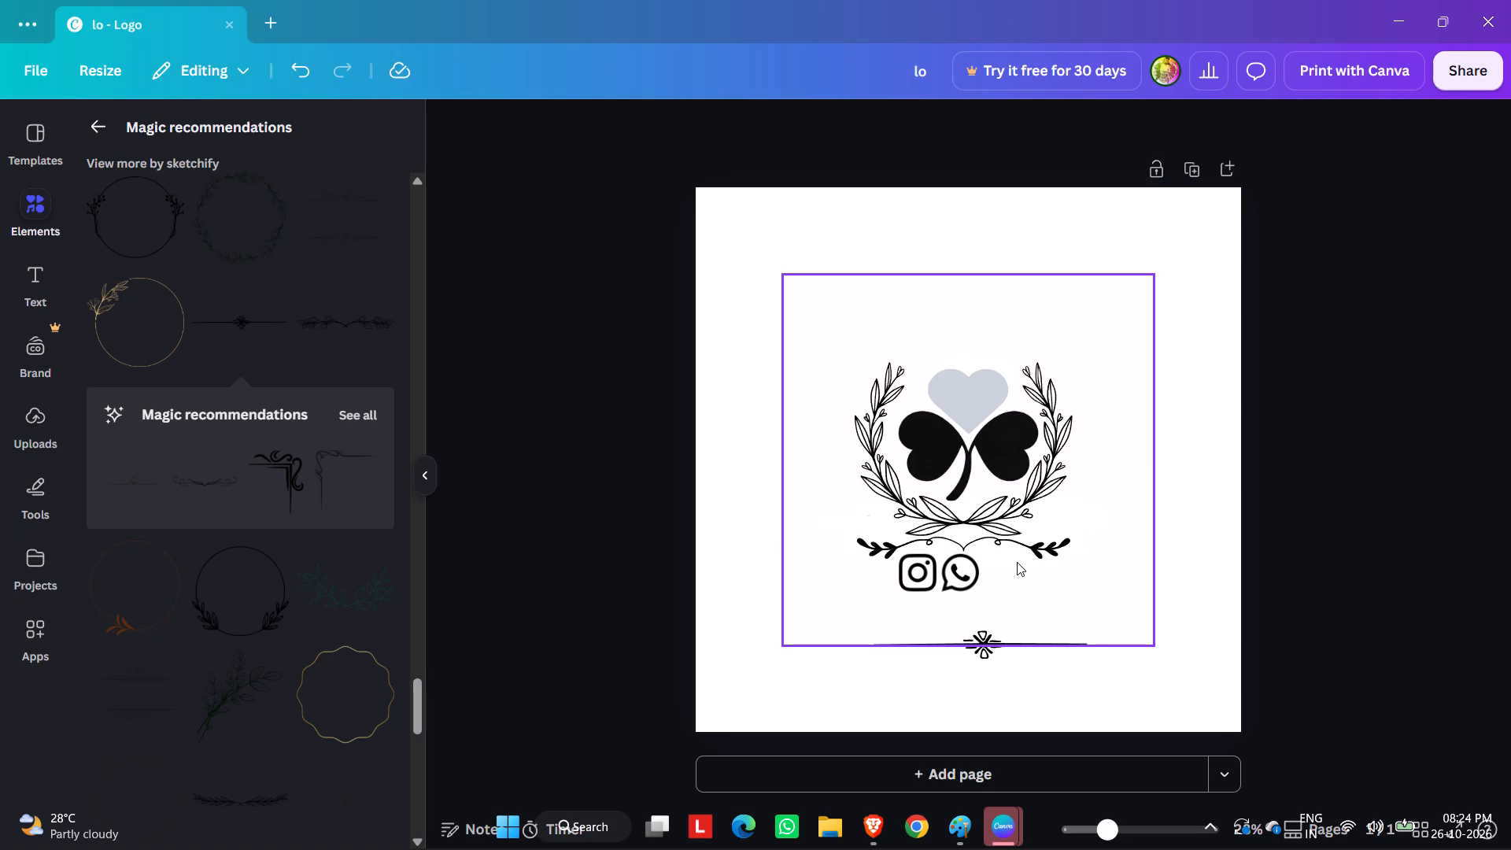
# Select the straight line ornament with the central motif below the Instagram and WhatsApp icons.
pyautogui.click(1014, 645)
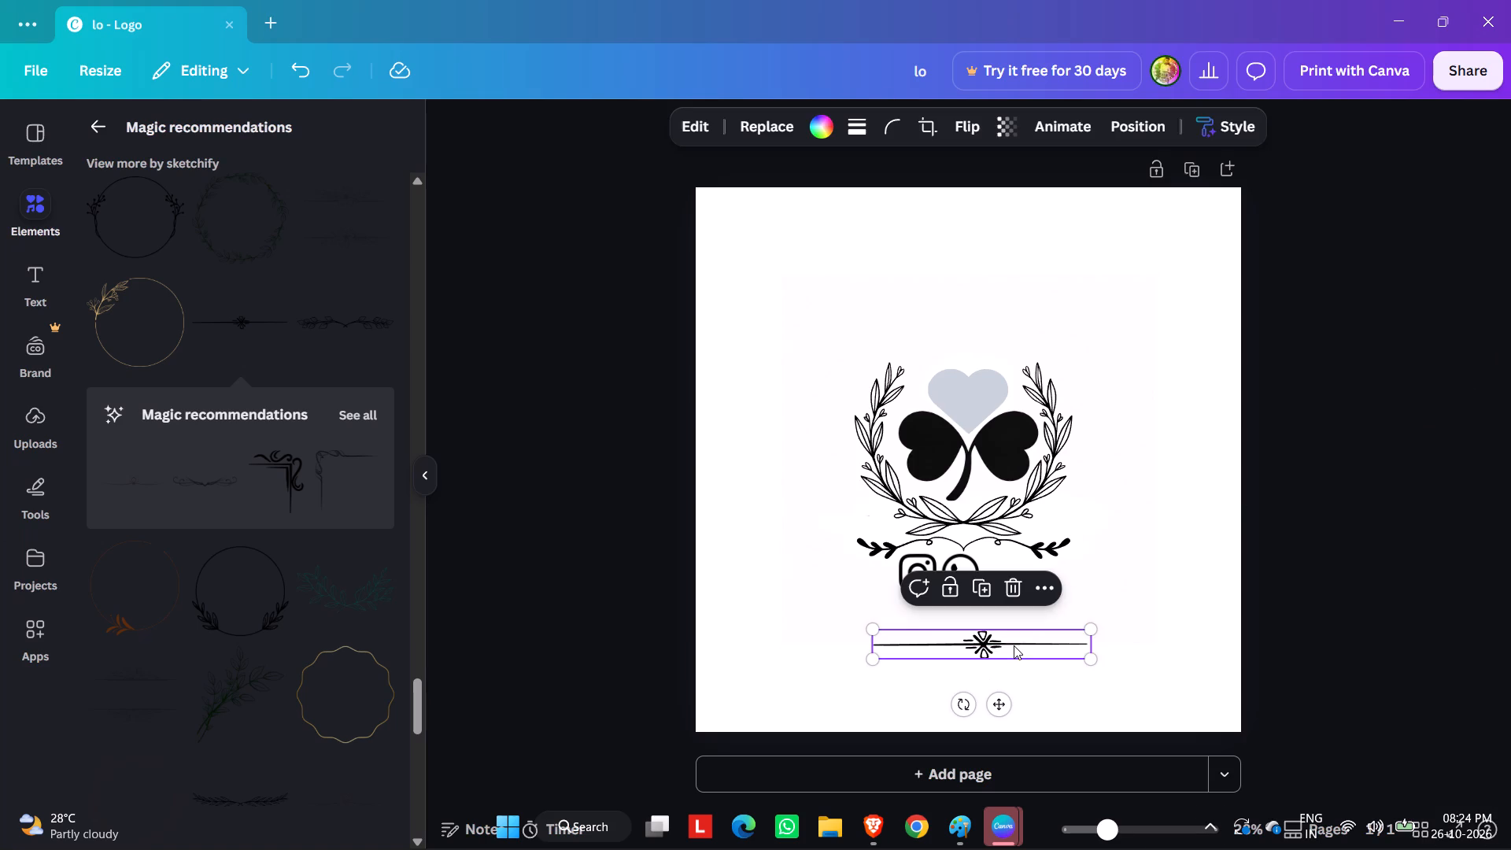
# Delete the straight line ornament and the WhatsApp and Instagram icons beneath the wreath.
pyautogui.click(1014, 593)
pyautogui.click(939, 562)
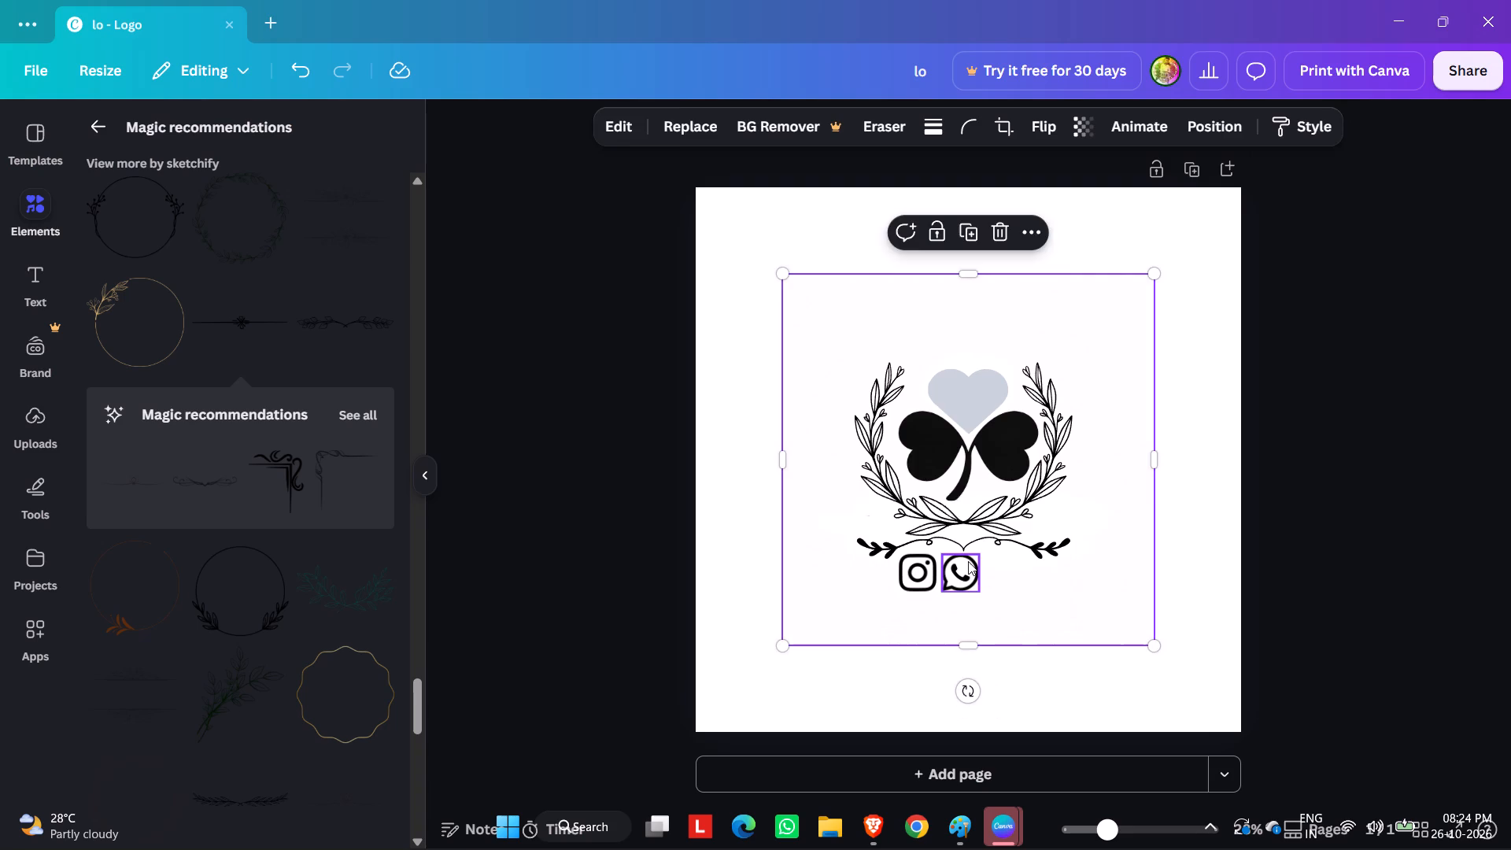
pyautogui.click(968, 561)
pyautogui.click(997, 516)
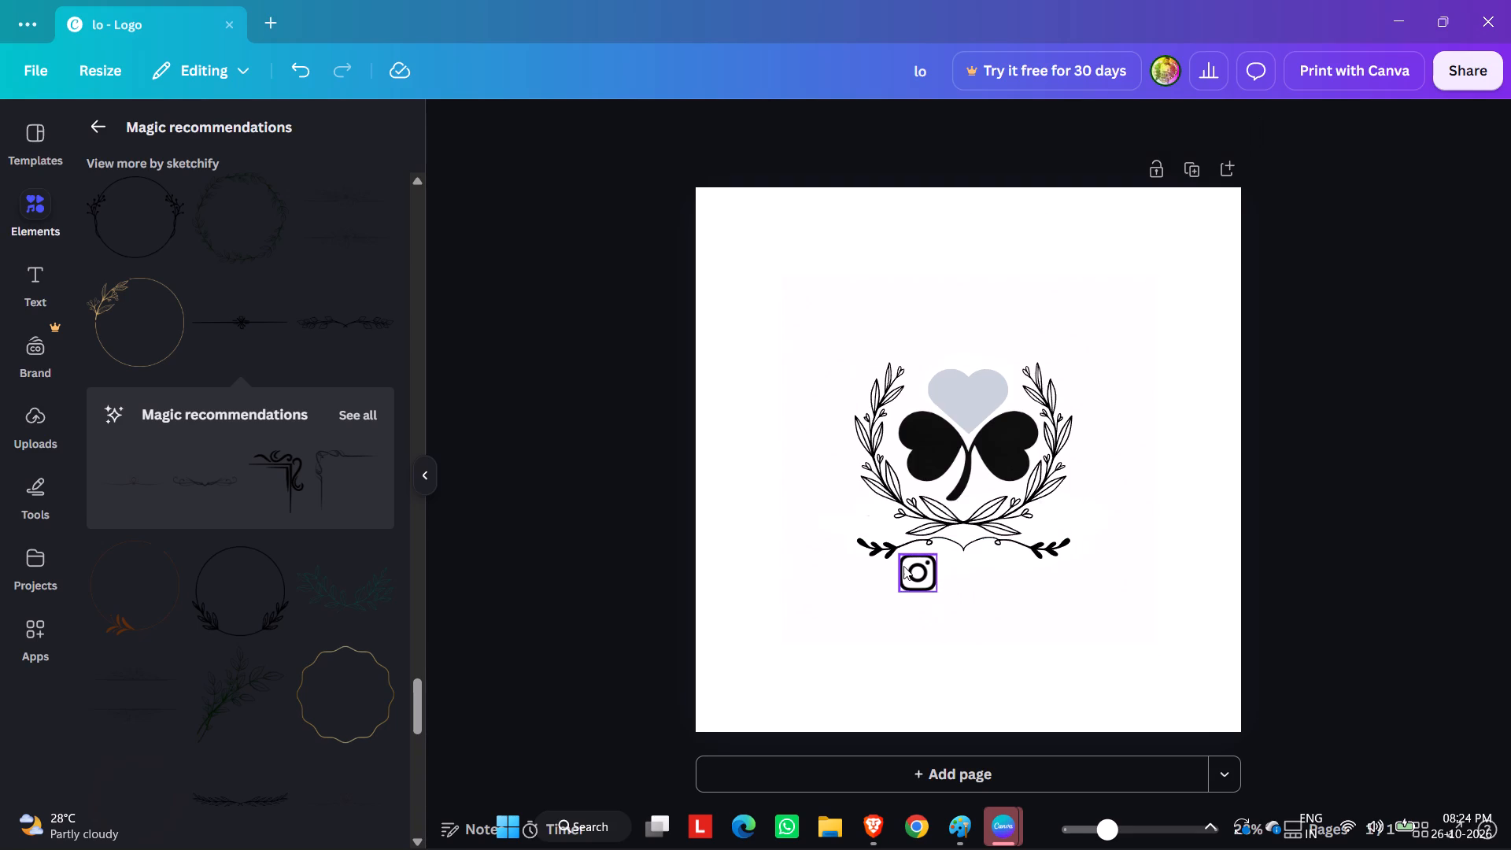
pyautogui.click(903, 566)
pyautogui.click(944, 512)
# Delete the curved leafy divider and the laurel wreath, keeping only the clover and heart emblem.
pyautogui.click(889, 545)
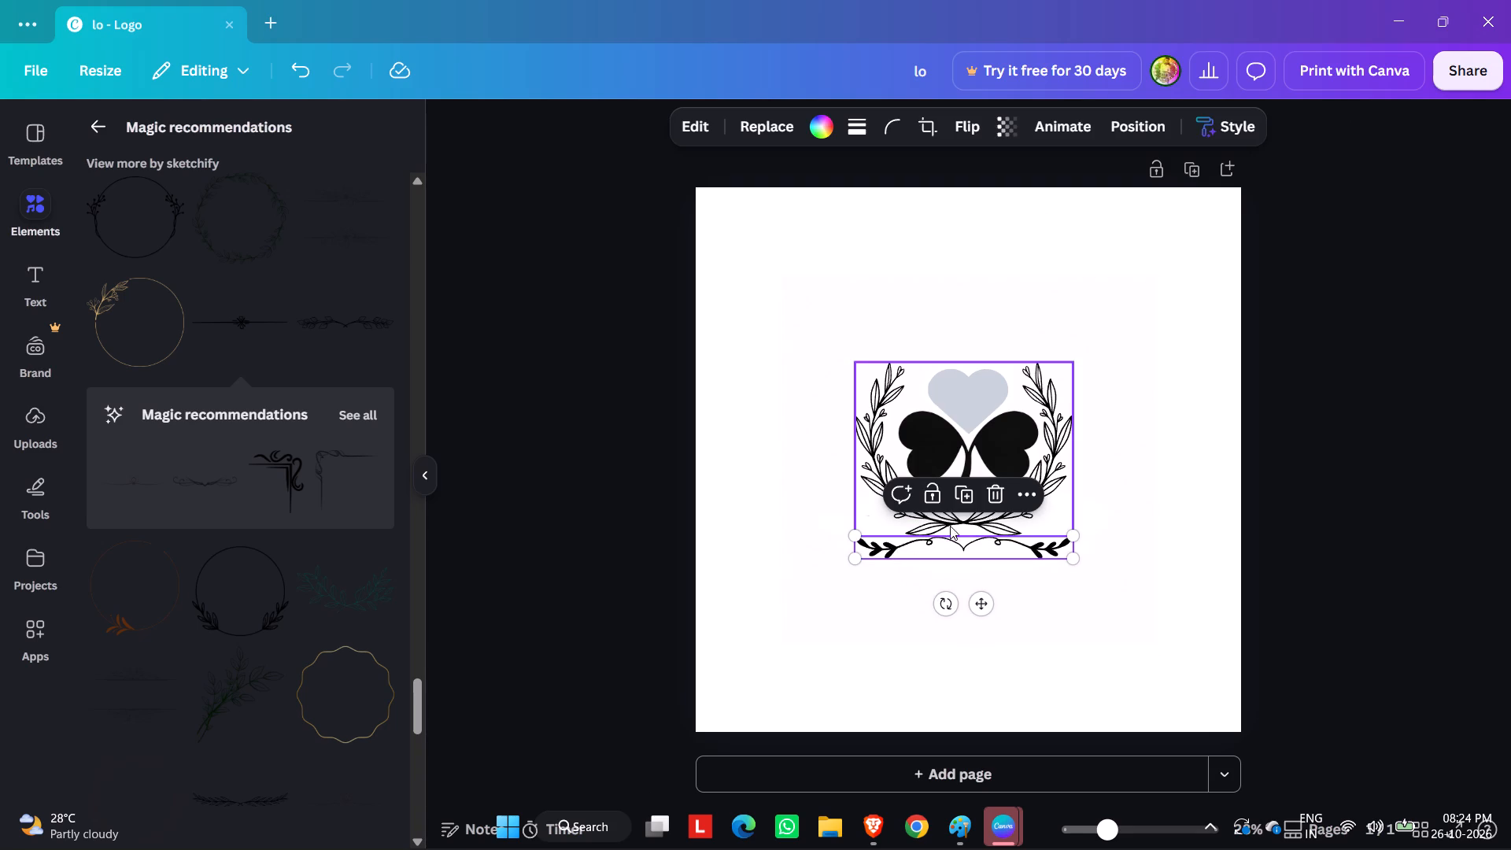
pyautogui.click(996, 508)
pyautogui.click(997, 497)
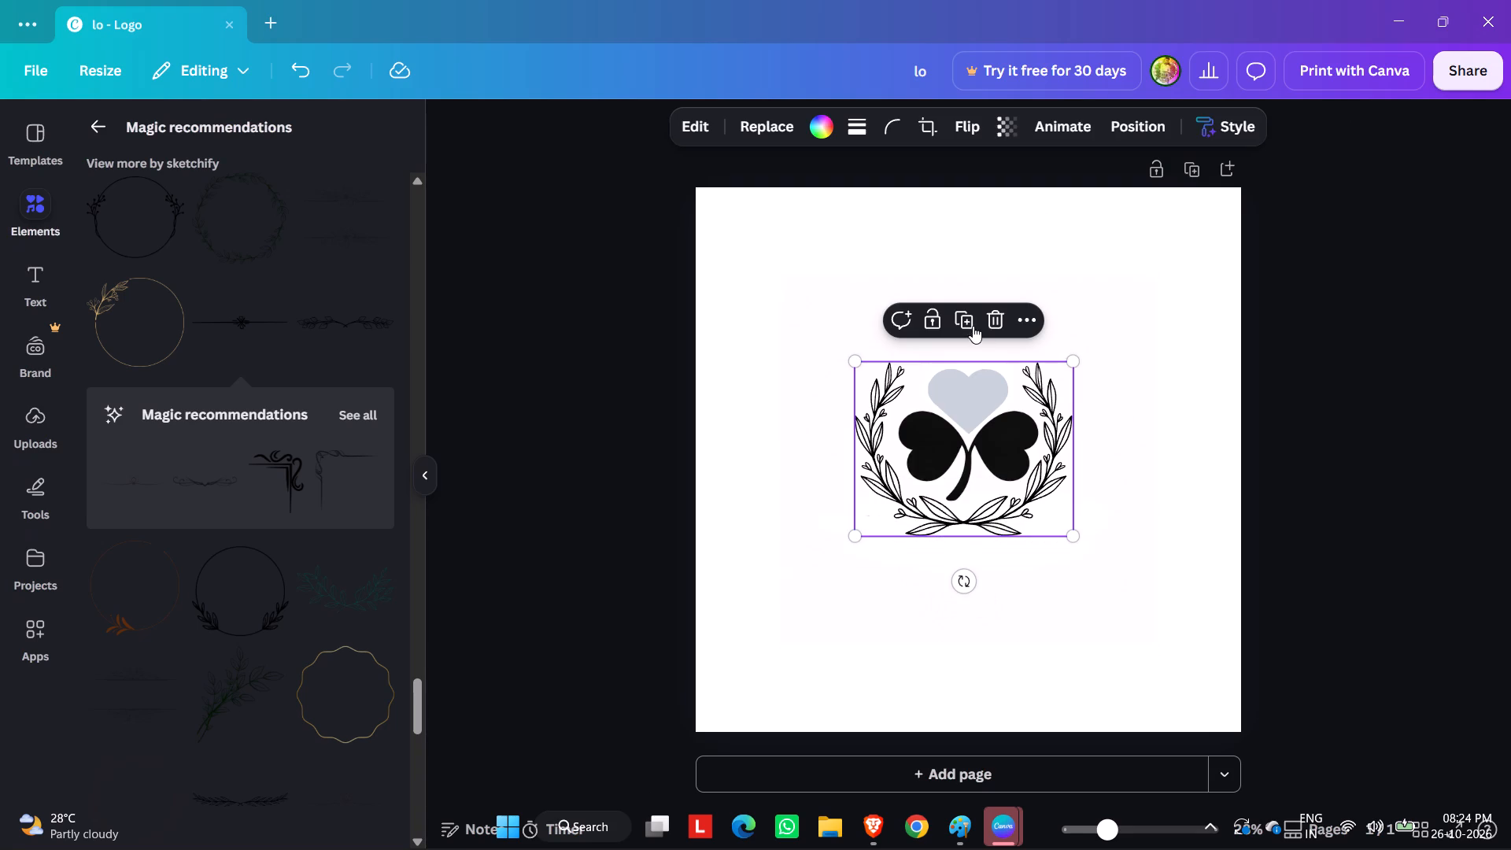
pyautogui.moveTo(987, 414); pyautogui.dragTo(951, 518)
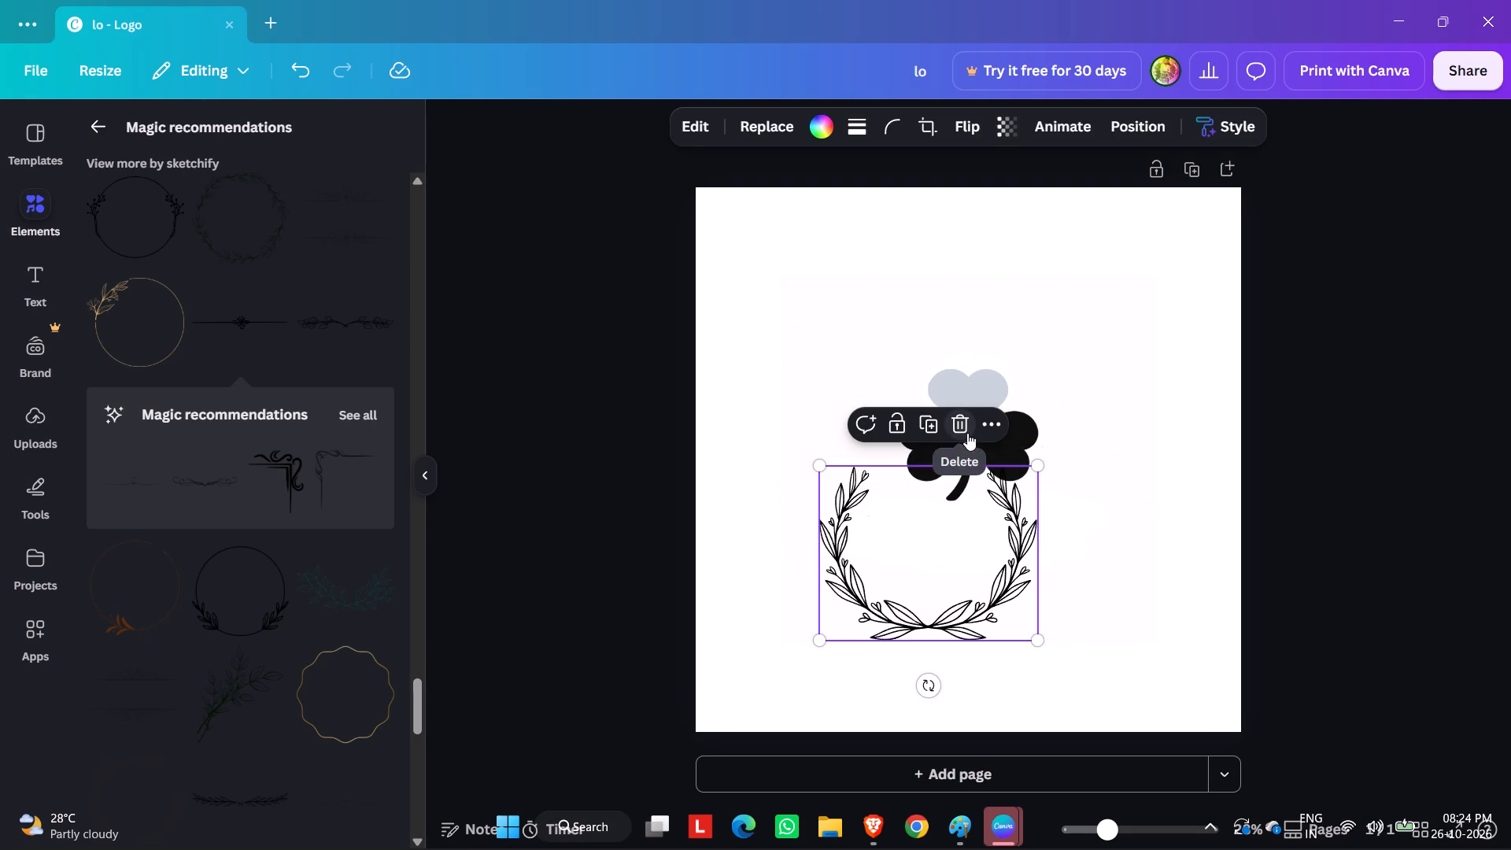
pyautogui.click(967, 433)
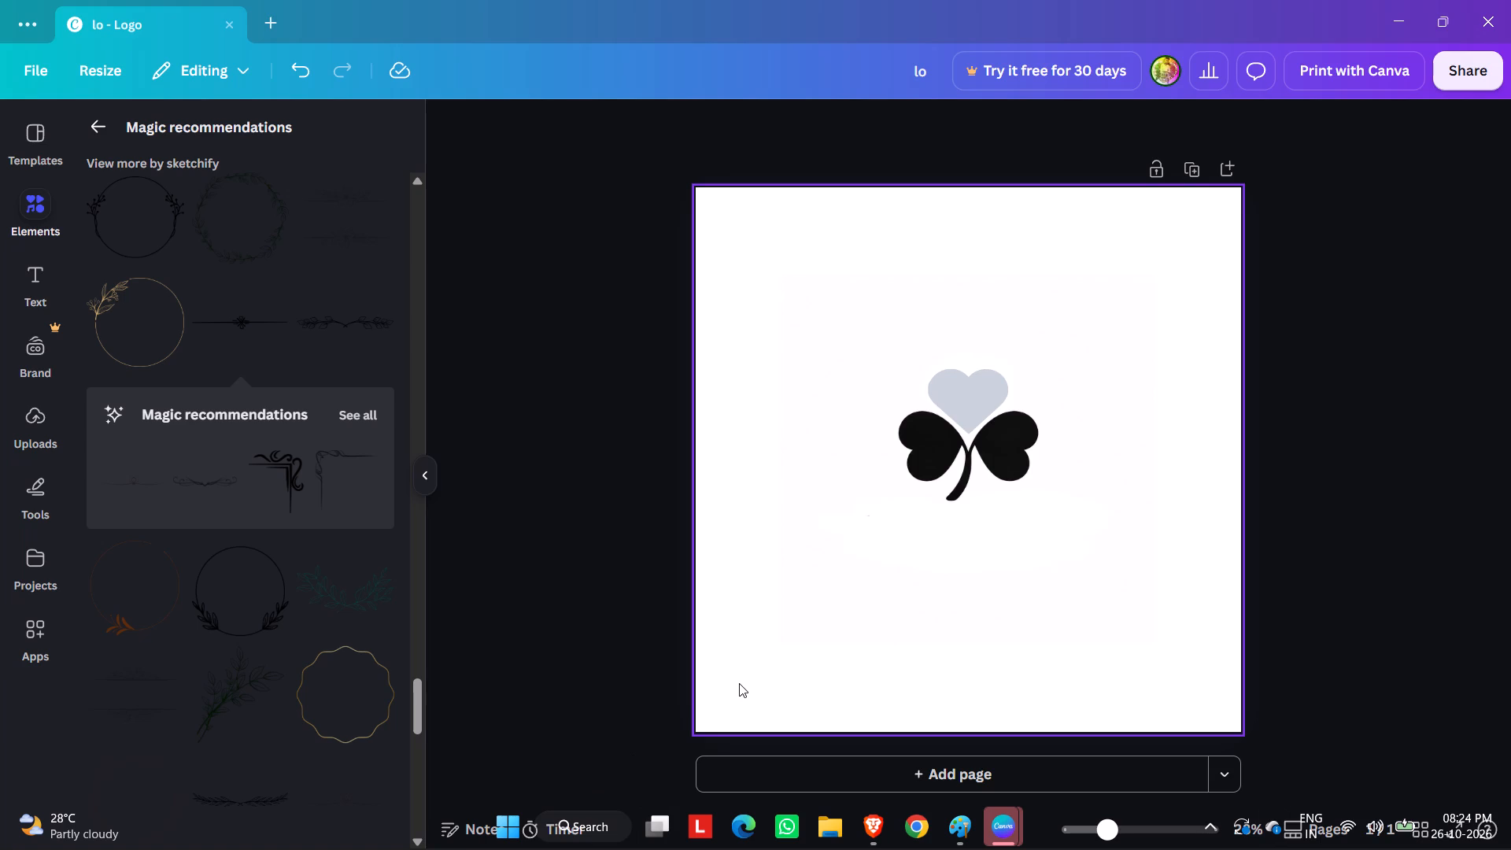
# Select the pale grey-blue heart above the clover and dismiss the incoming message notification.
pyautogui.click(970, 394)
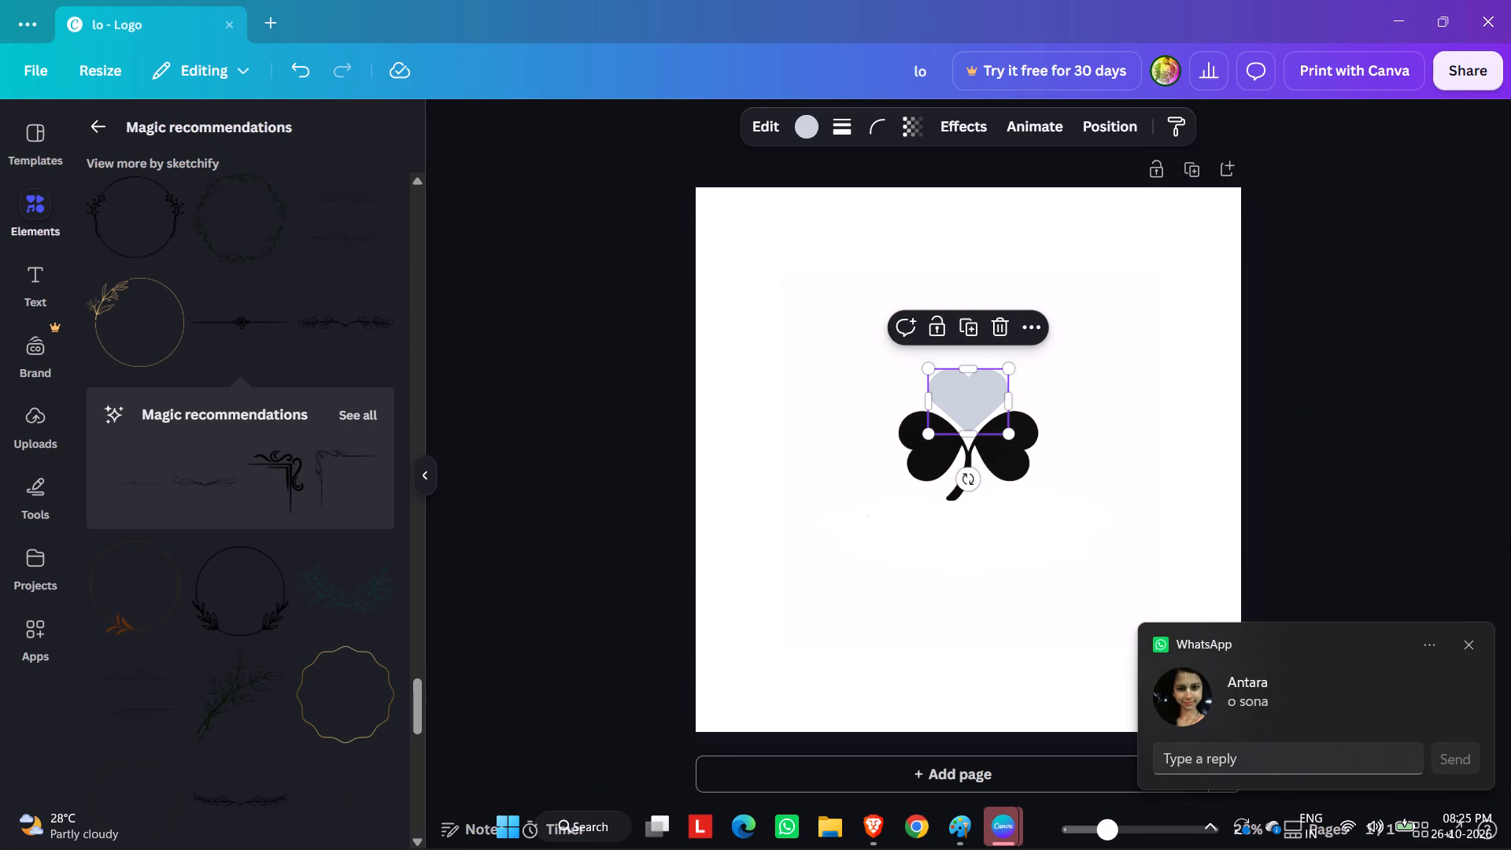
pyautogui.click(1479, 626)
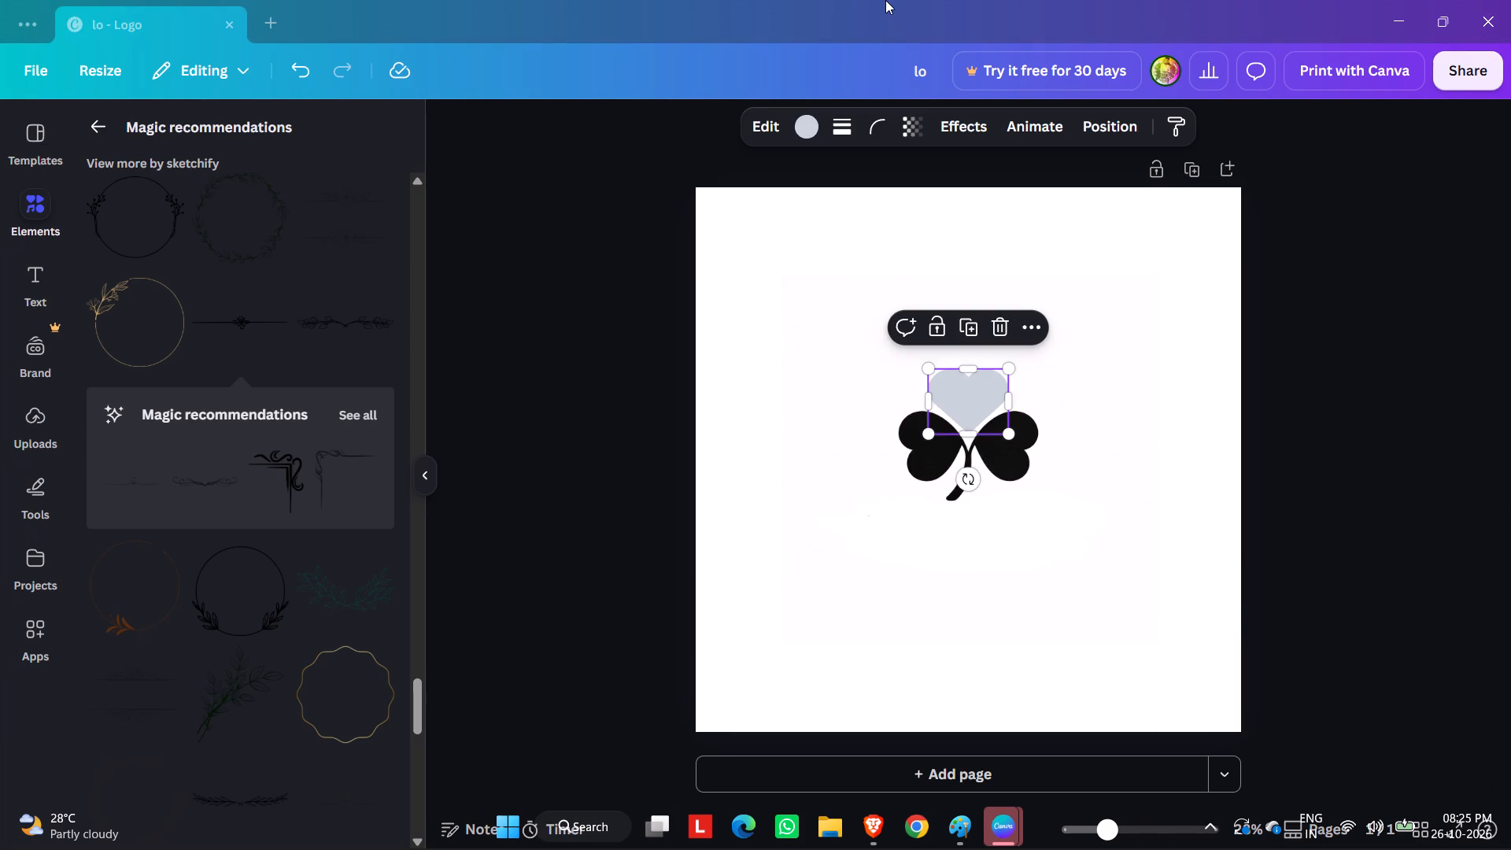